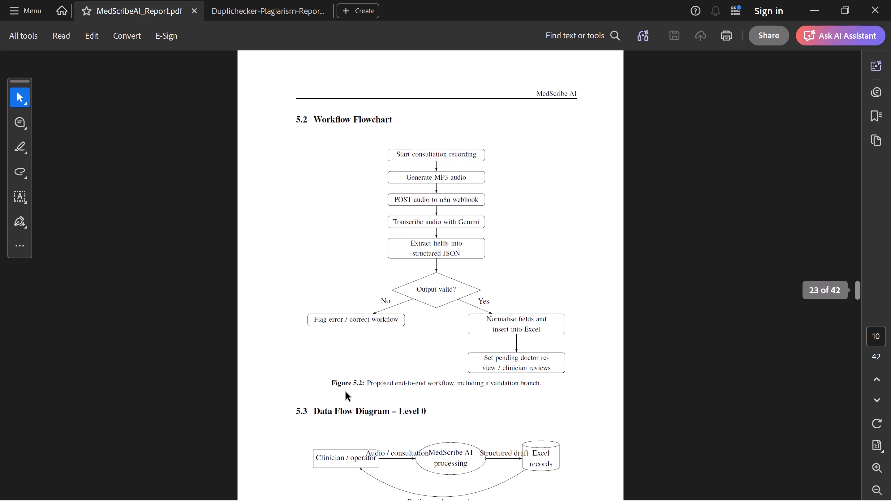
scroll(346, 392, "down", 10)
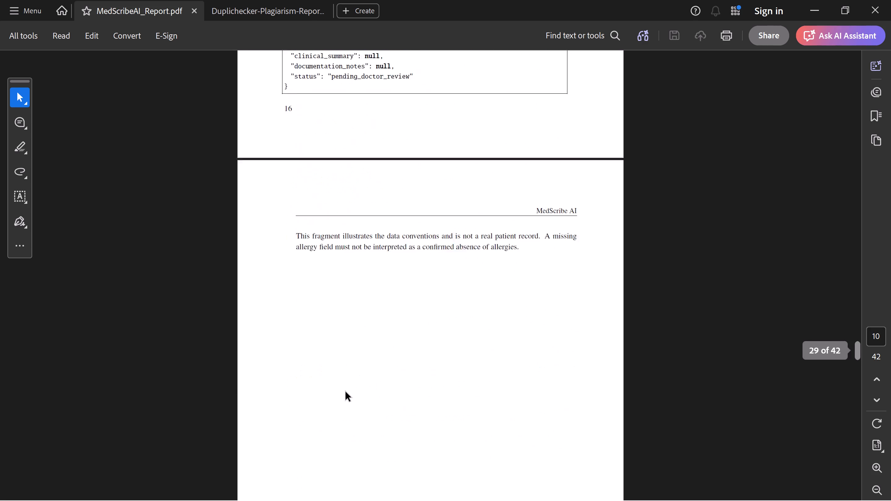
scroll(346, 392, "down", 2)
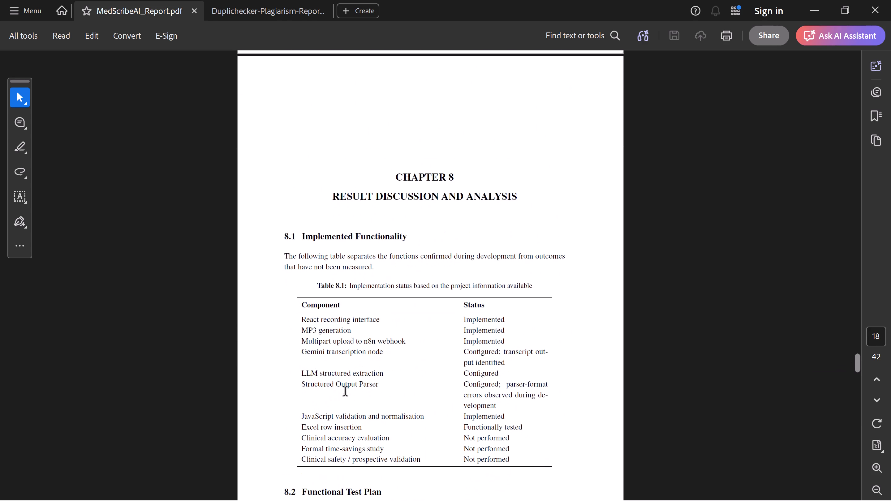
scroll(346, 392, "down", 3)
scroll(346, 392, "up", 3)
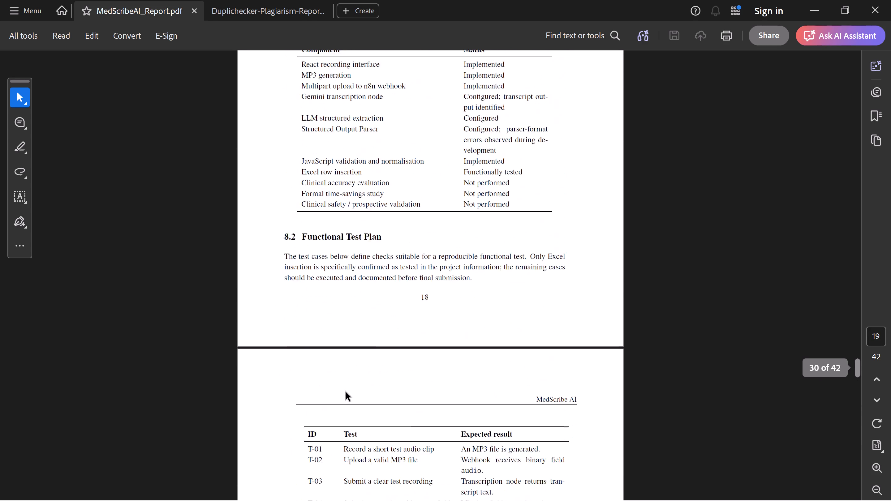
scroll(346, 392, "up", 17)
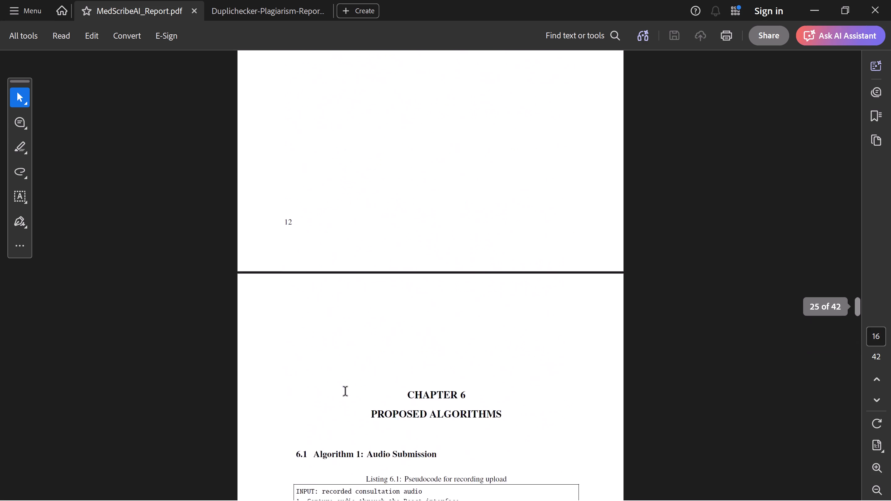
scroll(346, 392, "up", 11)
Look over the report's List of Figures and read Chapter 1, including the project overview, motivation, scope and report organisation sections.
scroll(346, 392, "down", 5)
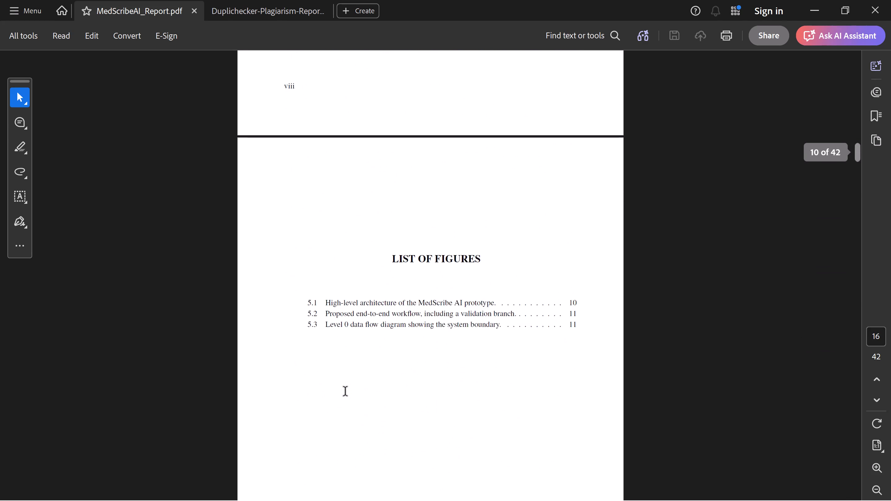
scroll(346, 392, "down", 8)
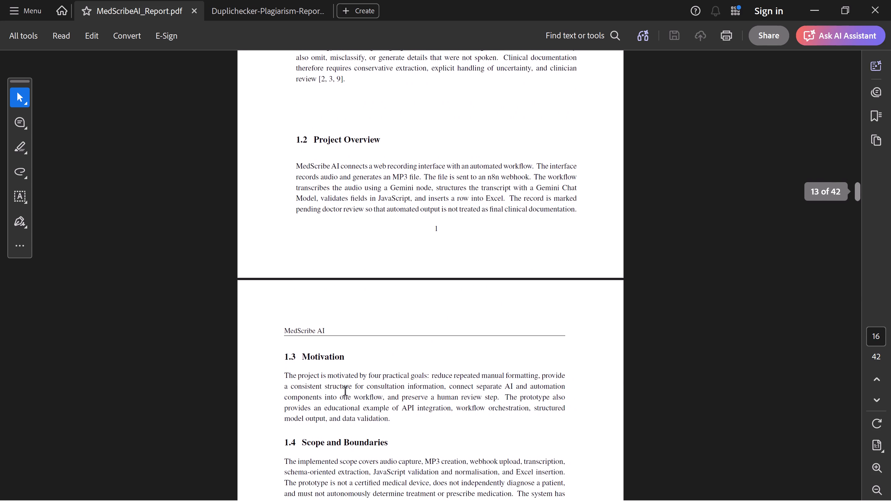
scroll(346, 392, "down", 1)
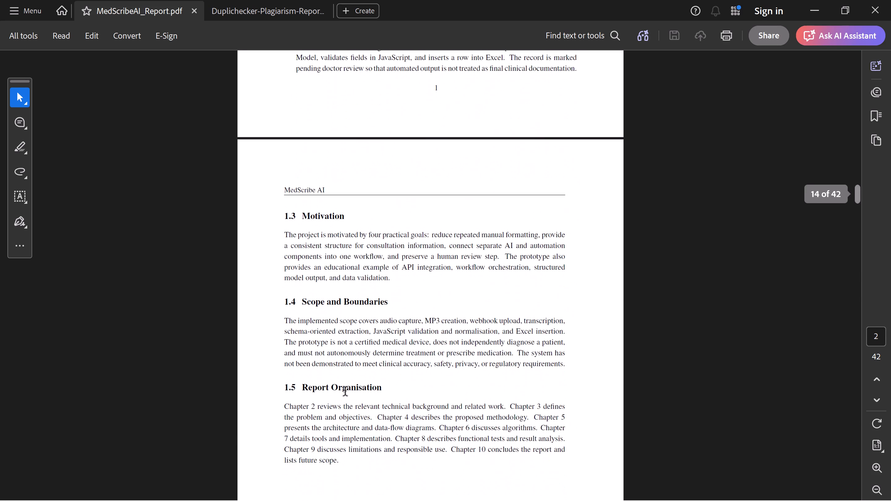
scroll(346, 392, "down", 5)
scroll(346, 392, "left", 1)
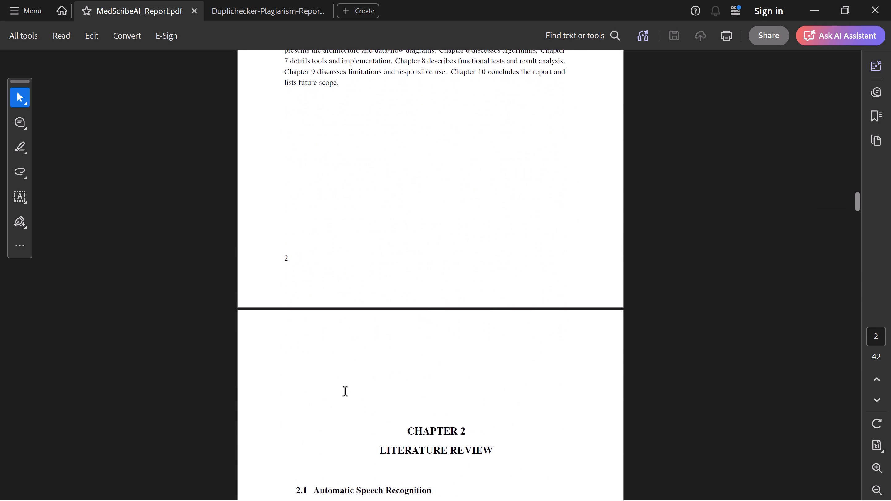
scroll(346, 392, "left", 1)
Read Chapter 2, Literature Review, from Automatic Speech Recognition through Research Gap and Project Positioning.
scroll(346, 392, "down", 5)
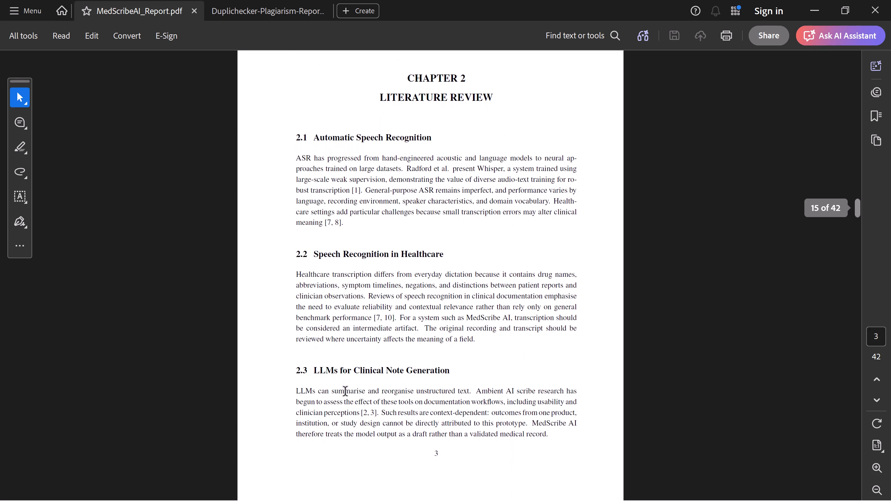
scroll(346, 392, "down", 4)
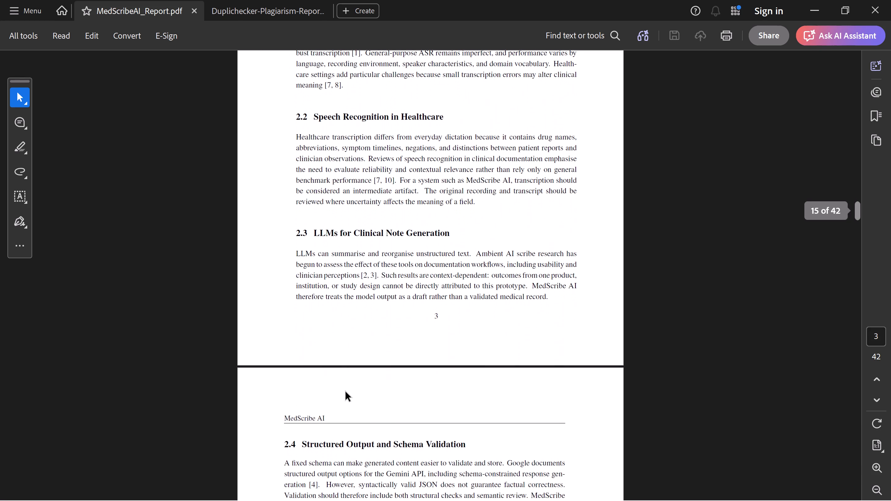
scroll(346, 392, "down", 5)
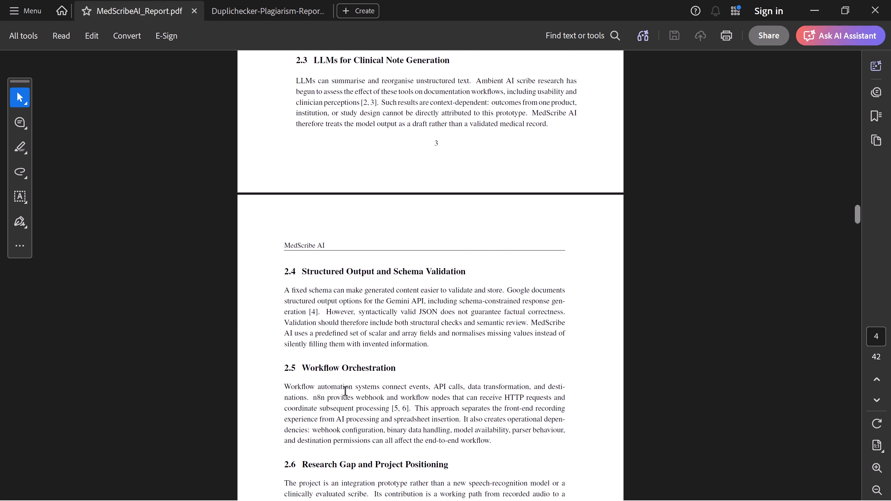
scroll(346, 392, "down", 4)
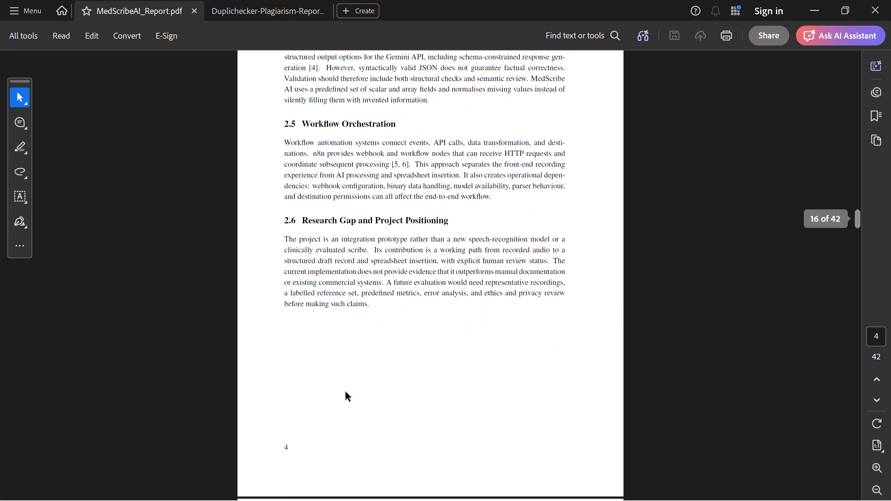
Review Chapter 3's objectives, functional and non-functional requirements, and assumptions and constraints.
scroll(346, 392, "down", 12)
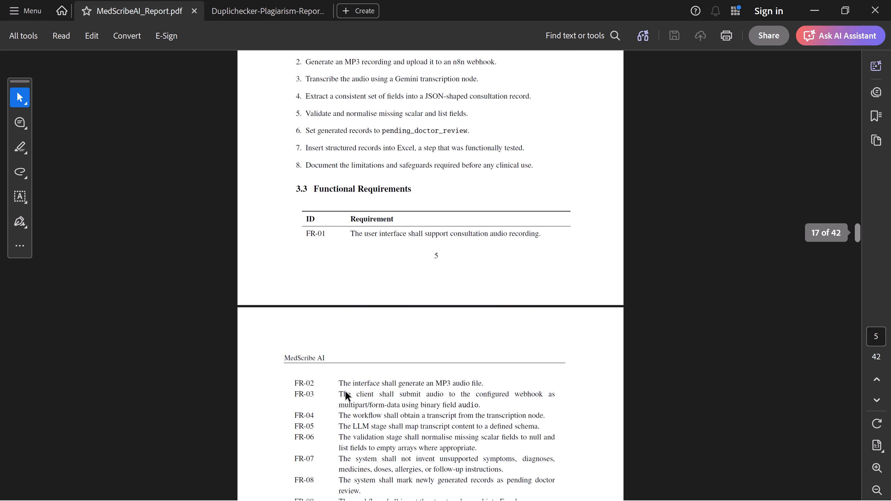
scroll(346, 392, "down", 3)
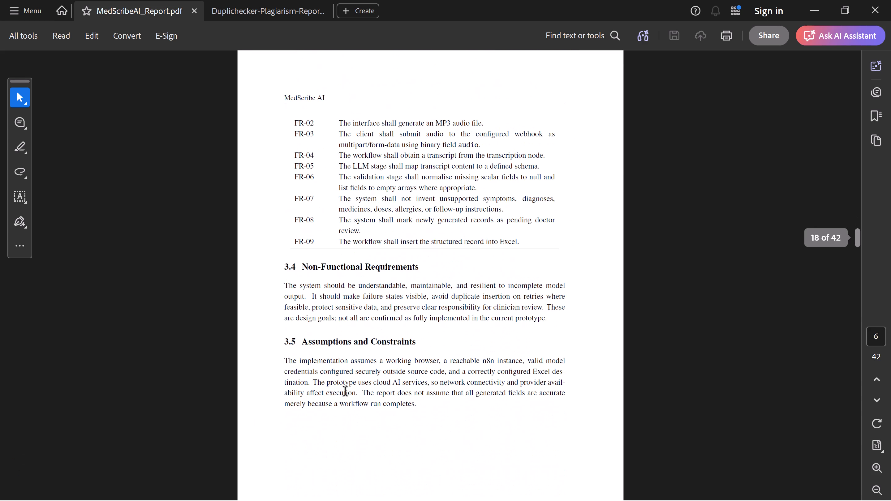
scroll(346, 392, "down", 3)
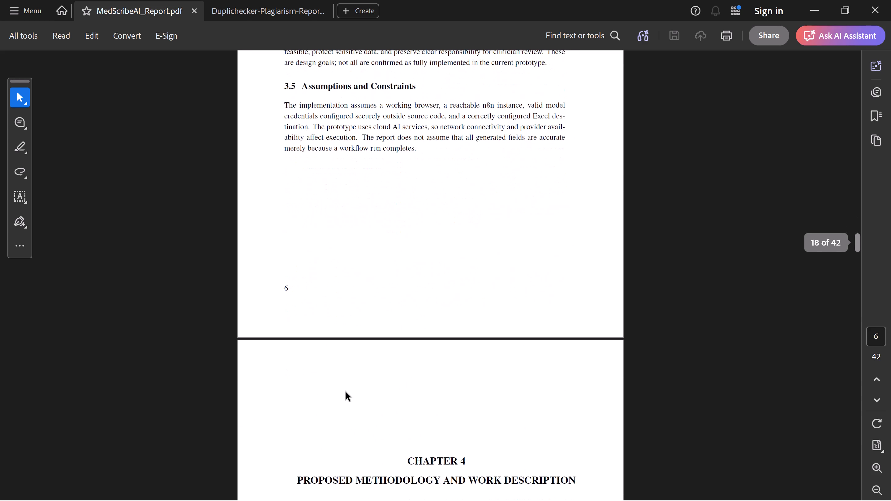
Review Chapter 4, Proposed Methodology and Work Description, including the data schema table and the validation and persistence sections.
scroll(346, 392, "down", 5)
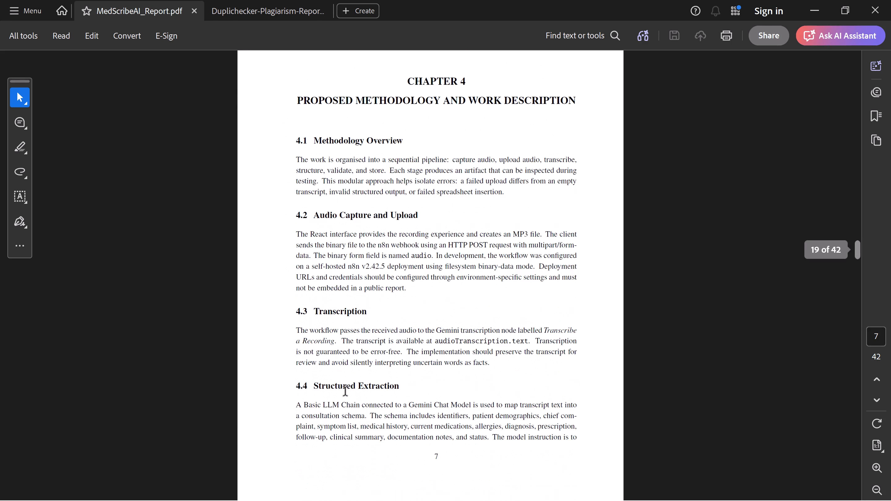
scroll(346, 392, "down", 6)
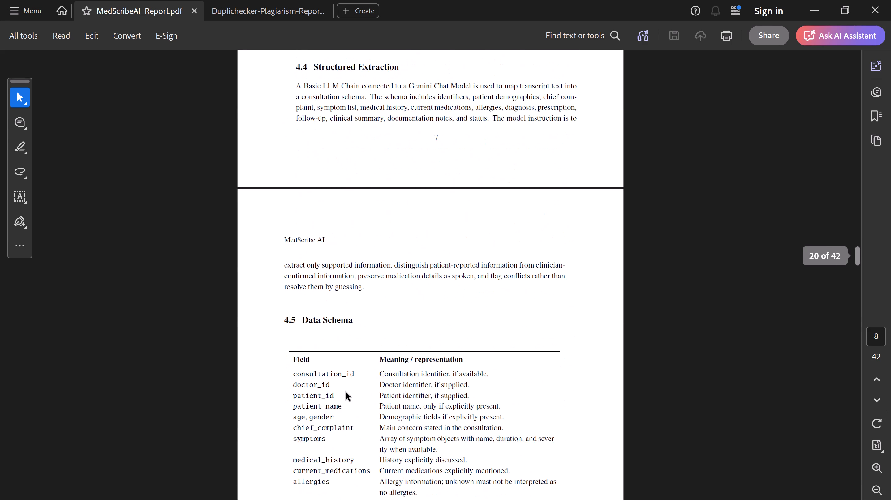
scroll(346, 392, "down", 4)
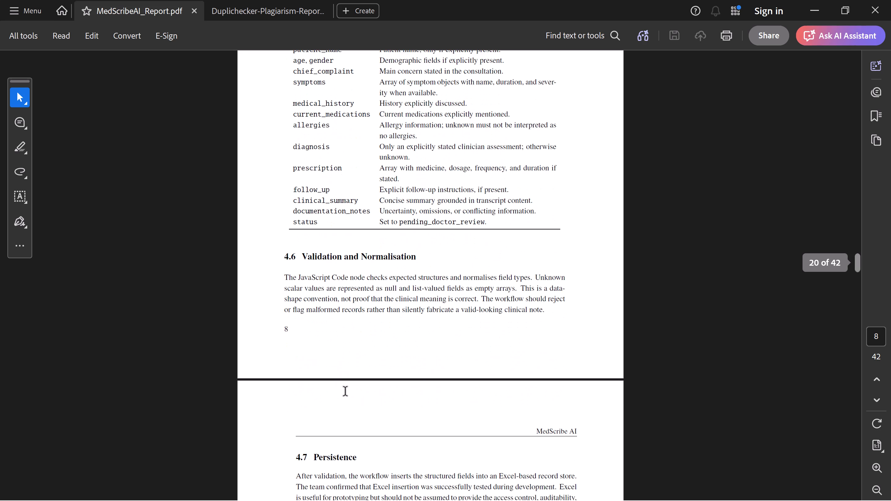
scroll(346, 392, "down", 4)
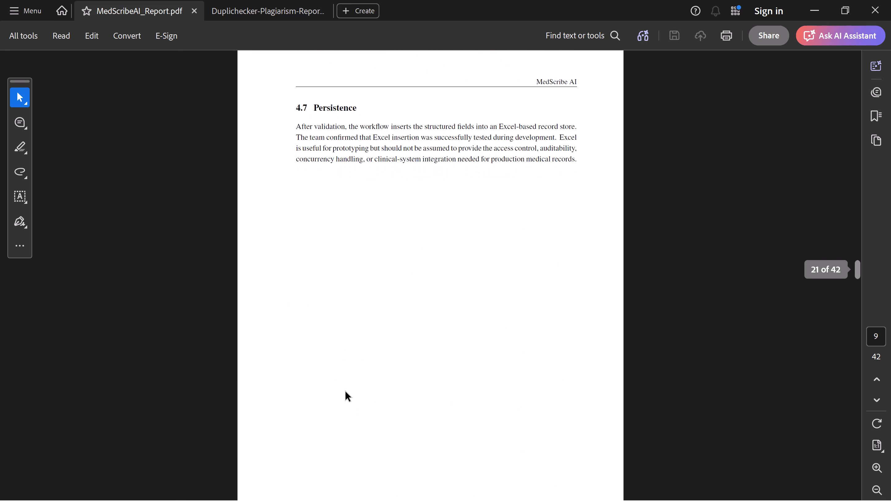
Examine Chapter 5's architecture figure, workflow flowchart, data flow diagrams and trust boundaries section.
scroll(346, 392, "down", 6)
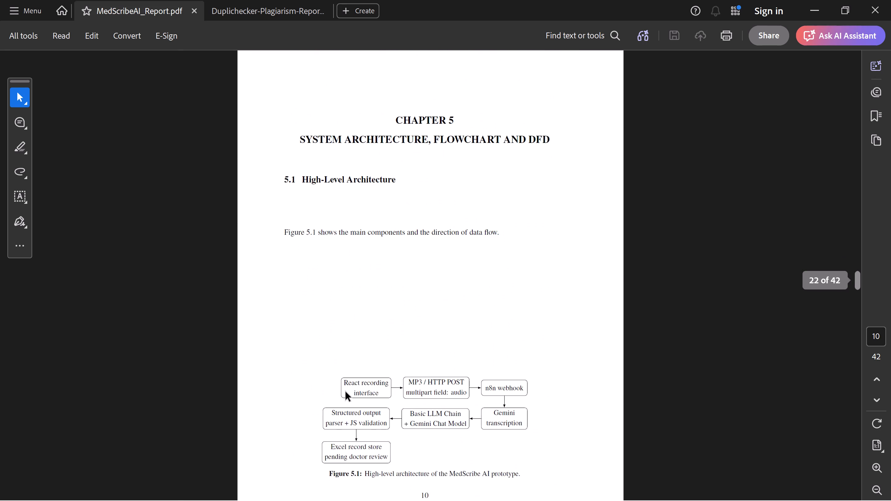
scroll(346, 392, "down", 3)
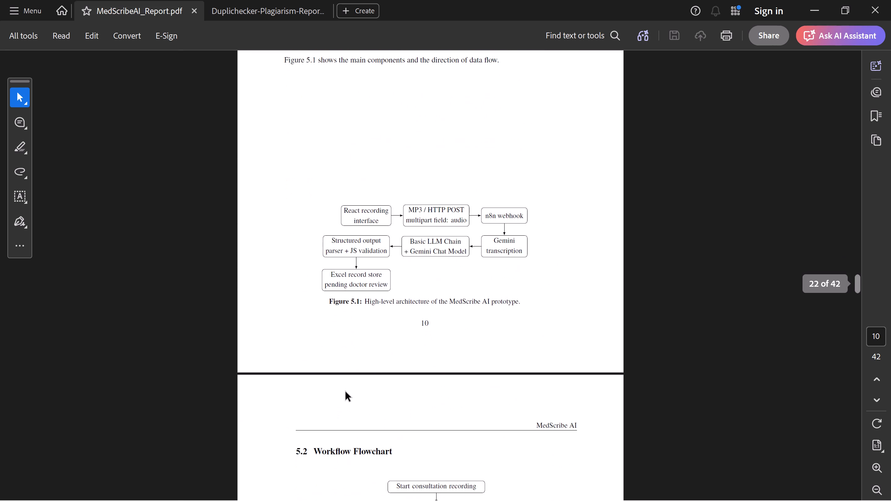
scroll(346, 392, "down", 6)
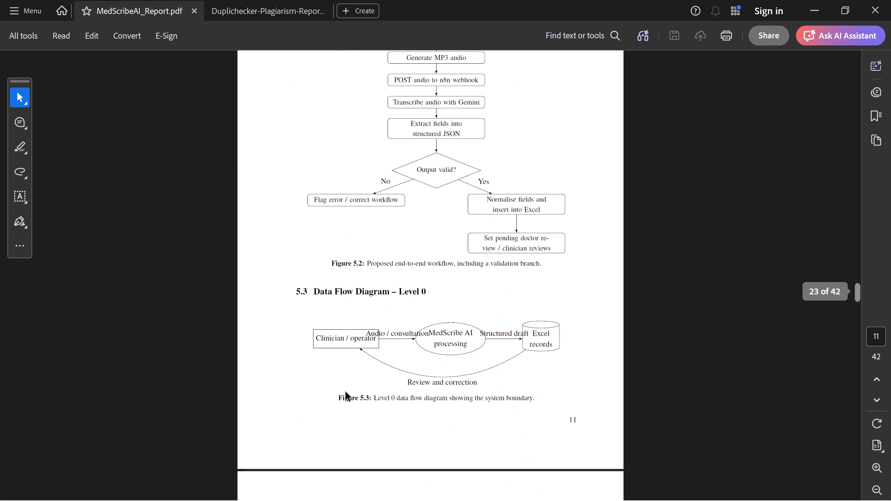
scroll(346, 392, "down", 5)
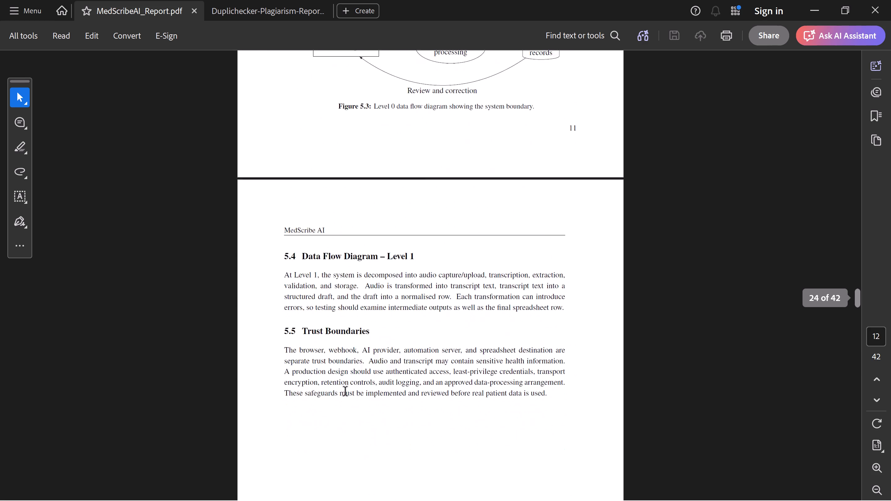
Examine the pseudocode listings and prompt safety section in Chapter 6, Proposed Algorithms.
scroll(346, 392, "down", 7)
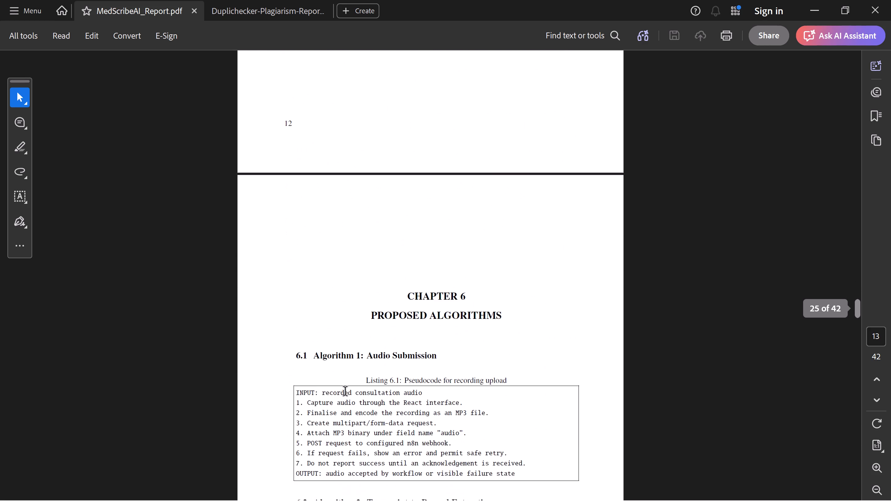
scroll(346, 392, "down", 3)
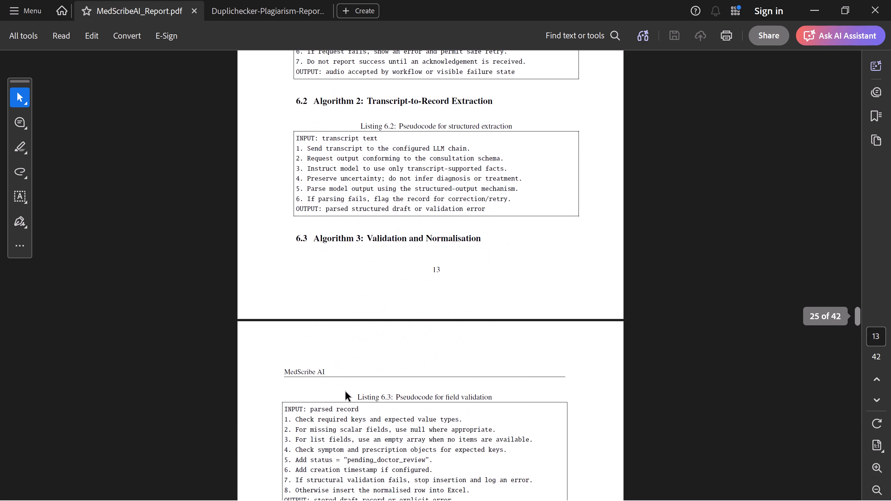
scroll(346, 392, "down", 4)
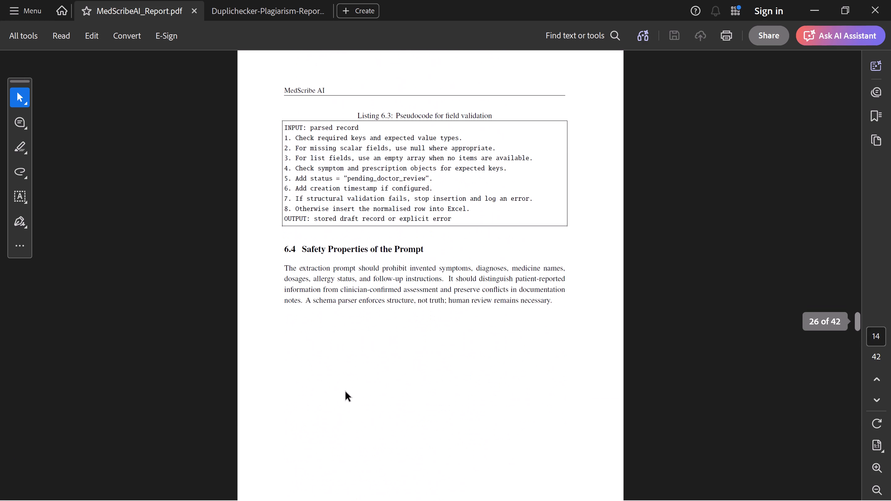
Review Chapter 7, Tools, Technologies and Implementation, from React Front End to the Example Schema Fragment.
scroll(346, 392, "down", 7)
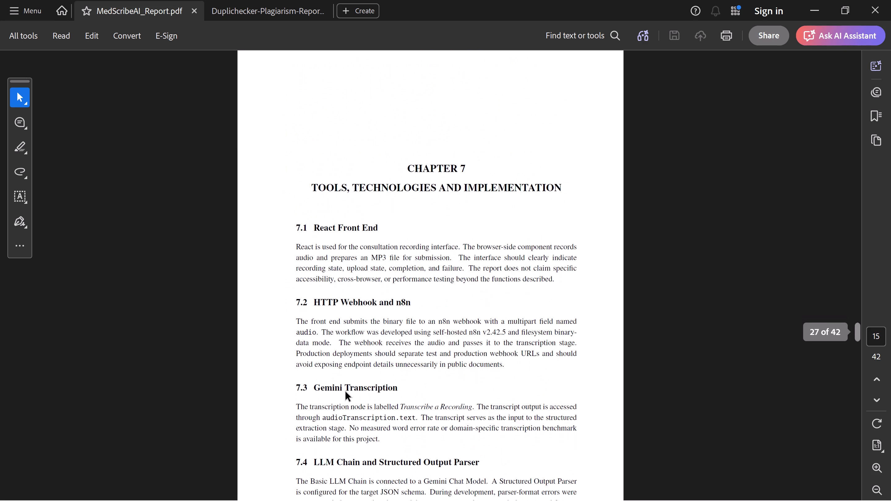
scroll(346, 392, "down", 4)
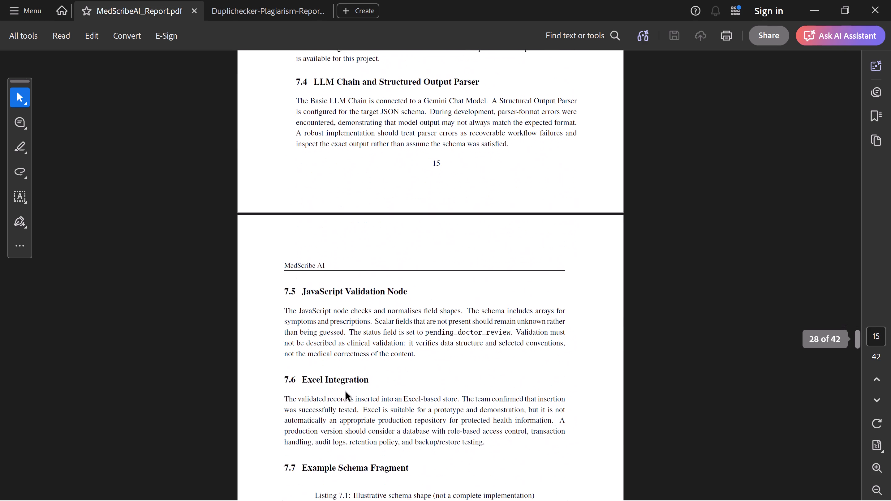
scroll(346, 392, "down", 5)
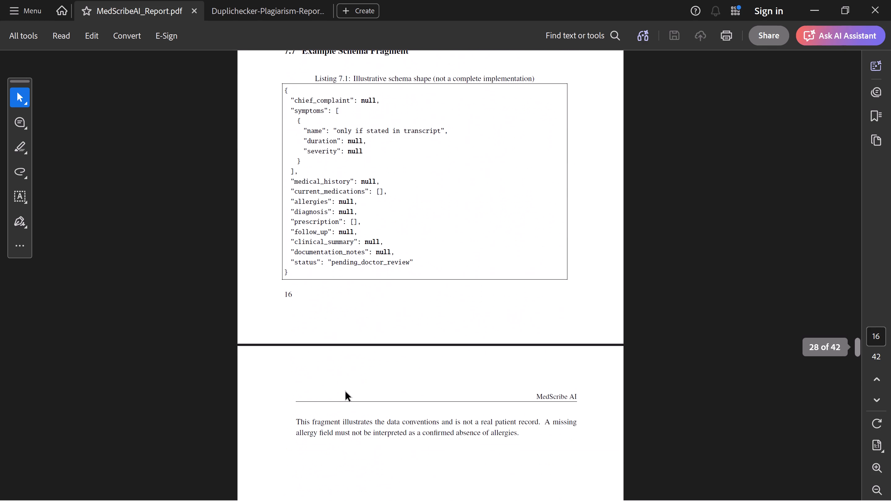
scroll(346, 392, "down", 1)
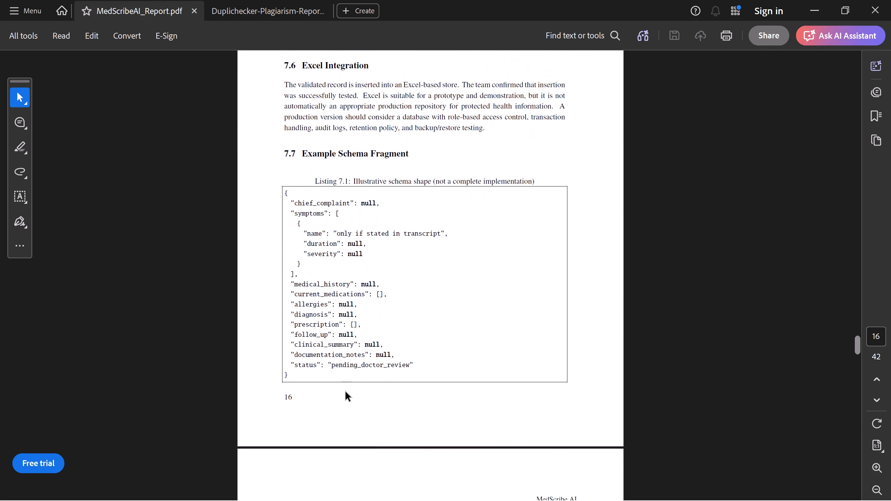
scroll(346, 392, "down", 3)
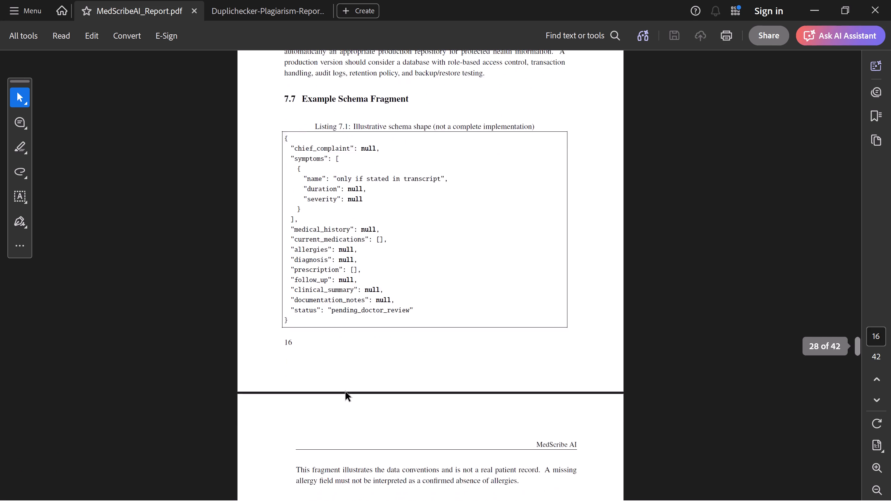
Examine Chapter 8's comparative analysis table and the functional test plan with test cases T-01 to T-10.
scroll(346, 392, "down", 7)
scroll(346, 392, "up", 5)
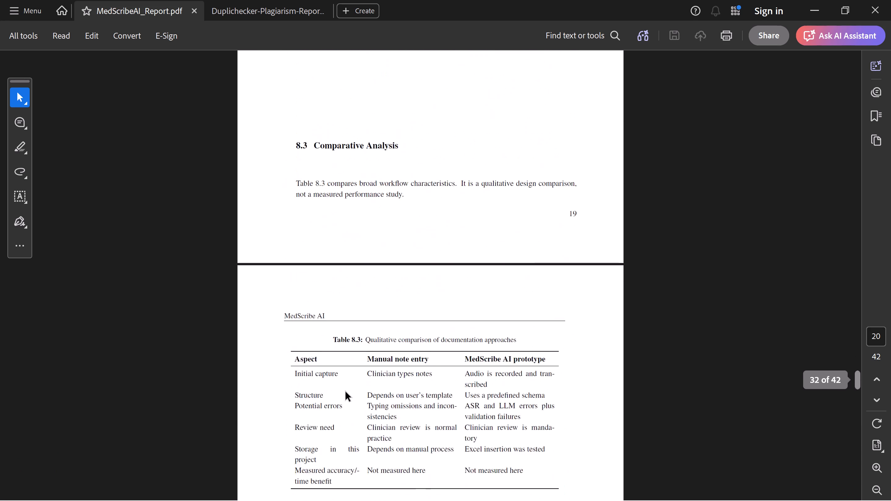
scroll(346, 392, "up", 4)
scroll(346, 392, "left", 1)
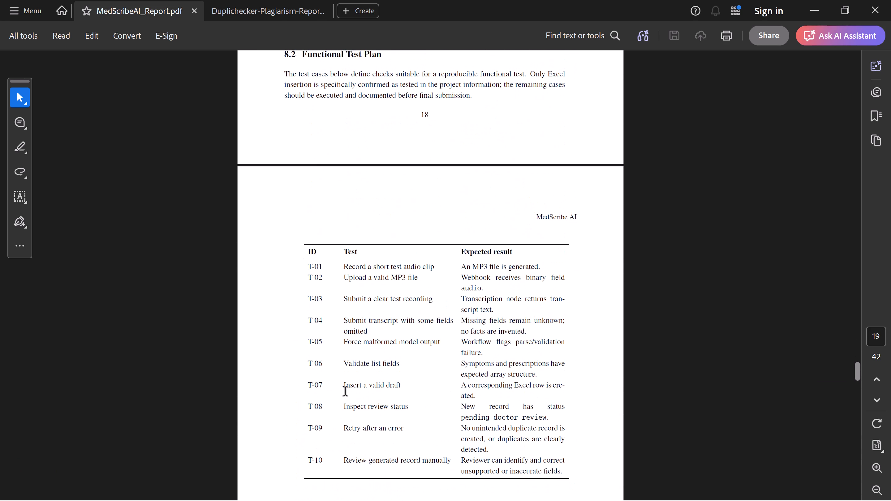
Review the qualitative comparison in section 8.3 and Chapter 9, Limitations, Privacy and Responsible Use, through the Human Oversight section.
scroll(346, 392, "left", 1)
scroll(346, 392, "down", 1)
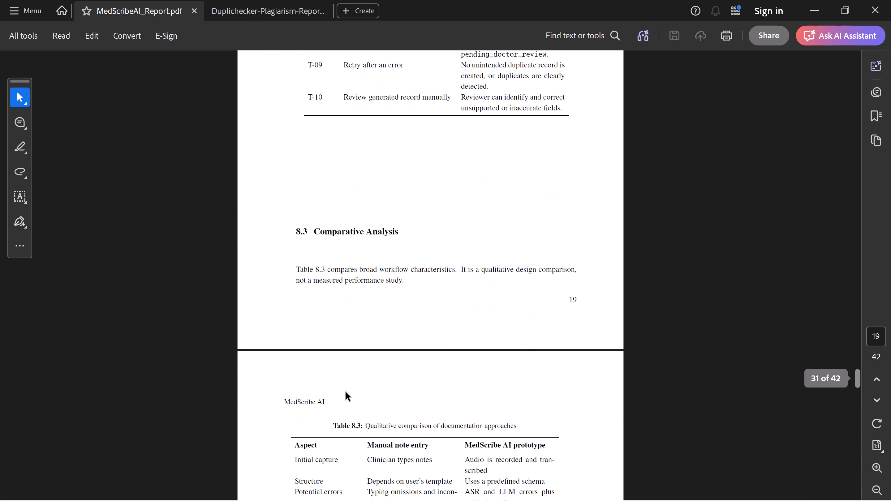
scroll(346, 392, "down", 10)
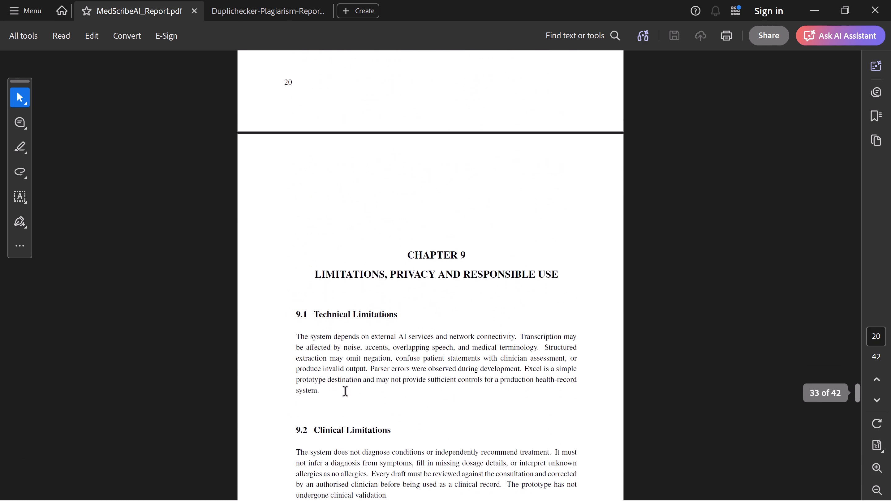
scroll(346, 392, "down", 4)
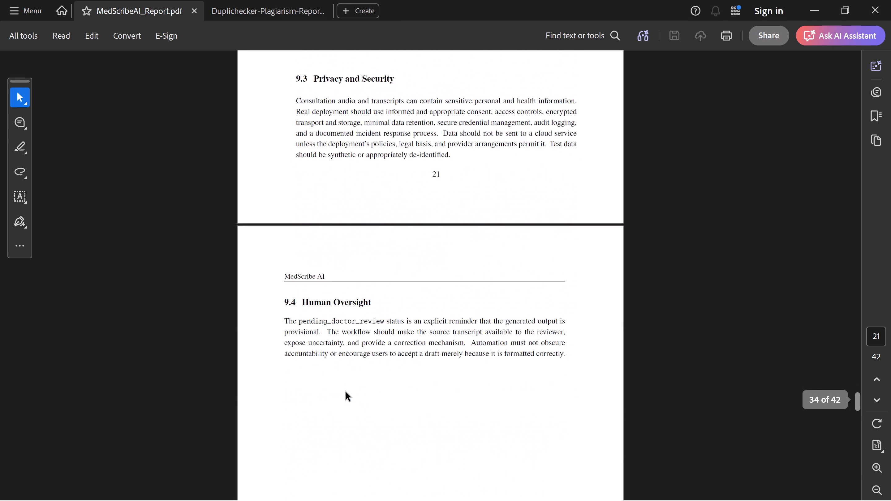
Examine Chapter 10's closing discussion and Future Scope list, followed by the report's bibliography entries.
scroll(346, 392, "down", 5)
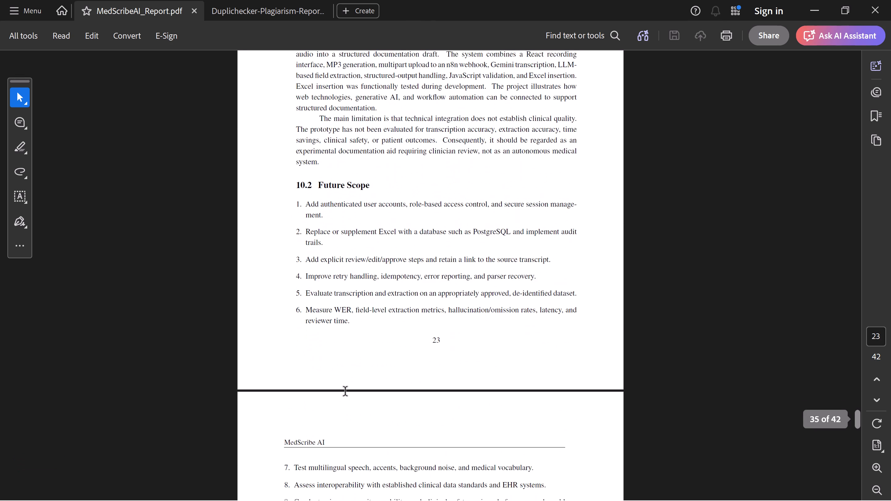
scroll(346, 392, "down", 5)
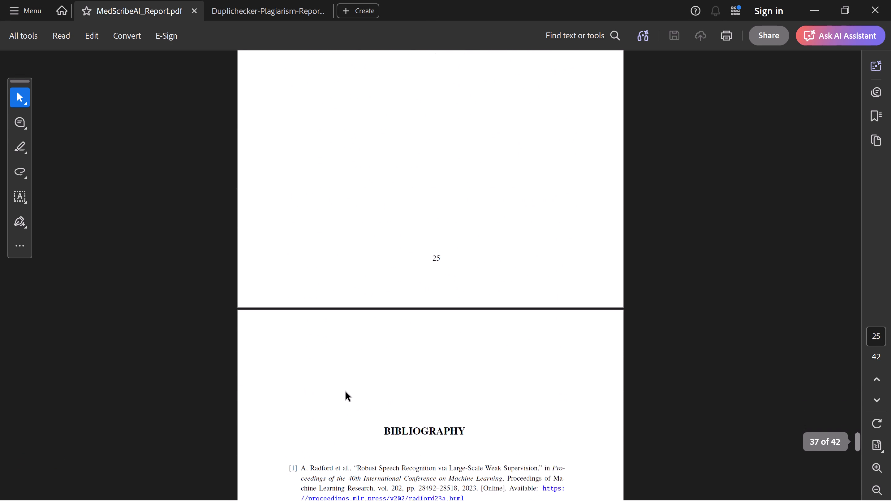
scroll(346, 392, "down", 12)
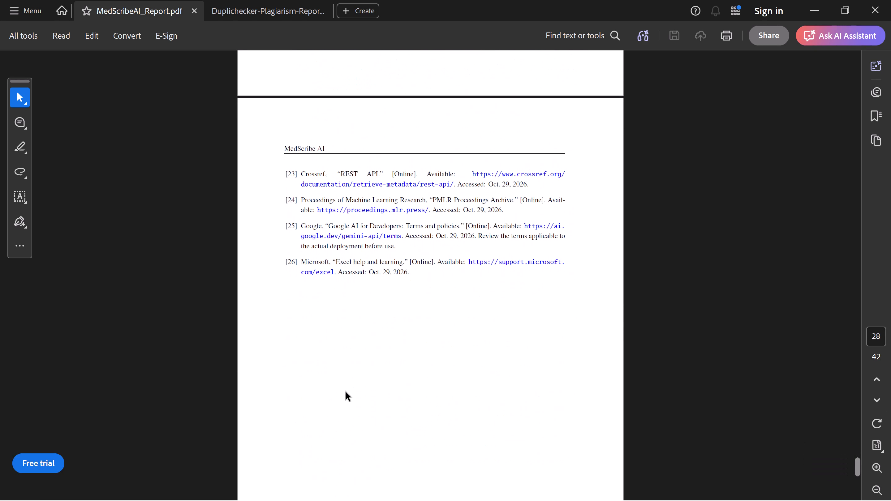
Check the report's final pages, List of Publication and Plagiarism and AI Similarity Report.
scroll(346, 392, "down", 5)
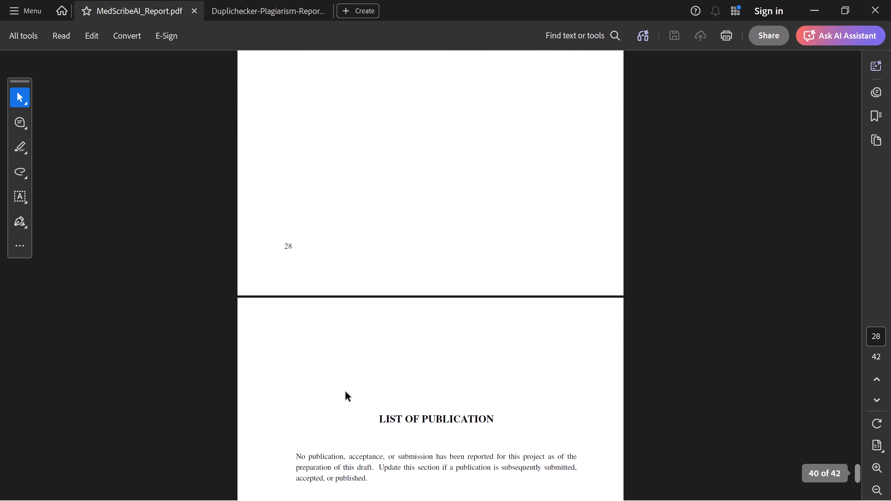
scroll(346, 392, "down", 3)
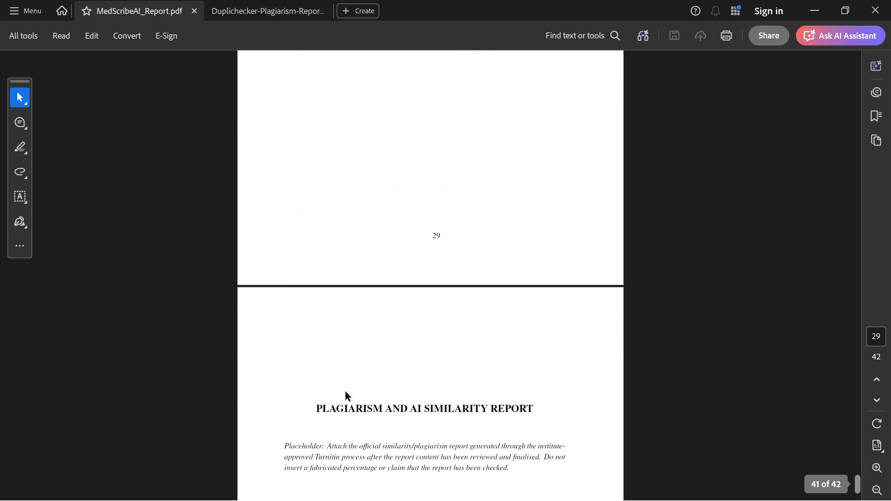
scroll(346, 392, "down", 5)
scroll(346, 392, "up", 1)
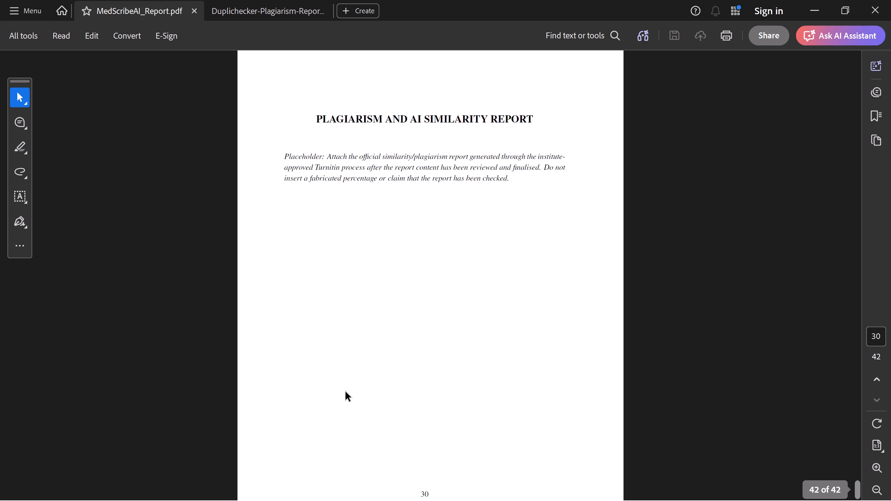
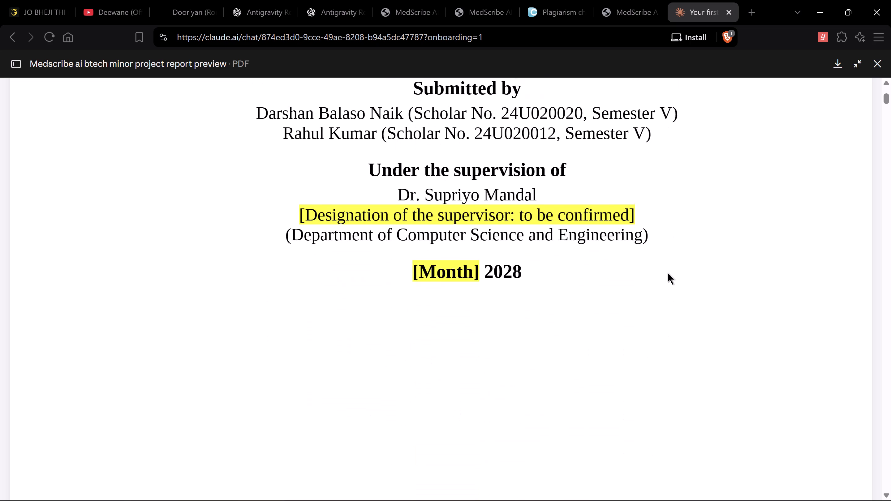
Review the certificate page of the report, including its wording, date and signature placeholders.
scroll(667, 272, "down", 4)
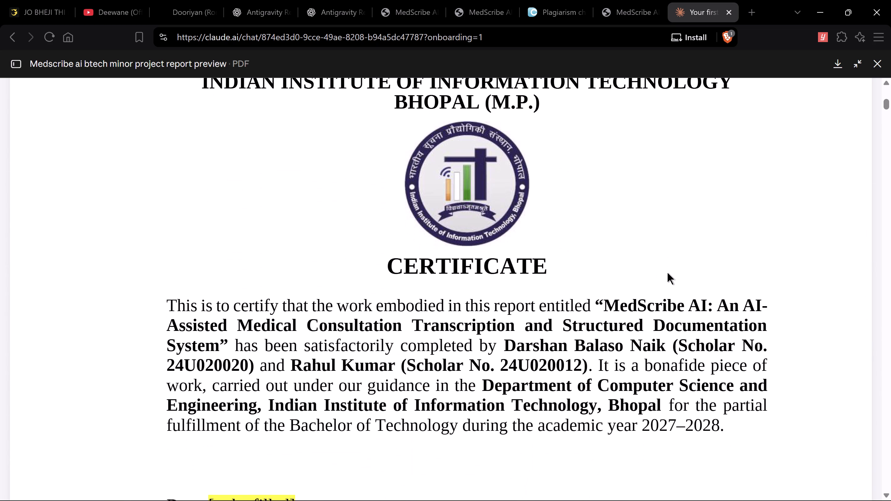
scroll(667, 272, "down", 3)
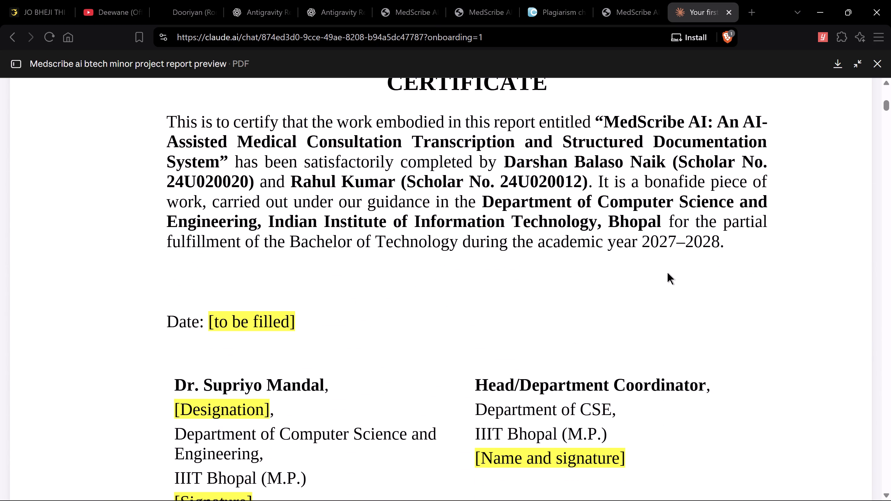
scroll(667, 272, "down", 5)
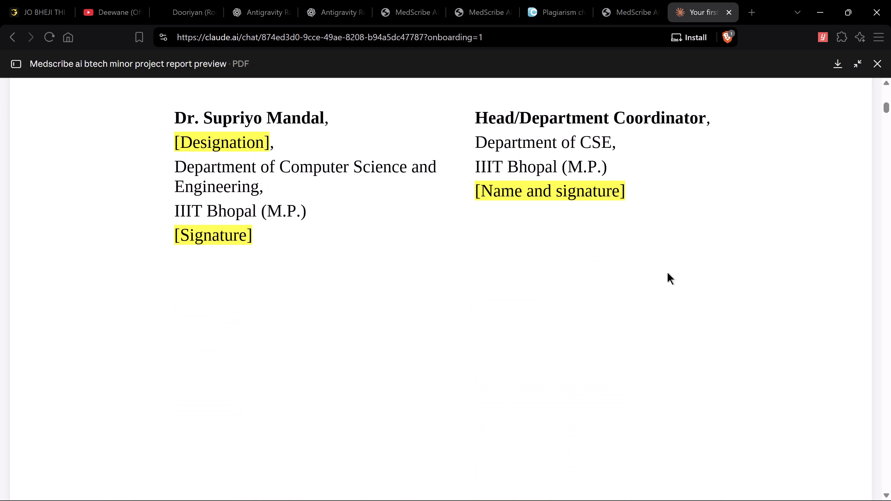
scroll(667, 272, "down", 2)
scroll(667, 272, "up", 1)
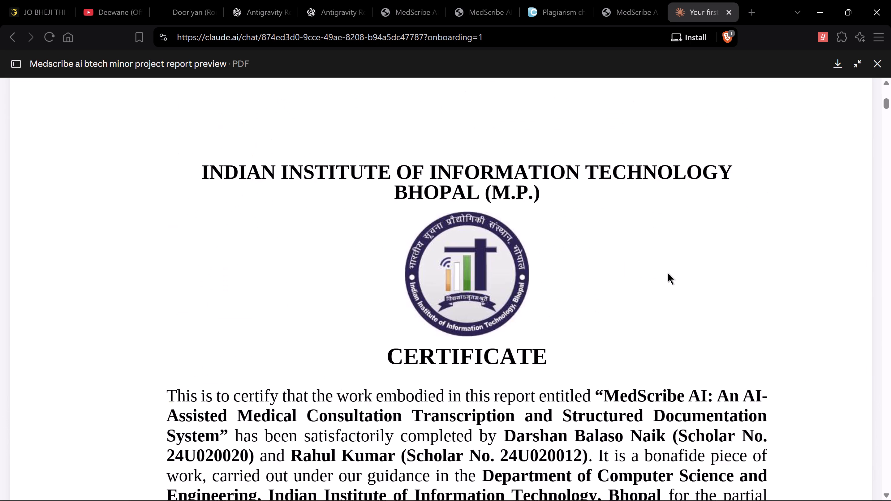
scroll(667, 272, "up", 1)
scroll(667, 272, "down", 7)
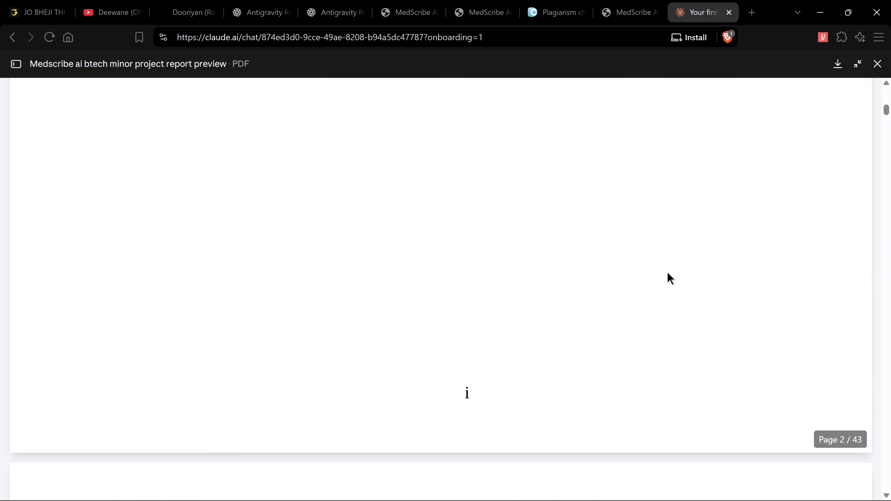
Review the declaration, acknowledgement and area of work pages in the report preview.
scroll(667, 272, "down", 2)
scroll(667, 272, "up", 2)
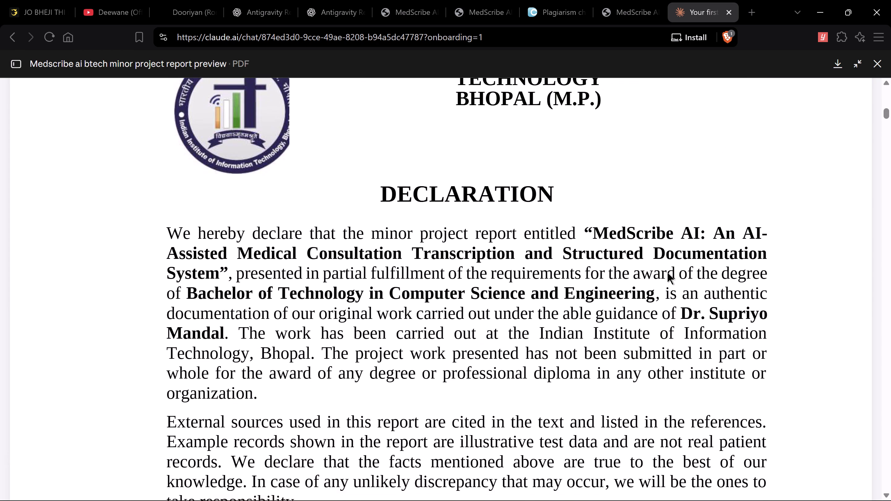
scroll(667, 272, "down", 6)
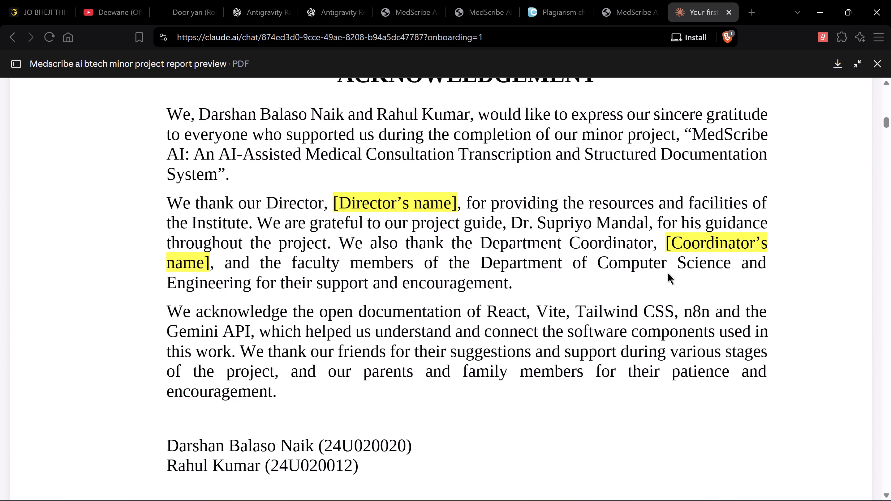
scroll(667, 272, "up", 1)
scroll(667, 272, "down", 4)
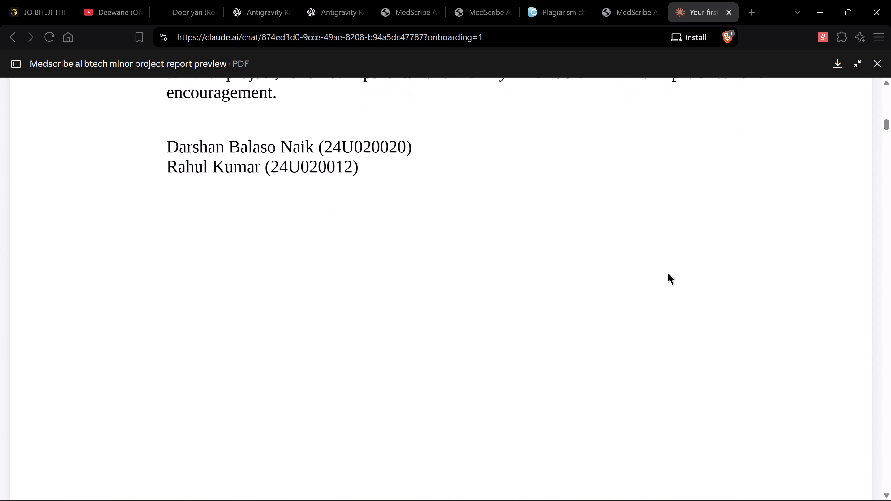
scroll(667, 272, "down", 4)
scroll(667, 272, "up", 1)
scroll(667, 272, "down", 1)
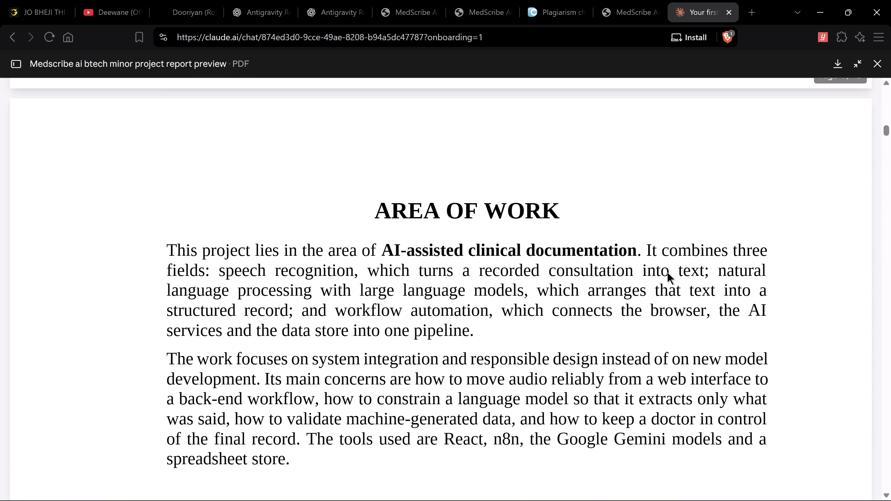
Read through the report's table of contents from the certificate entry to the plagiarism report entry.
scroll(667, 272, "down", 3)
scroll(667, 272, "up", 2)
scroll(667, 272, "down", 1)
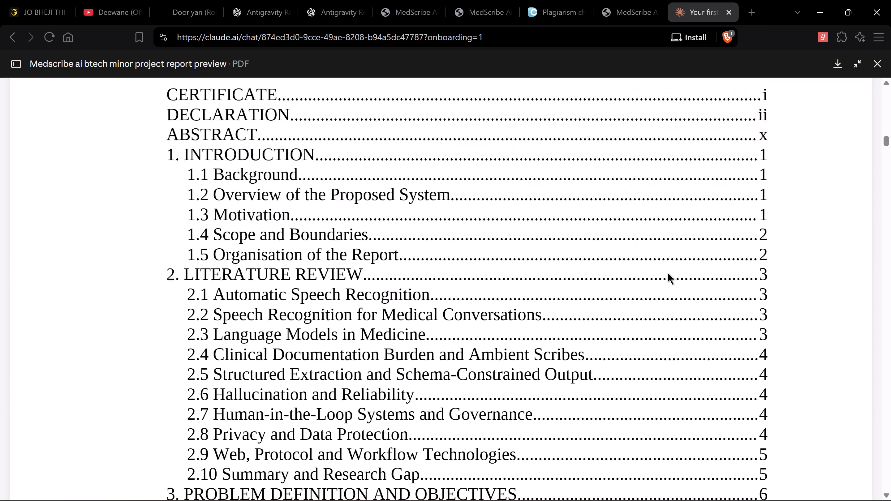
scroll(667, 272, "down", 1)
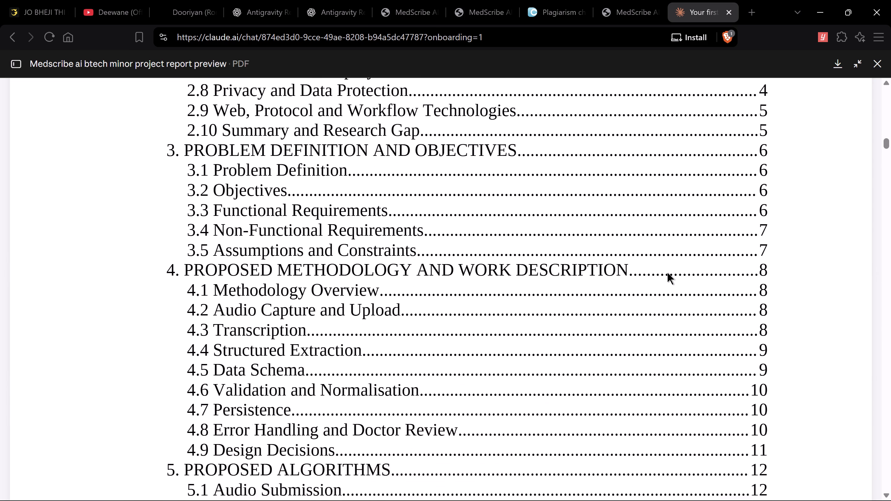
scroll(667, 272, "down", 5)
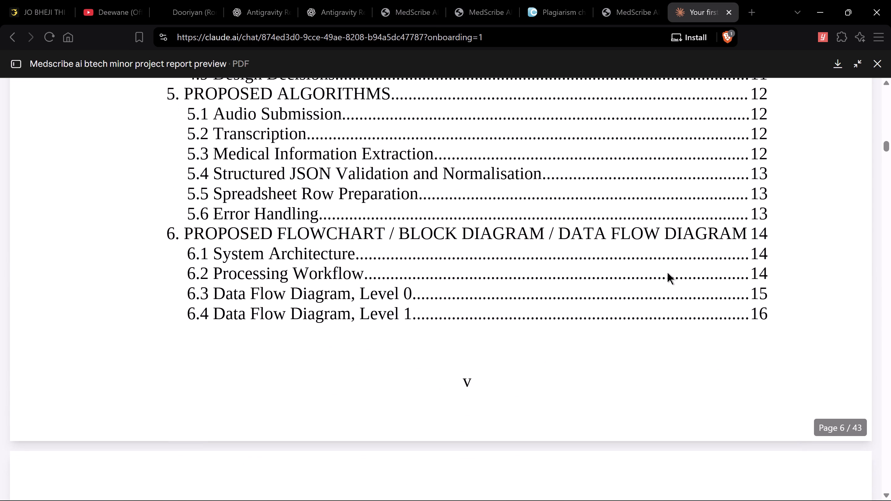
scroll(667, 272, "down", 7)
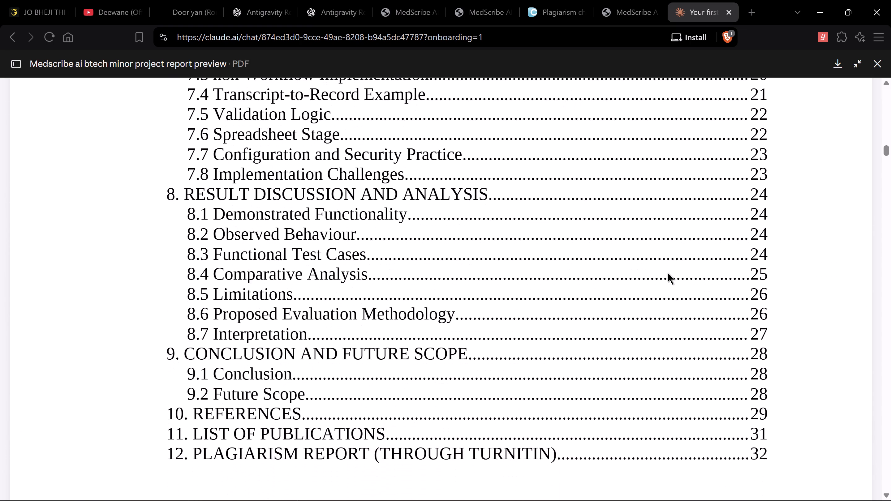
Examine the list of figures, list of tables and list of abbreviations pages in the report preview.
scroll(667, 272, "down", 6)
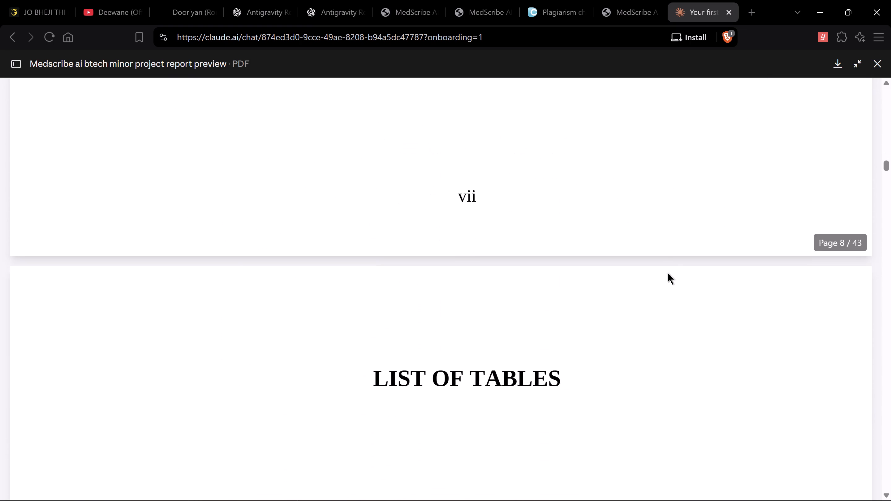
scroll(667, 272, "down", 2)
scroll(667, 272, "up", 8)
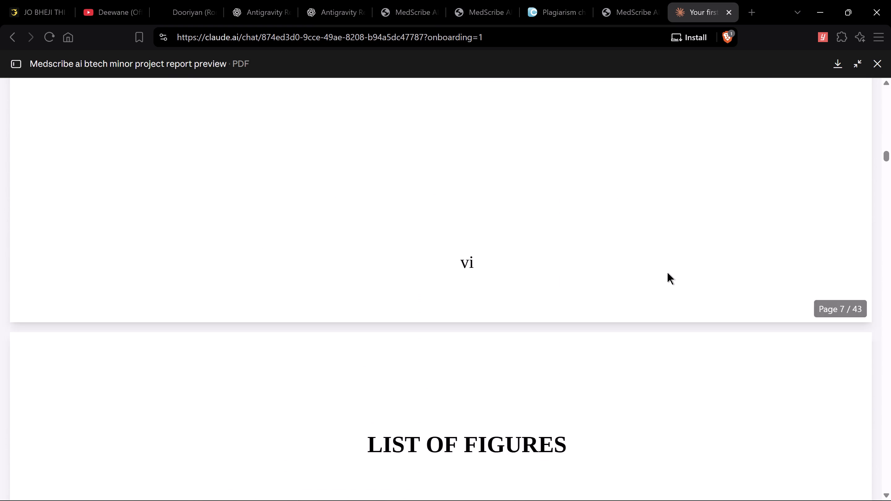
scroll(667, 272, "up", 1)
scroll(667, 272, "down", 7)
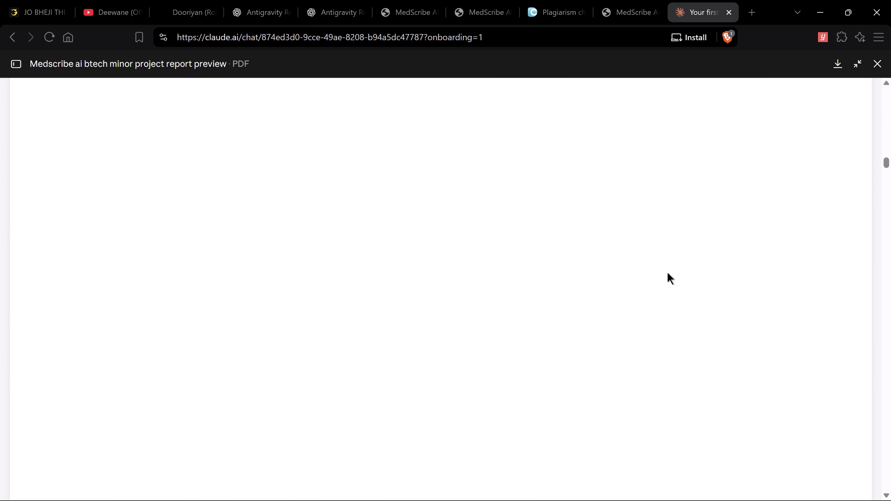
scroll(667, 272, "down", 3)
scroll(667, 272, "up", 7)
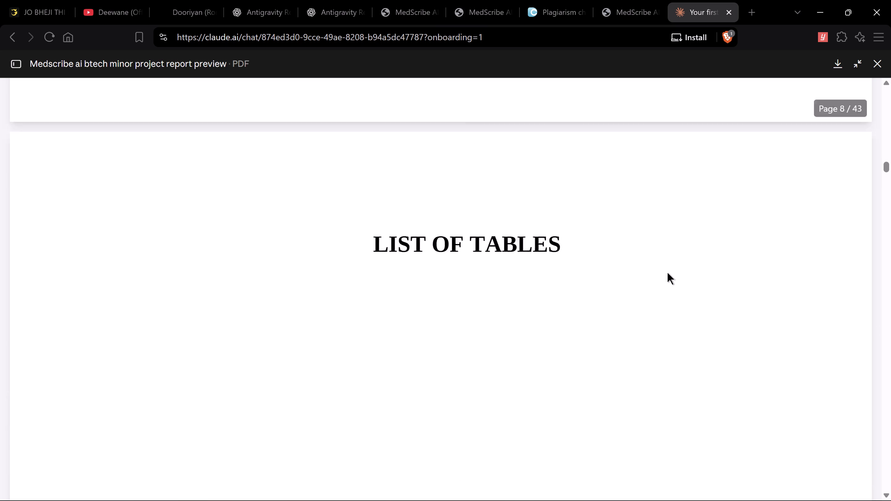
scroll(667, 272, "down", 3)
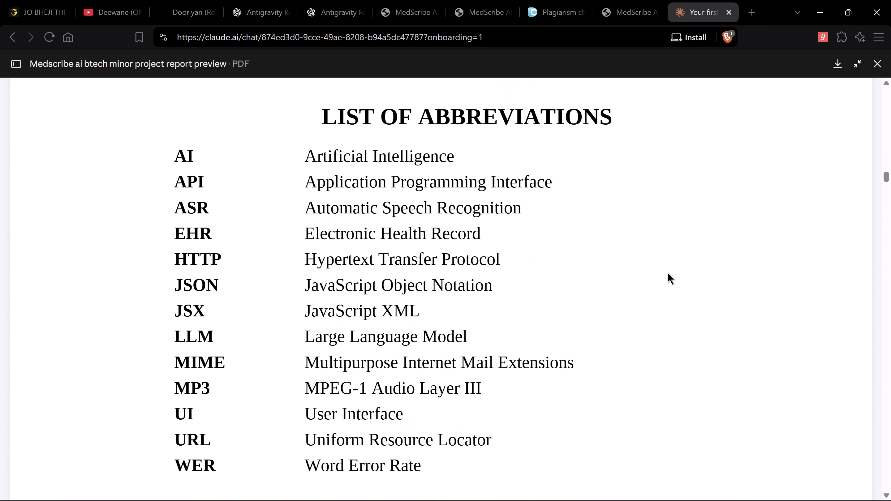
scroll(667, 272, "down", 4)
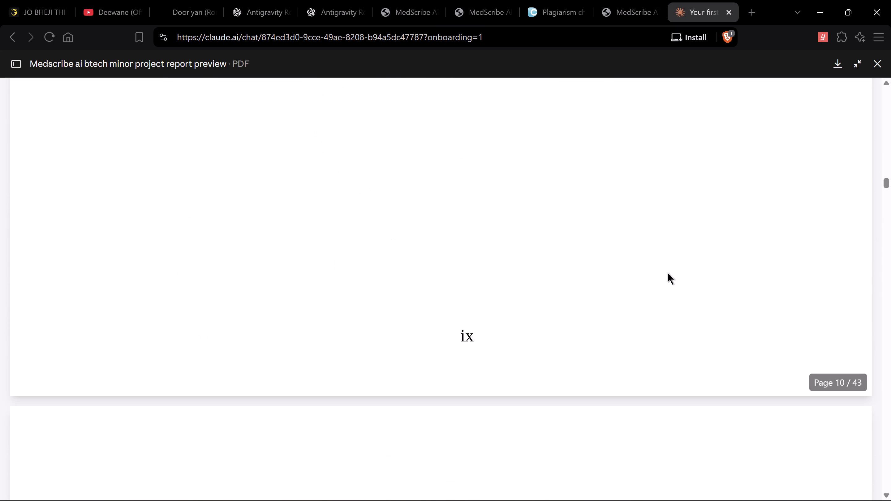
Go back through the front-matter list pages to the table of contents for another look.
scroll(667, 272, "down", 1)
scroll(667, 272, "up", 12)
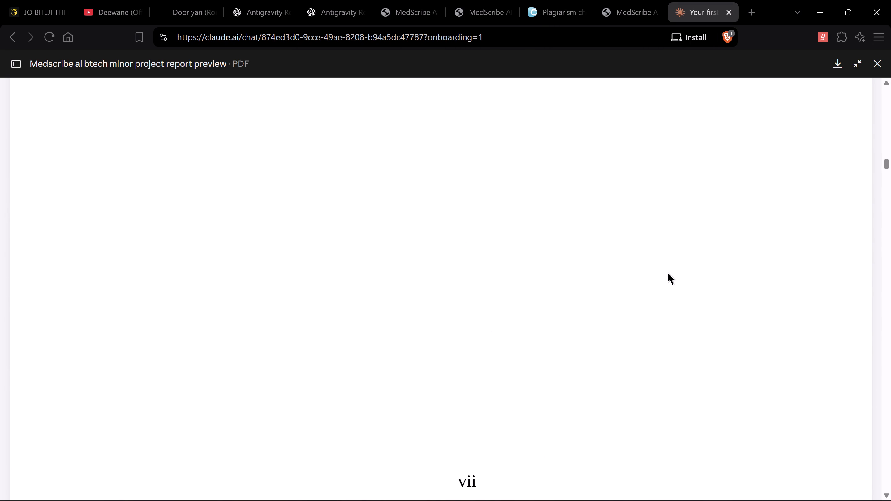
scroll(667, 272, "up", 8)
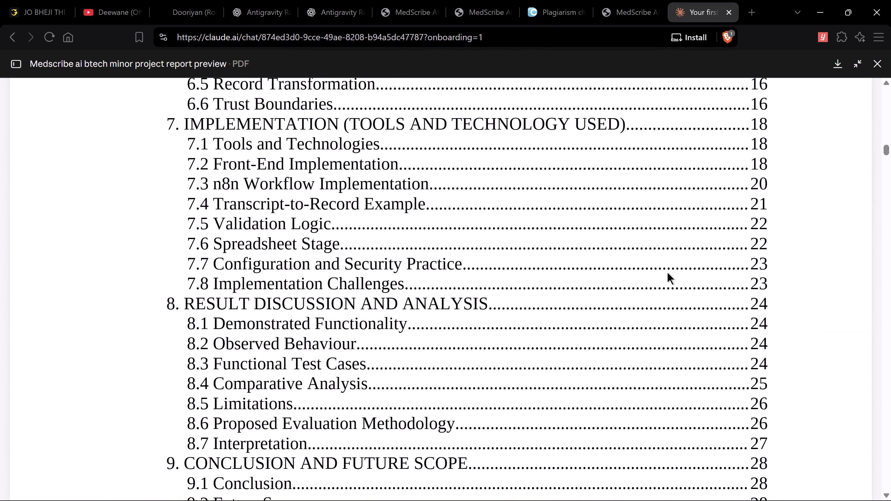
Recheck the report preview's table of contents and the front-matter list pages through to the abstract.
scroll(667, 272, "up", 8)
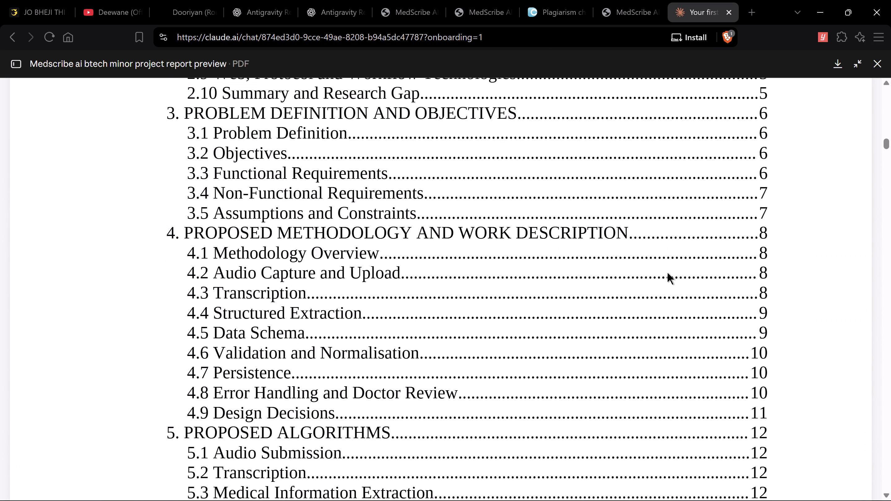
scroll(667, 272, "up", 3)
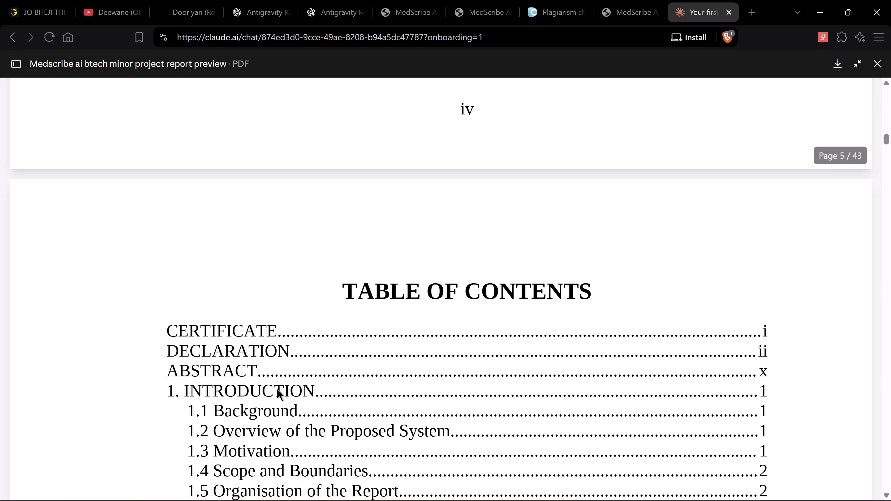
scroll(277, 389, "down", 7)
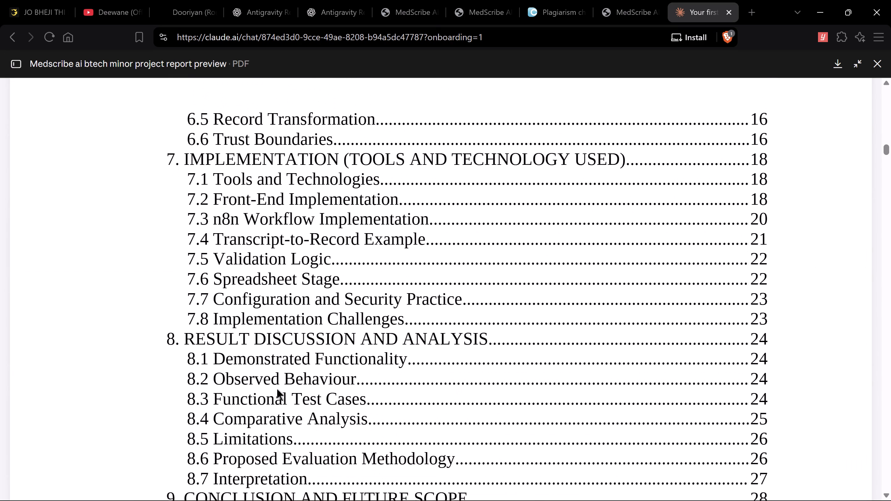
scroll(277, 389, "down", 7)
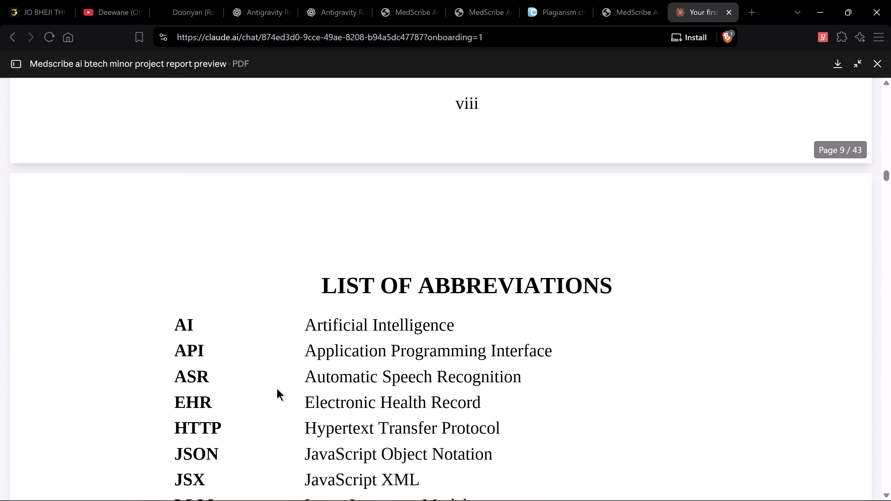
scroll(277, 389, "down", 4)
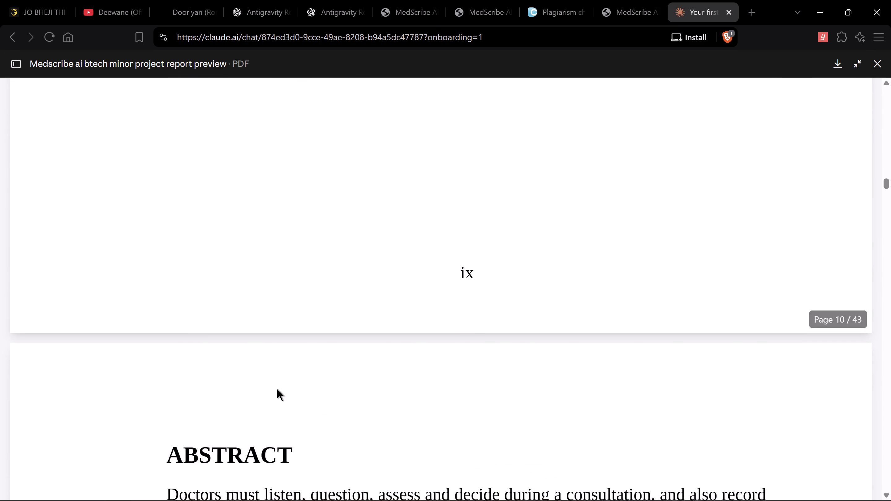
Skim the abstract and the Introduction chapter, including the background and the scope and boundaries sections.
scroll(277, 389, "down", 3)
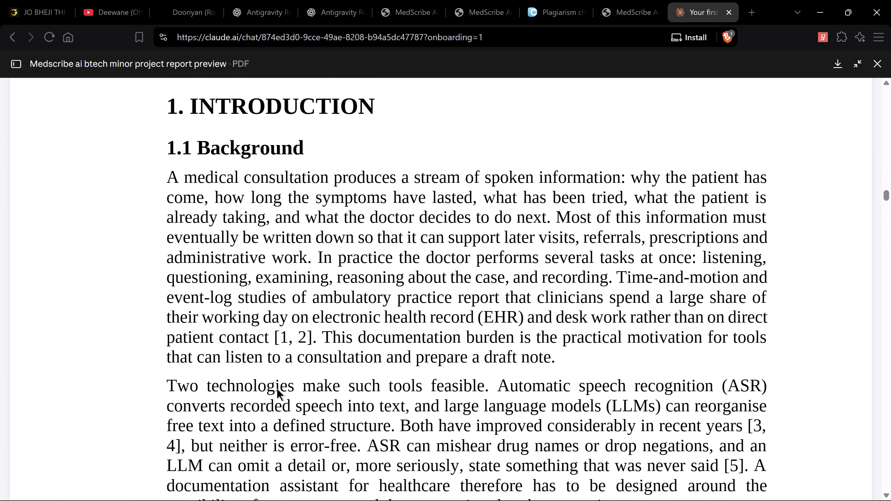
scroll(277, 389, "down", 3)
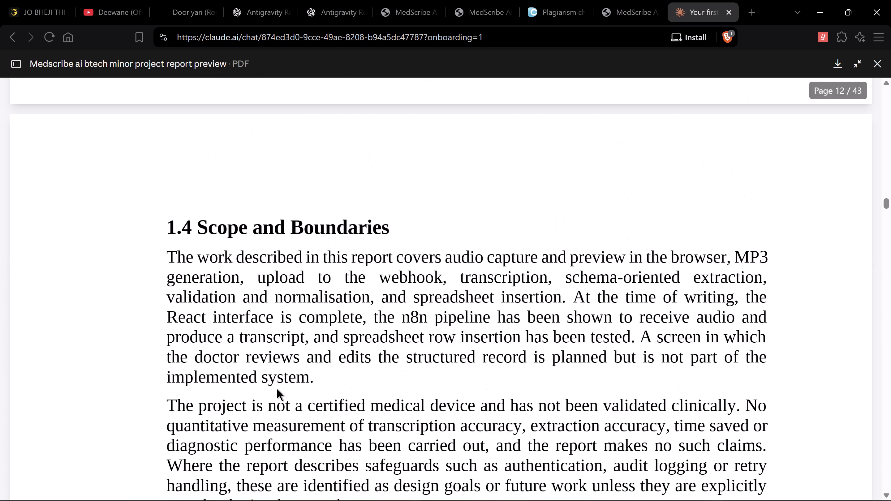
scroll(277, 389, "down", 3)
scroll(277, 389, "up", 6)
scroll(277, 389, "down", 1)
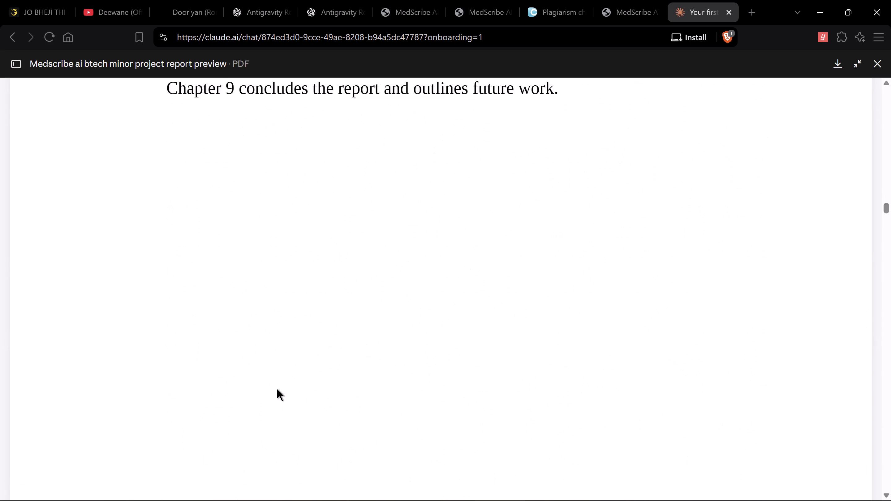
Skim the literature review chapter through the Summary and Research Gap section and its literature summary table.
scroll(277, 389, "down", 7)
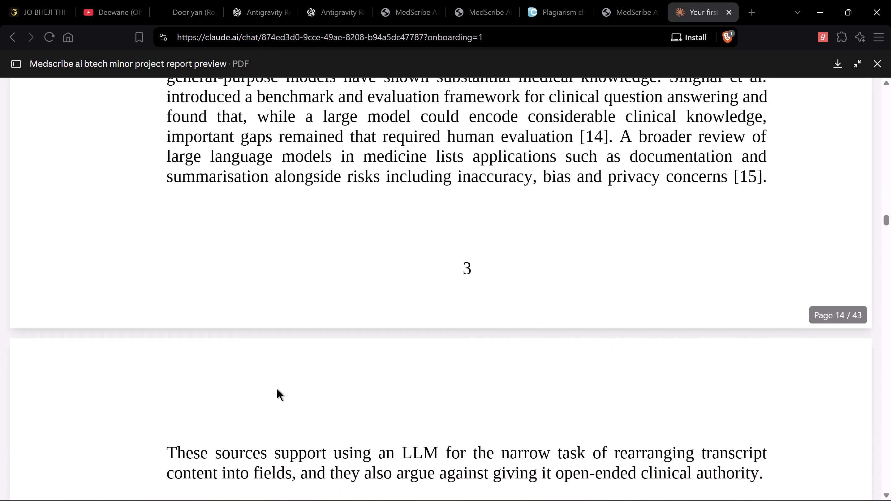
scroll(277, 389, "down", 6)
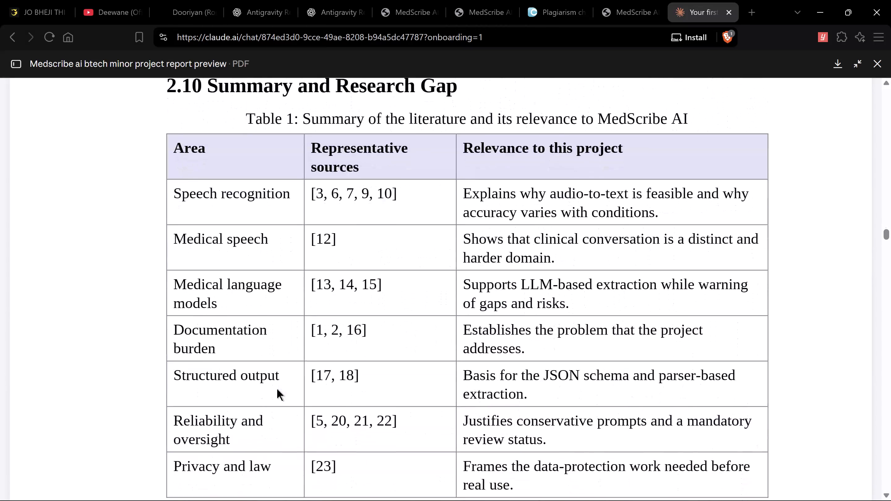
scroll(277, 389, "down", 1)
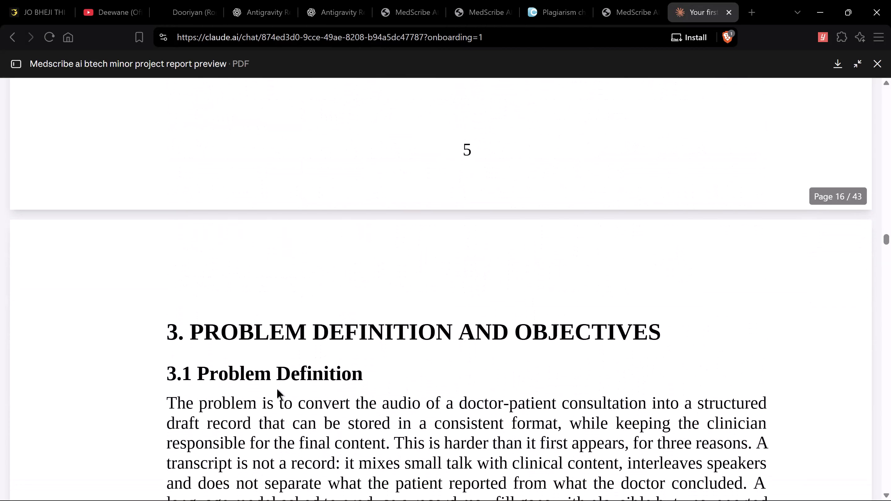
Examine Chapter 3's objectives, functional requirements table, non-functional requirements, and assumptions and constraints.
scroll(277, 389, "down", 2)
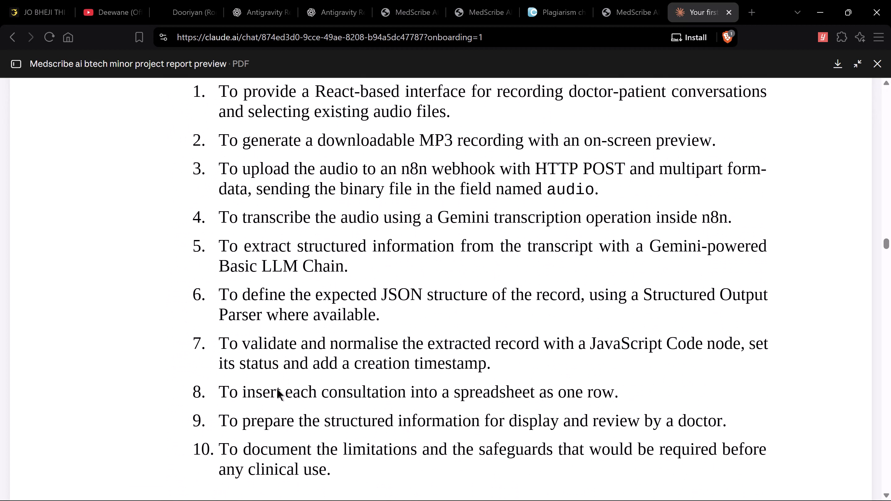
scroll(277, 389, "down", 8)
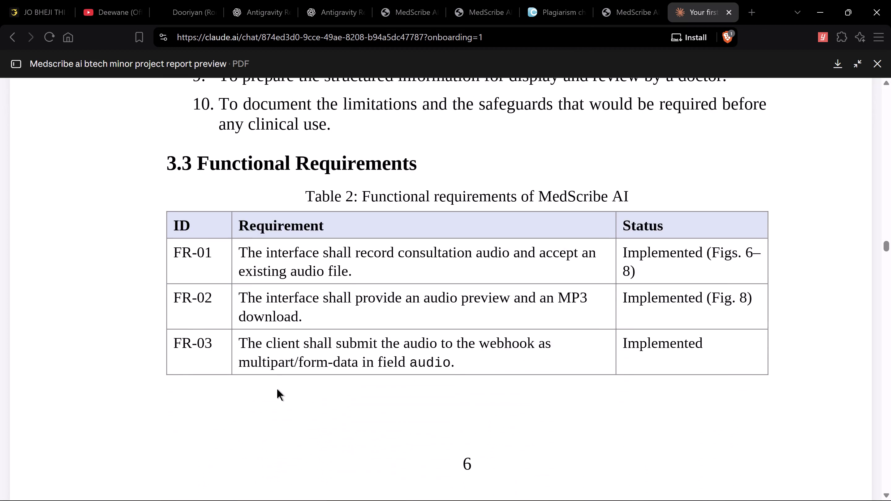
scroll(277, 389, "down", 6)
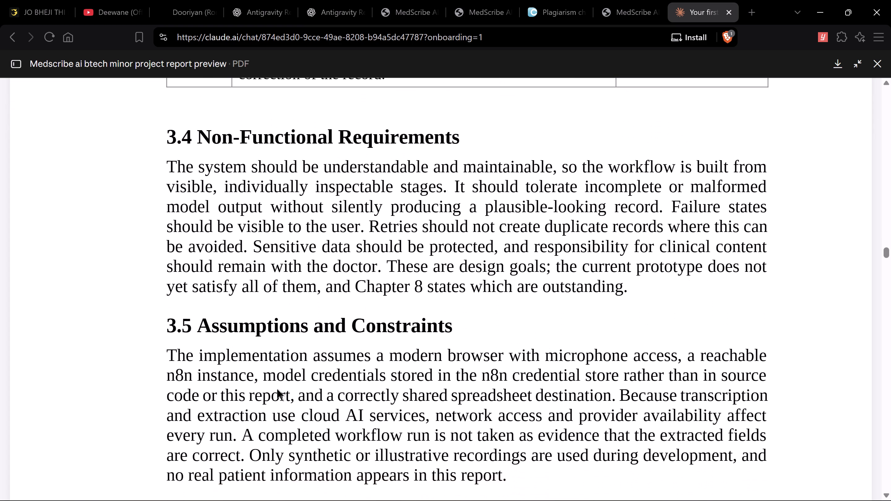
scroll(277, 389, "down", 2)
Examine Chapter 4's methodology sections, including the consultation record schema and the failure modes table.
scroll(277, 389, "down", 1)
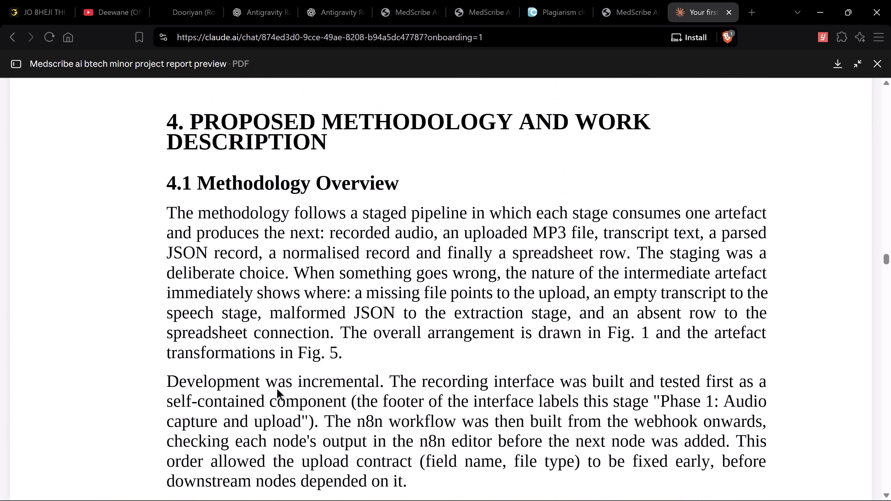
scroll(277, 389, "down", 5)
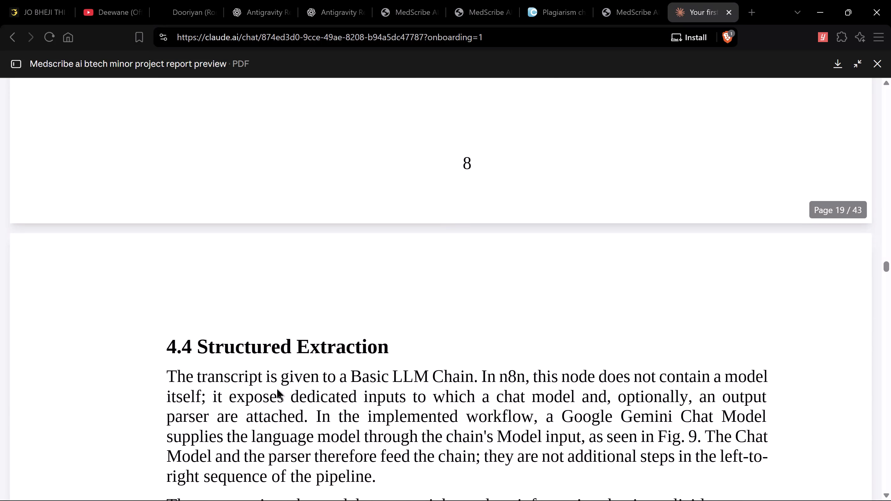
scroll(277, 389, "down", 2)
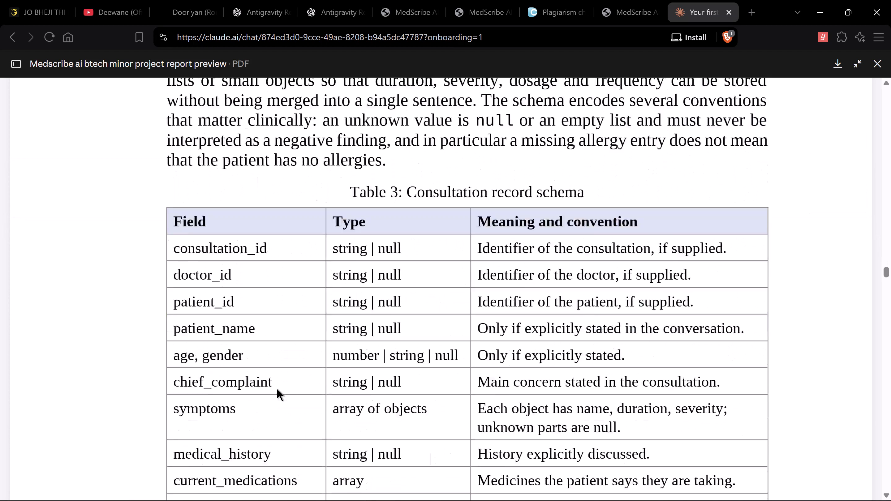
scroll(277, 389, "down", 9)
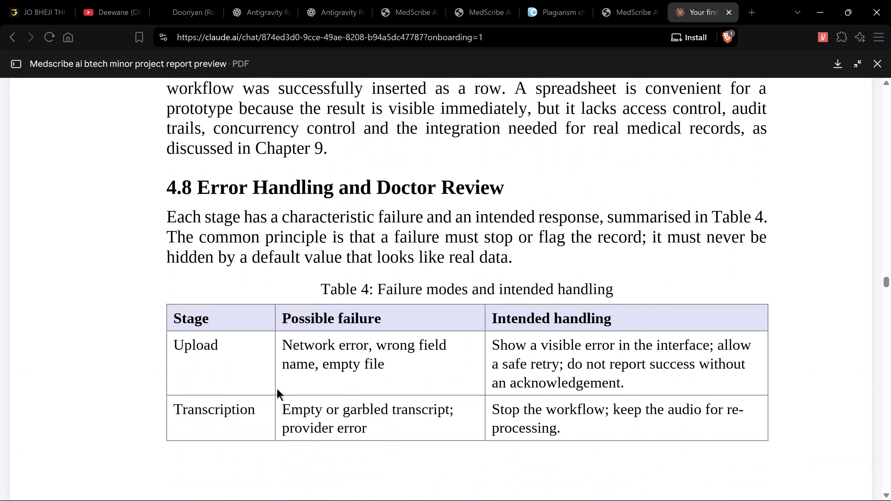
scroll(277, 389, "down", 5)
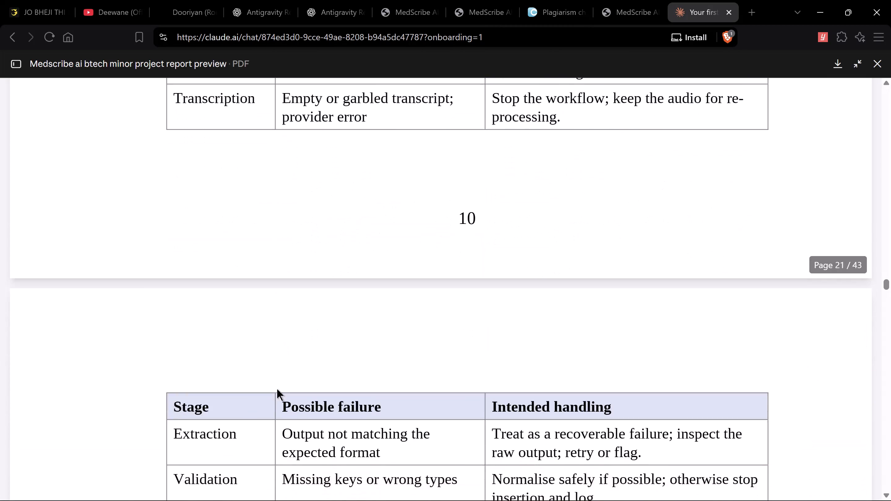
Review the Proposed Algorithms chapter, including the spreadsheet row preparation and stage-wise error handling algorithms.
scroll(277, 389, "down", 7)
scroll(277, 389, "up", 1)
scroll(277, 389, "down", 1)
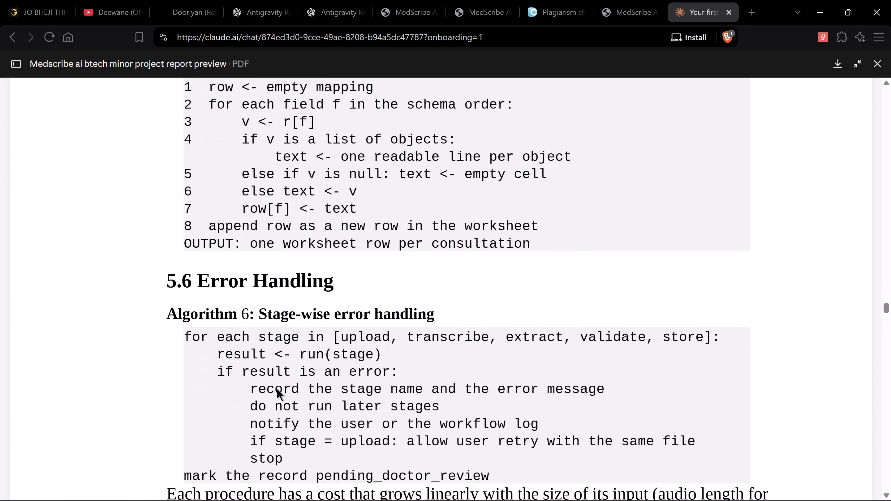
scroll(277, 389, "down", 2)
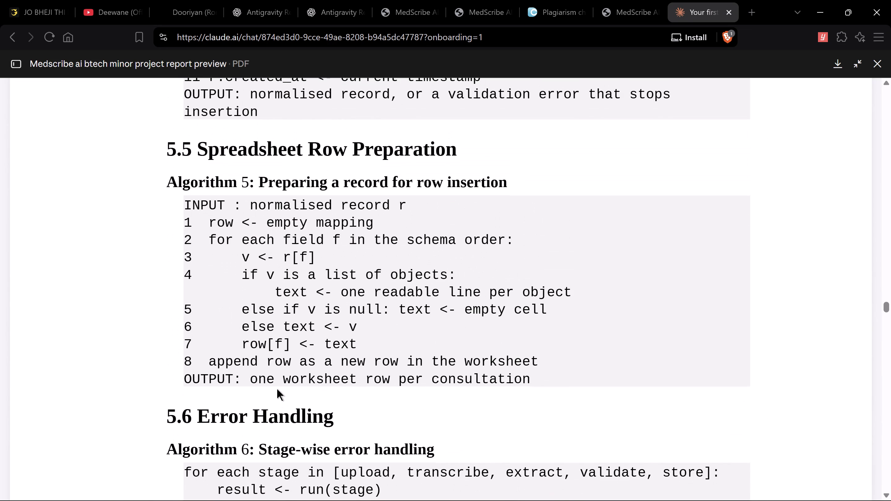
scroll(277, 389, "down", 1)
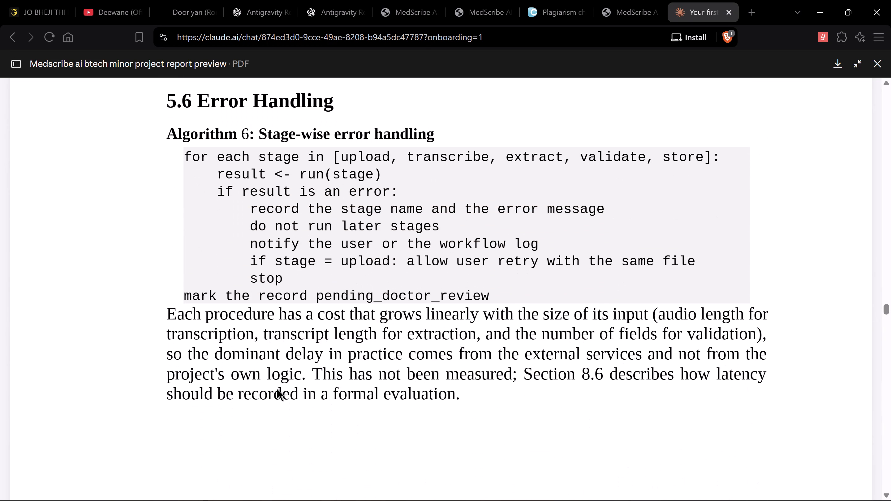
scroll(277, 389, "down", 4)
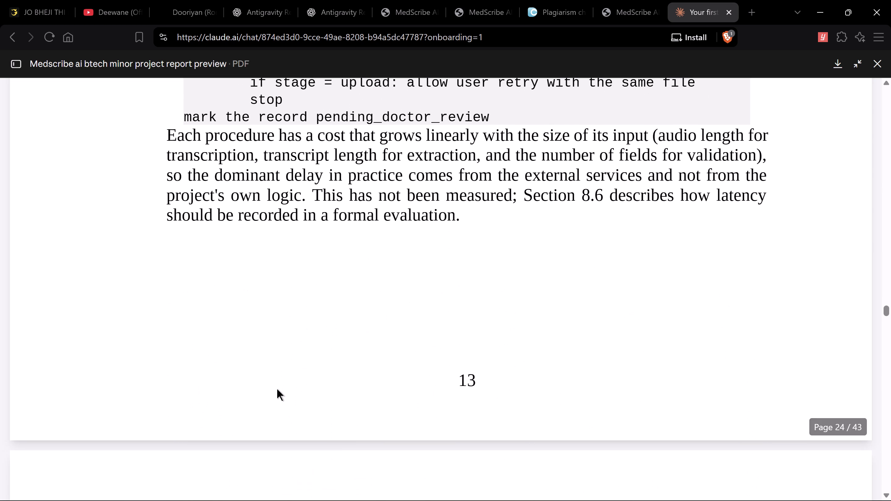
Inspect the system architecture diagram and the processing workflow flowchart in Chapter 6 of the report.
scroll(277, 389, "down", 6)
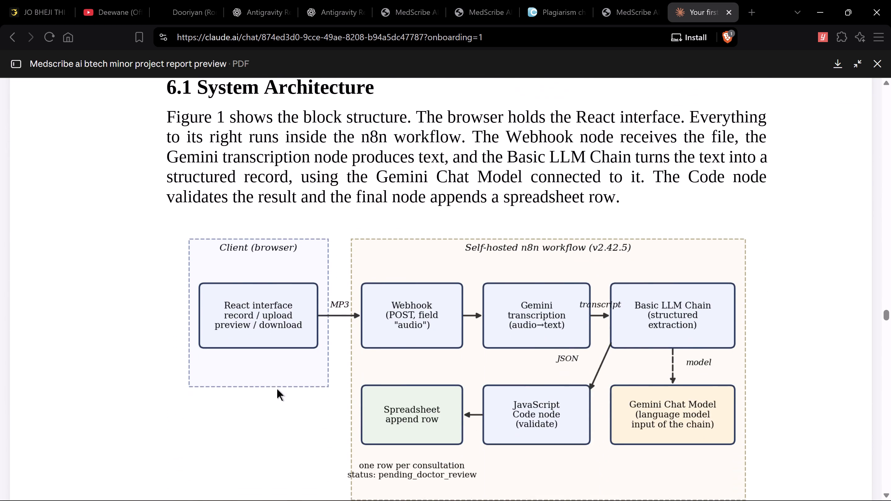
scroll(277, 389, "down", 8)
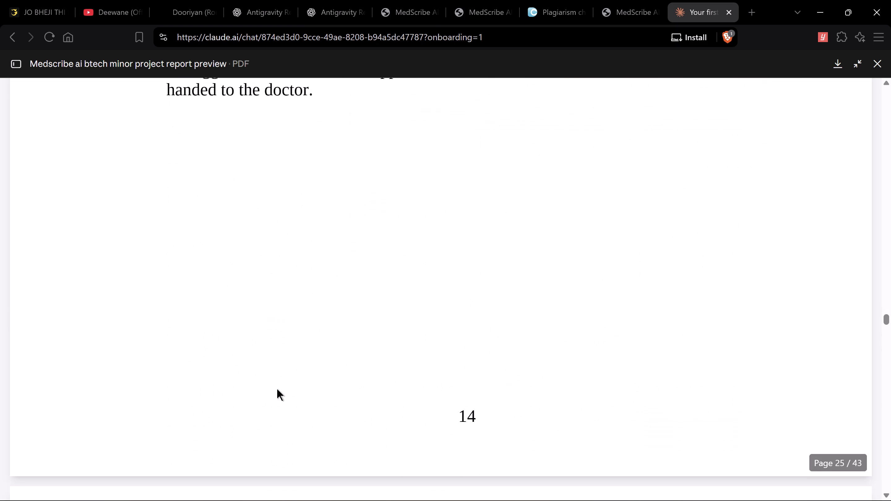
scroll(277, 389, "down", 5)
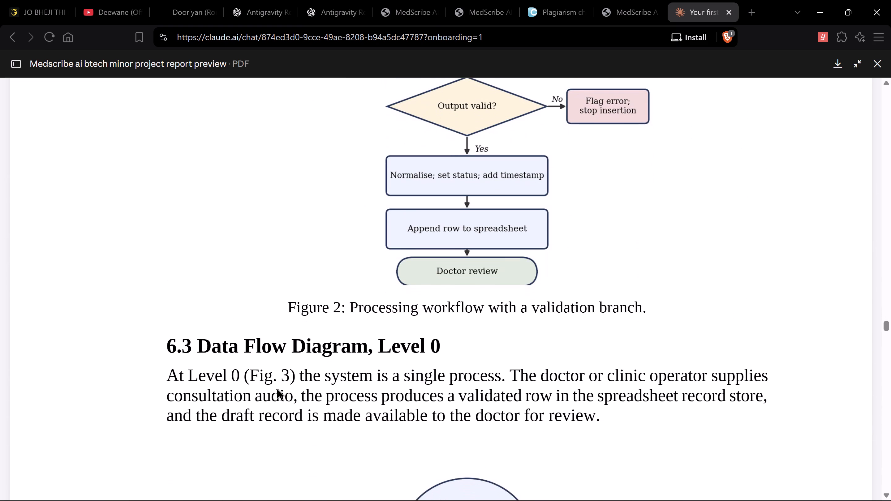
scroll(277, 389, "down", 5)
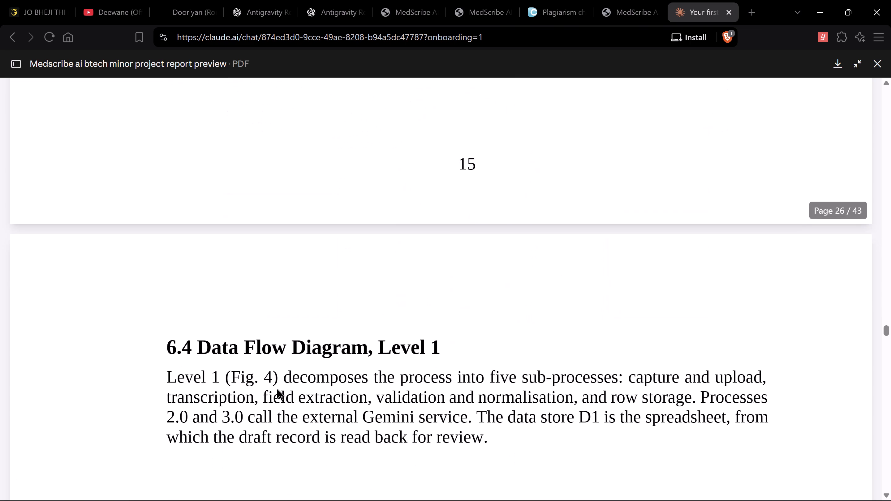
scroll(277, 389, "down", 7)
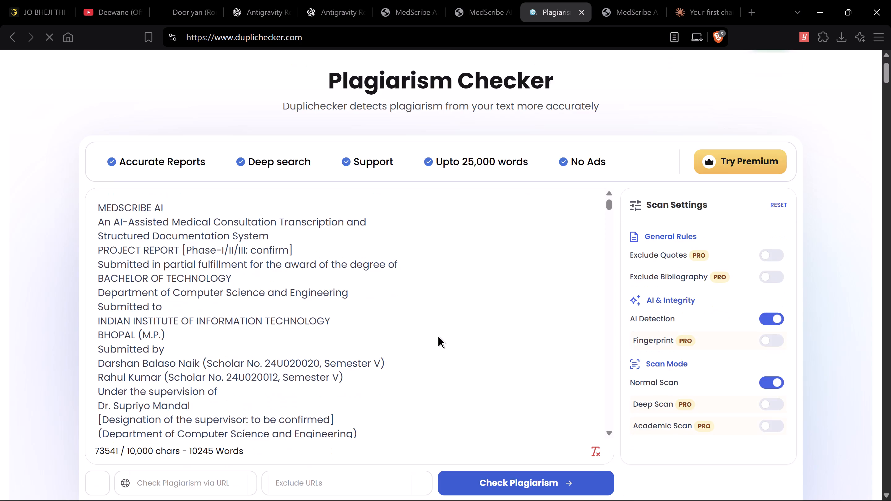
scroll(438, 336, "down", 3)
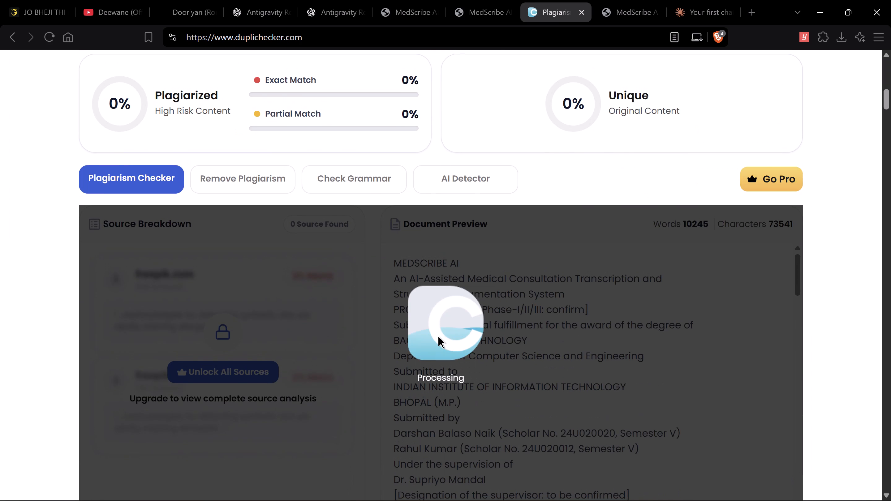
scroll(438, 336, "down", 2)
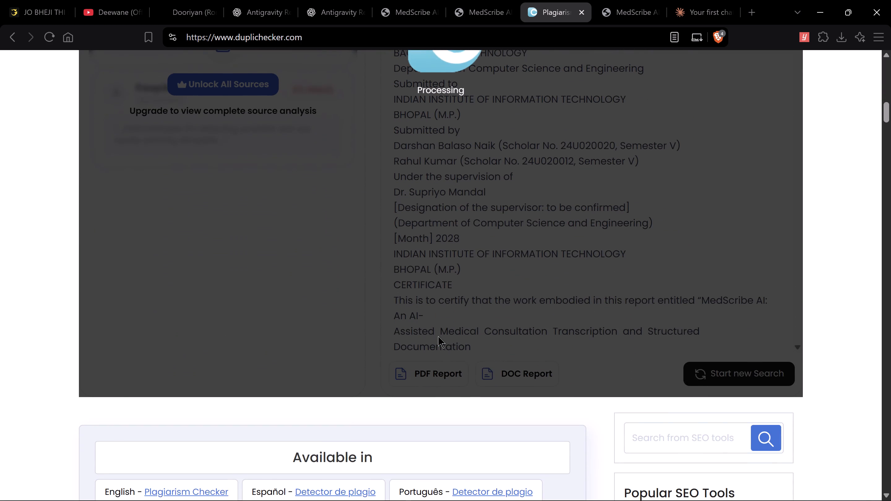
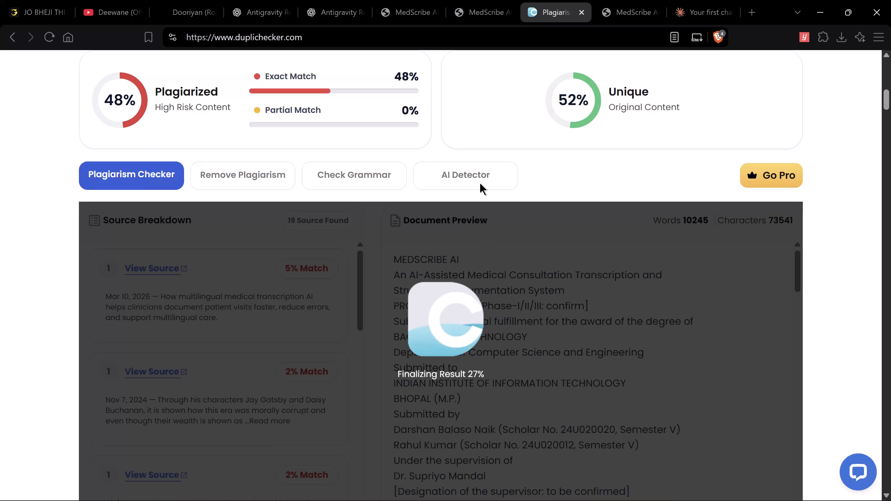
Try to open the AI Detector for the uploaded MedScribe AI report while the plagiarism result is finalizing.
left_click(480, 183)
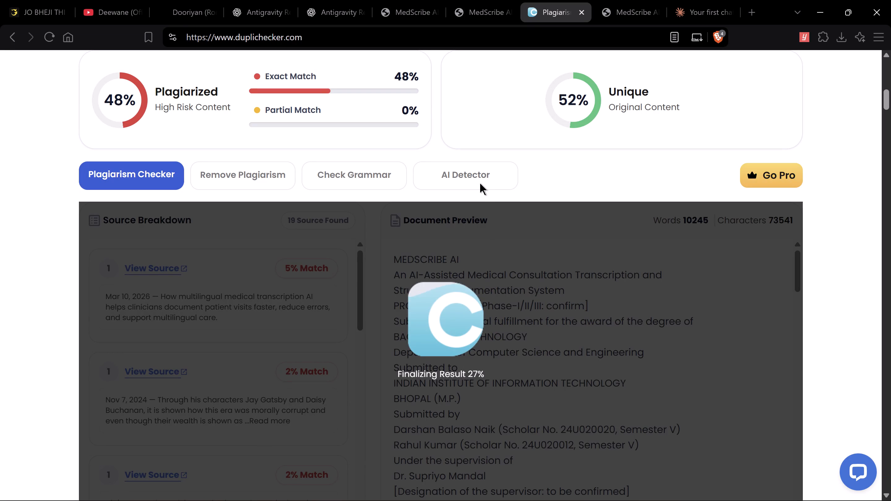
left_click(445, 177)
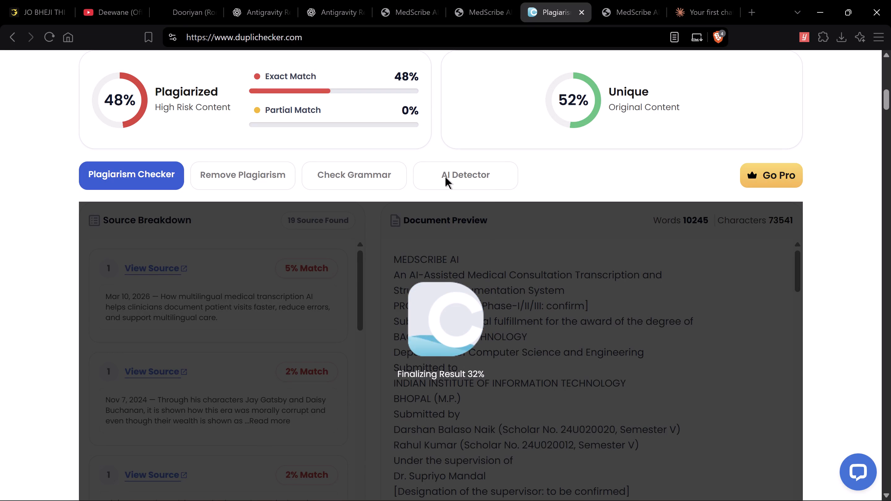
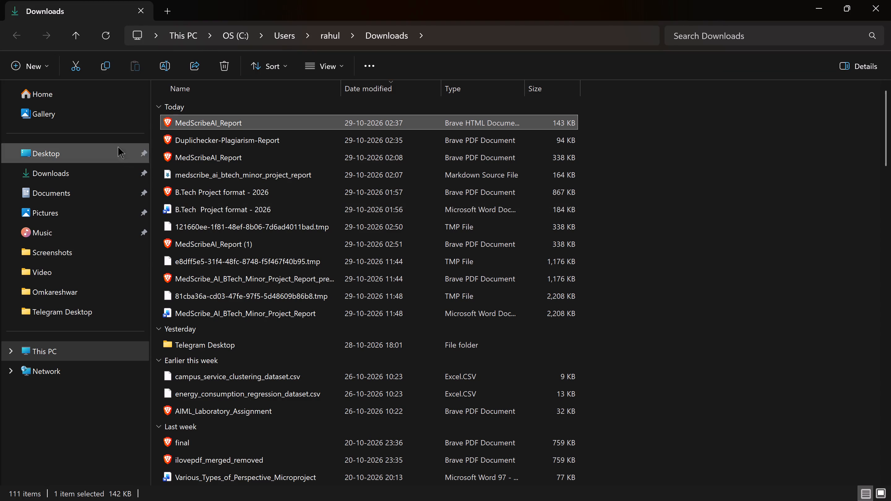
Refresh the Downloads folder in File Explorer, open the MedScribe_AI_BTech_Minor_Project_Report Word document, and enable editing.
left_click(105, 38)
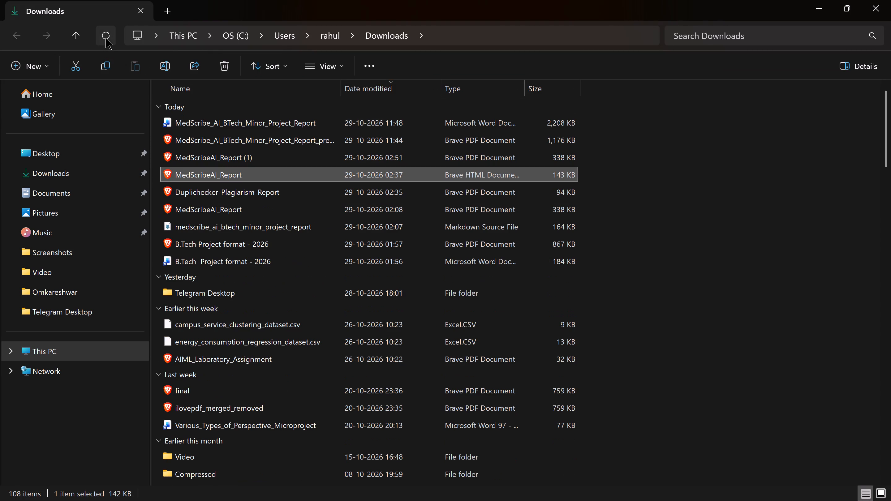
double_click(214, 124)
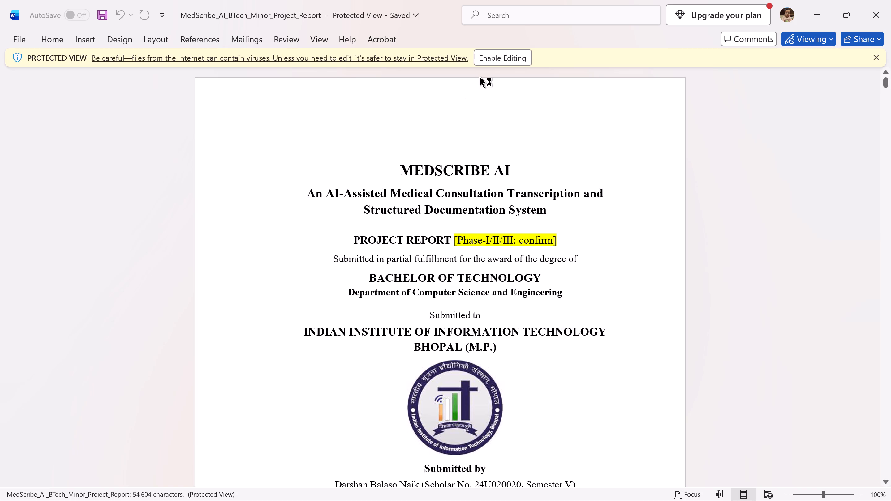
left_click(495, 58)
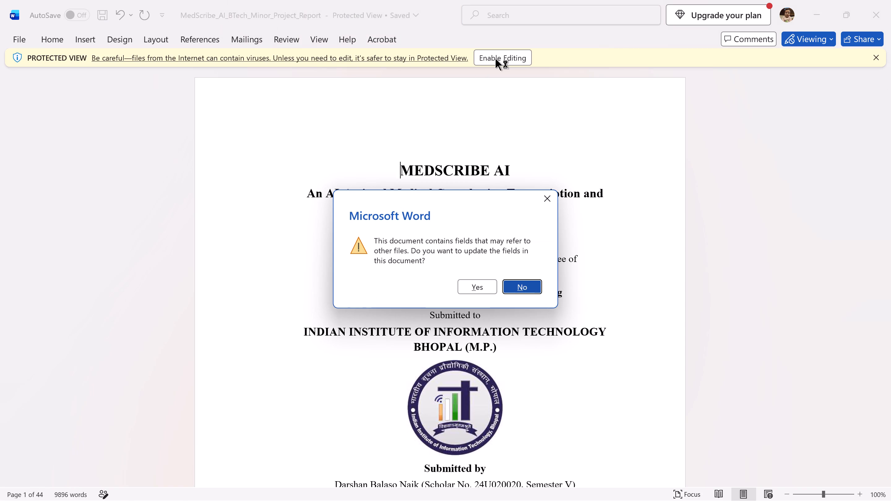
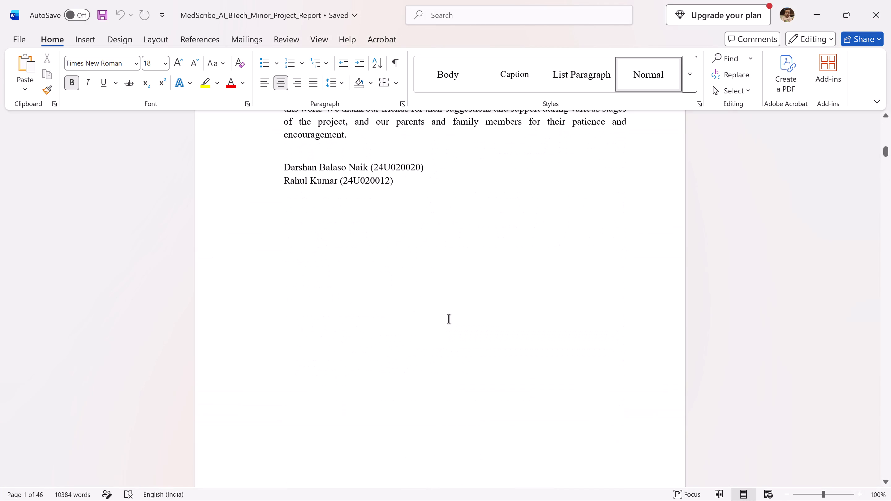
Shorten the highlighted phase placeholder after PROJECT REPORT on the title page to [Phase-I].
scroll(448, 319, "up", 3)
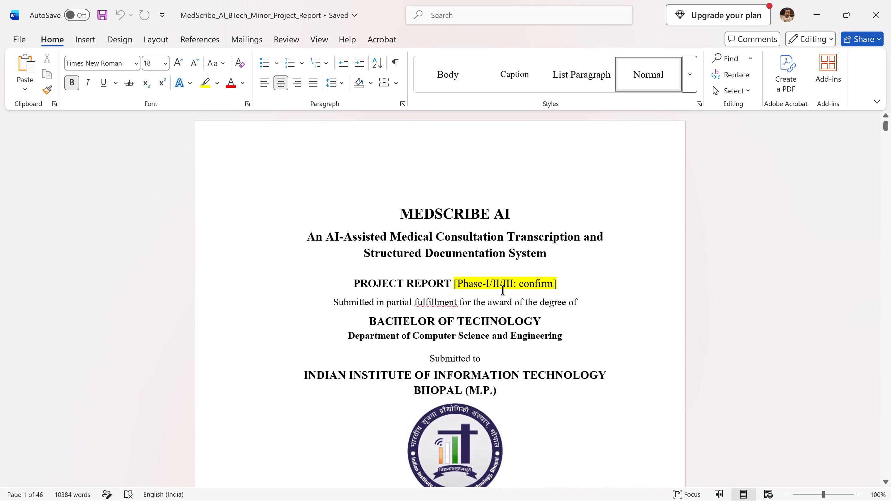
left_click_drag(552, 285, 493, 285)
key("BackSpace")
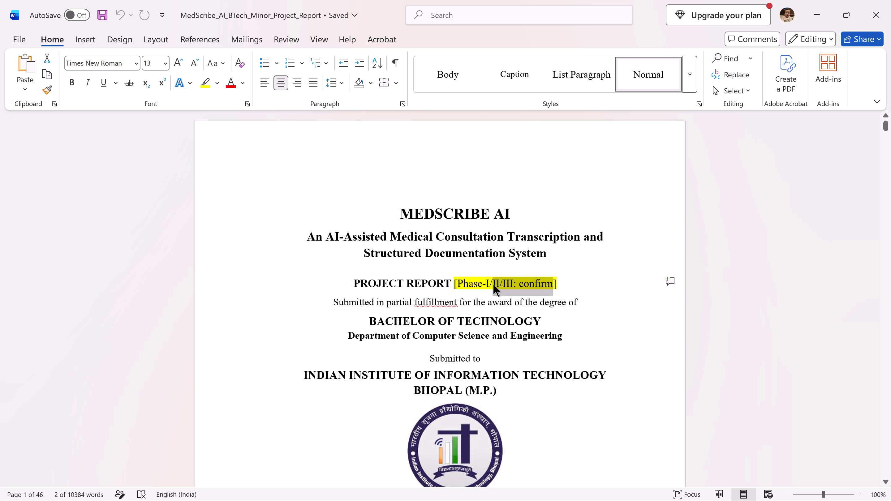
key("BackSpace")
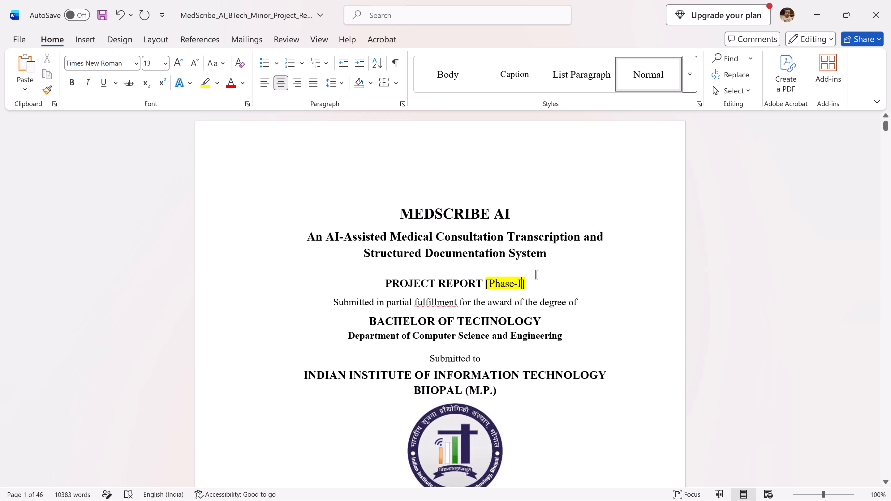
Select the highlighted text Phase-I inside the brackets on the title page for reformatting.
left_click_drag(522, 285, 489, 282)
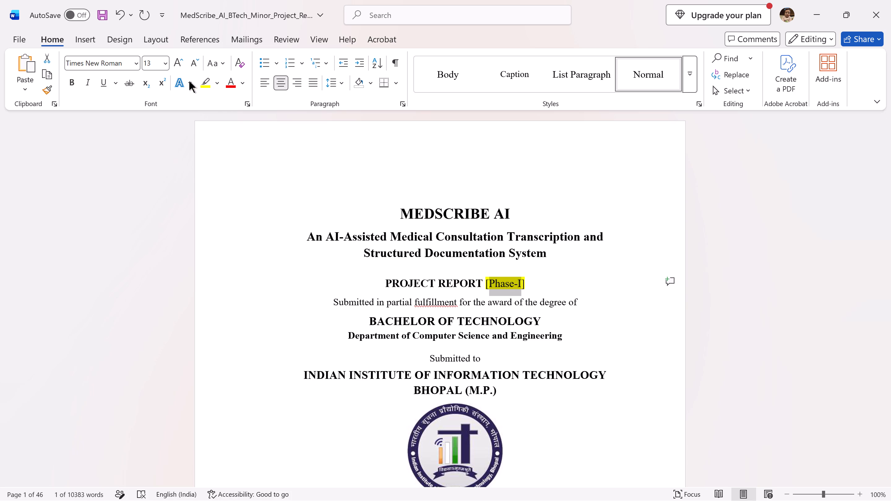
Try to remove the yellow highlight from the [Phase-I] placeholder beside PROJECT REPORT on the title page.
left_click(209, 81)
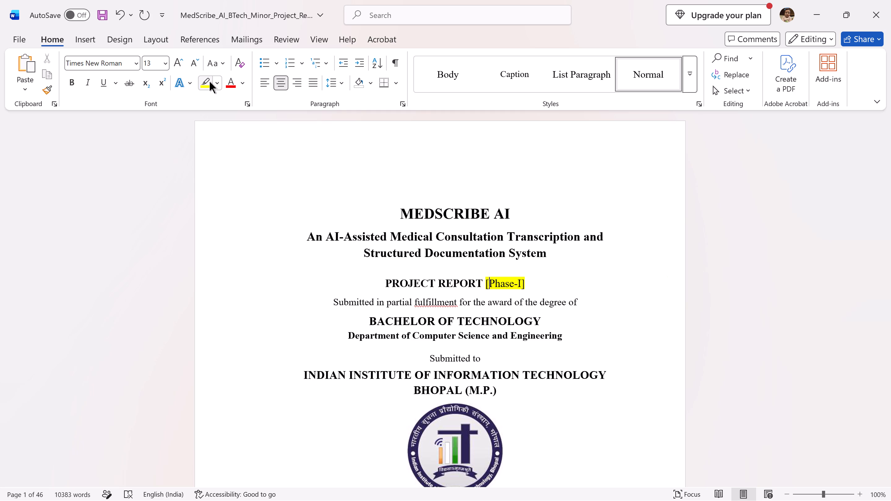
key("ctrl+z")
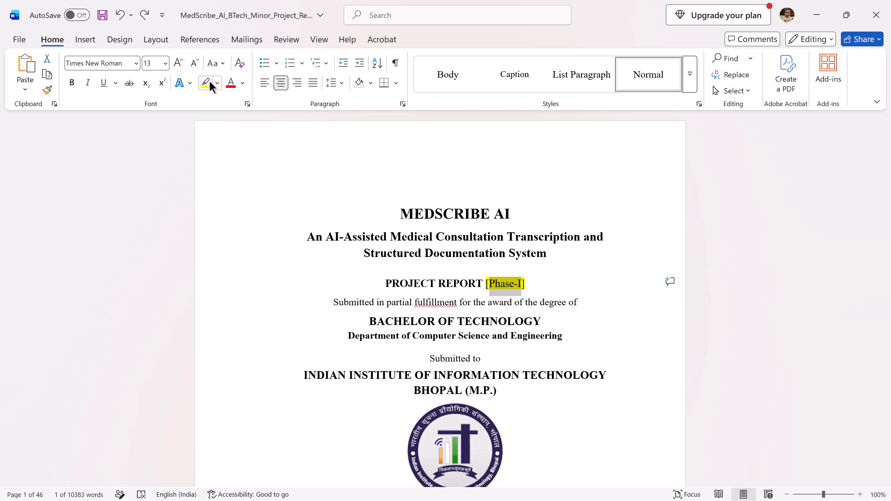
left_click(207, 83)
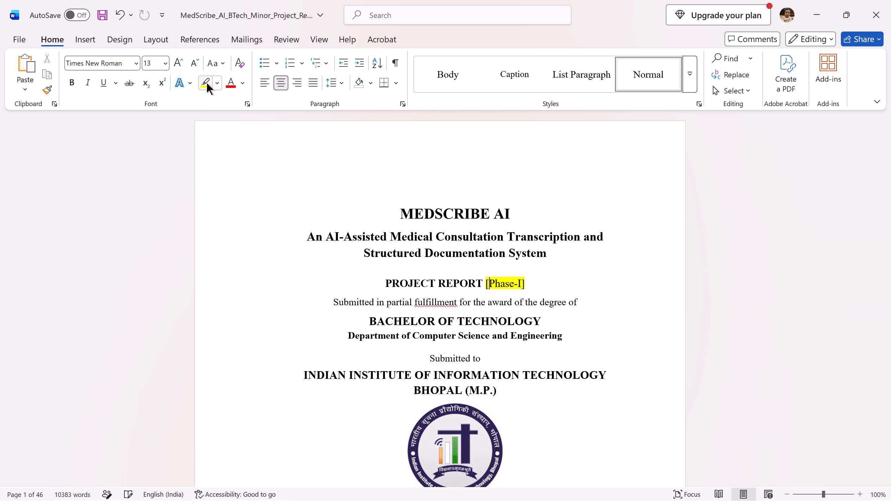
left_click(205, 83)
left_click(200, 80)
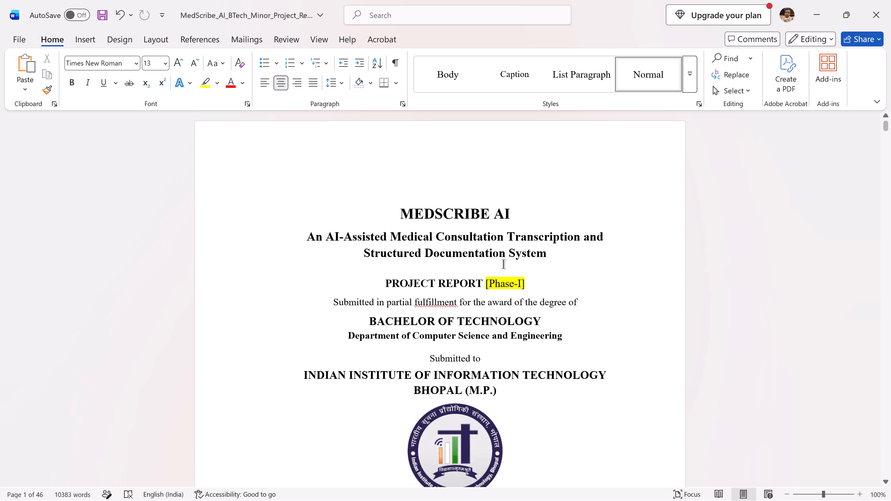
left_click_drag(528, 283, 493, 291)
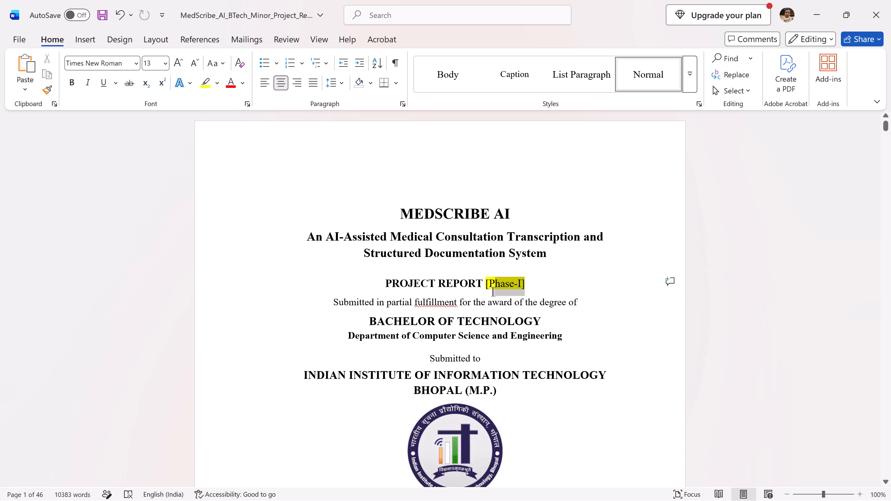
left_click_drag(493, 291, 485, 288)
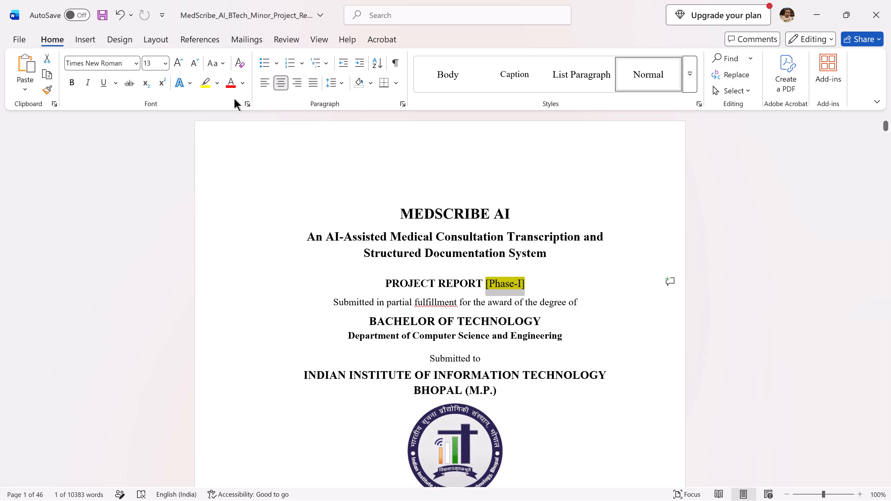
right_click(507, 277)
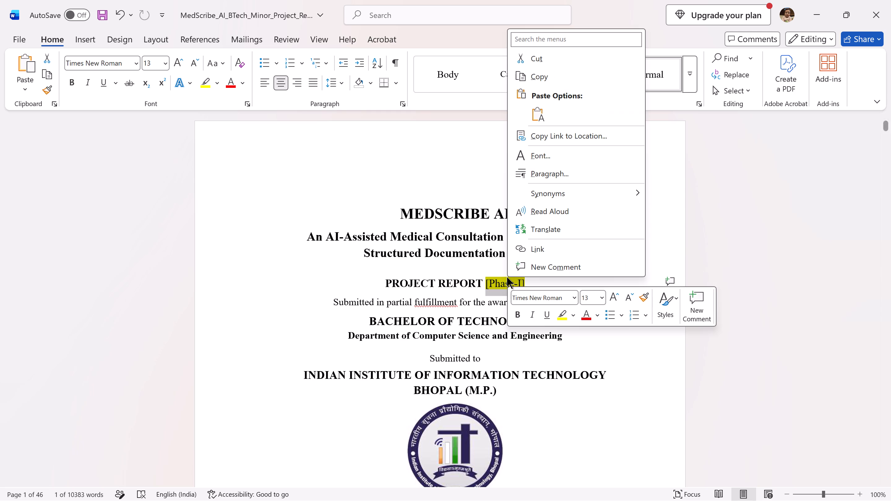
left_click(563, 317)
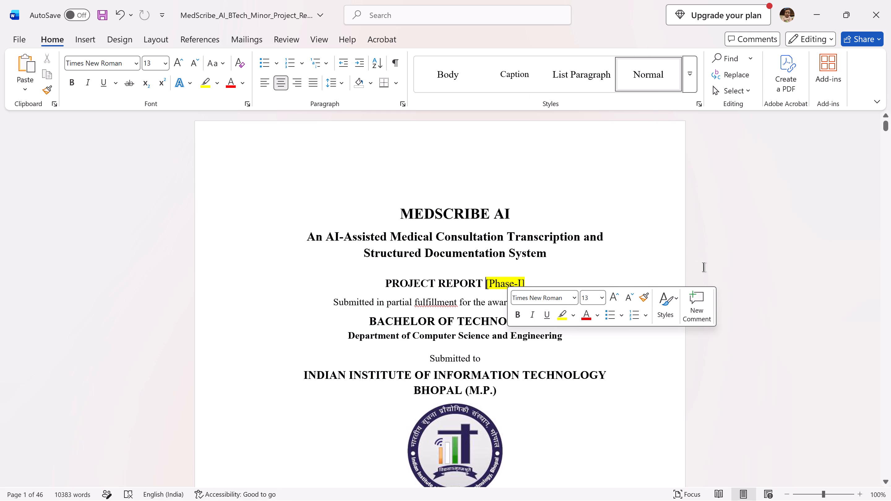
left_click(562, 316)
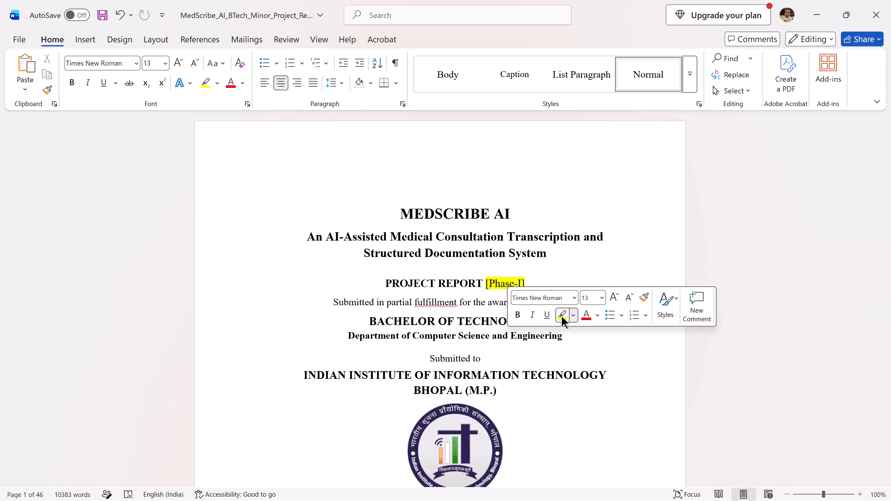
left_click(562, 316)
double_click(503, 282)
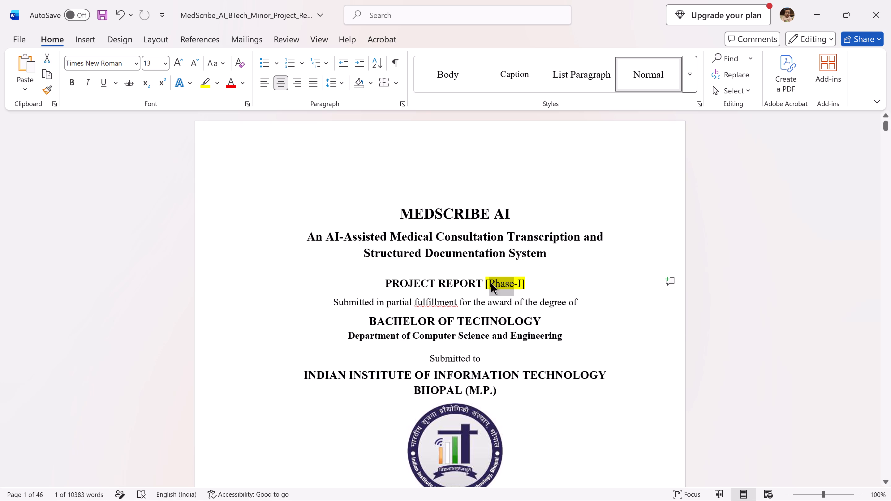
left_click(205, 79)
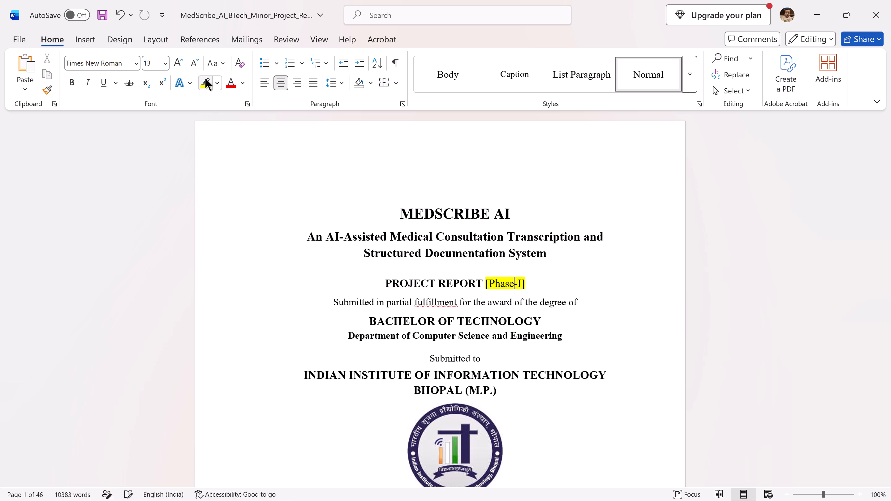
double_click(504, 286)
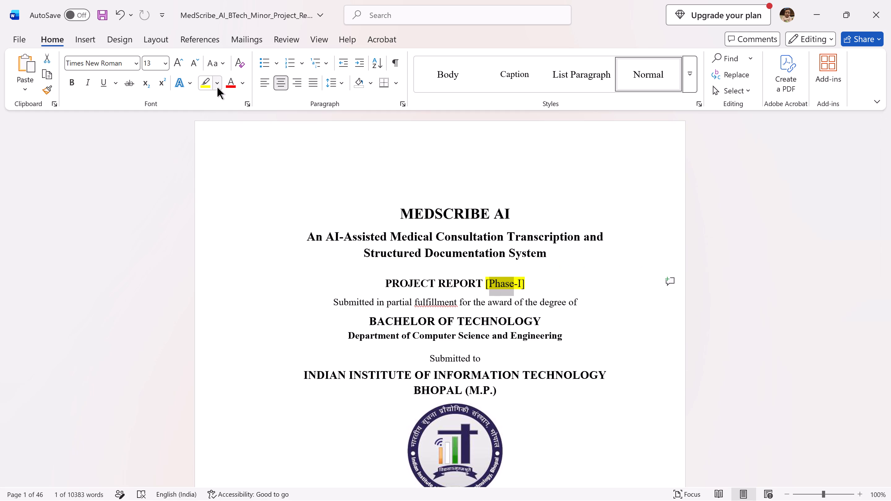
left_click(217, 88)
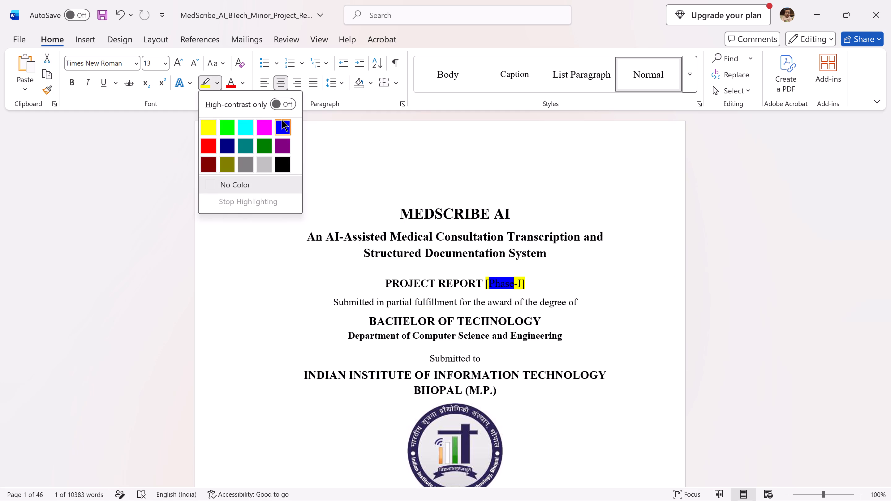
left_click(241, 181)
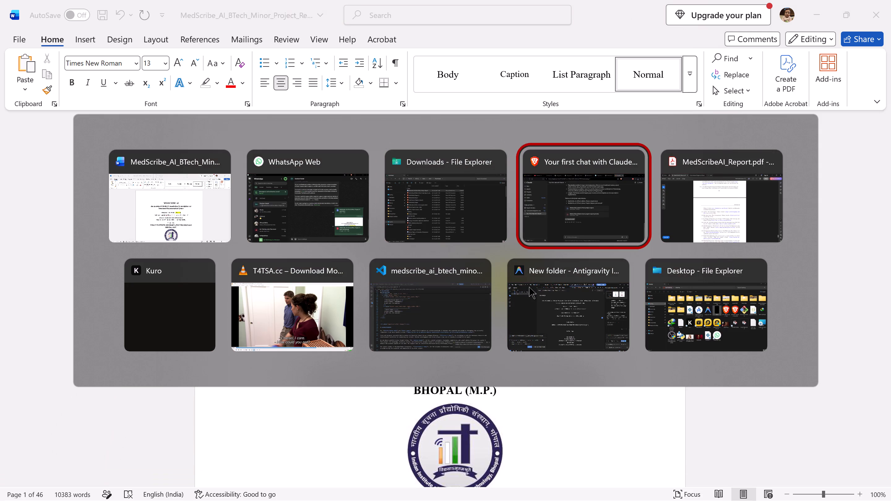
Switch to the Brave browser, search for google docs in a new tab, and open a blank Google Docs document.
left_click(754, 10)
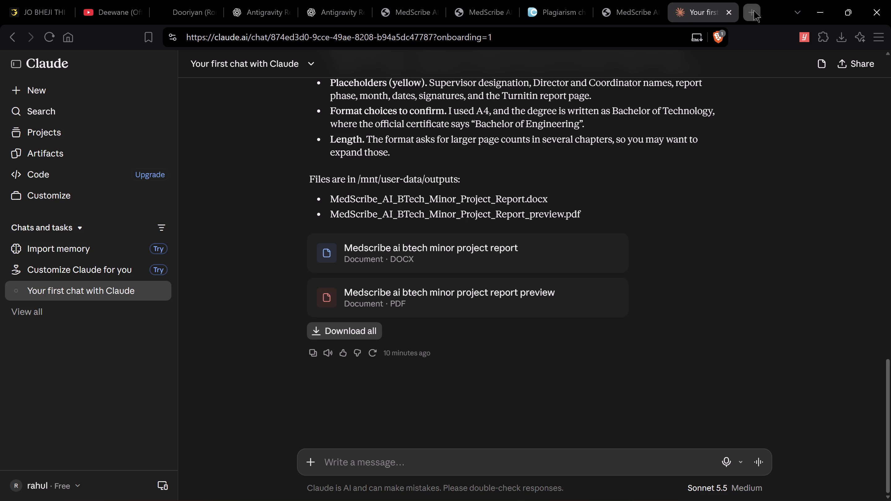
key("g")
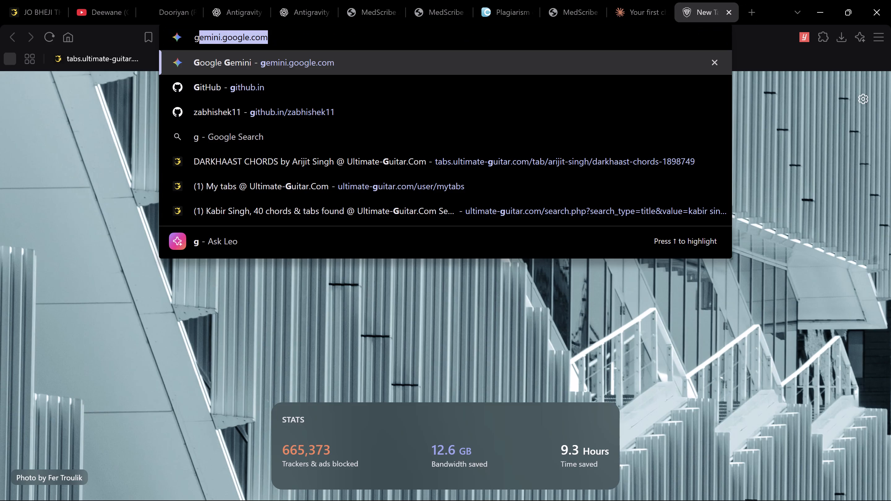
type("oo")
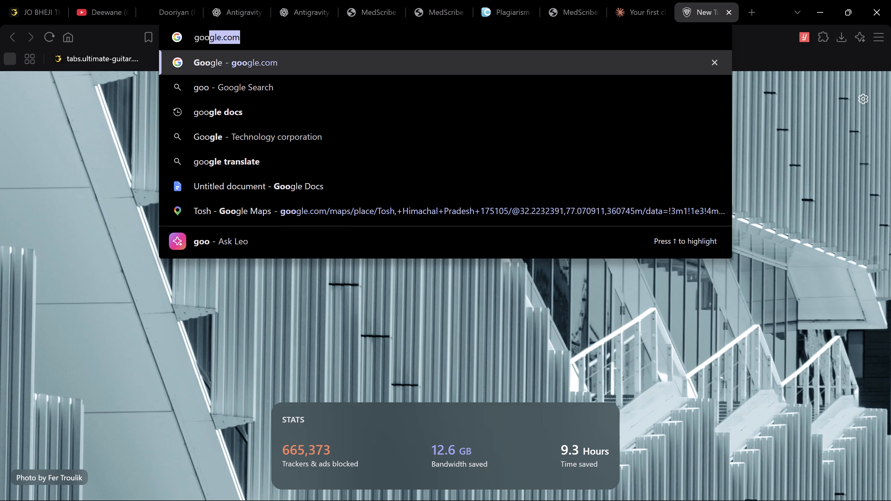
key("Down")
key("Down")
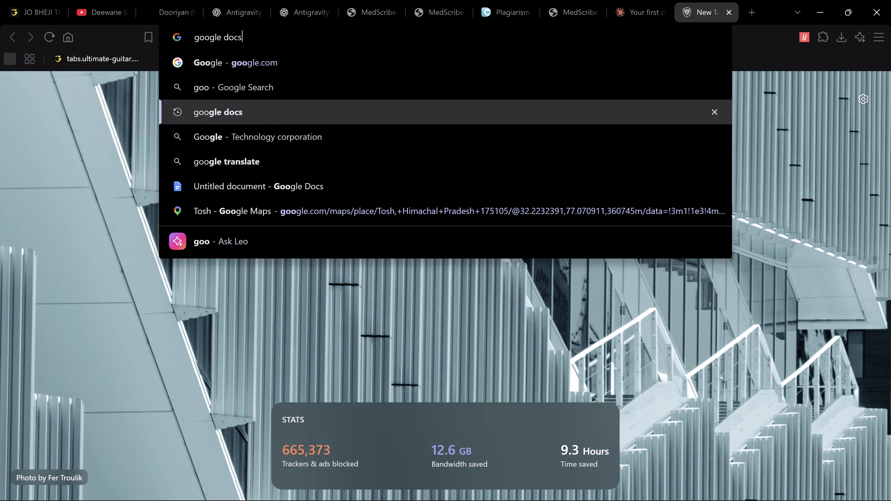
key("Return")
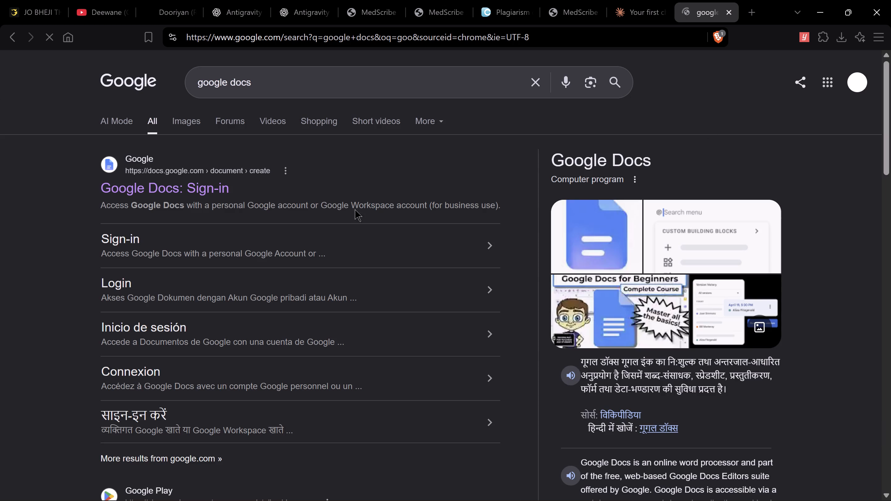
left_click(148, 196)
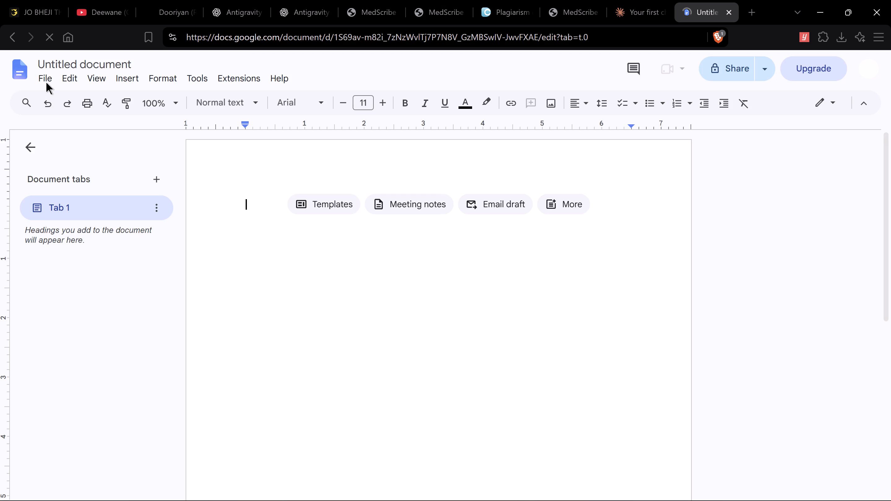
Upload the downloaded MedScribe_AI_BTech_Minor_Project_Report.docx from the recent downloads and open it in Google Docs.
left_click(43, 73)
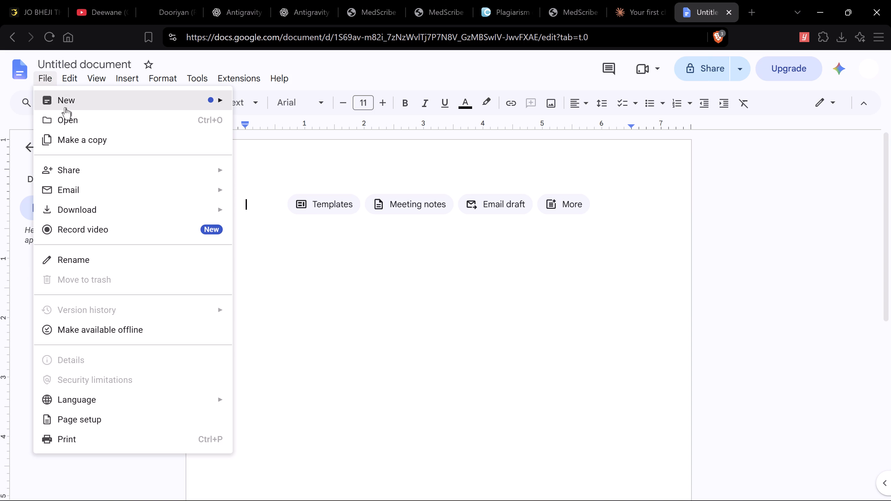
left_click(85, 117)
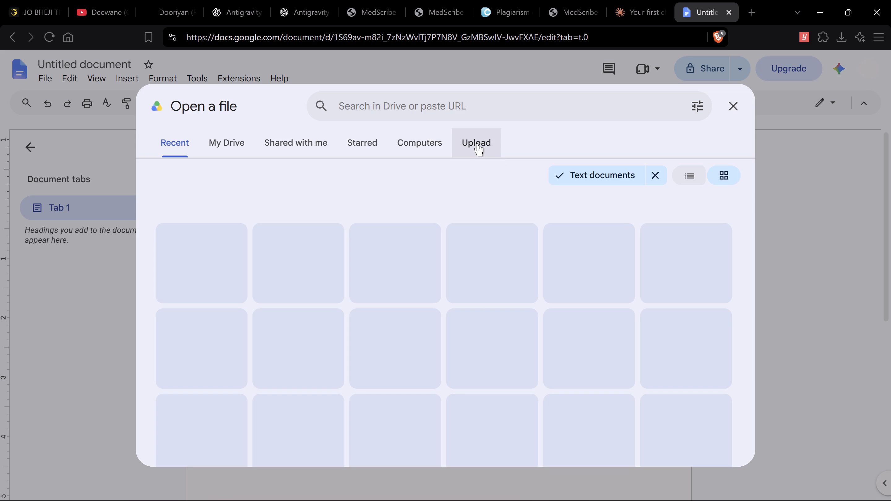
left_click(479, 144)
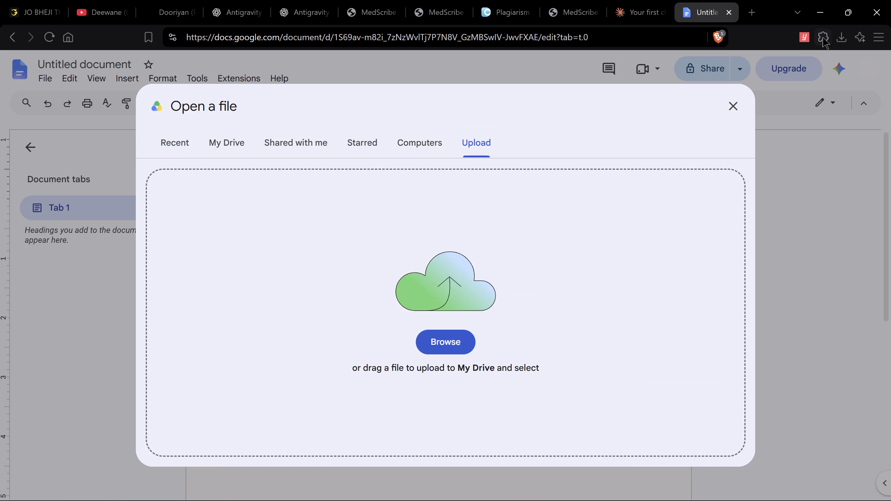
left_click(839, 37)
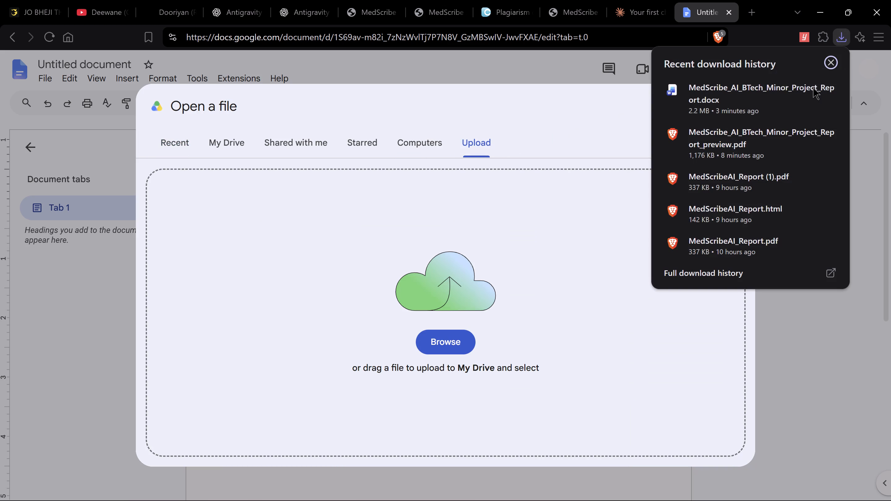
left_click_drag(737, 97, 384, 372)
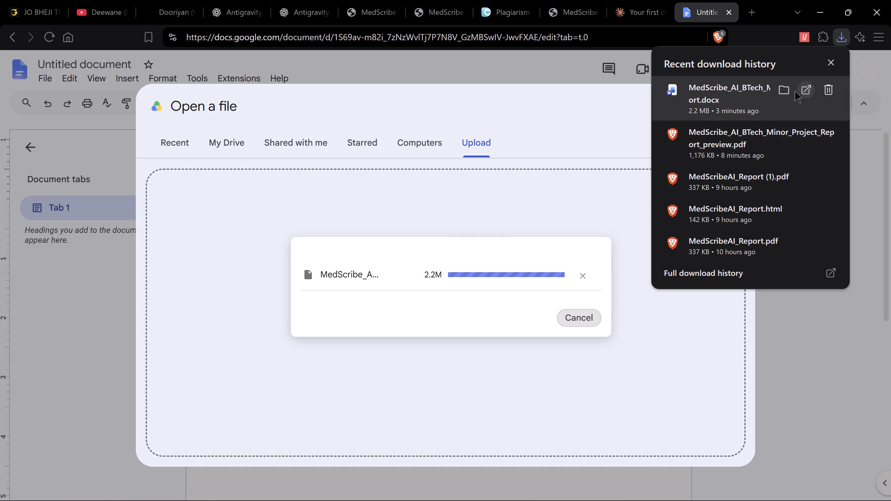
left_click(839, 28)
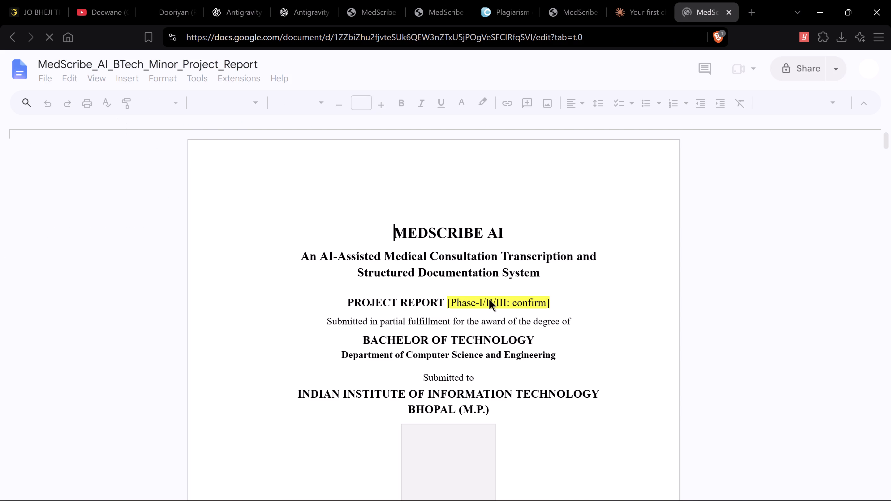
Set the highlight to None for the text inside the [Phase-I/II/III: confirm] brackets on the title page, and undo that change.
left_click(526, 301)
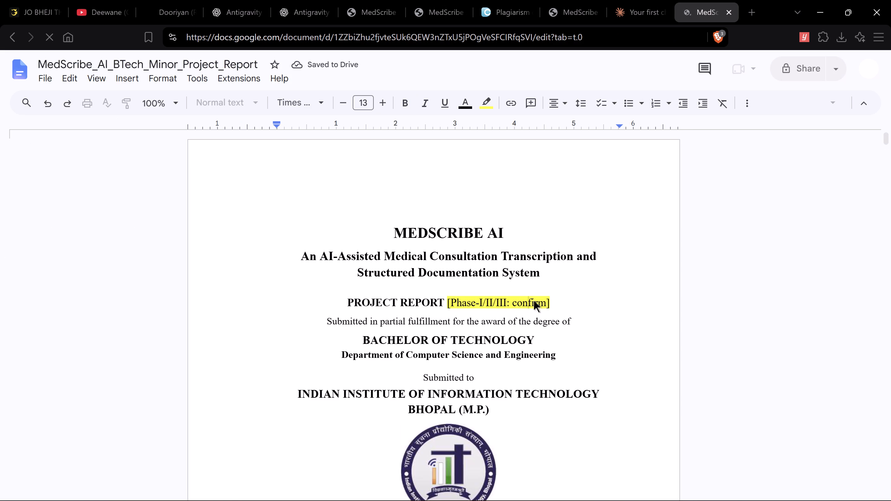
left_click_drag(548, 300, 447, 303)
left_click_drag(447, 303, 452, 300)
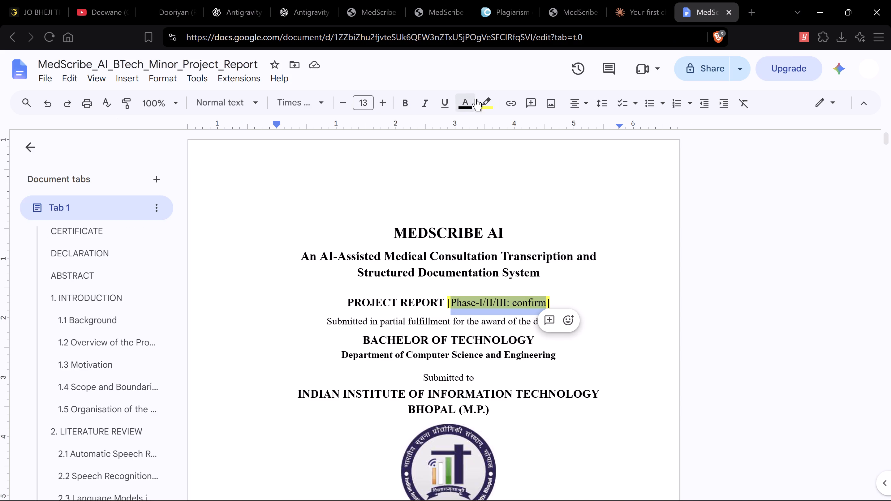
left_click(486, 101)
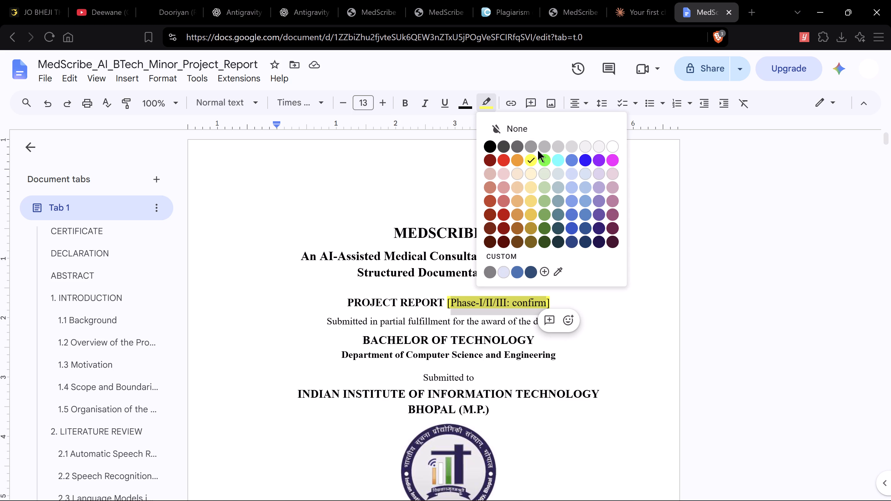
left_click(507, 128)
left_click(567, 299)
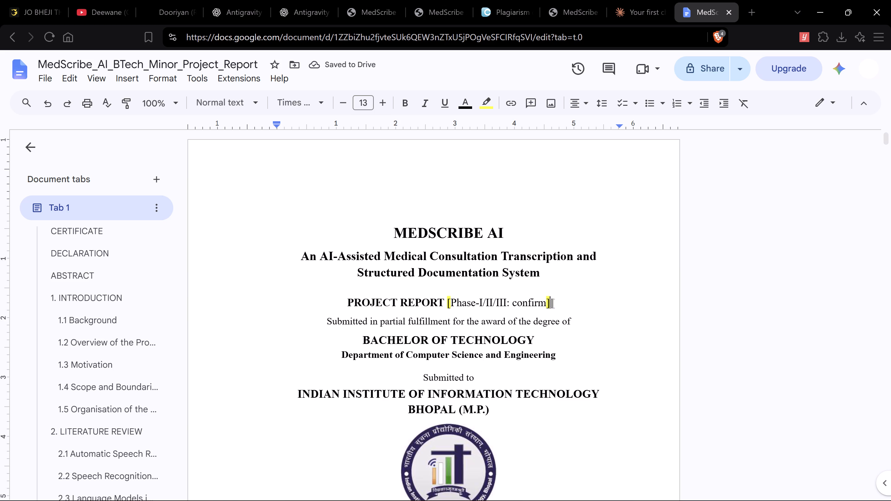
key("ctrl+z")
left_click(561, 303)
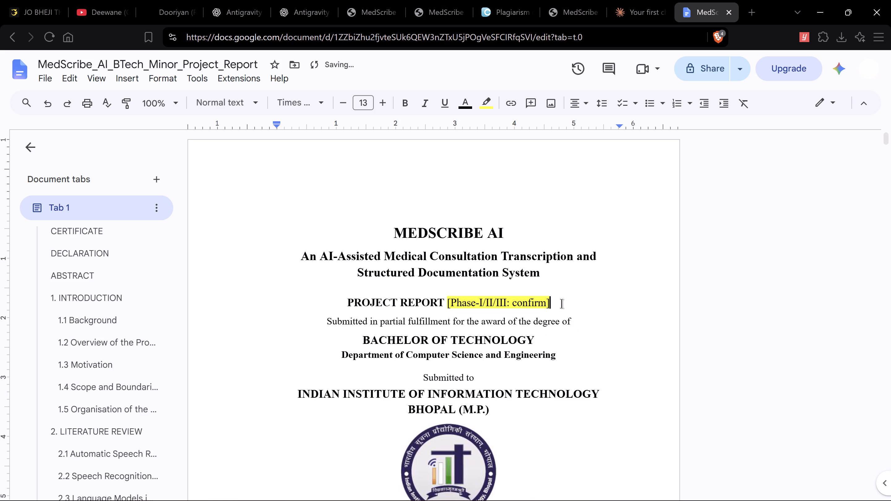
Set the highlight to None for the entire [Phase-I/II/III: confirm] placeholder beside PROJECT REPORT, including its brackets.
left_click_drag(561, 303, 447, 304)
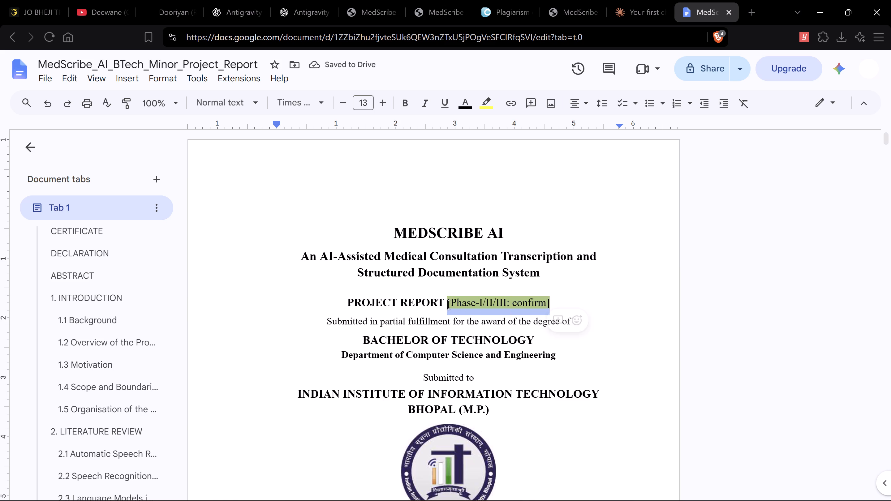
left_click(488, 98)
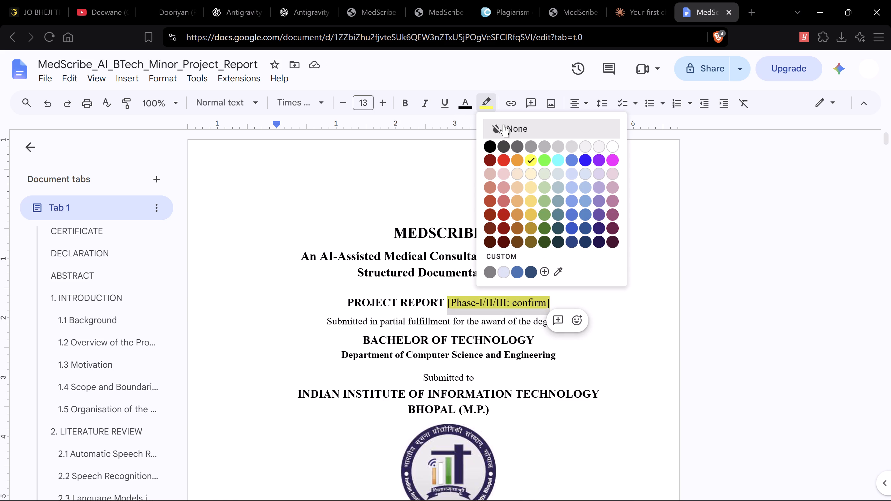
left_click(503, 125)
Shorten the placeholder beside PROJECT REPORT on the title page so that it reads [Phase-I].
left_click(546, 302)
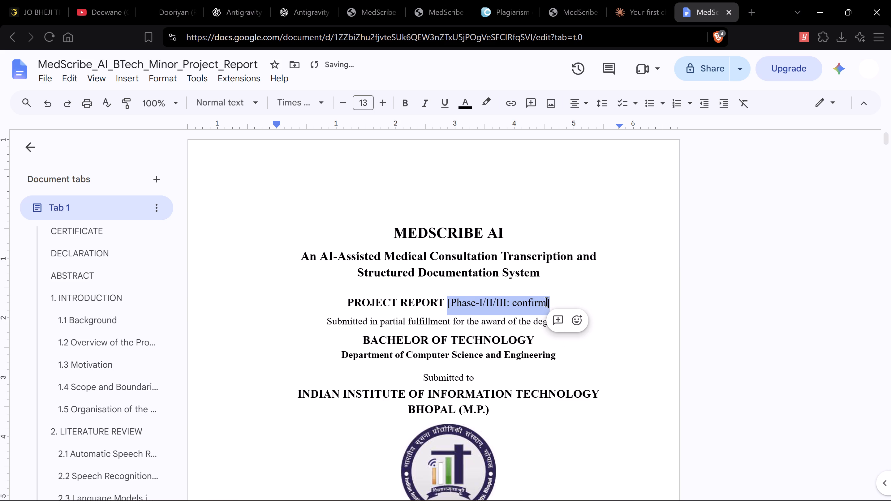
key("ctrl+BackSpace")
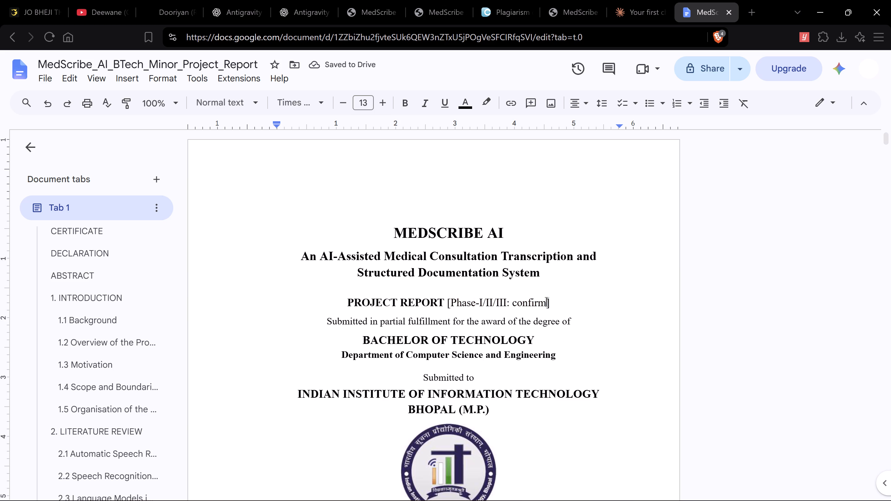
key("ctrl+BackSpace")
key("ctrl+BackSpace")
key("ctrl+BackSpace")
key("ctrl+BackSpace")
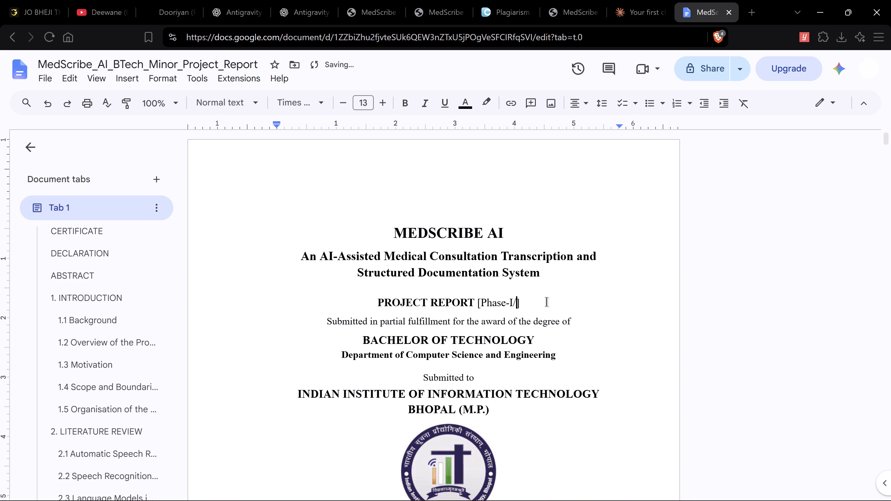
key("BackSpace")
left_click(585, 290)
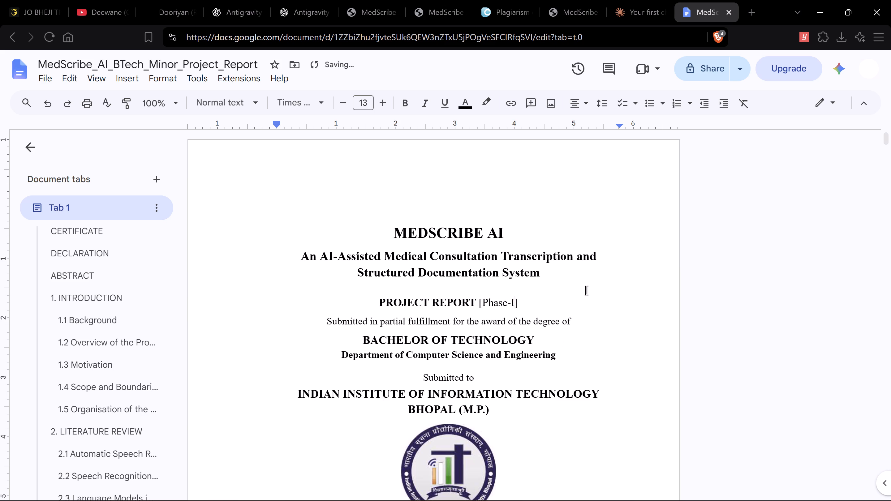
Set the highlight to None for the bracketed supervisor designation placeholder under the supervisor's name on the title page.
scroll(585, 290, "down", 3)
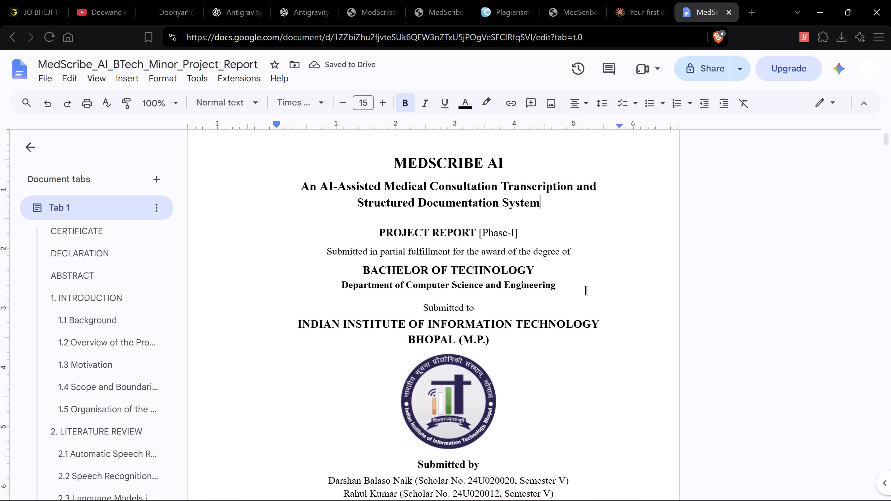
scroll(585, 290, "down", 2)
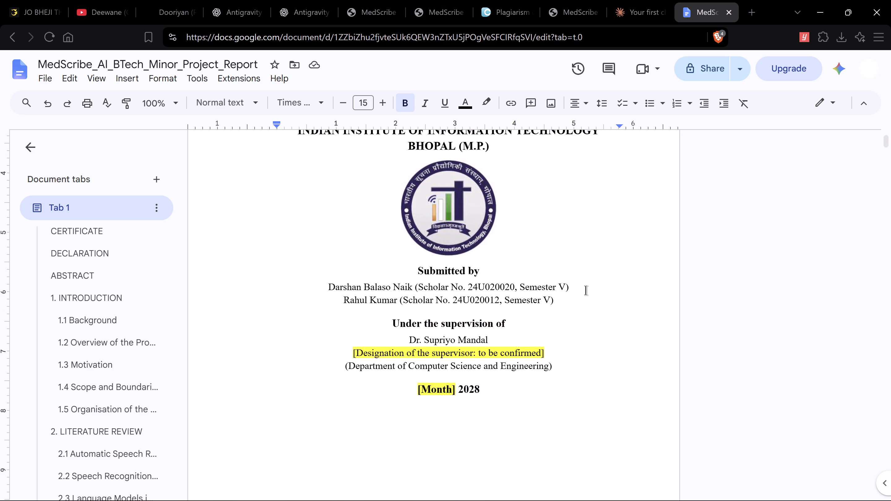
scroll(585, 290, "down", 1)
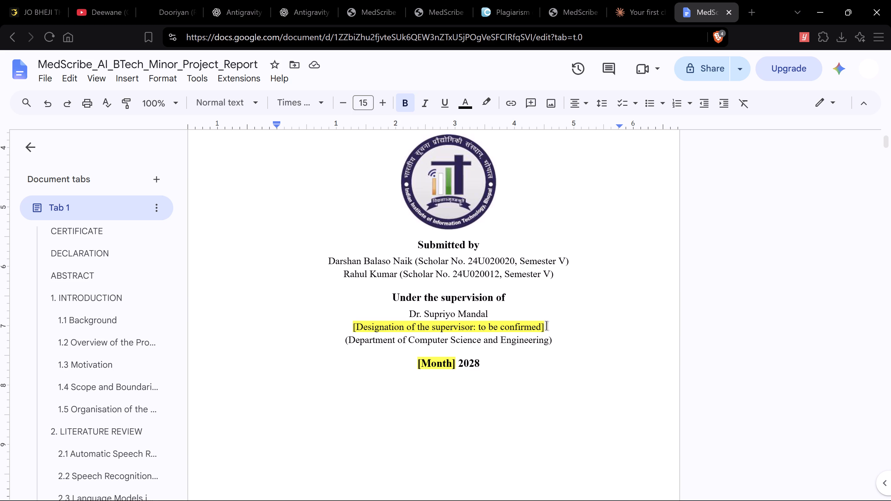
left_click_drag(546, 325, 352, 330)
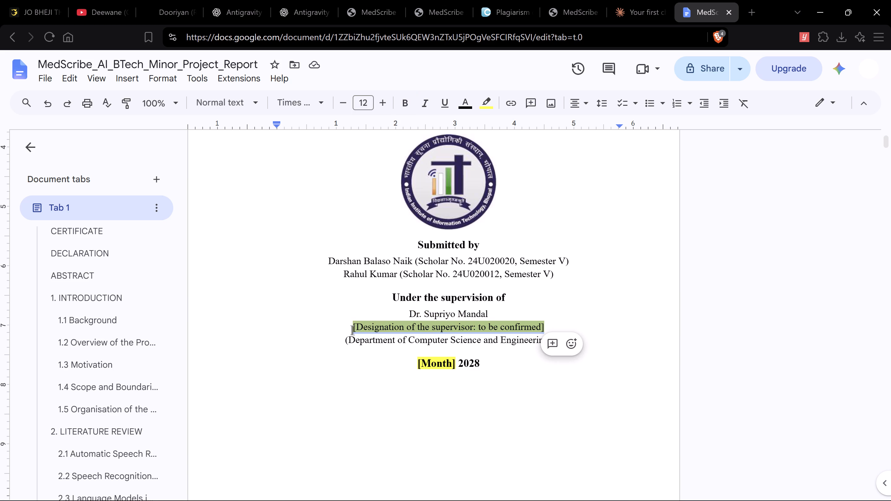
right_click(379, 326)
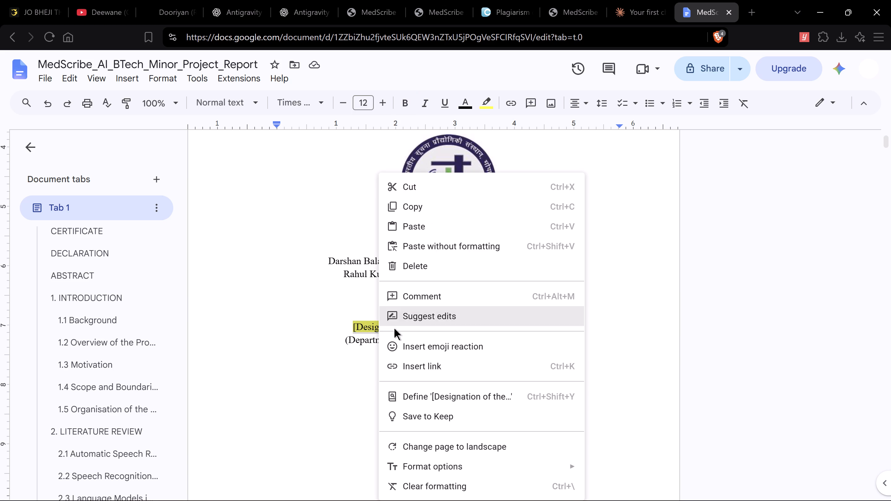
left_click(366, 330)
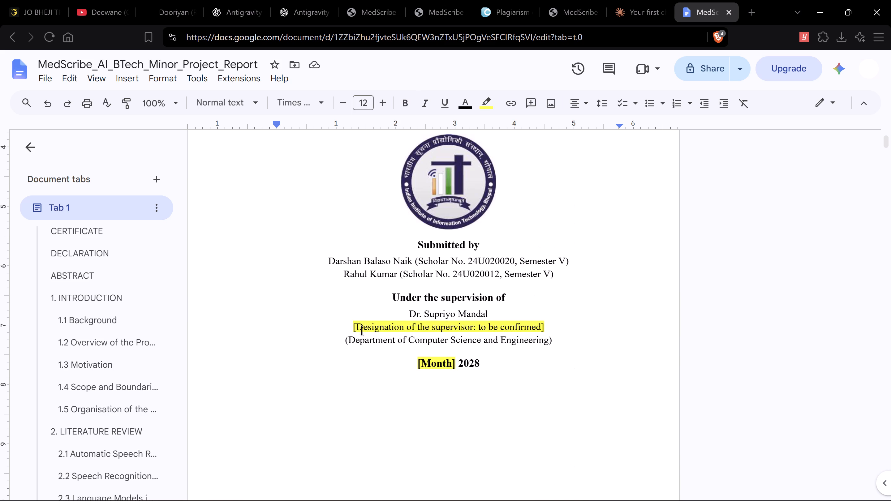
left_click_drag(349, 327, 558, 329)
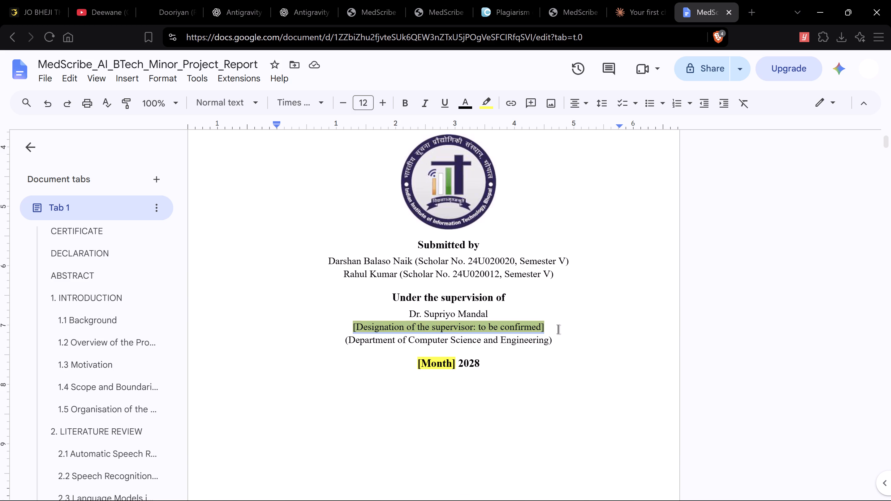
left_click_drag(558, 329, 546, 328)
left_click(488, 103)
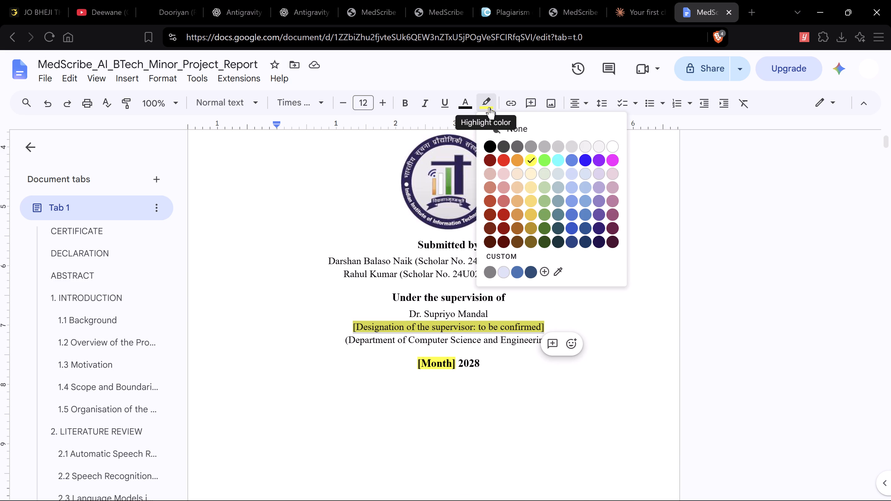
left_click(502, 124)
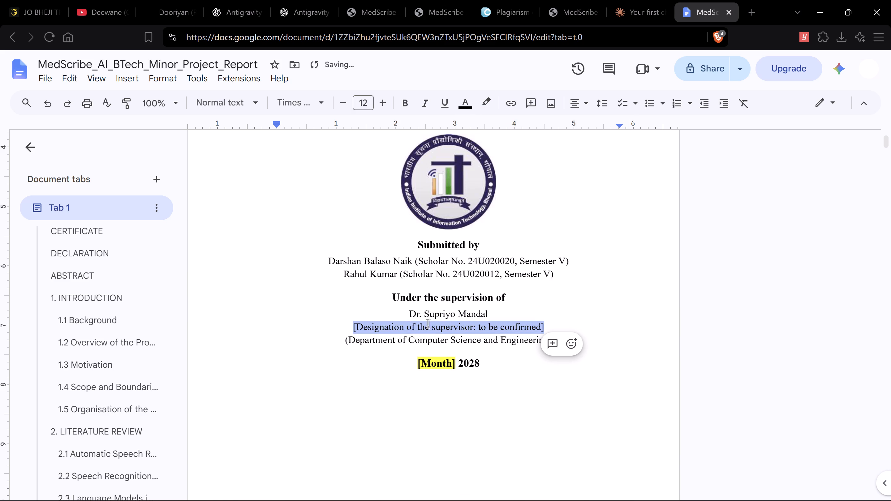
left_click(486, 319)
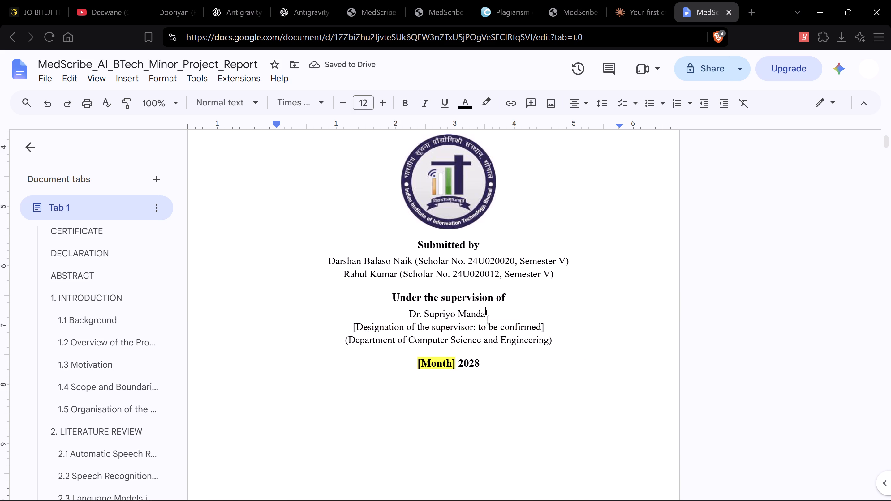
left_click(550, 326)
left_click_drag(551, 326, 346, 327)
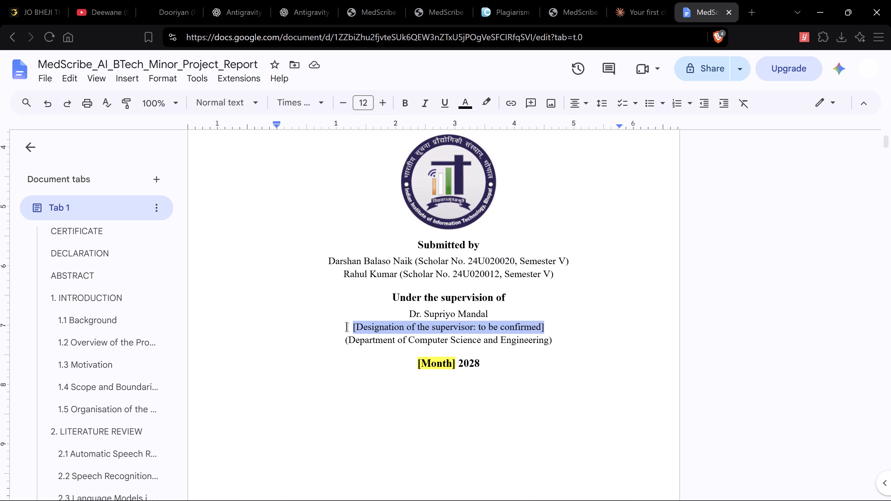
Set the highlight to None for the [Month] placeholder before 2028 on the title page.
left_click_drag(455, 363, 415, 364)
left_click(483, 105)
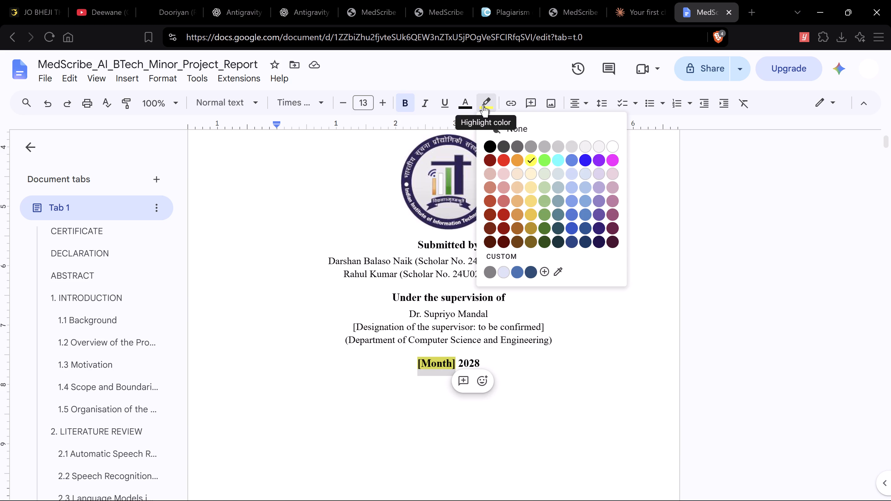
left_click(502, 125)
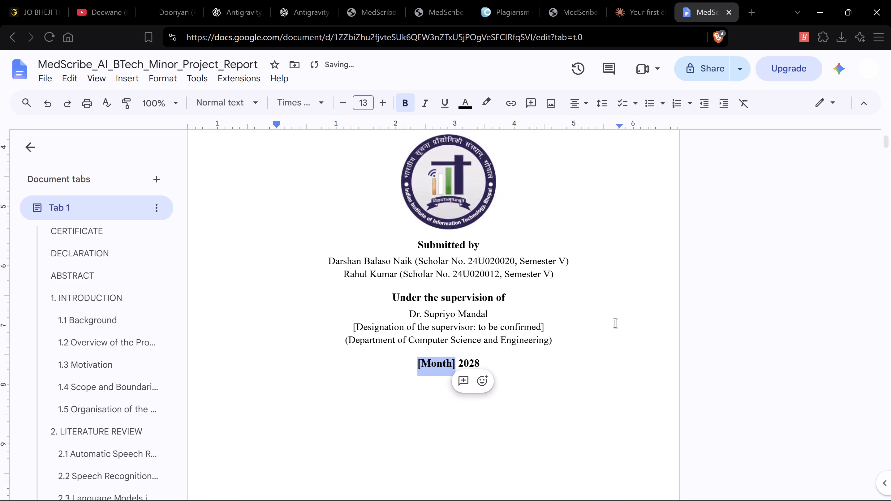
left_click(615, 323)
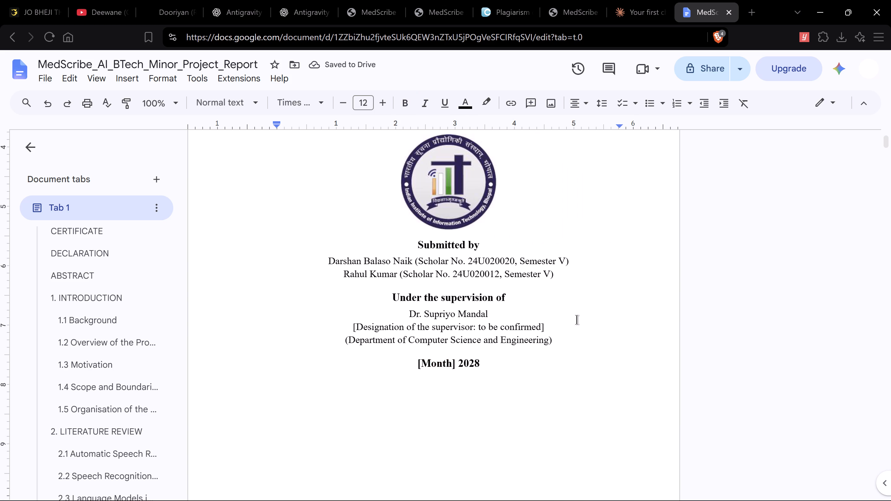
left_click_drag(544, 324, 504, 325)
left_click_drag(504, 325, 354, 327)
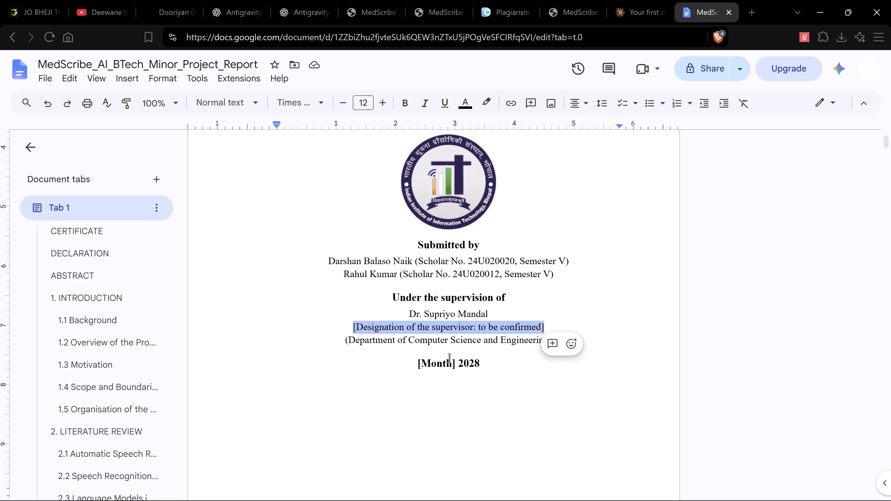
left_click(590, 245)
Remove the square brackets around Phase-I beside PROJECT REPORT on the title page and insert a space before it.
scroll(590, 245, "up", 2)
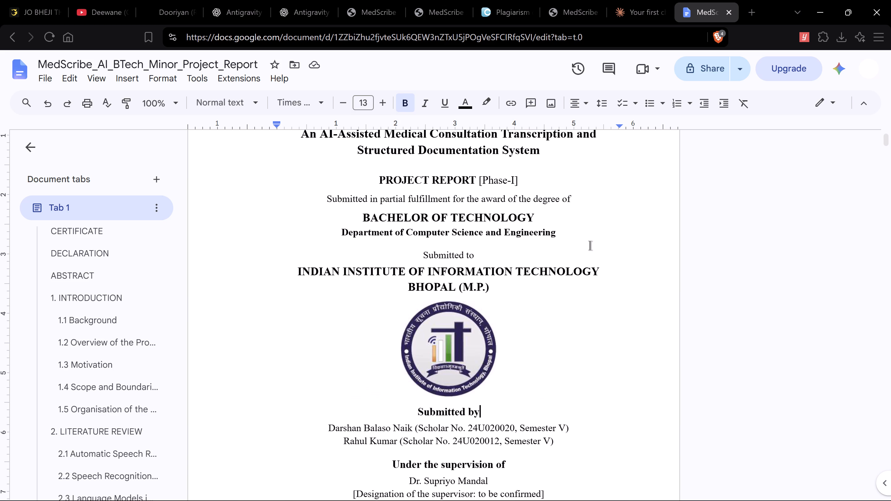
scroll(590, 245, "up", 1)
left_click(528, 222)
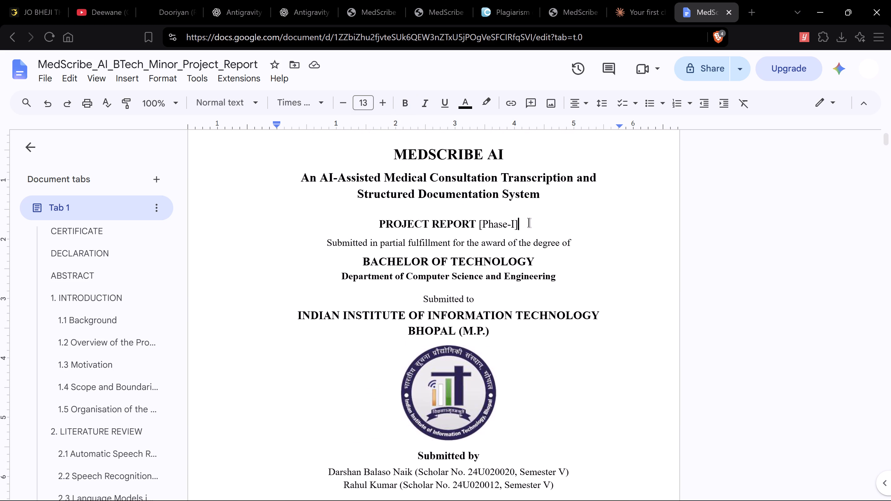
key("BackSpace")
key("Left")
key("Left")
key("Left")
key("Left")
key("Left")
key("Left")
key("Left")
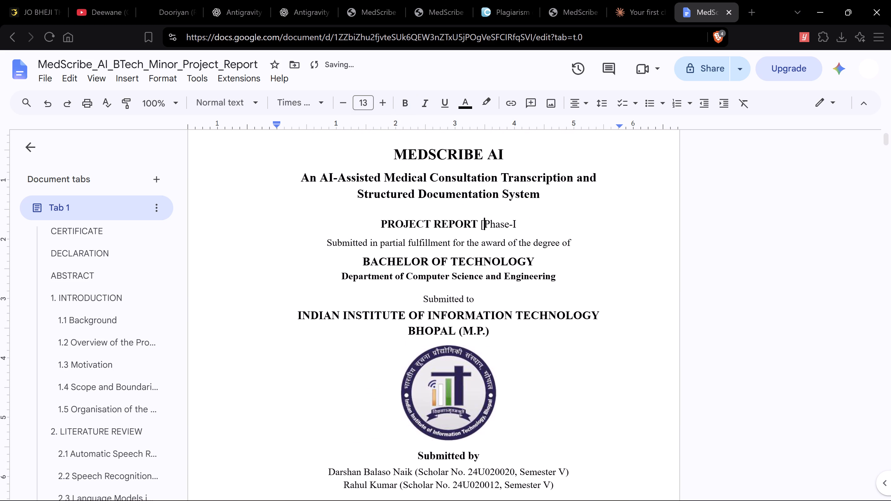
key("BackSpace")
scroll(528, 222, "down", 1)
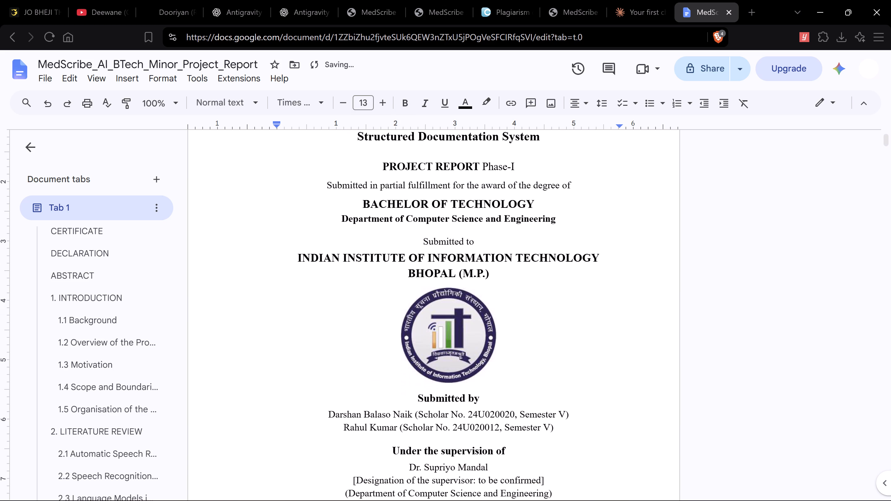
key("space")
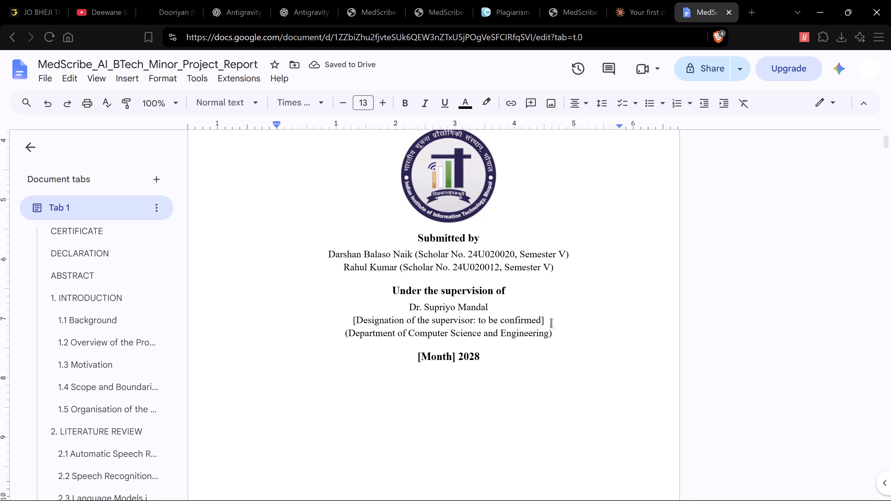
Delete the supervisor designation placeholder text on the title page, leaving its square brackets in place.
left_click_drag(540, 320, 458, 334)
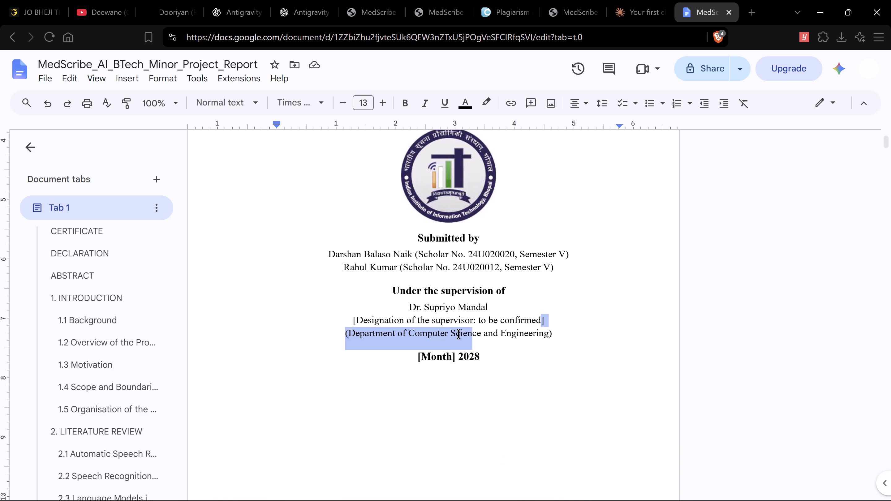
left_click_drag(458, 334, 358, 318)
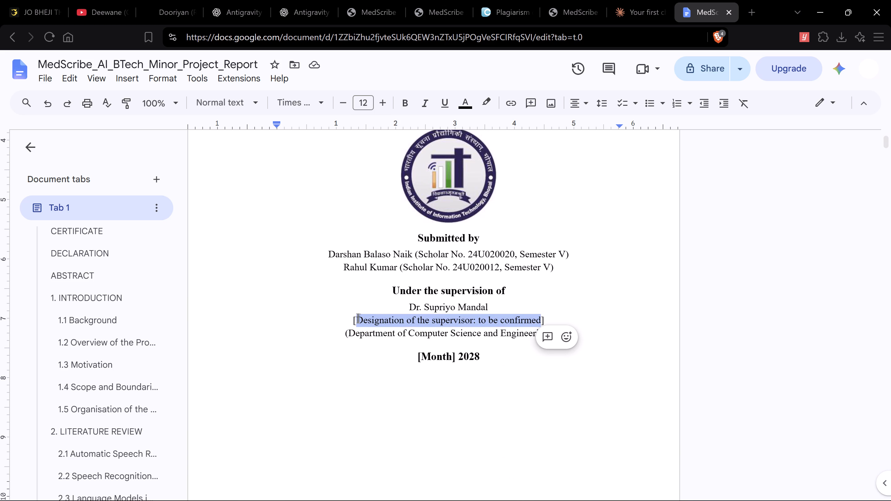
key("BackSpace")
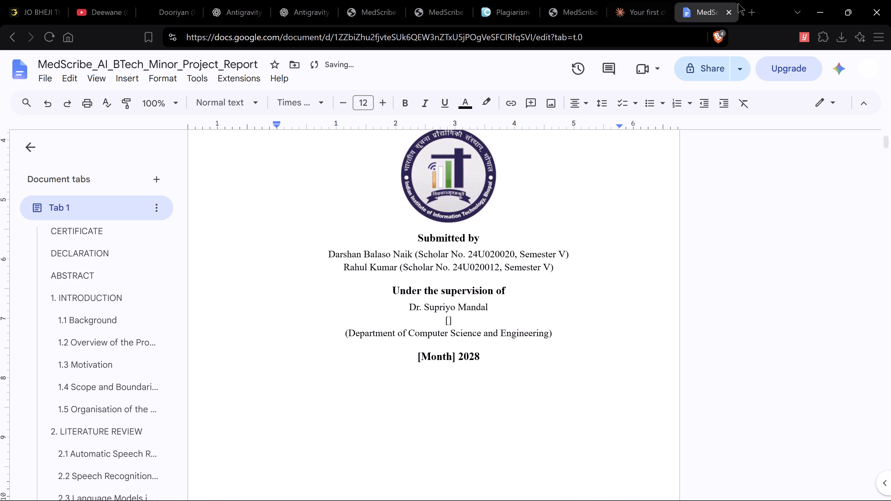
Open the Regular faculties page of the IIIT Bhopal website in a new browser tab.
left_click(751, 9)
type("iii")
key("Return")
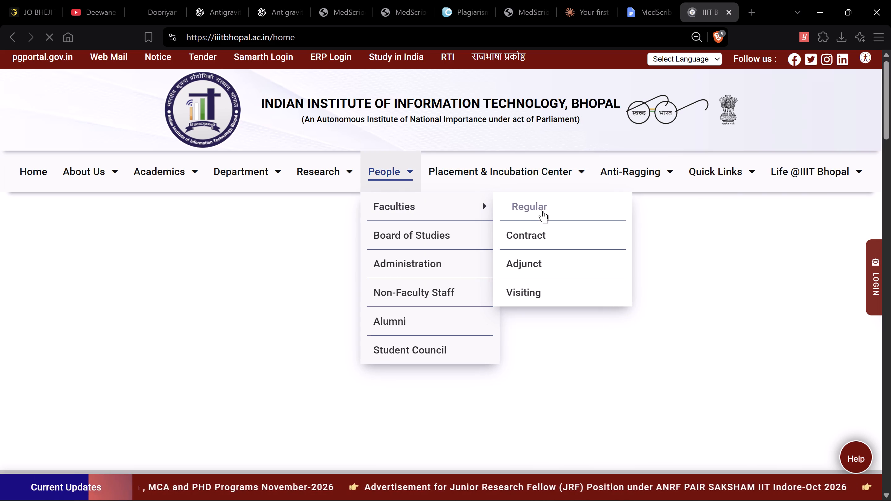
left_click(542, 211)
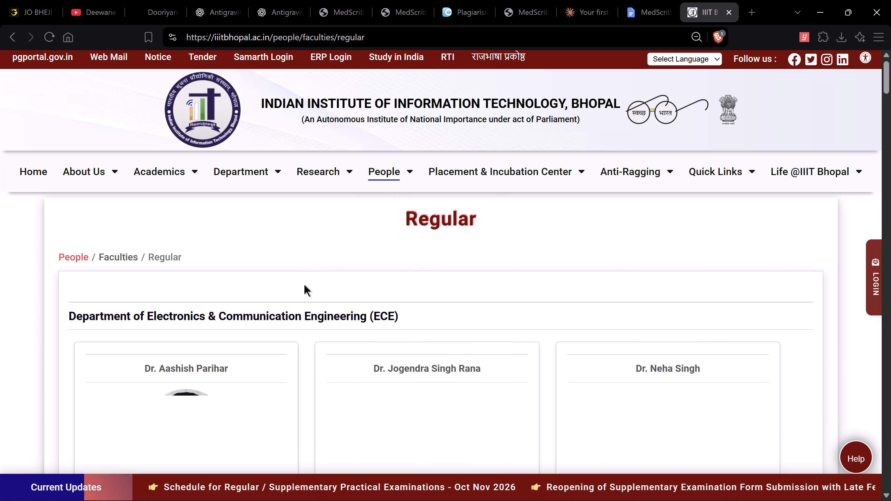
Find the supervisor's card among the CSE faculty and select the designation Assistant Professor (CSE).
scroll(302, 286, "down", 1)
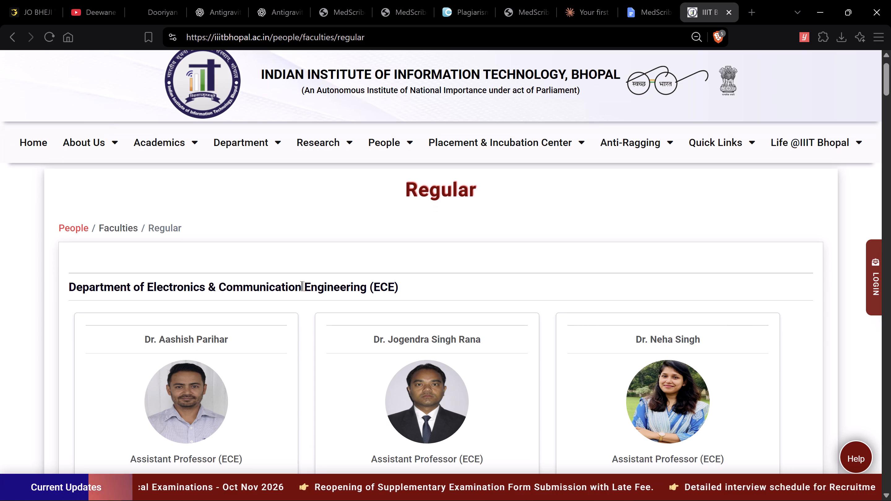
scroll(302, 286, "down", 7)
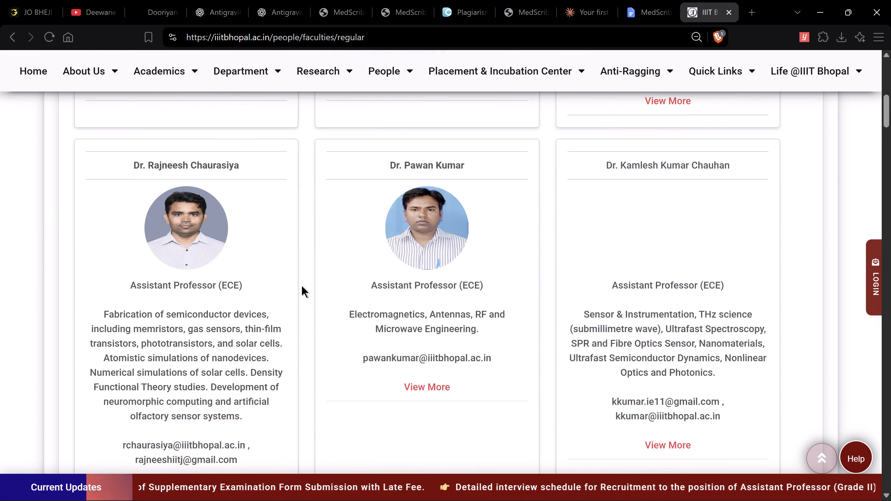
scroll(302, 286, "down", 6)
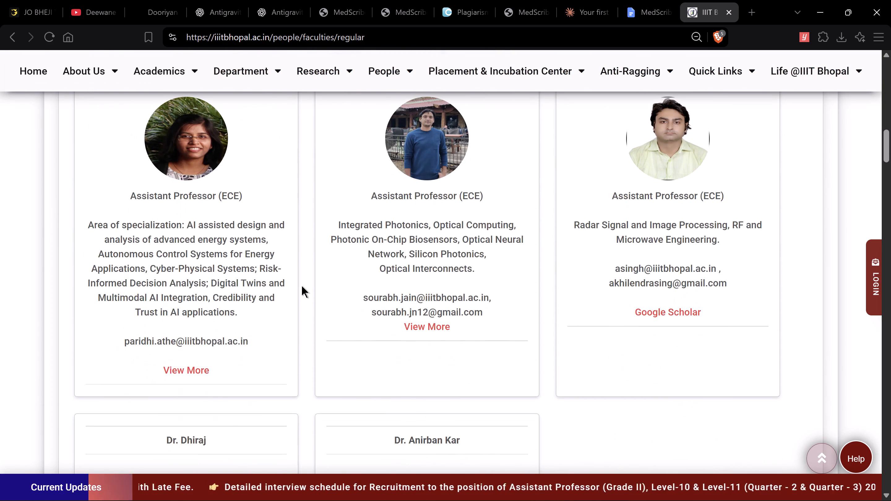
scroll(302, 286, "down", 5)
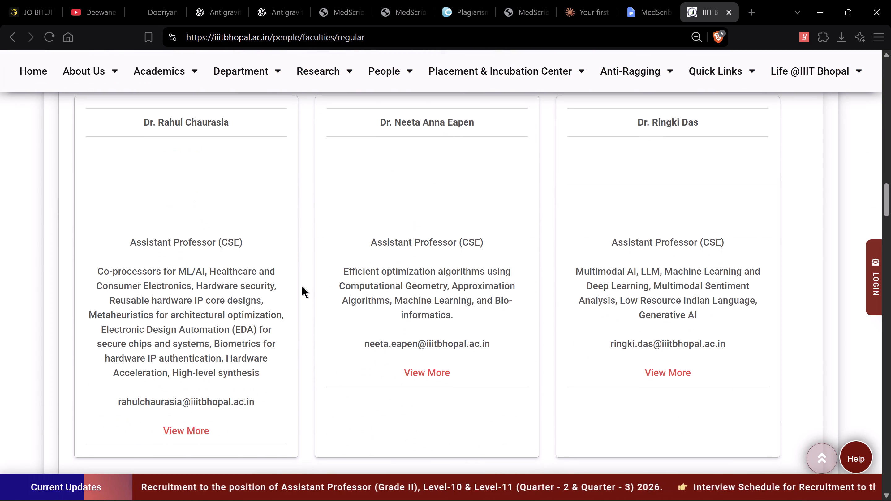
scroll(302, 286, "down", 4)
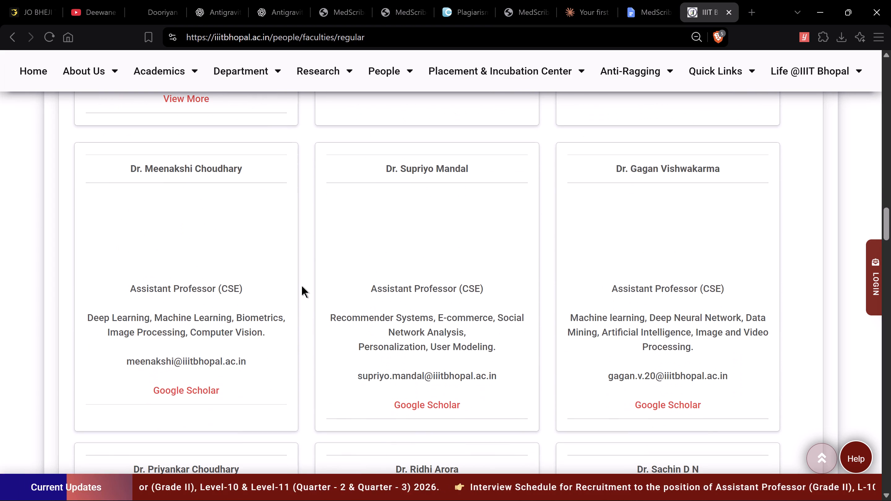
left_click_drag(372, 286, 473, 282)
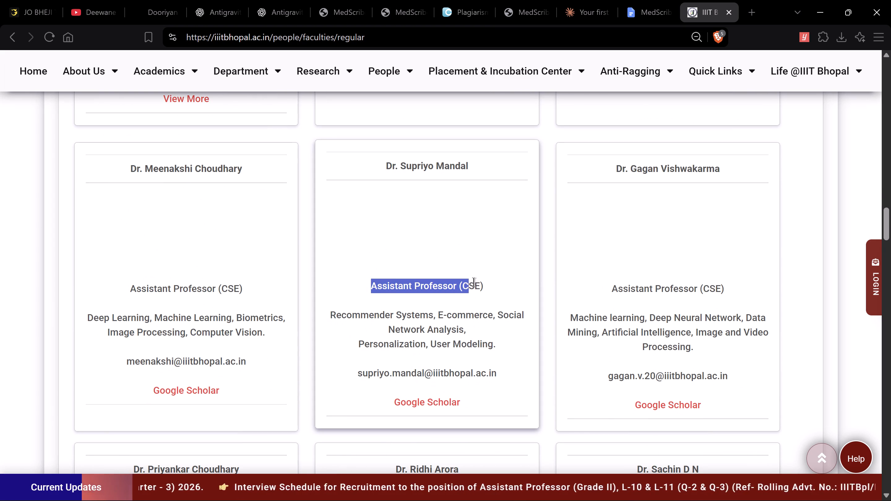
left_click_drag(473, 282, 489, 285)
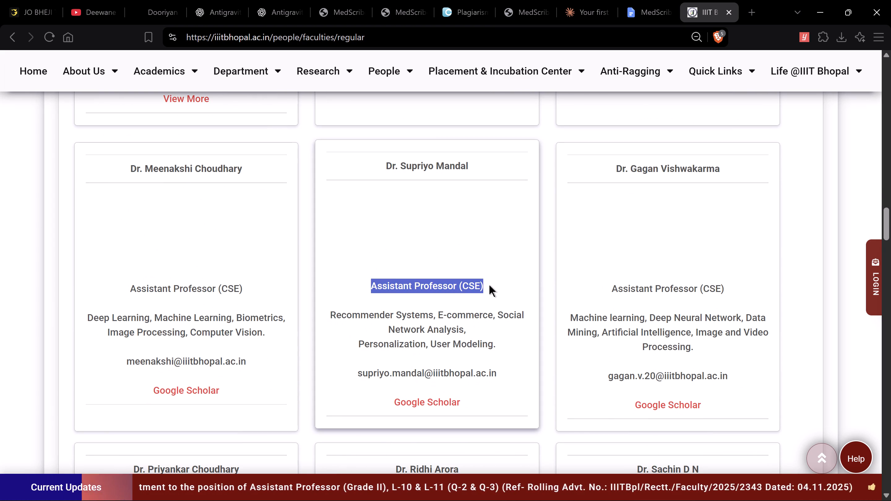
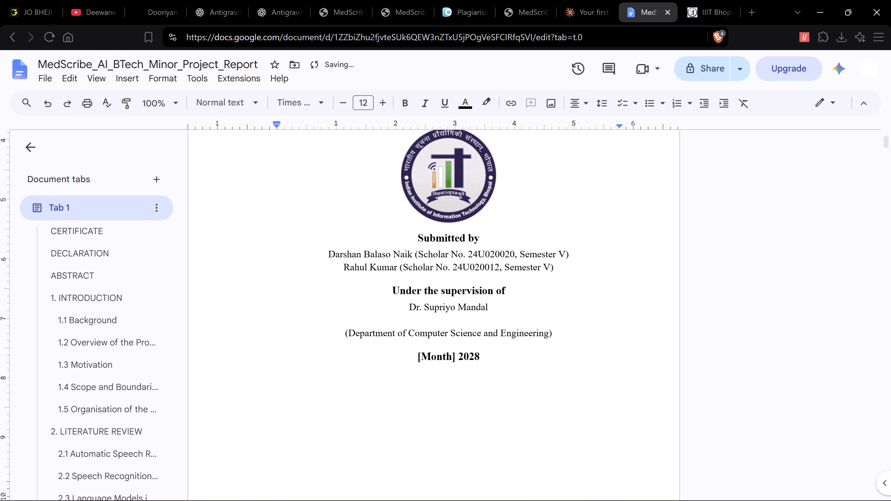
Paste the copied designation "Assistant Professor (CSE)" on the line under the supervisor's name on the title page.
key("ctrl+v")
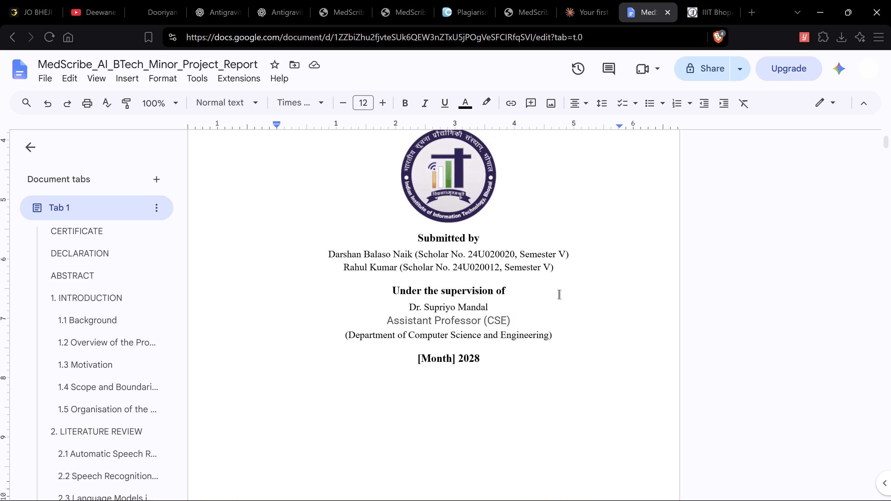
Check the font of the department line, and change the font of the "Assistant Professor (CSE)" line to match it.
left_click(528, 330)
left_click(320, 102)
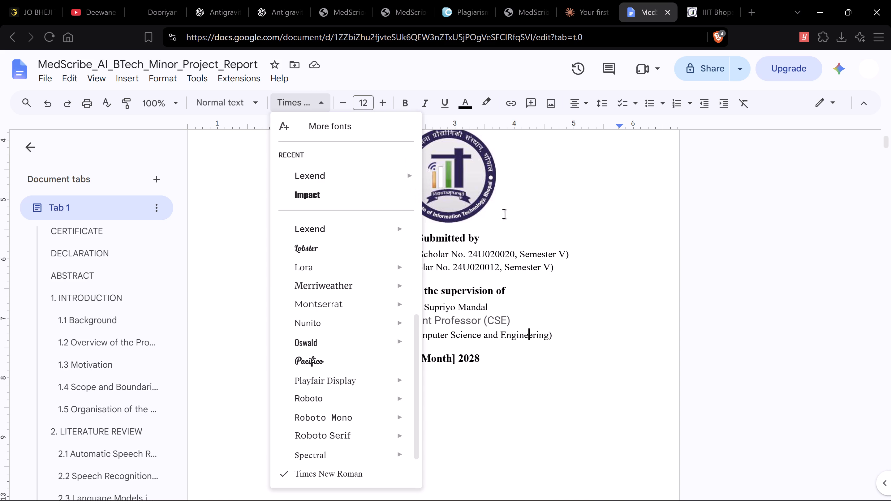
left_click_drag(514, 321, 382, 326)
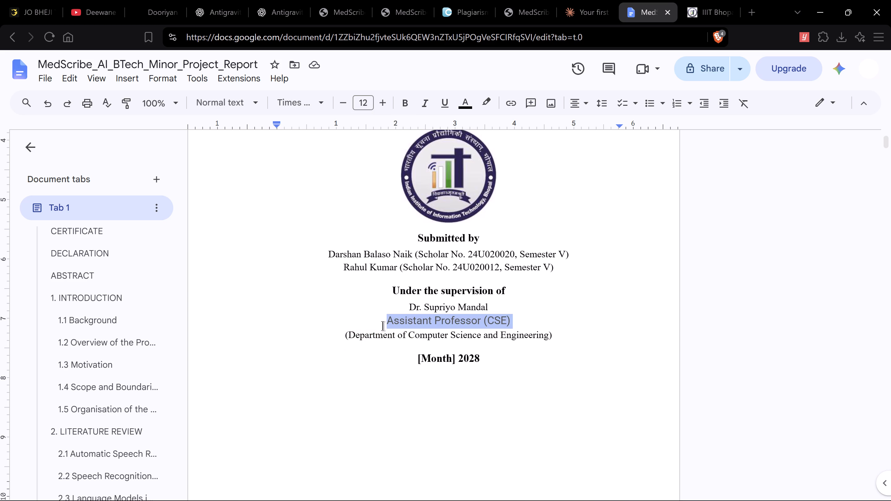
left_click_drag(382, 326, 383, 324)
left_click(311, 98)
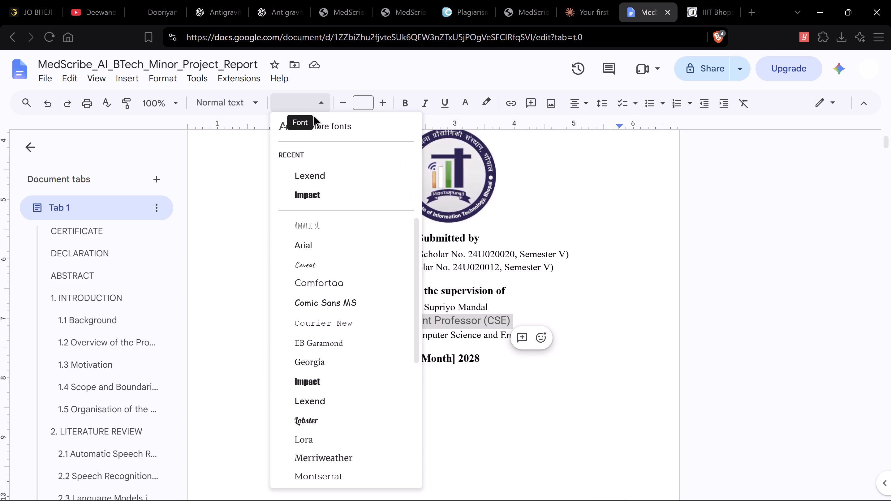
scroll(346, 239, "down", 1)
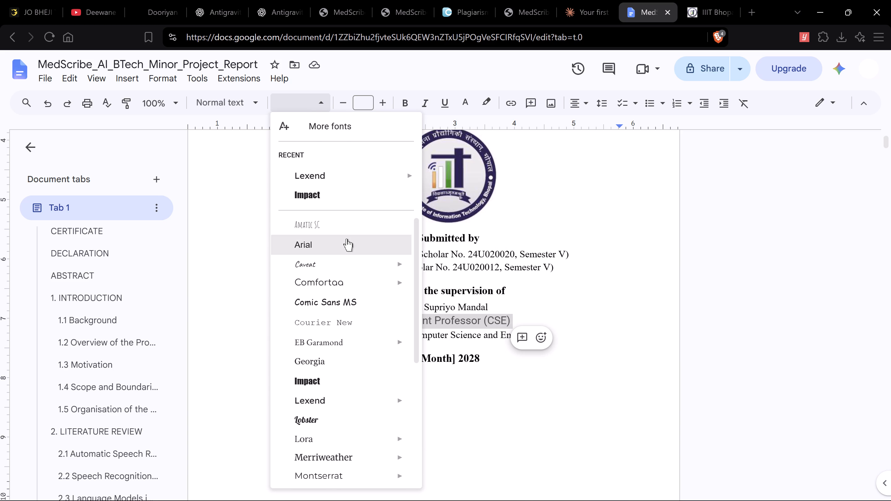
Set the font of the Assistant Professor (CSE) line on the title page to Times New Roman.
scroll(346, 239, "down", 3)
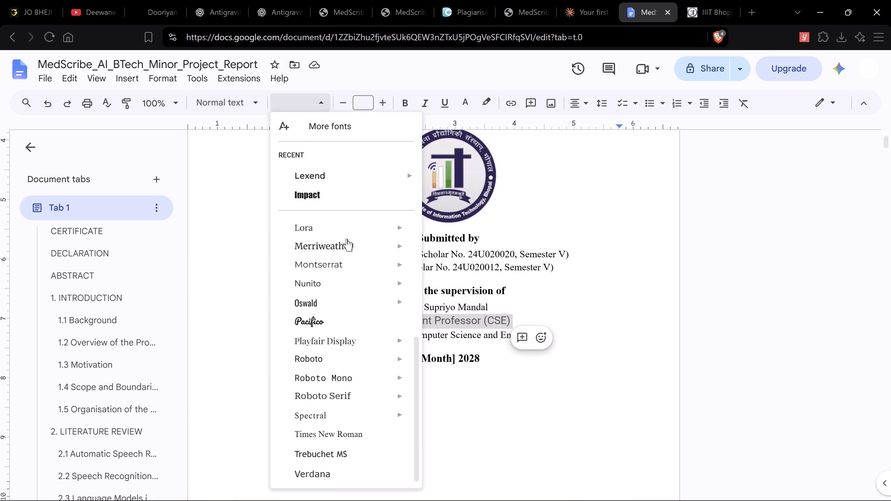
left_click(360, 437)
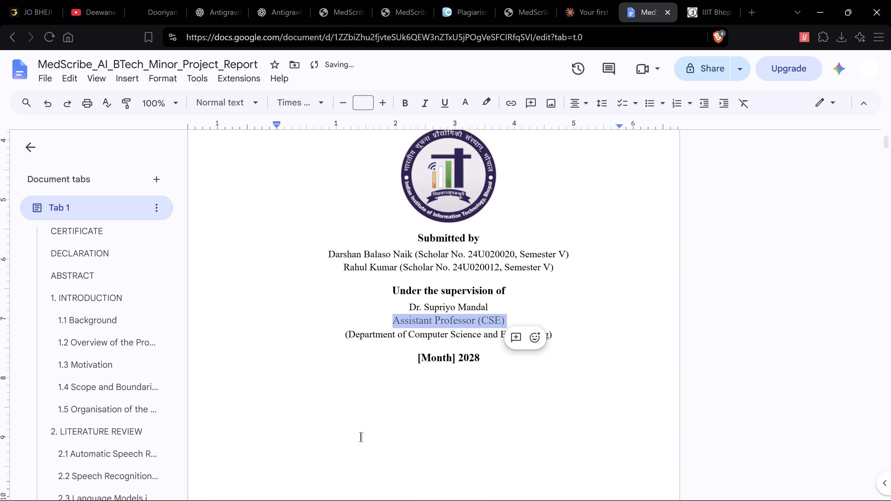
left_click(519, 374)
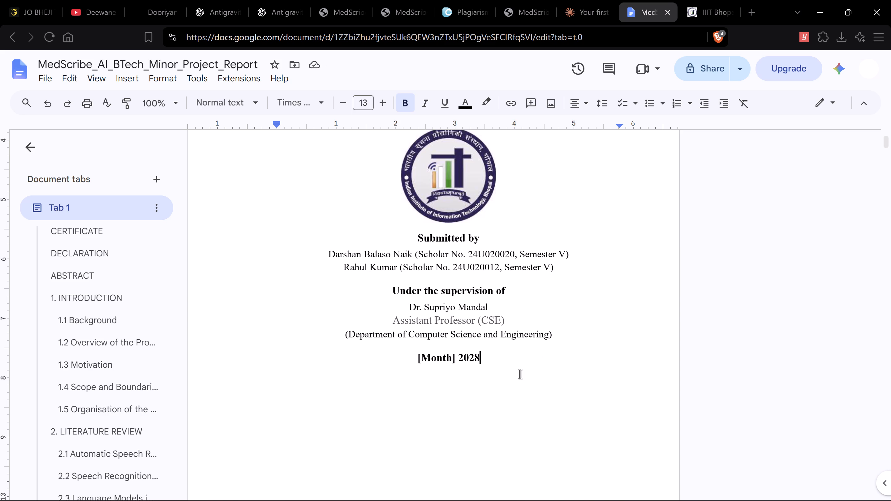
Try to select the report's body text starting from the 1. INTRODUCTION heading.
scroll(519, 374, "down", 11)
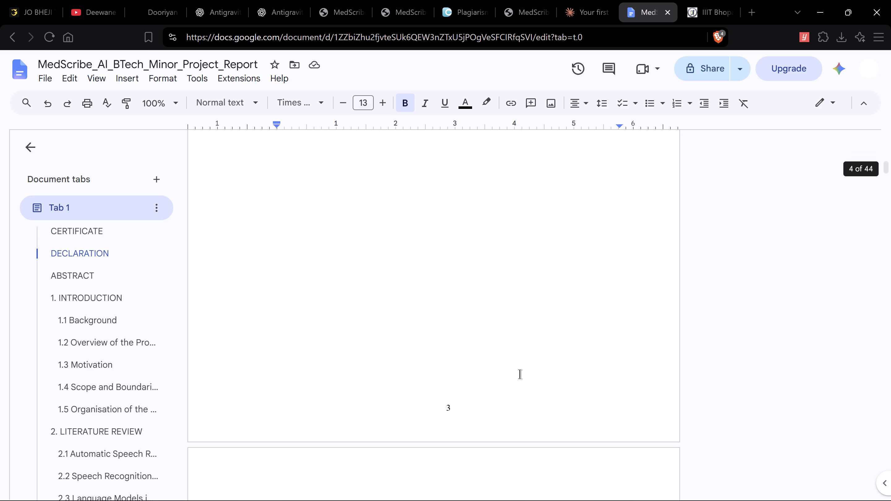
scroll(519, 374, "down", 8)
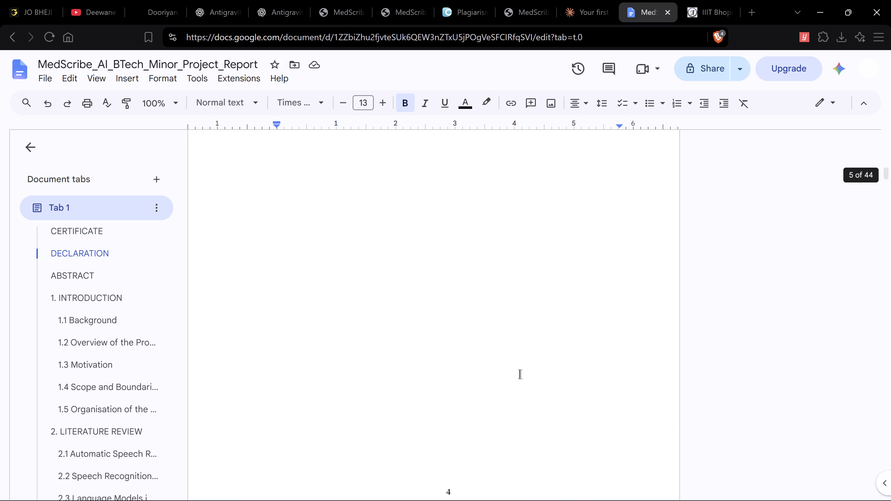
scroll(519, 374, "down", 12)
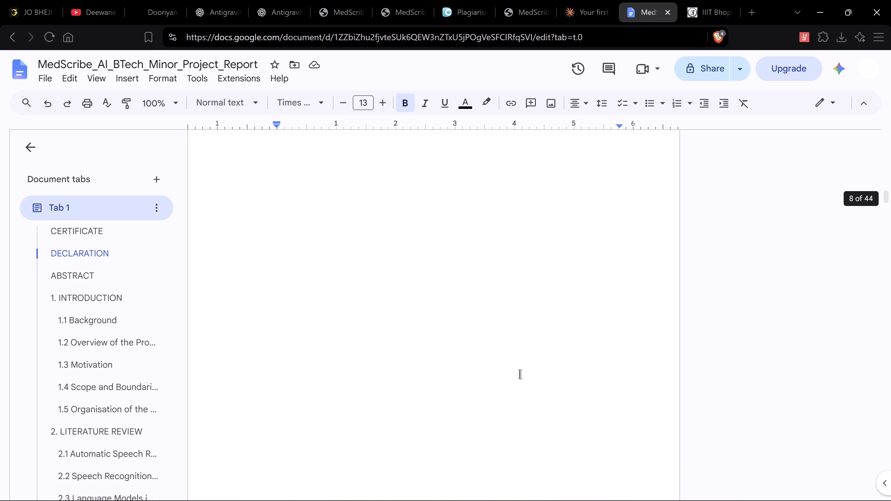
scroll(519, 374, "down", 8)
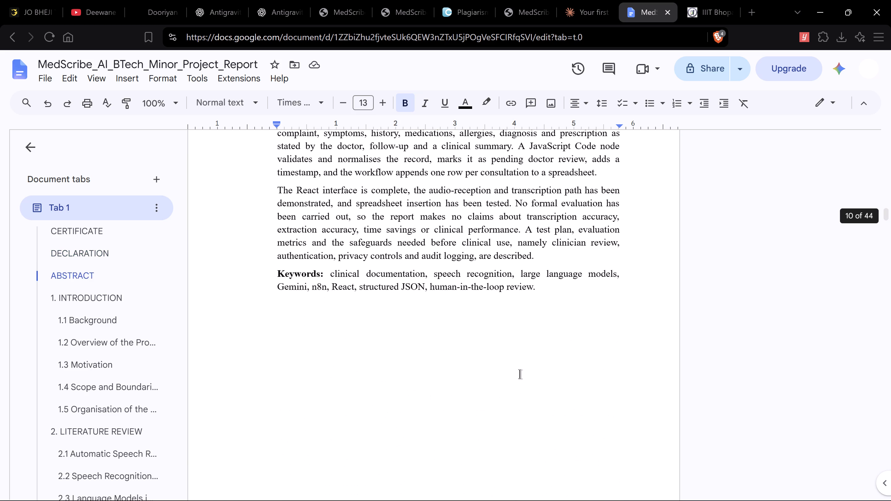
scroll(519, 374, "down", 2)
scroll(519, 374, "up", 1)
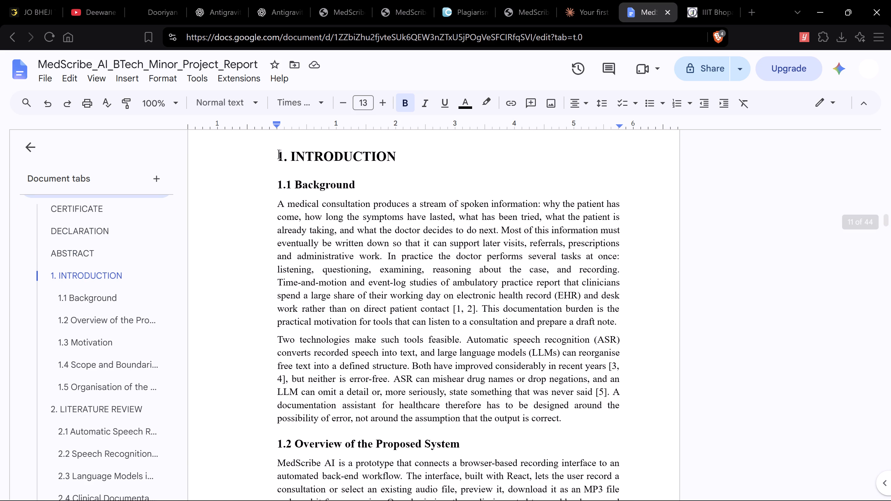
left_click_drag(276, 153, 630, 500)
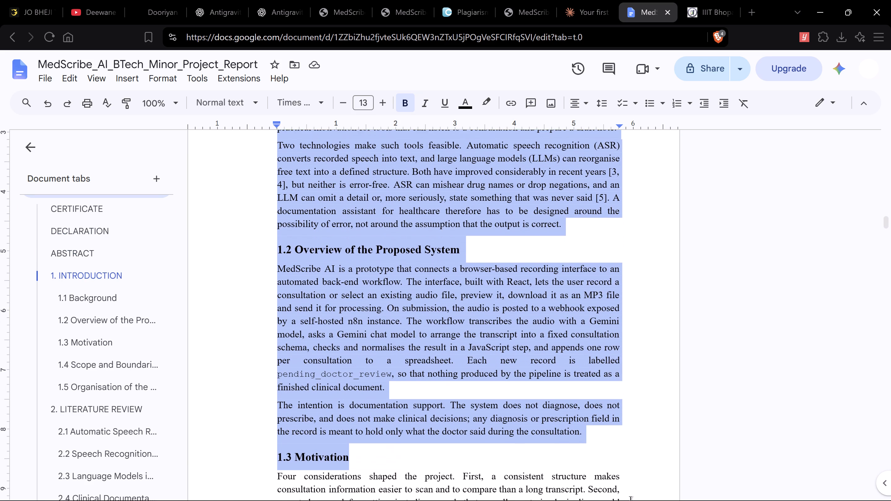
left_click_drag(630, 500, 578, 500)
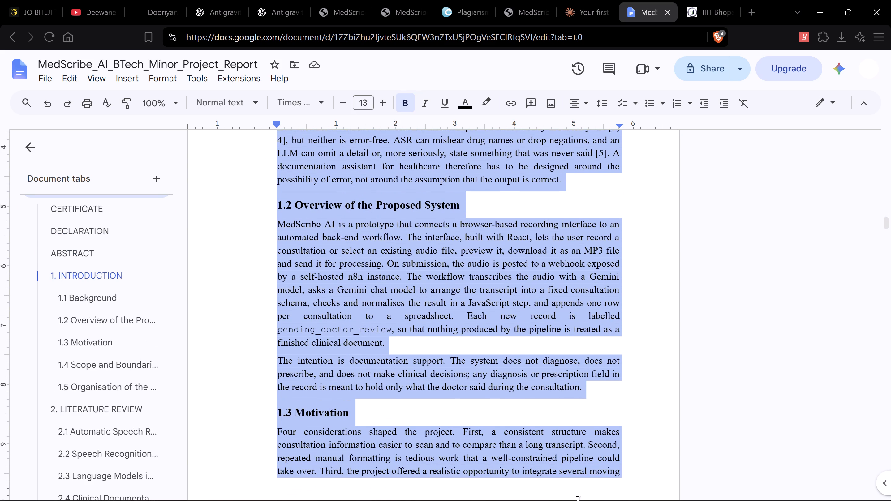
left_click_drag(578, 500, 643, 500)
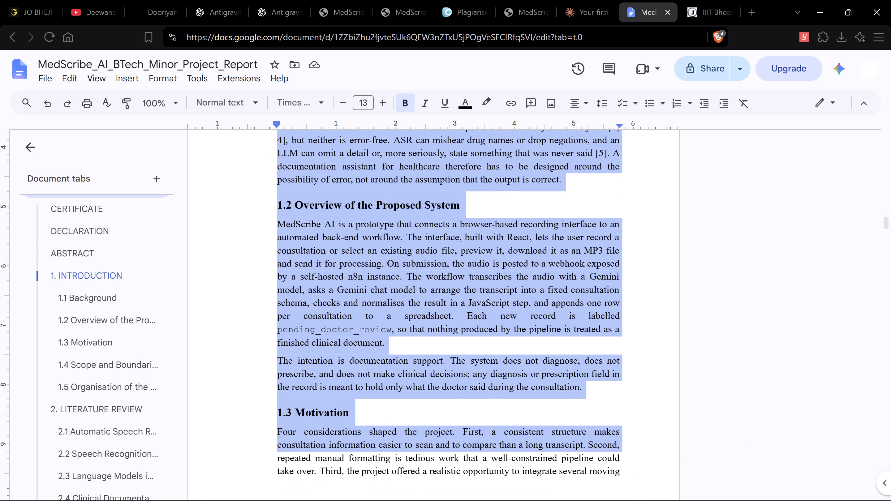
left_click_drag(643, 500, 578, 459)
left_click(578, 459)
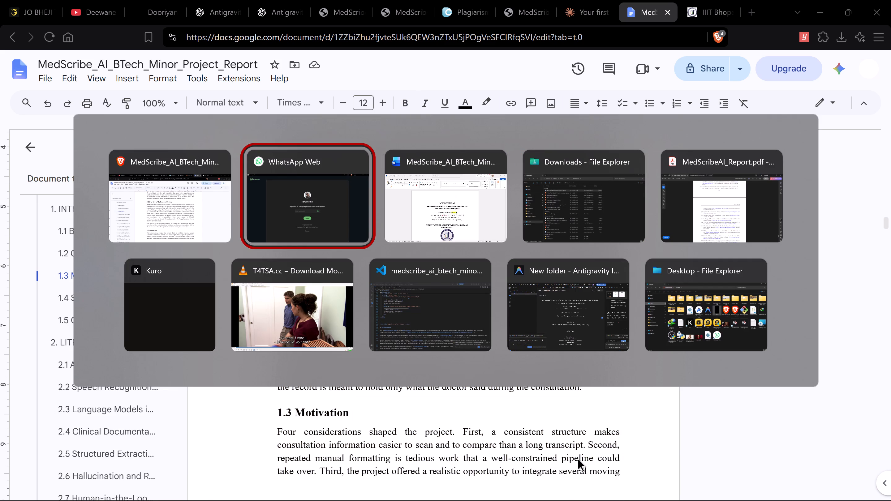
Switch to the report's copy in Microsoft Word and select the body text from the 1. INTRODUCTION heading through to the final pages.
scroll(421, 346, "down", 9)
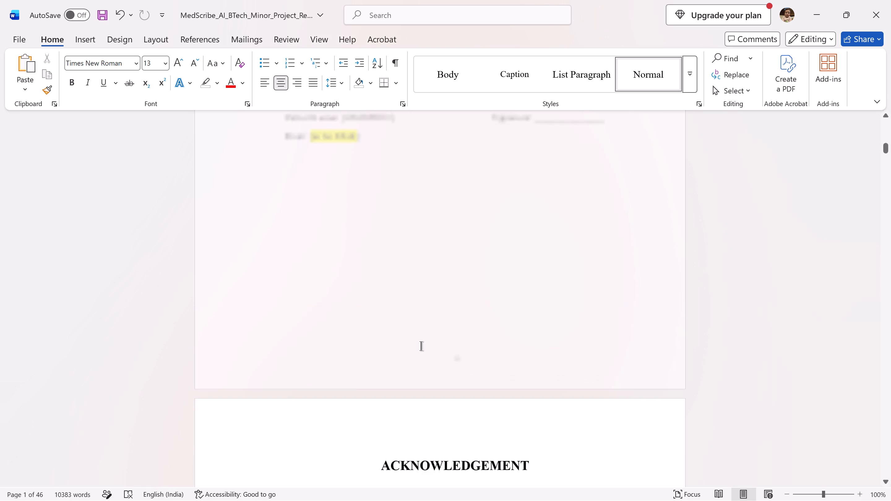
scroll(421, 346, "down", 7)
scroll(421, 346, "up", 1)
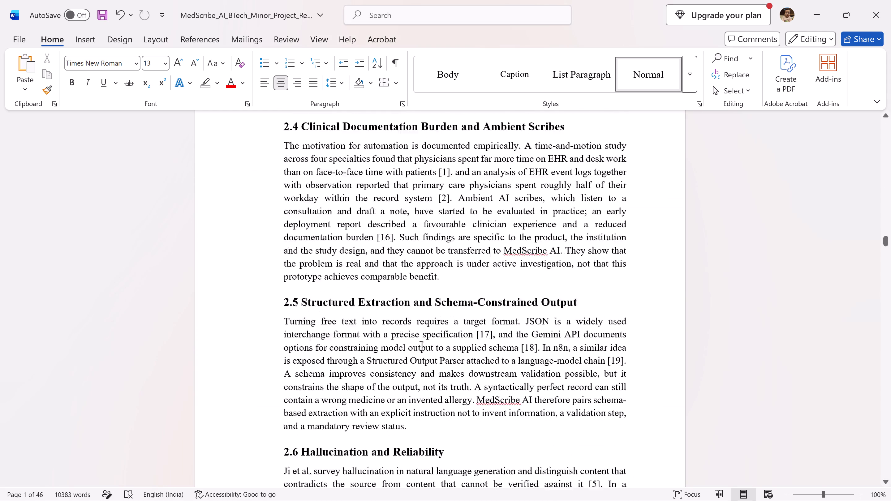
scroll(421, 346, "up", 1)
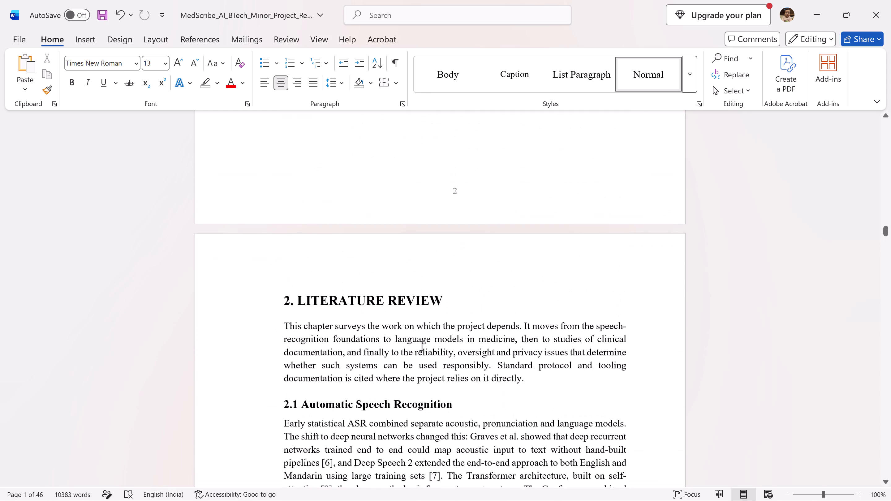
scroll(421, 346, "up", 1)
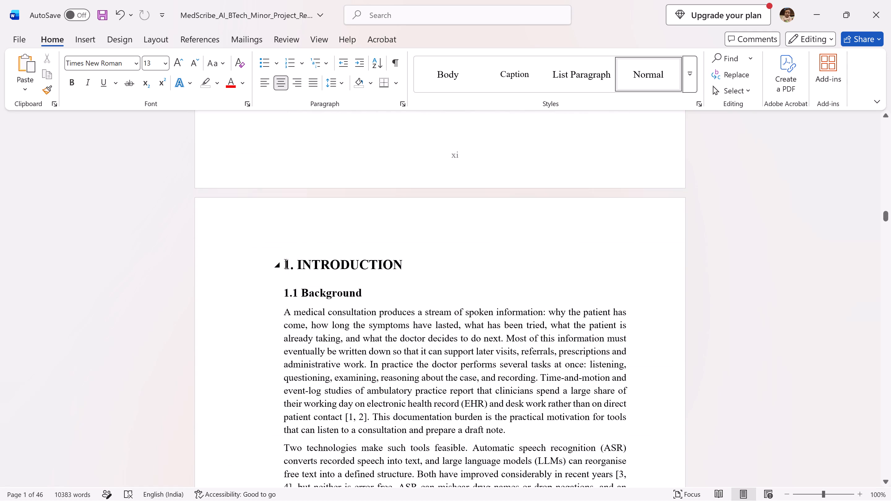
left_click_drag(284, 263, 611, 500)
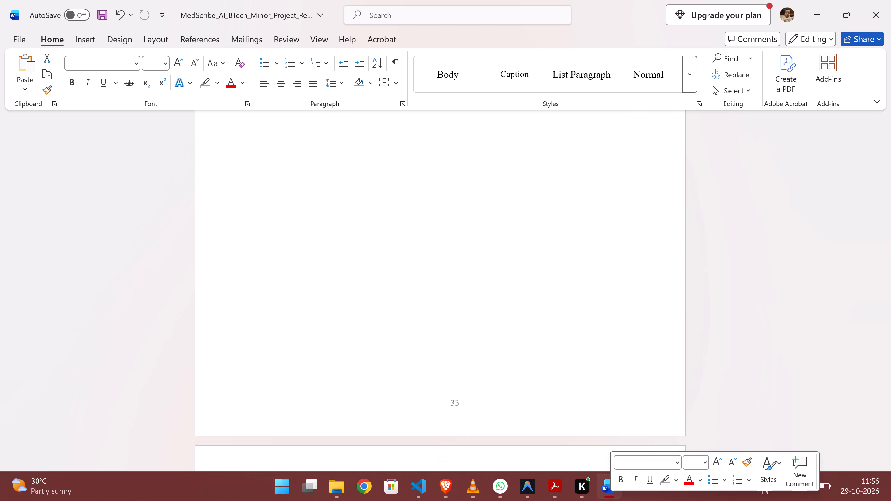
scroll(537, 380, "down", 3)
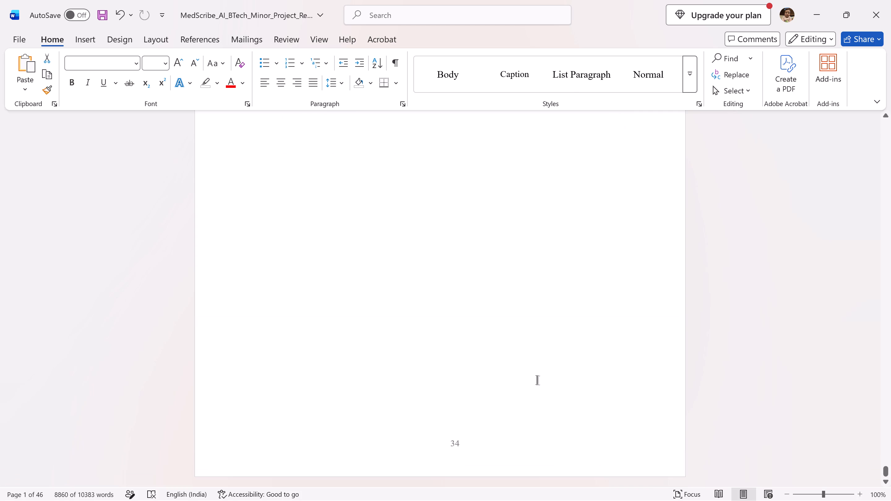
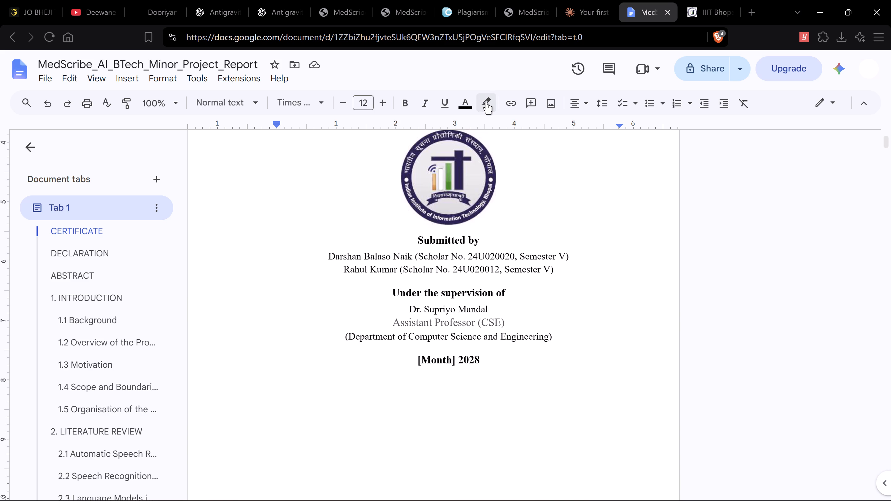
Set the text color of the Assistant Professor (CSE) line on the title page to black.
left_click(466, 102)
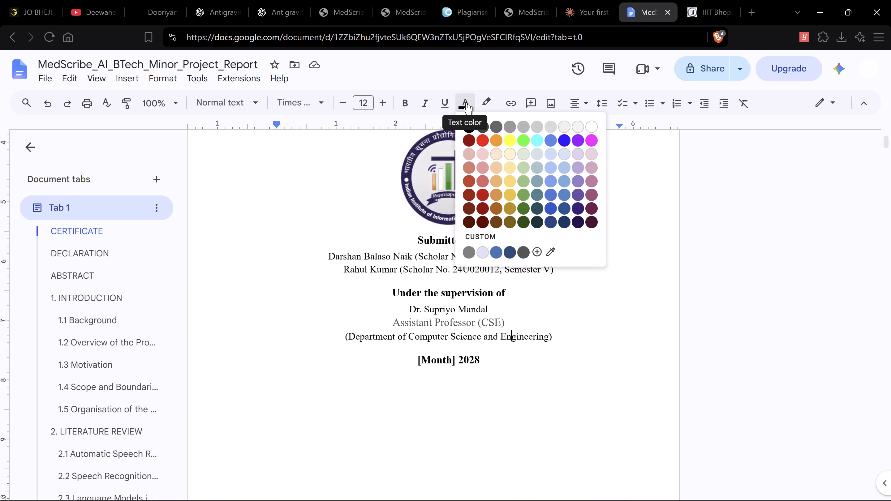
left_click_drag(512, 322, 414, 322)
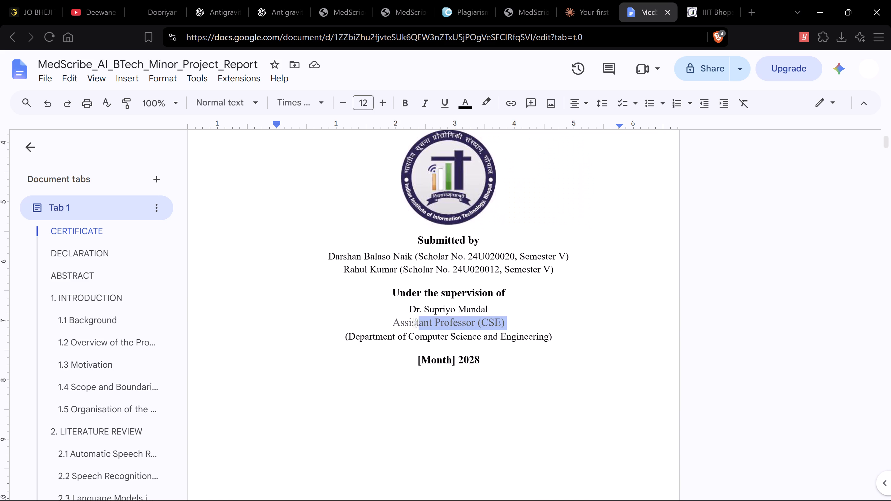
left_click_drag(414, 322, 394, 323)
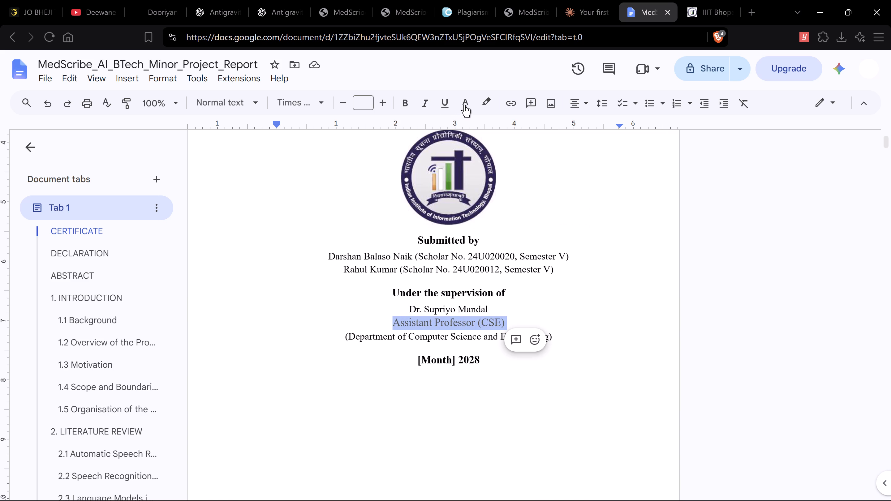
left_click(464, 105)
left_click(472, 126)
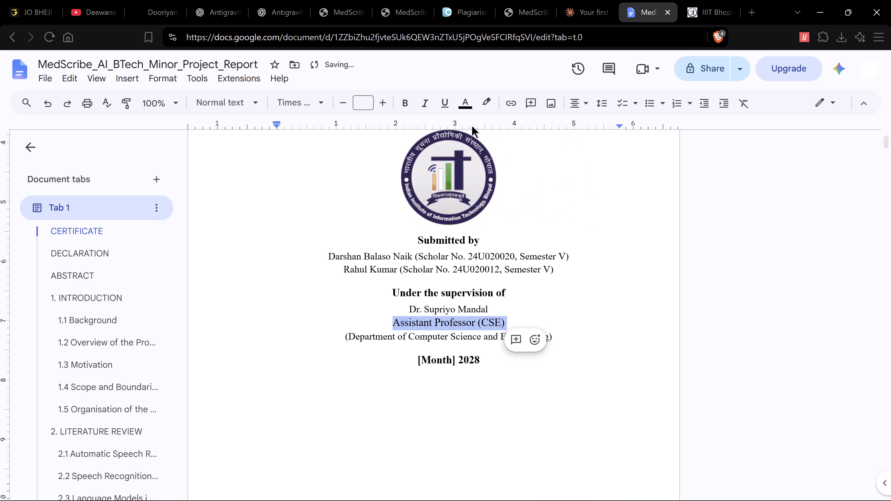
left_click(628, 322)
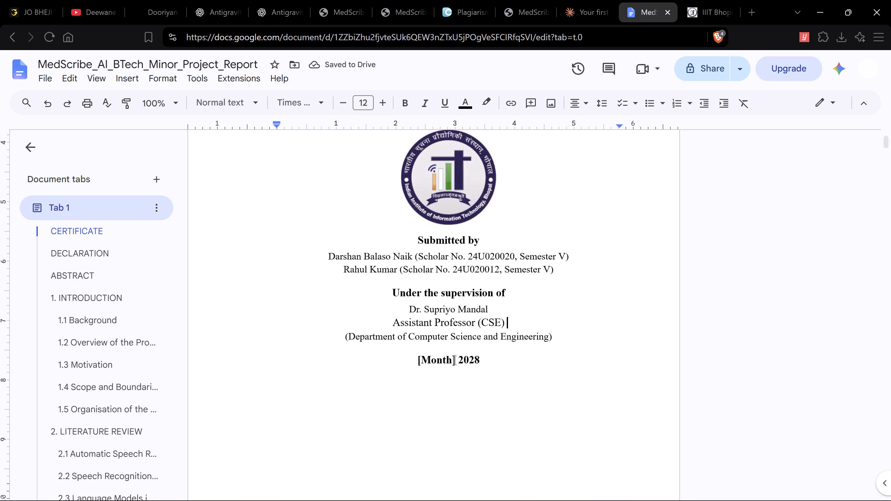
Replace the [Month] placeholder in the title page's date line with October.
left_click_drag(454, 360, 419, 362)
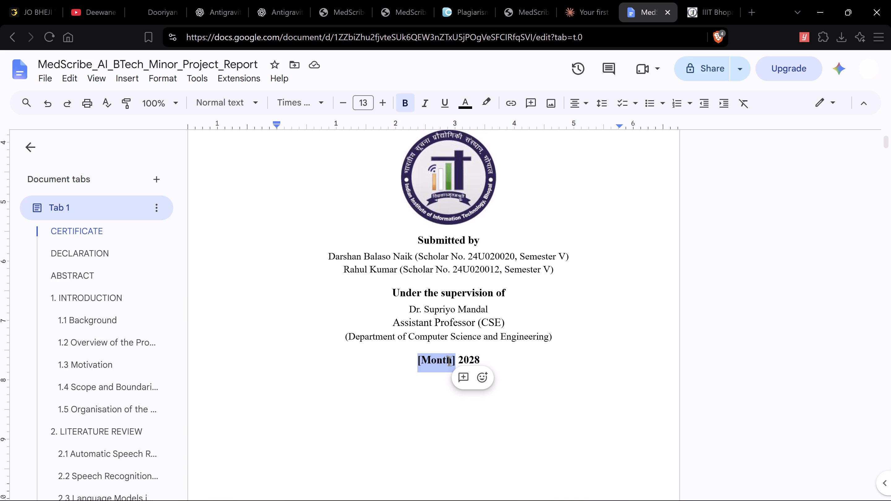
type("October")
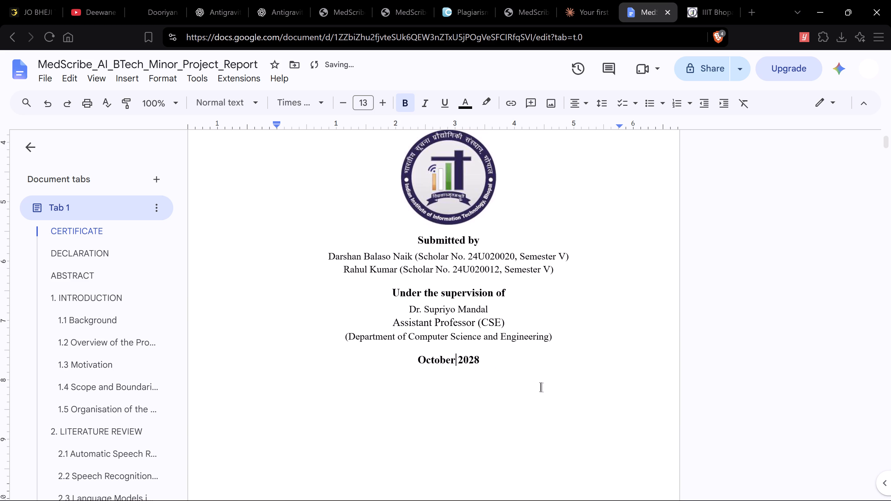
left_click(540, 387)
Review the report's title page, and open the B.Tech Project format - 2026 PDF from Downloads to examine its title page layout.
scroll(540, 387, "down", 3)
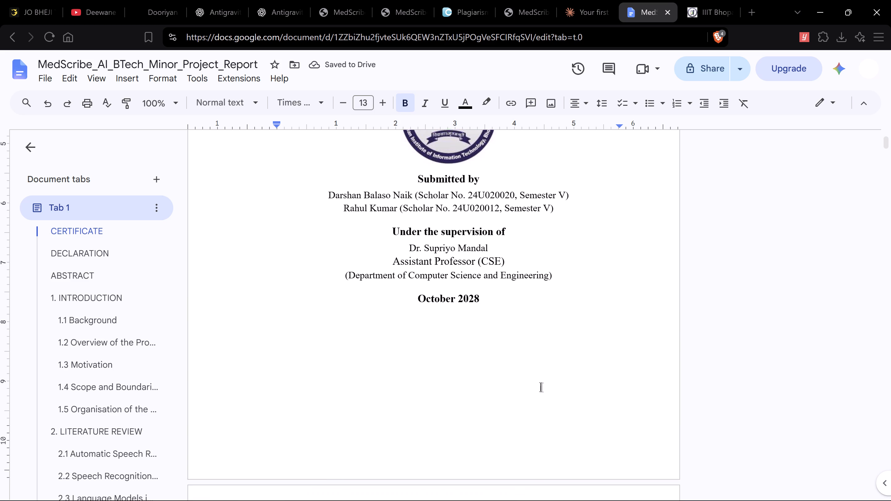
scroll(540, 387, "down", 4)
scroll(540, 387, "up", 2)
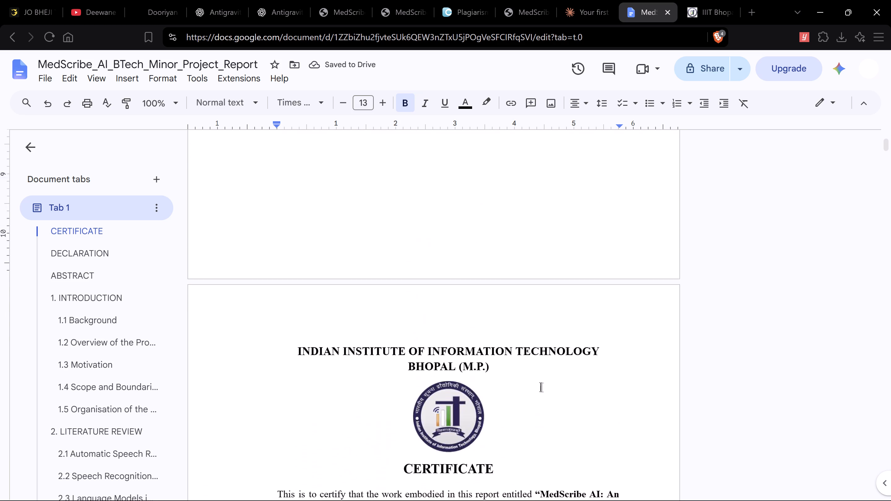
scroll(540, 387, "up", 3)
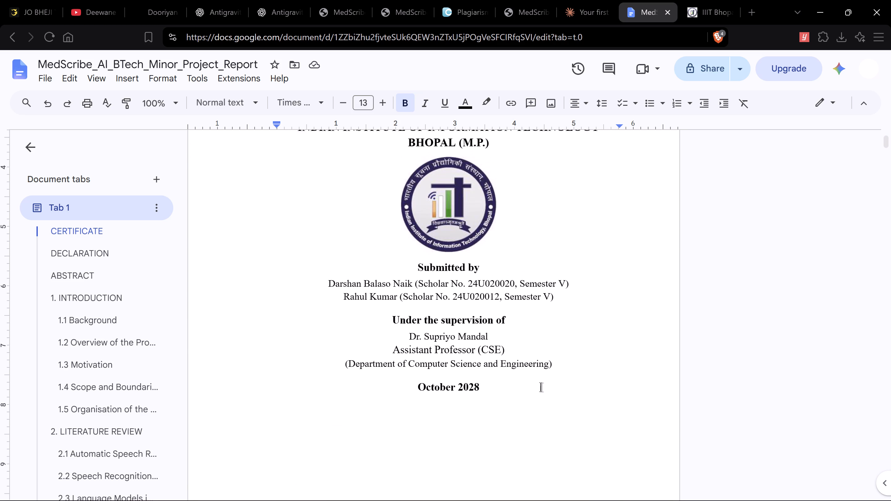
scroll(540, 387, "up", 1)
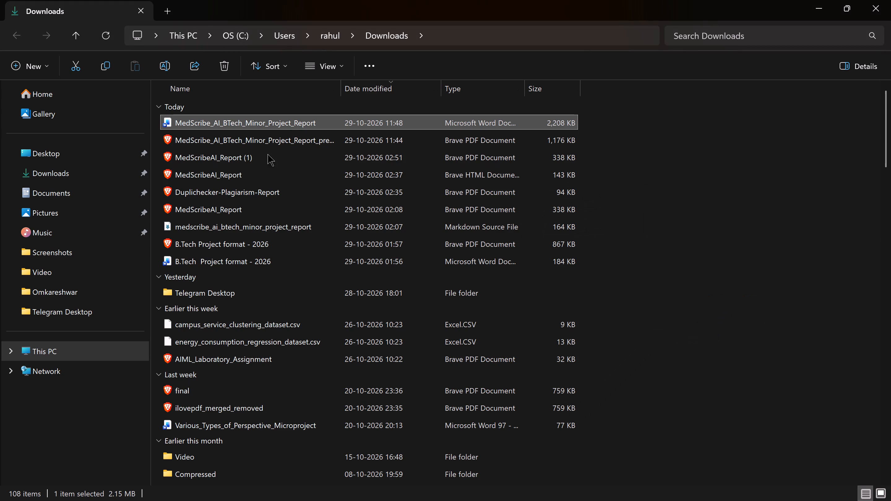
double_click(267, 240)
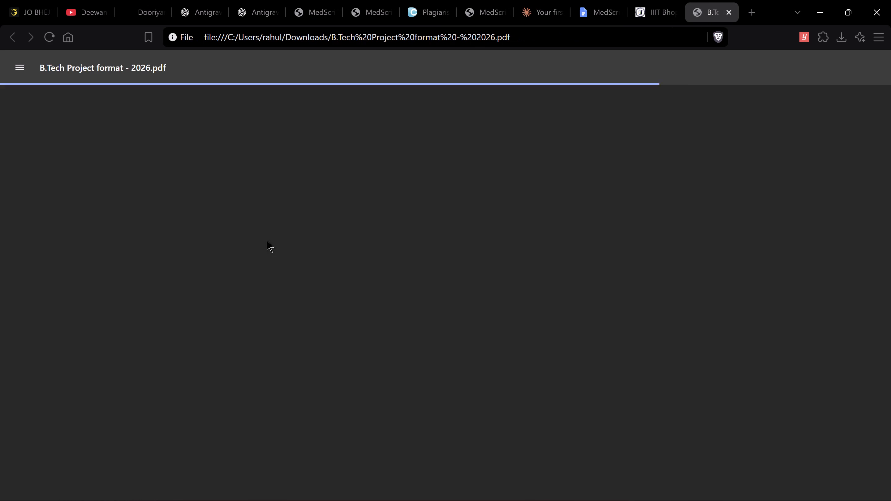
scroll(391, 346, "down", 8)
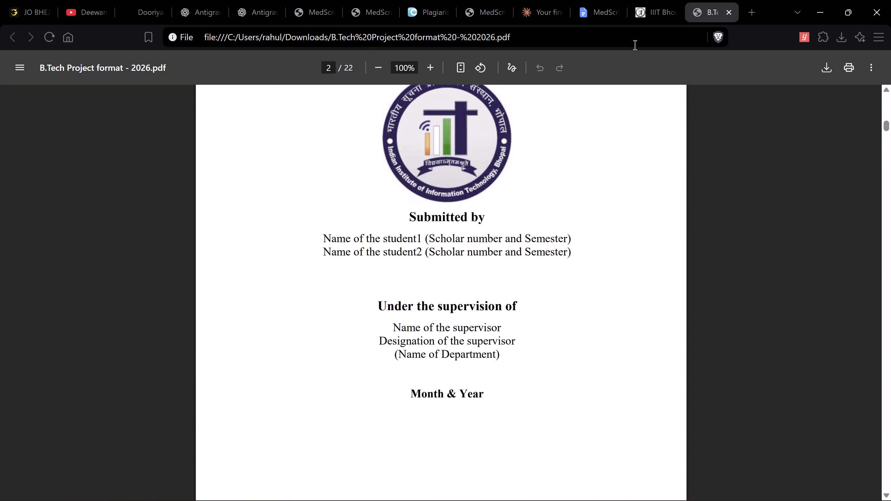
Return to the report in Google Docs and change the year in the title page's date line to 2026.
left_click(635, 14)
left_click(587, 16)
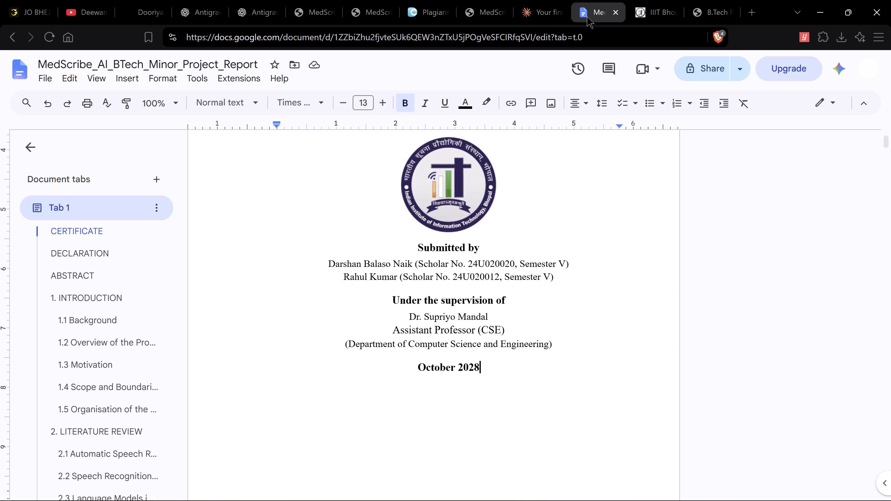
key("BackSpace")
key("6")
Examine the CERTIFICATE page's wording, academic year and highlighted placeholders.
scroll(481, 374, "down", 5)
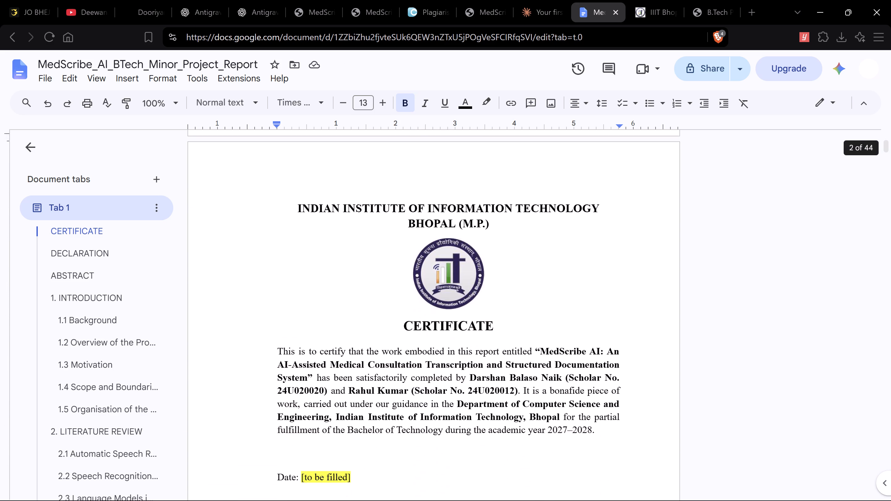
scroll(481, 374, "down", 3)
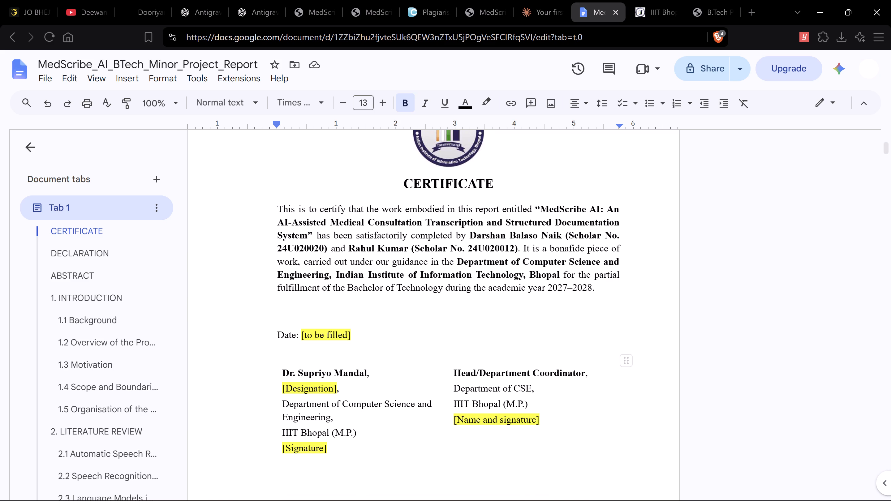
scroll(481, 374, "up", 1)
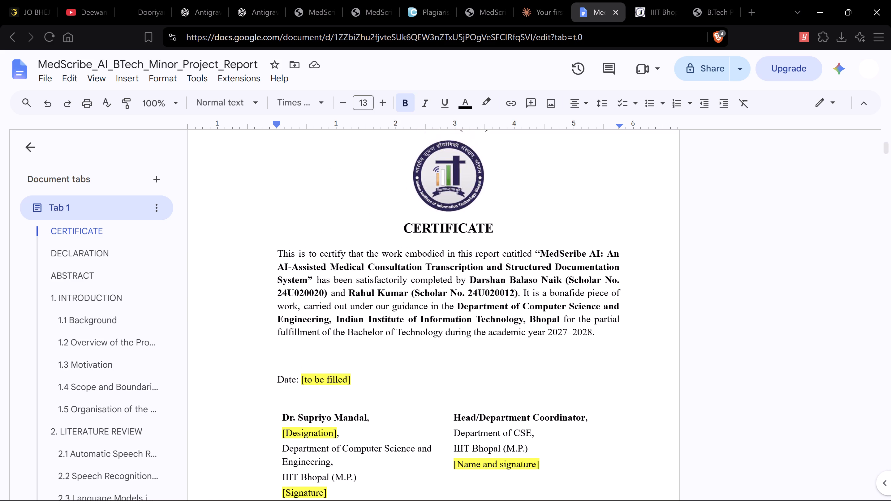
scroll(481, 374, "up", 1)
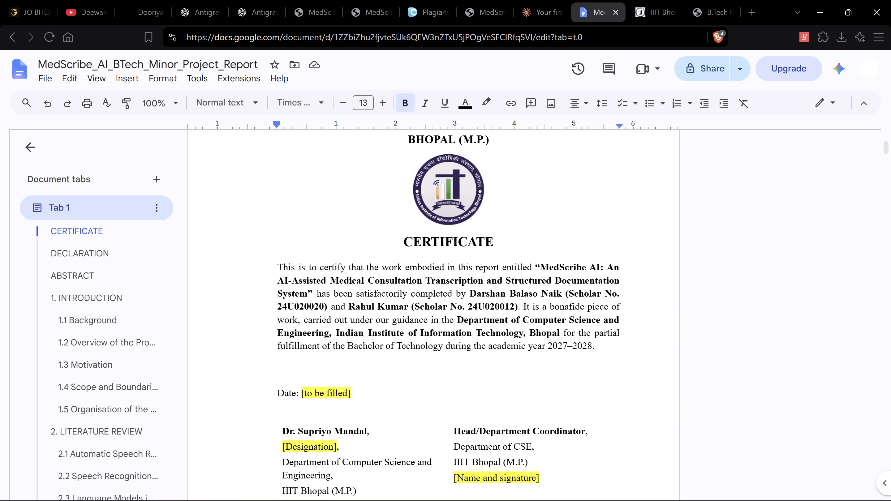
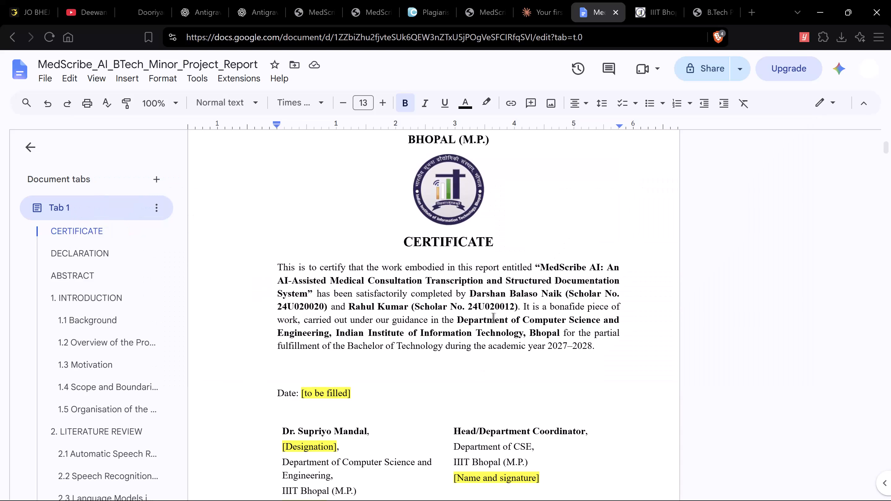
Examine the CERTIFICATE page in the B.Tech Project format PDF, including its academic-year line, date line and signature blocks.
left_click(711, 12)
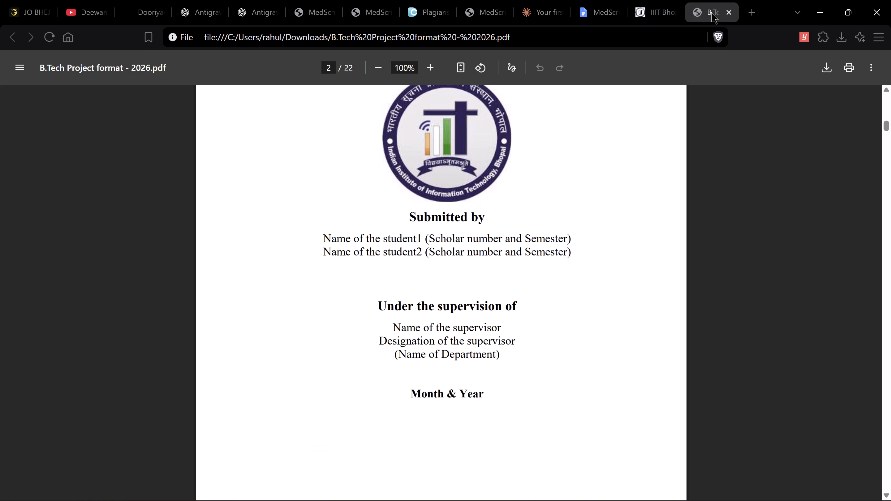
scroll(542, 402, "down", 6)
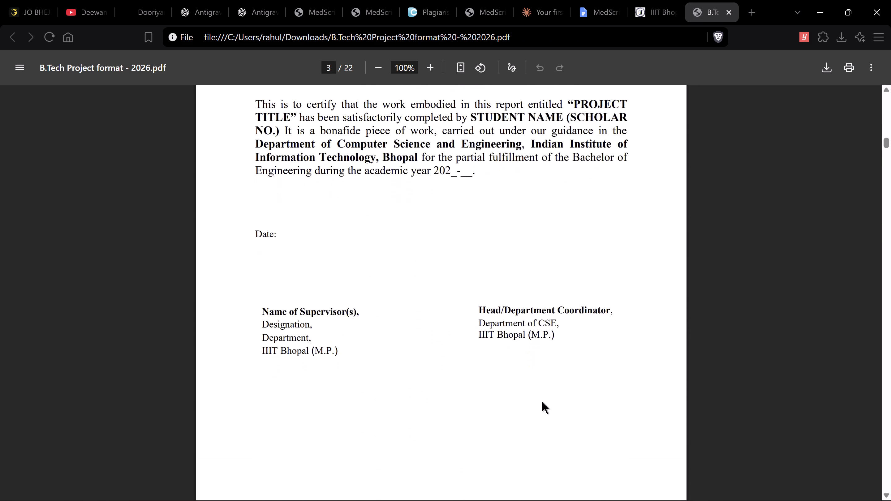
scroll(542, 402, "down", 1)
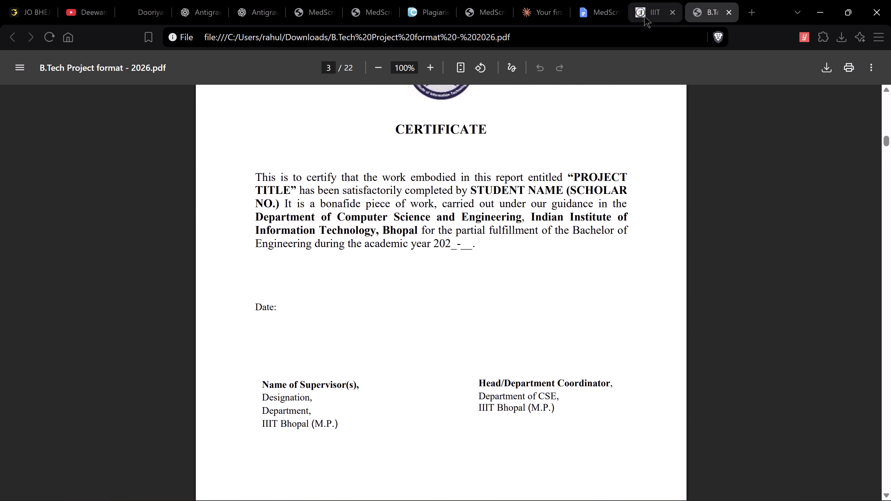
left_click(644, 16)
left_click_drag(644, 11, 641, 11)
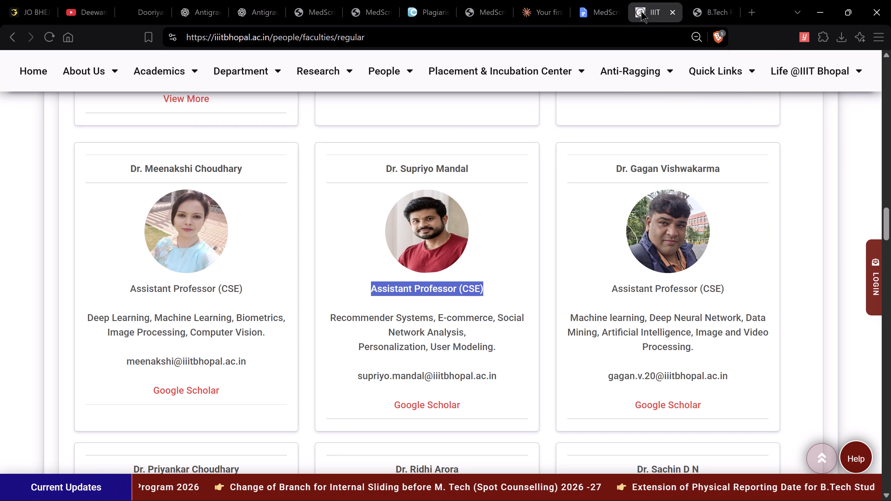
left_click_drag(641, 11, 582, 13)
left_click(617, 10)
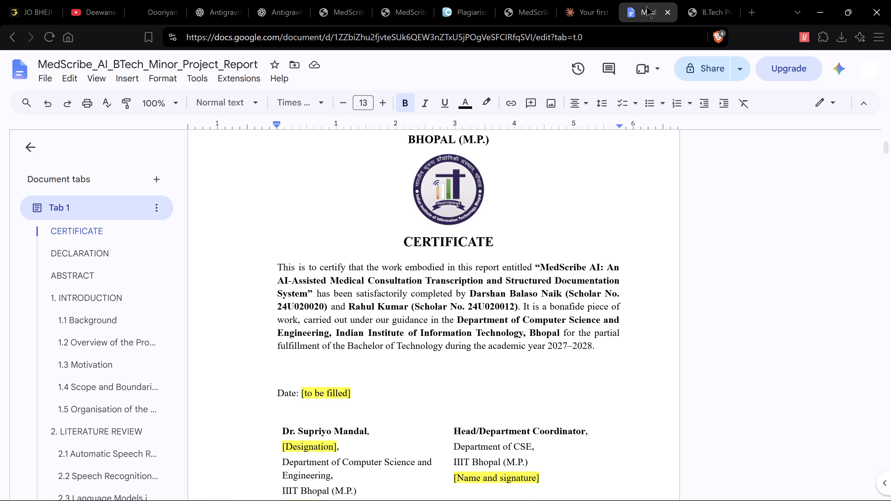
left_click(692, 10)
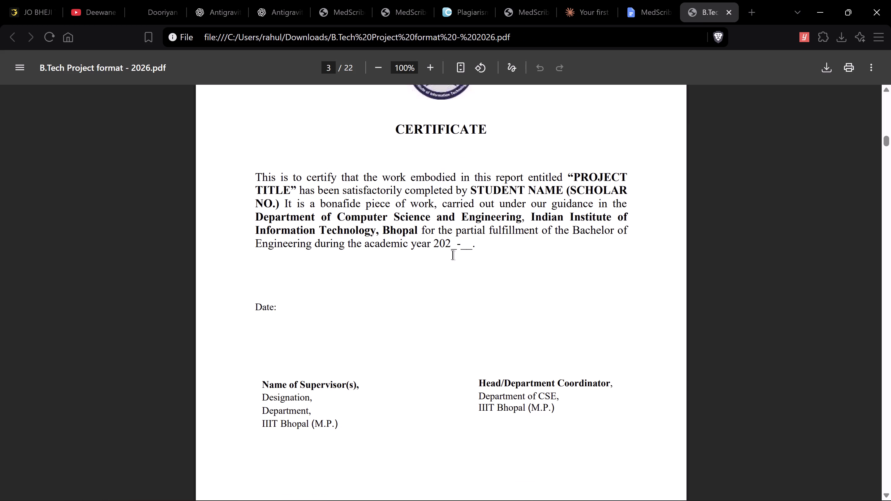
Return to the report in Google Docs and set the academic year in the CERTIFICATE paragraph to 2026–2027.
left_click(640, 23)
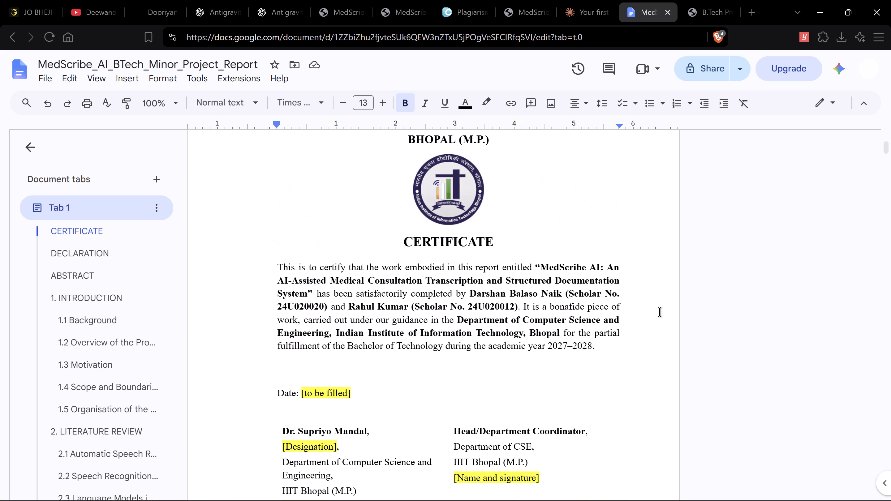
left_click(566, 346)
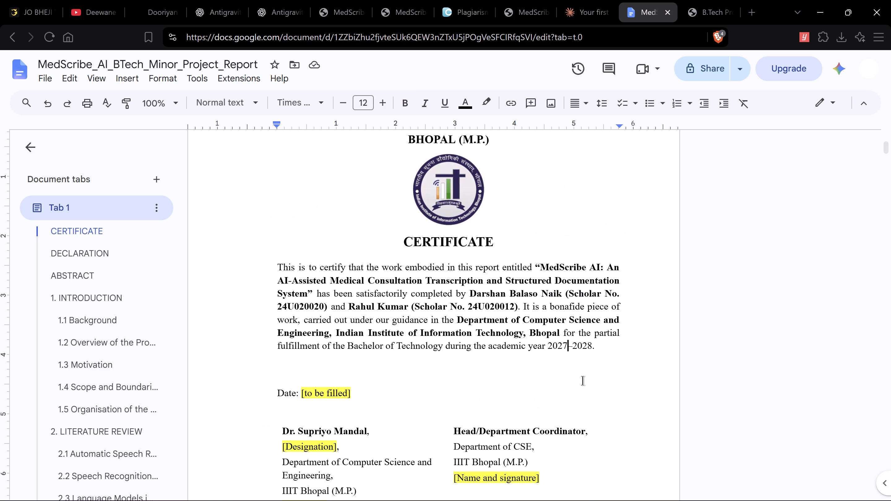
key("BackSpace")
key("6")
key("Right")
key("Right")
key("Right")
key("Right")
key("Right")
key("BackSpace")
key("7")
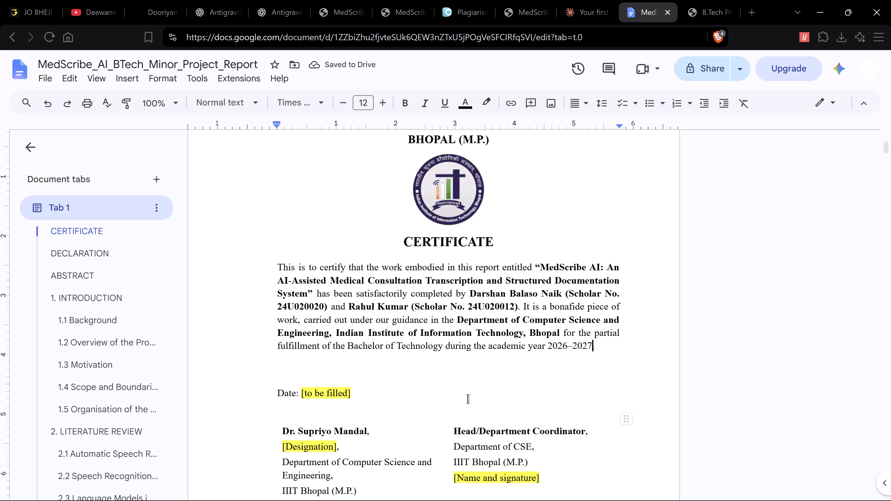
Remove the highlight from the CERTIFICATE page's date placeholder and replace it with 29/10/2026.
scroll(467, 399, "down", 1)
left_click_drag(349, 322, 307, 321)
left_click(351, 321)
left_click_drag(351, 321, 303, 324)
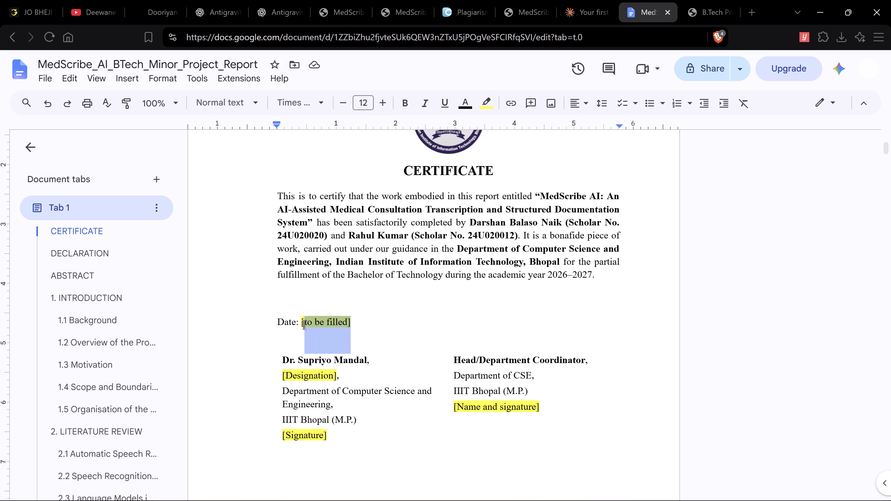
left_click_drag(303, 324, 301, 323)
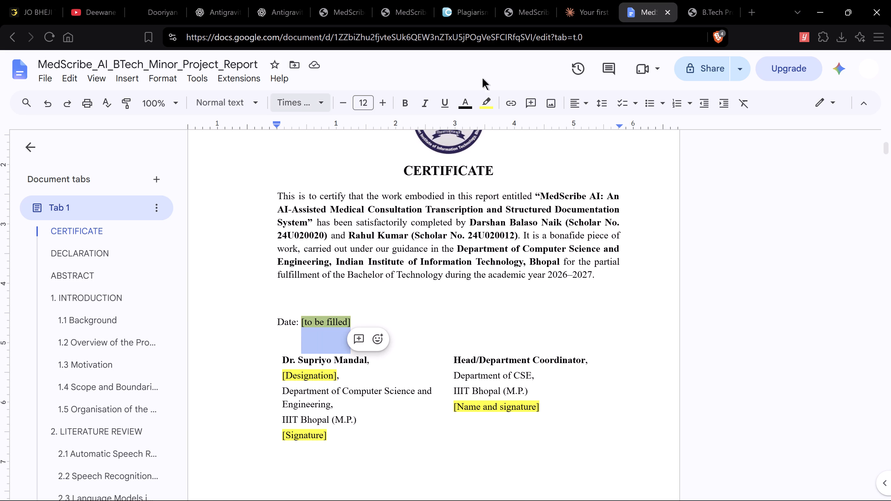
left_click(490, 99)
left_click(523, 132)
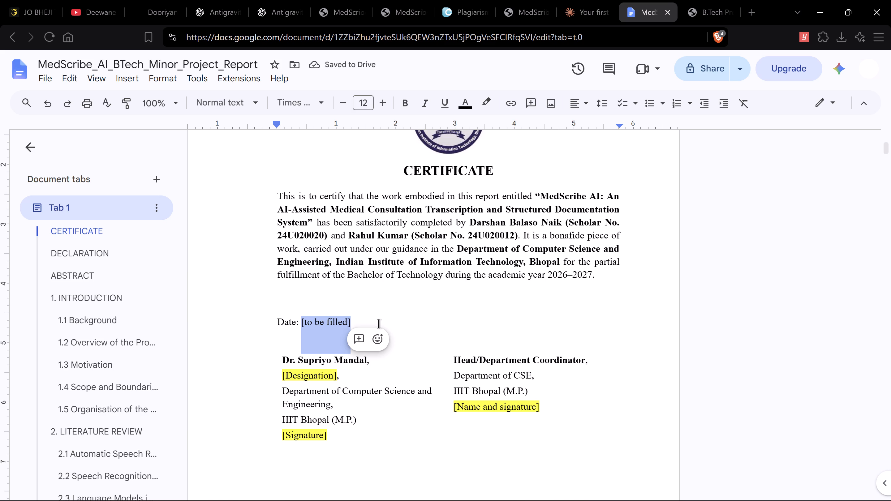
key("BackSpace")
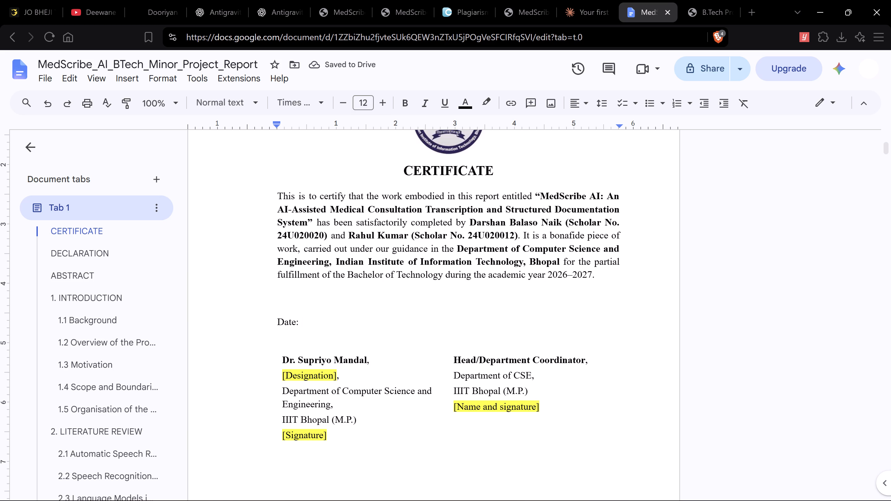
type("29")
key("slash")
type("10/2026")
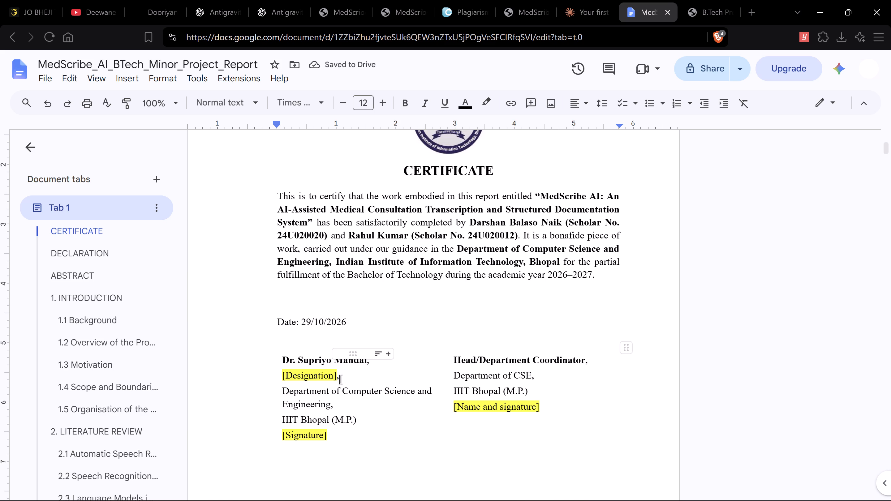
Replace the highlighted [Designation] placeholder under the supervisor's name with the copied text Assistant Professor (CSE), without highlighting.
left_click_drag(339, 379, 280, 381)
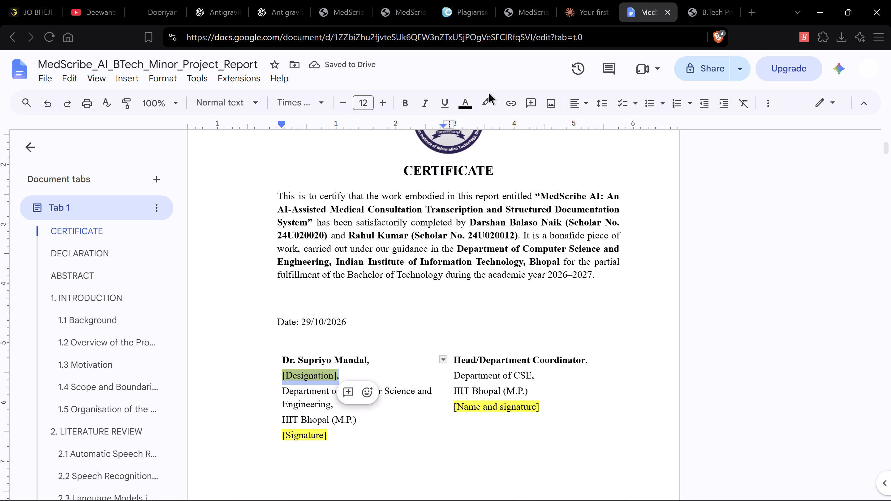
left_click(488, 104)
left_click(509, 123)
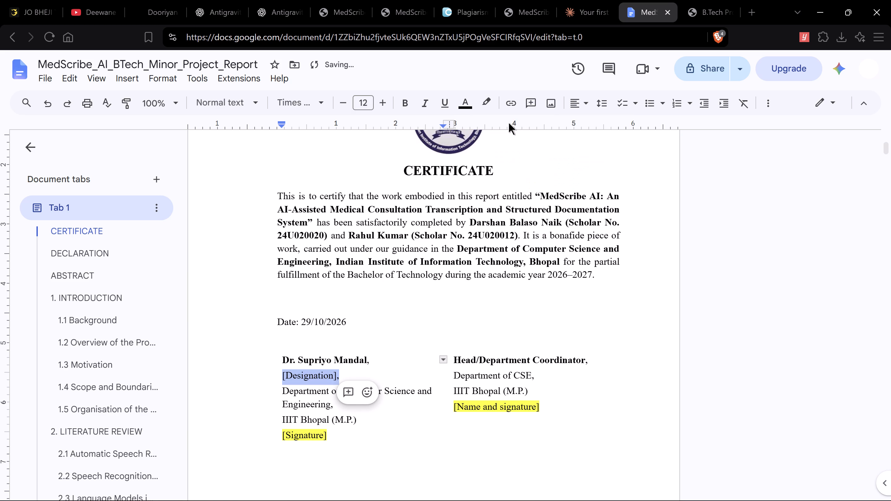
key("BackSpace")
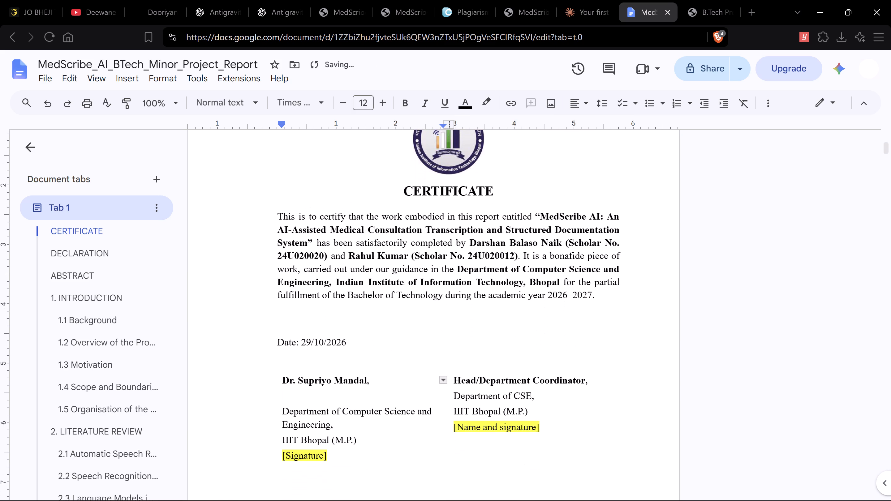
key("super+v")
left_click(363, 306)
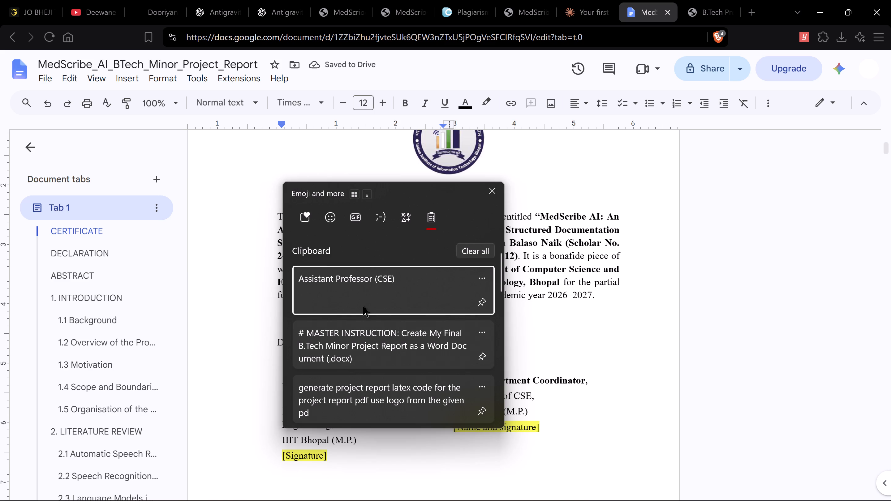
key("ctrl+v")
Format the pasted Assistant Professor (CSE) line on the CERTIFICATE page in Times New Roman with black text.
left_click_drag(415, 398, 312, 405)
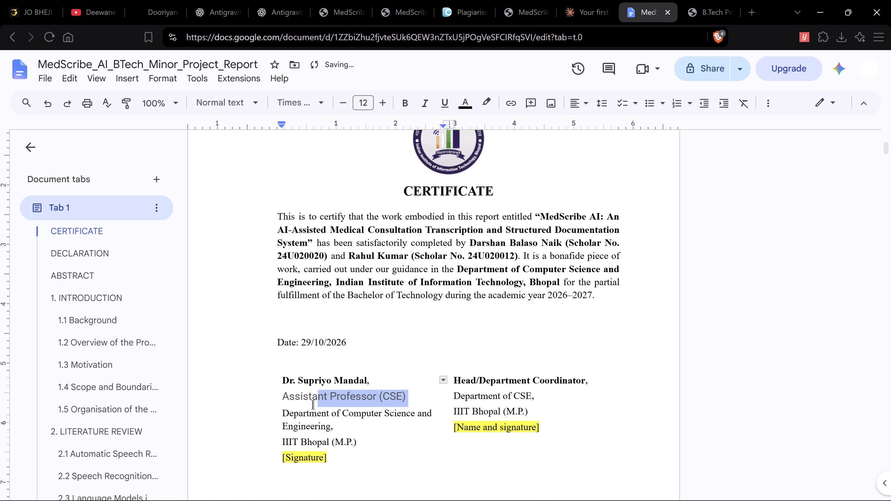
left_click_drag(312, 405, 284, 400)
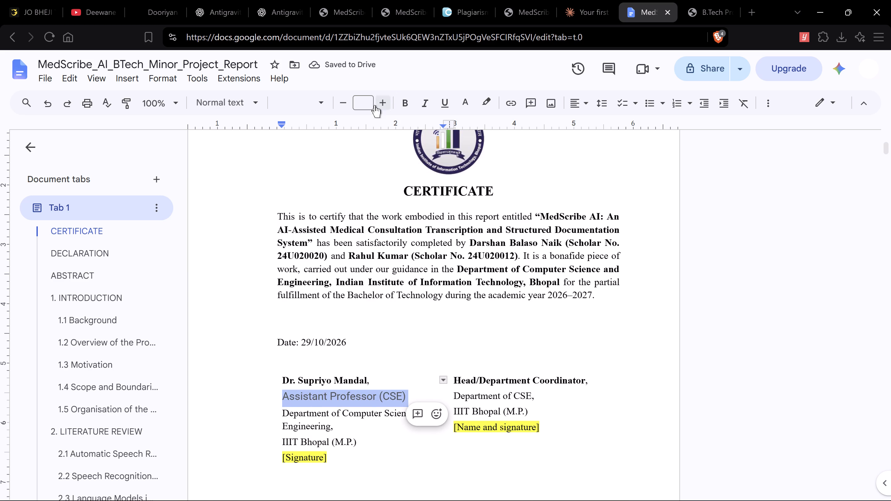
left_click(316, 100)
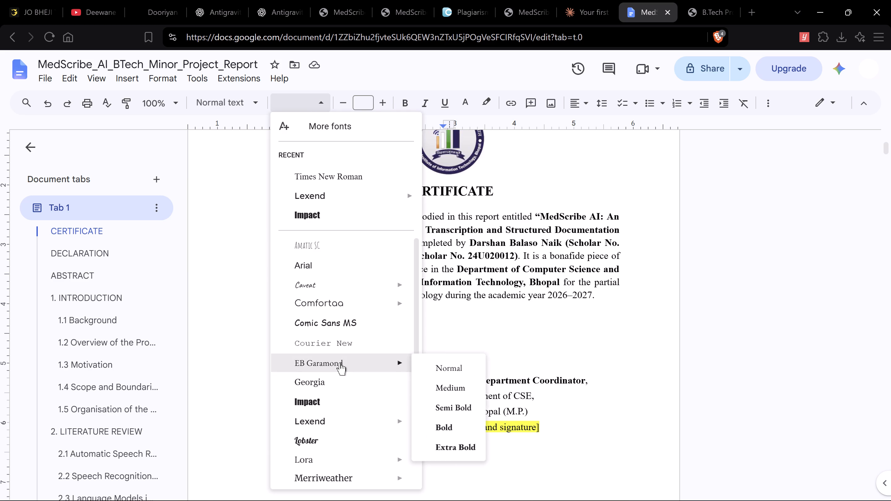
scroll(340, 363, "down", 5)
left_click(358, 441)
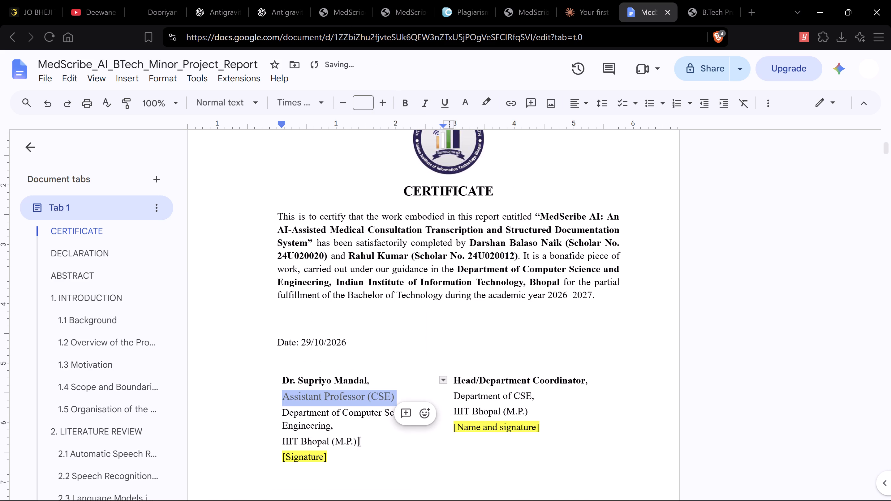
left_click(536, 323)
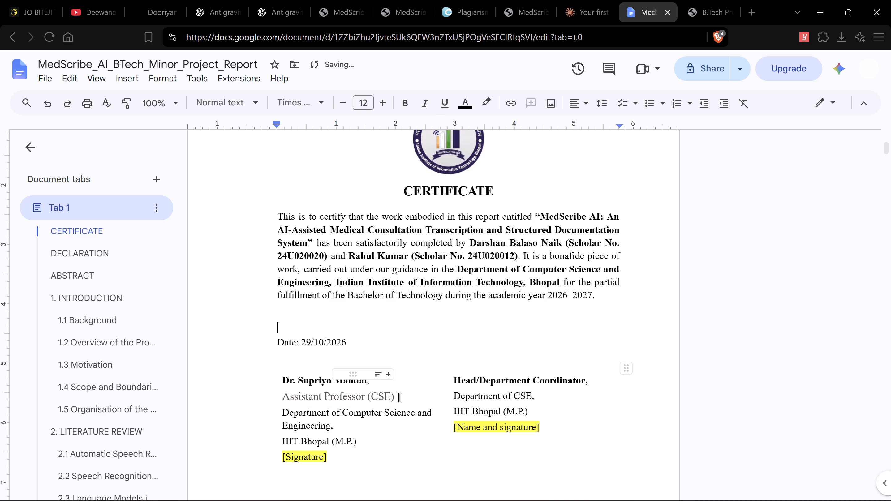
left_click_drag(398, 397, 282, 398)
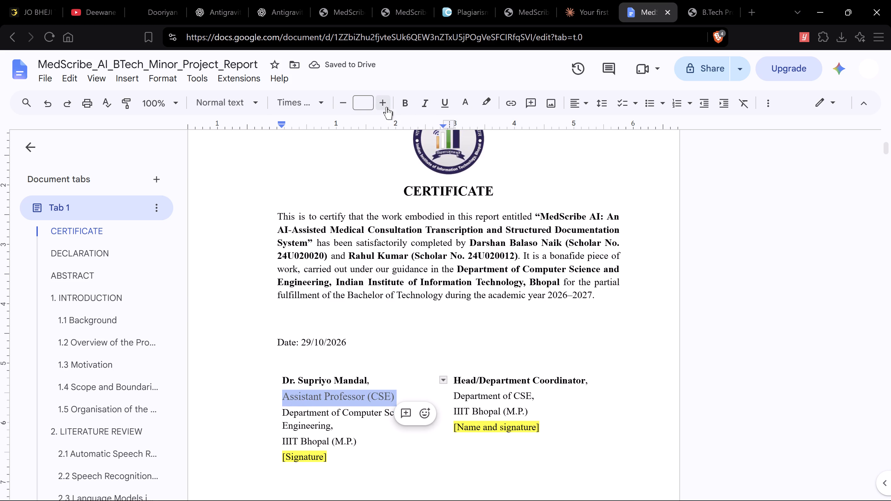
left_click(461, 100)
left_click(469, 125)
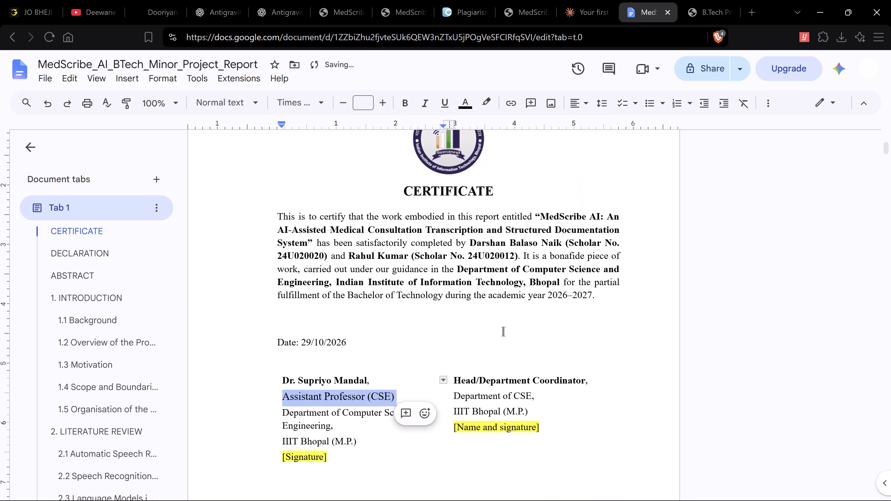
left_click(505, 345)
Reduce the font size of the Assistant Professor (CSE) line on the title page by one point.
scroll(505, 345, "up", 2)
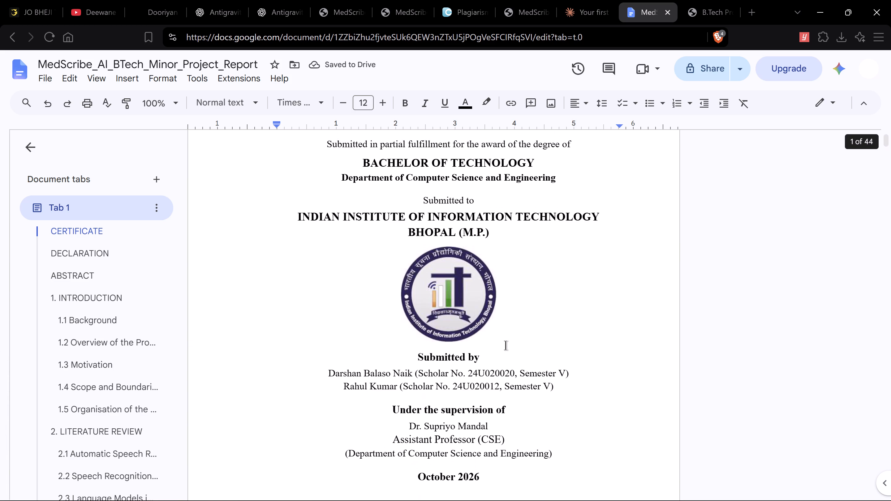
scroll(505, 345, "up", 3)
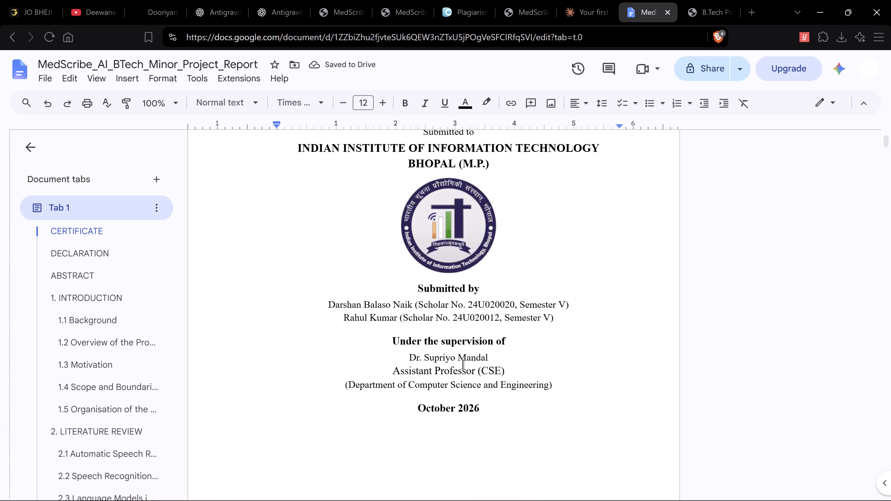
left_click(463, 359)
left_click(464, 367)
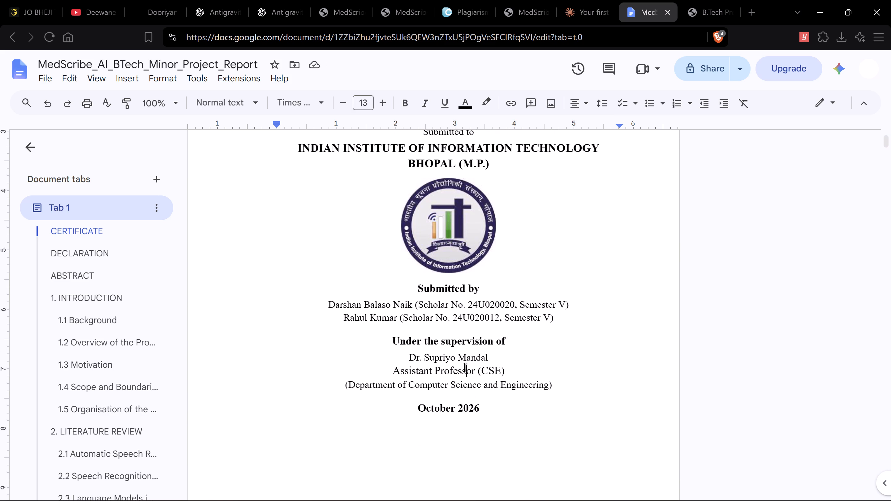
left_click_drag(509, 369, 393, 374)
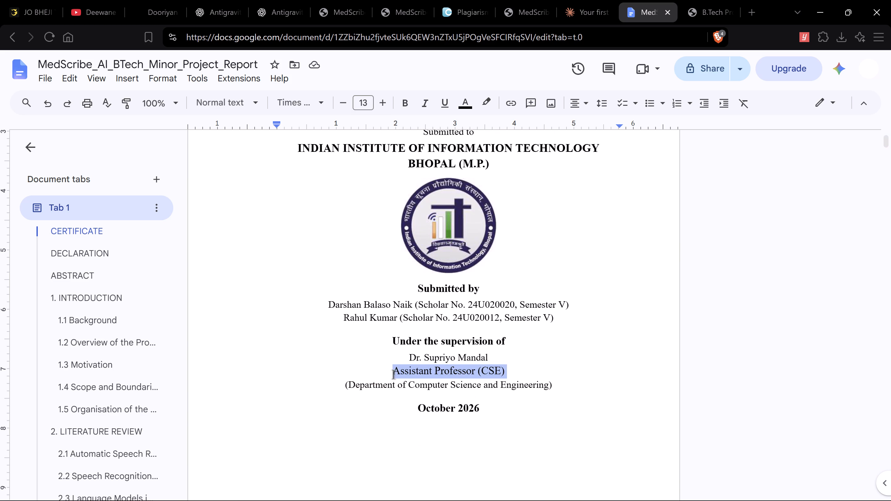
left_click_drag(393, 374, 394, 375)
left_click(343, 98)
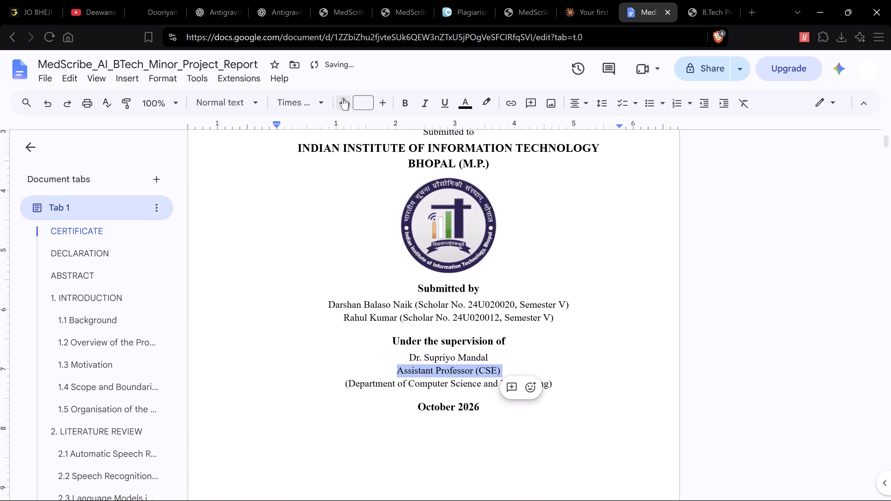
left_click(622, 252)
Reduce the font size of the Assistant Professor (CSE) line on the CERTIFICATE page to 12.
scroll(622, 252, "down", 5)
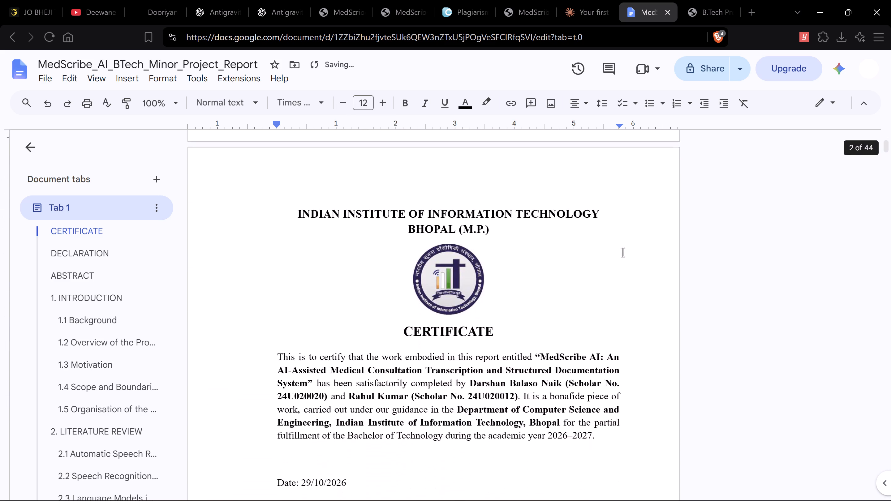
scroll(622, 252, "down", 1)
left_click(355, 287)
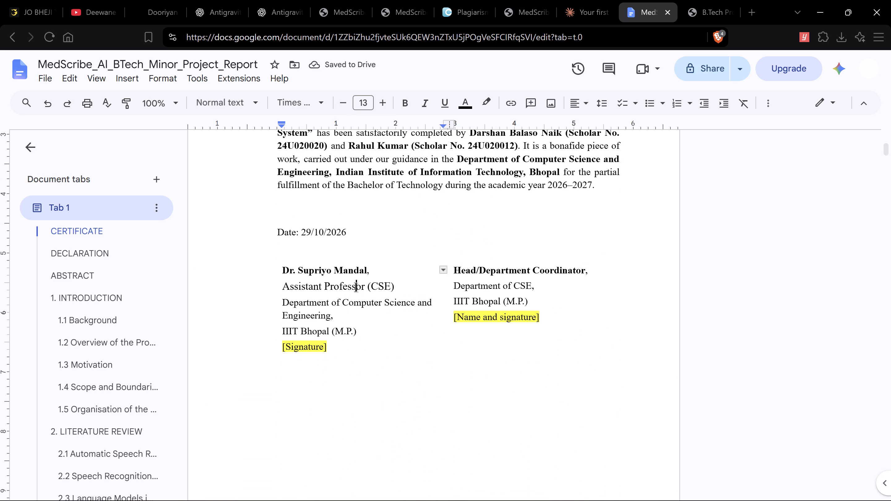
left_click(362, 307)
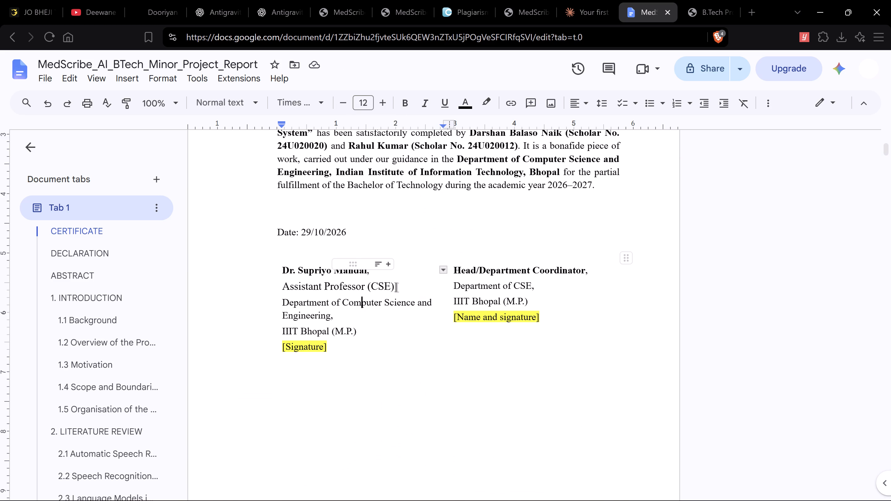
left_click_drag(396, 287, 284, 291)
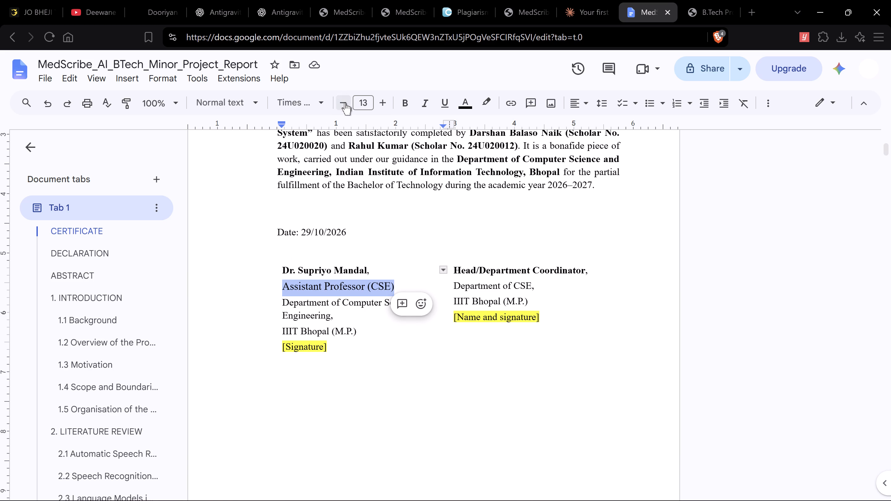
left_click(345, 103)
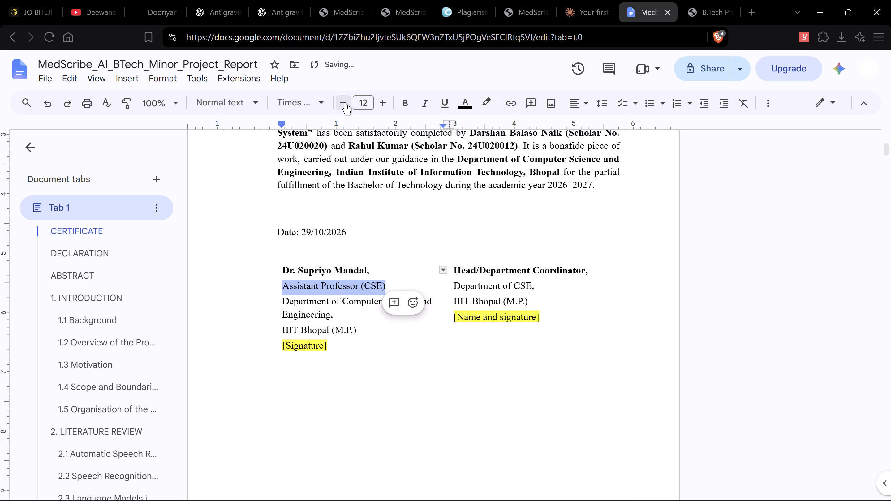
Compare the supervisor's signature block with the B.Tech Project format PDF and delete the highlighted [Signature] placeholder on the CERTIFICATE page.
left_click(328, 343)
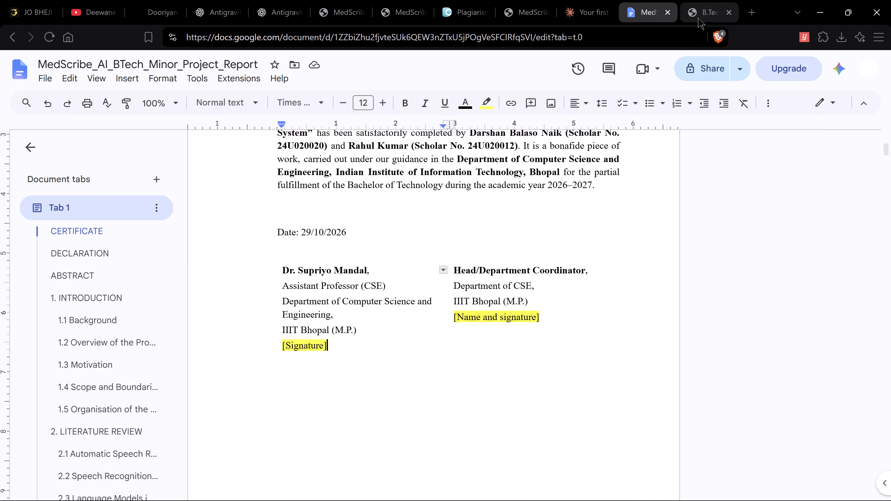
left_click(700, 18)
scroll(538, 292, "down", 1)
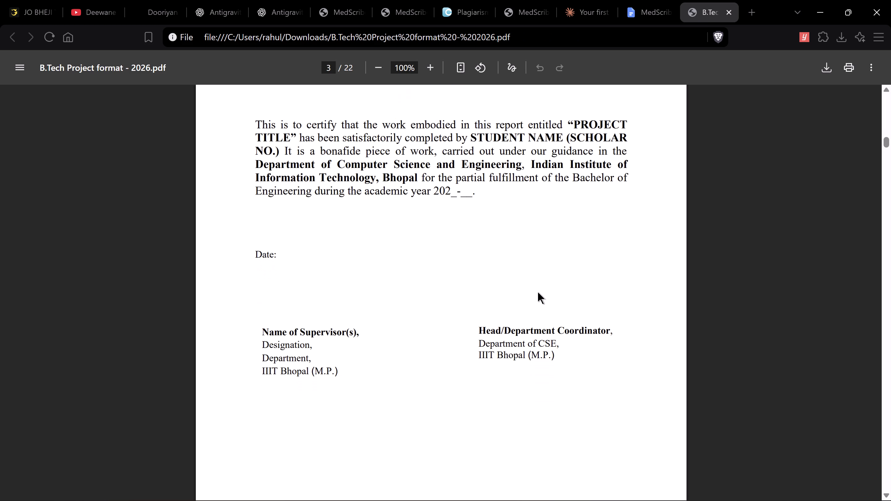
scroll(538, 292, "down", 1)
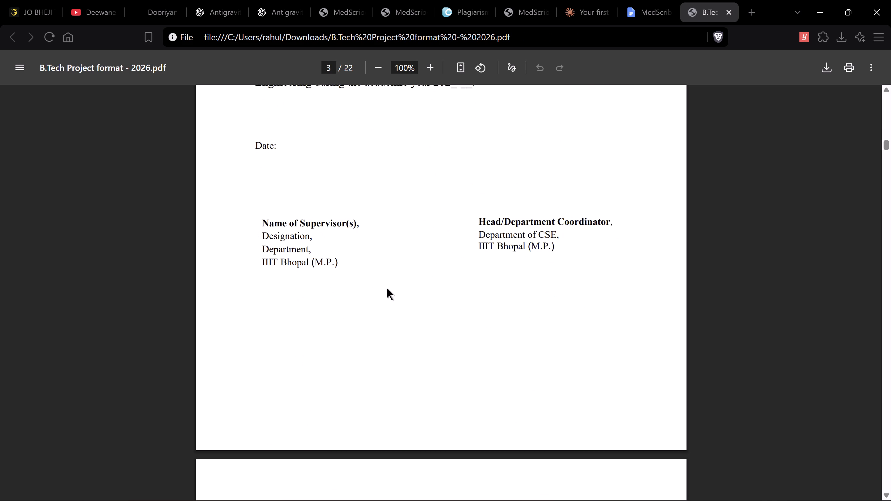
left_click(639, 15)
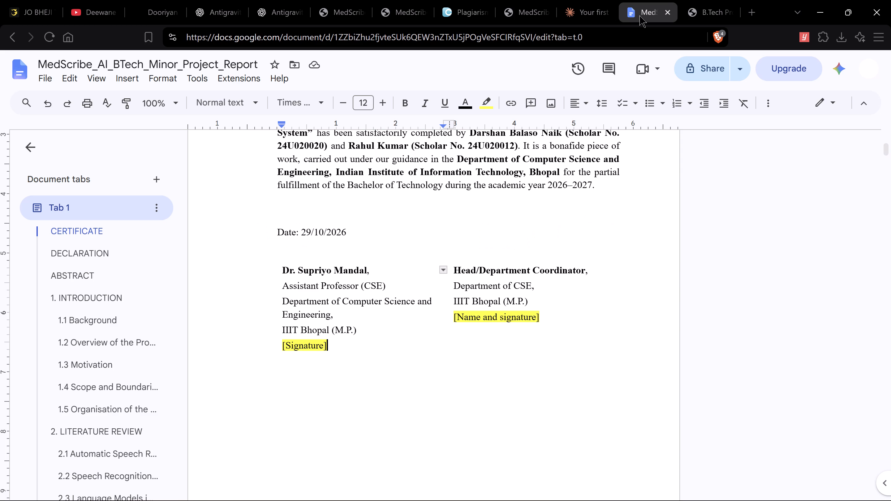
left_click_drag(334, 348, 273, 348)
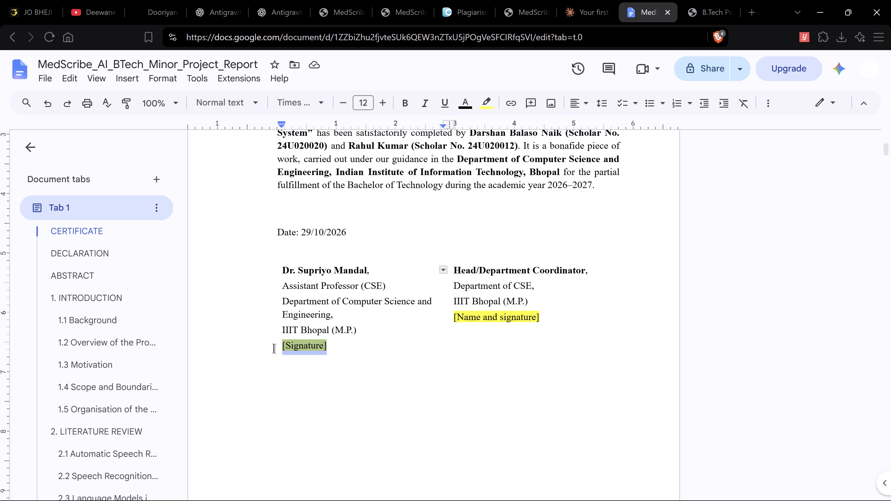
key("BackSpace")
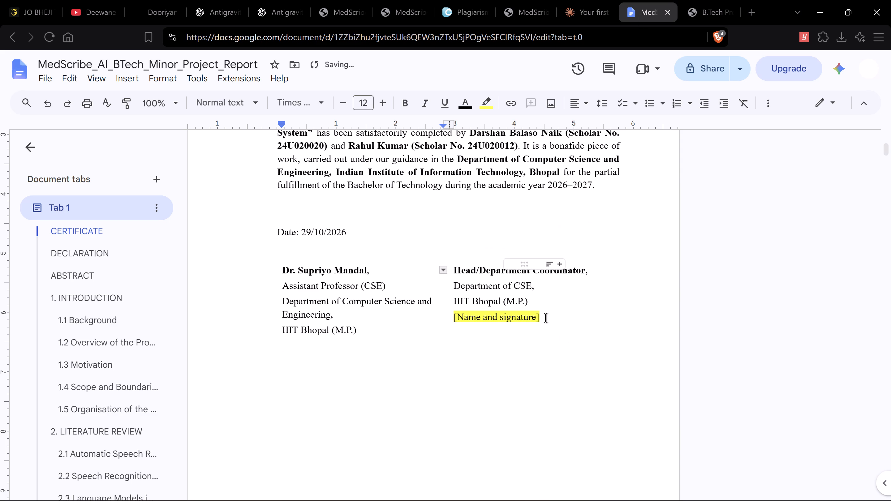
Check the Head/Department Coordinator block against the format PDF and delete its highlighted [Name and signature] placeholder.
left_click(545, 318)
left_click_drag(545, 318, 456, 318)
left_click(702, 11)
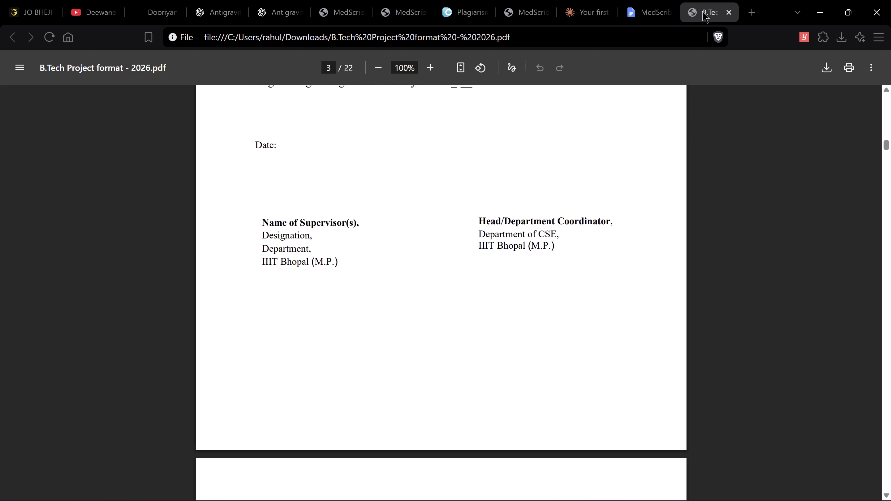
left_click(646, 15)
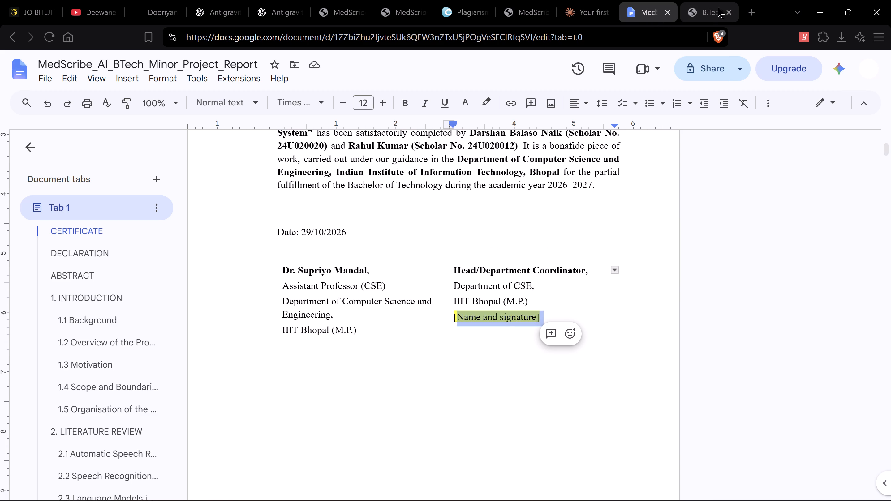
left_click(703, 14)
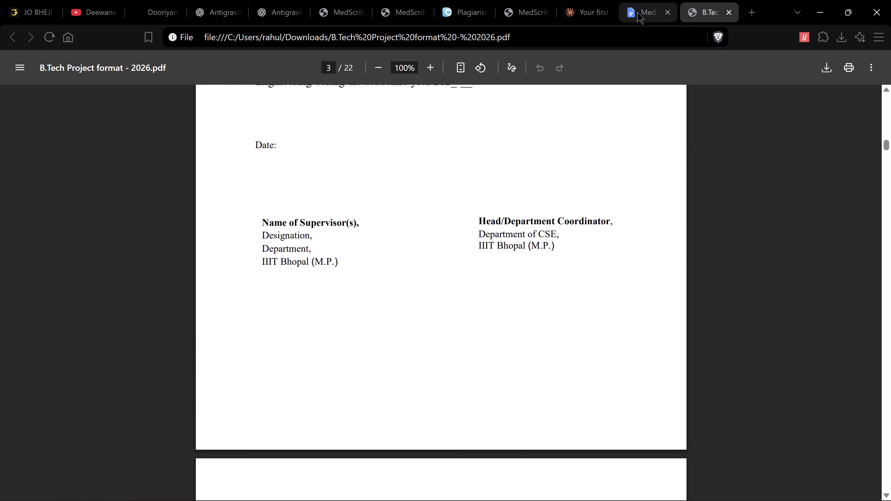
left_click(637, 12)
key("BackSpace")
key("BackSpace")
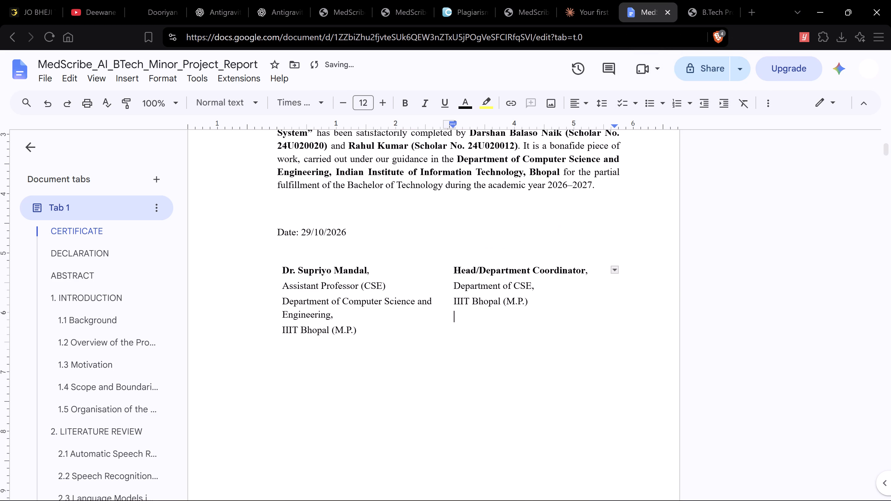
Replace the highlighted [to be filled] date placeholder on the DECLARATION page with 29/10/2026, without highlighting.
scroll(438, 350, "down", 1)
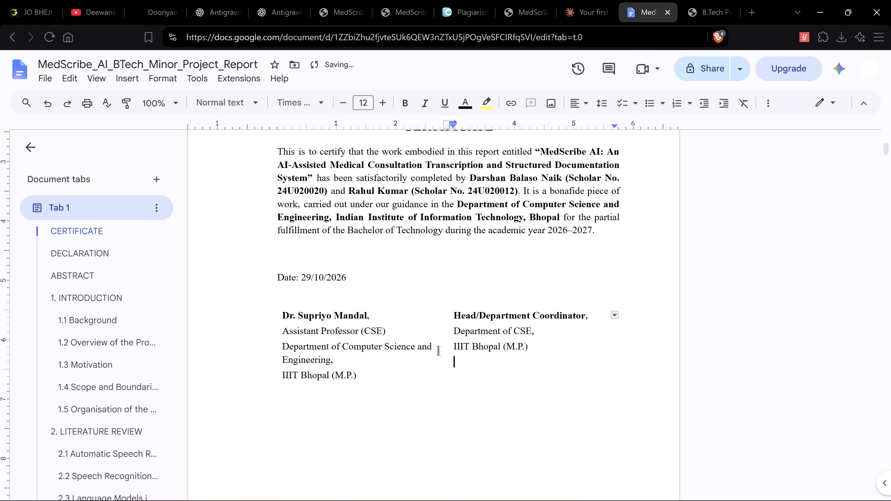
scroll(438, 350, "down", 5)
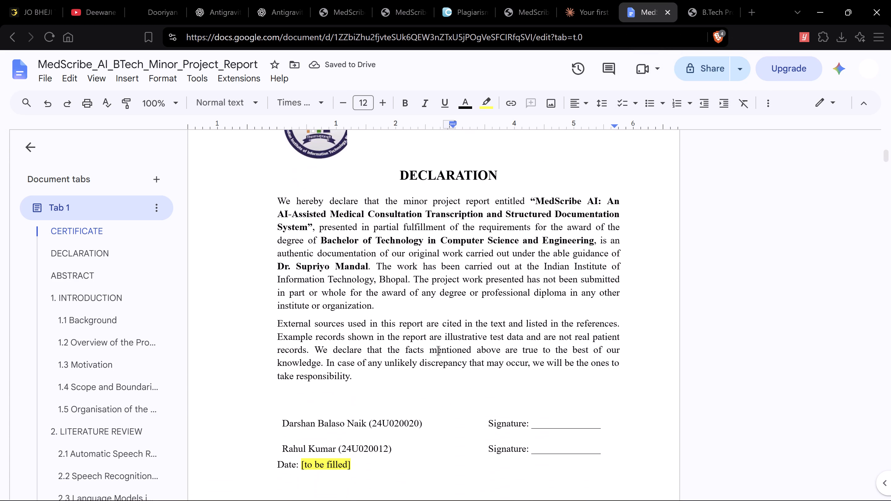
scroll(438, 350, "down", 1)
left_click_drag(357, 368, 302, 369)
key("BackSpace")
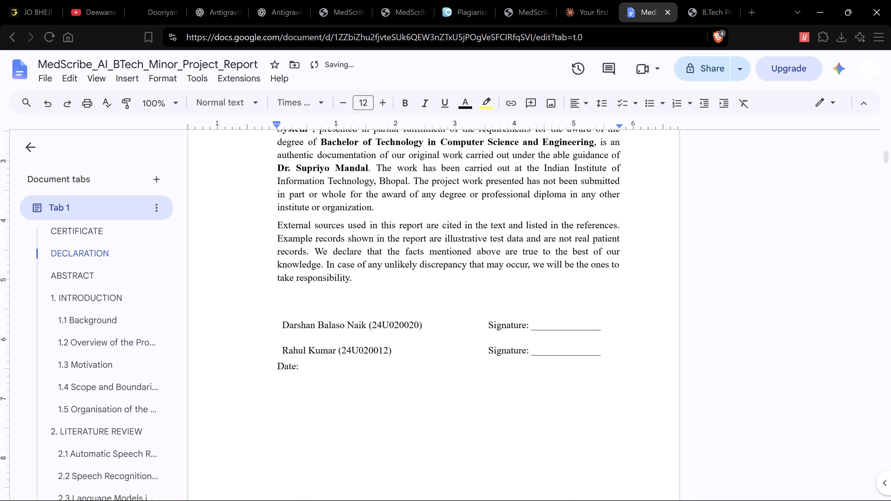
type("29/")
key("BackSpace")
key("BackSpace")
key("BackSpace")
left_click(487, 101)
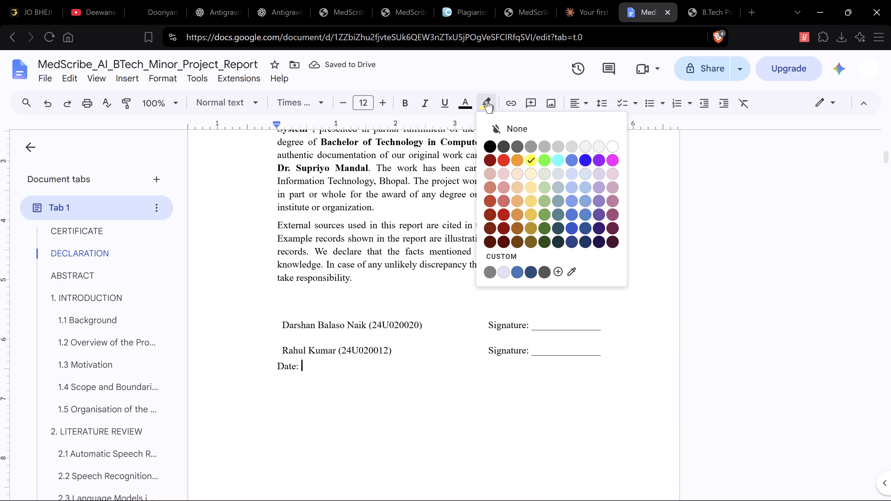
left_click(500, 127)
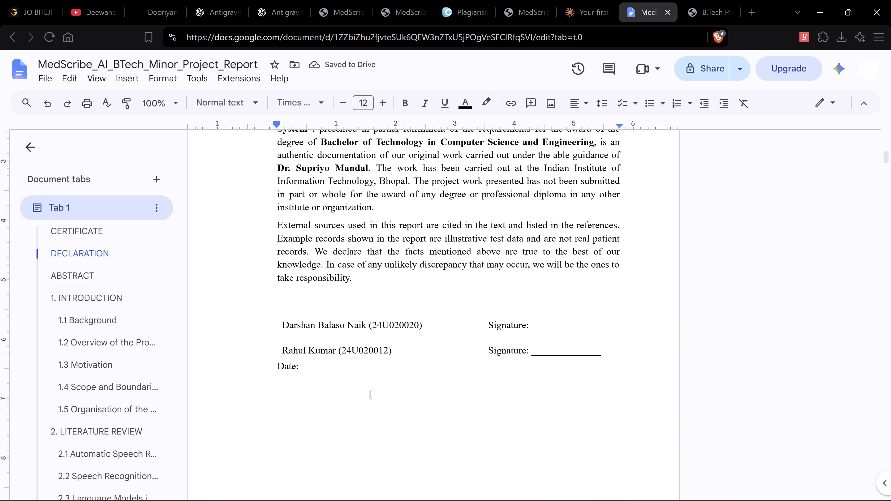
type("29")
type("/10/")
type("2026")
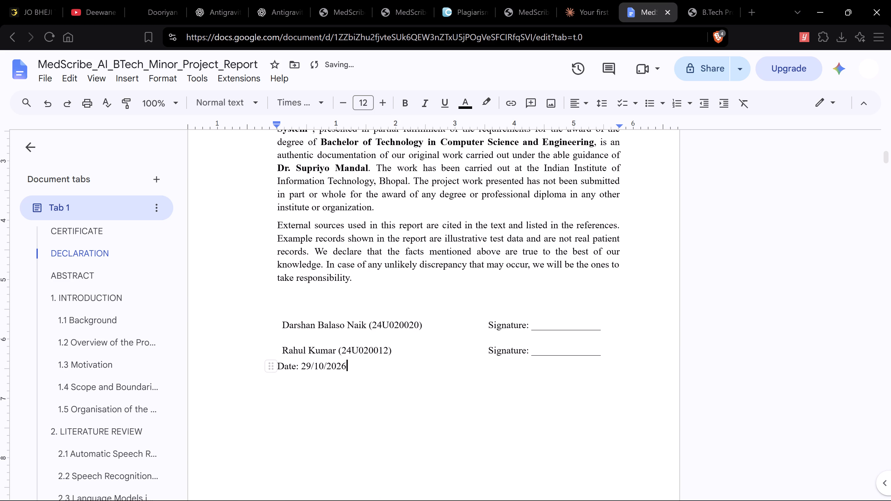
Shift the students' signature table on the DECLARATION page slightly left so the names align with the body text.
left_click(275, 366)
left_click_drag(266, 365, 276, 366)
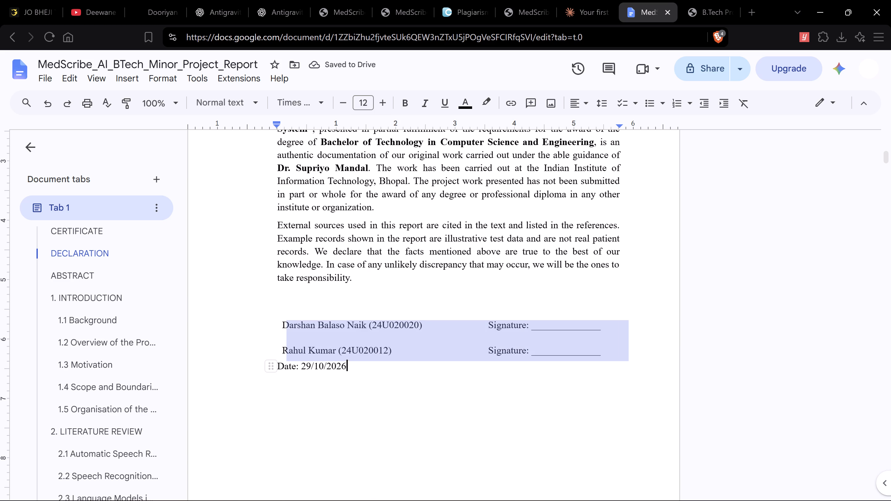
left_click_drag(276, 366, 262, 363)
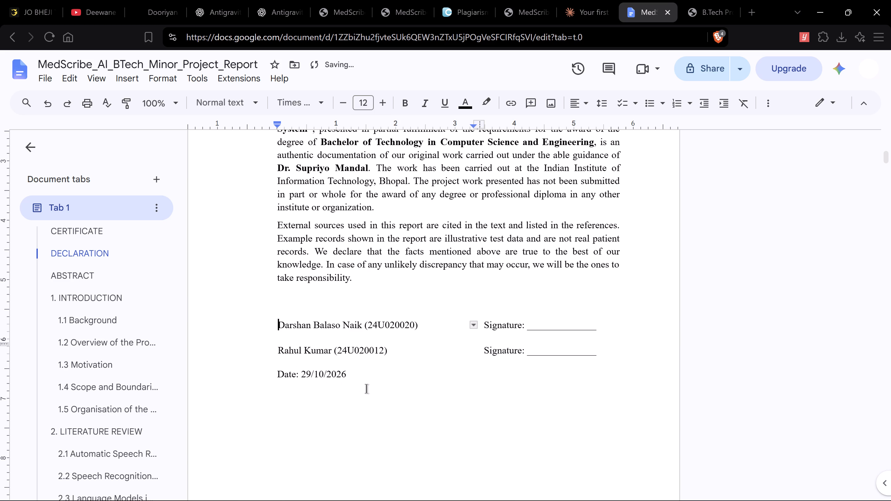
left_click(372, 388)
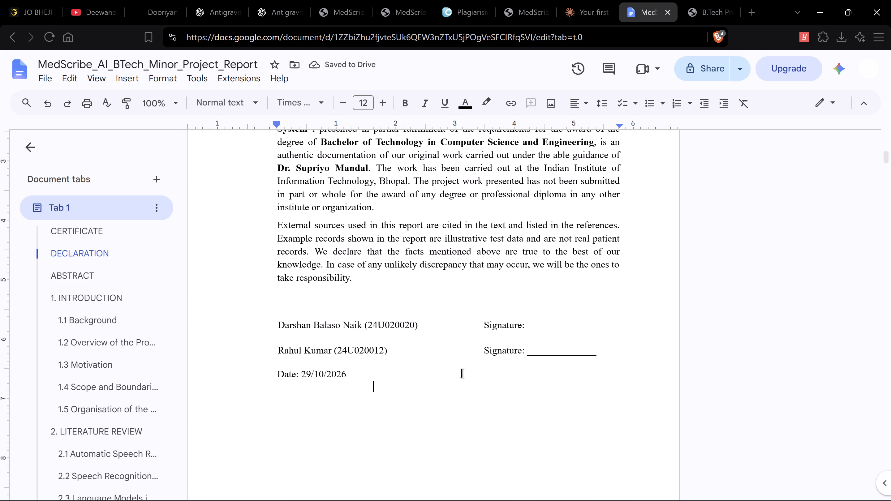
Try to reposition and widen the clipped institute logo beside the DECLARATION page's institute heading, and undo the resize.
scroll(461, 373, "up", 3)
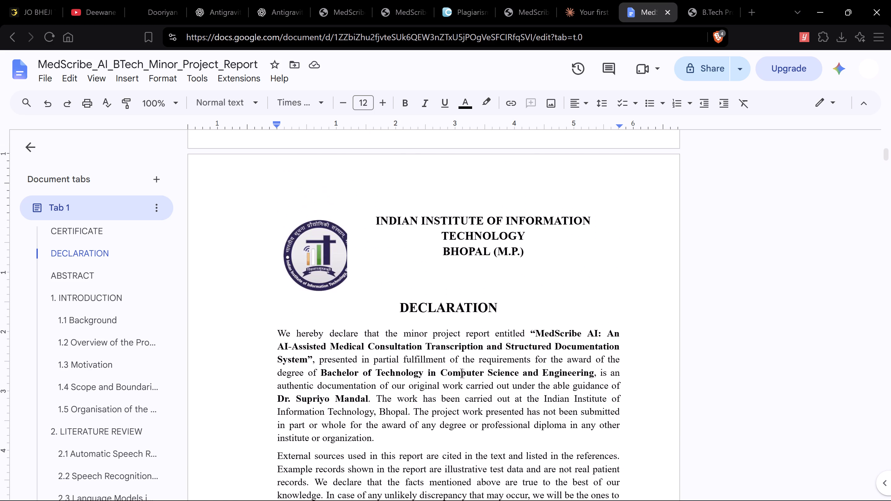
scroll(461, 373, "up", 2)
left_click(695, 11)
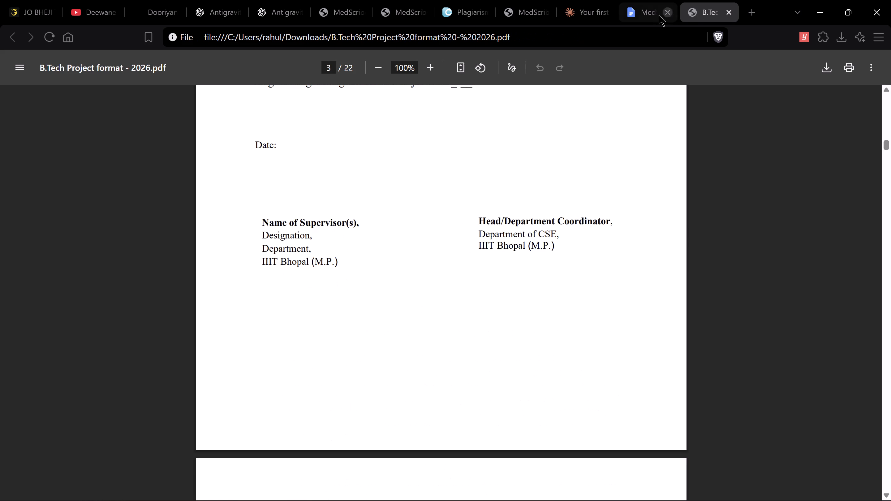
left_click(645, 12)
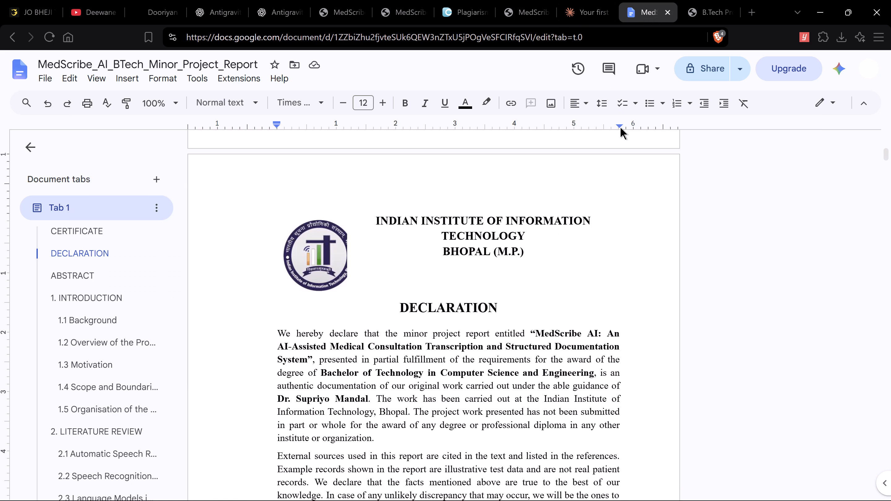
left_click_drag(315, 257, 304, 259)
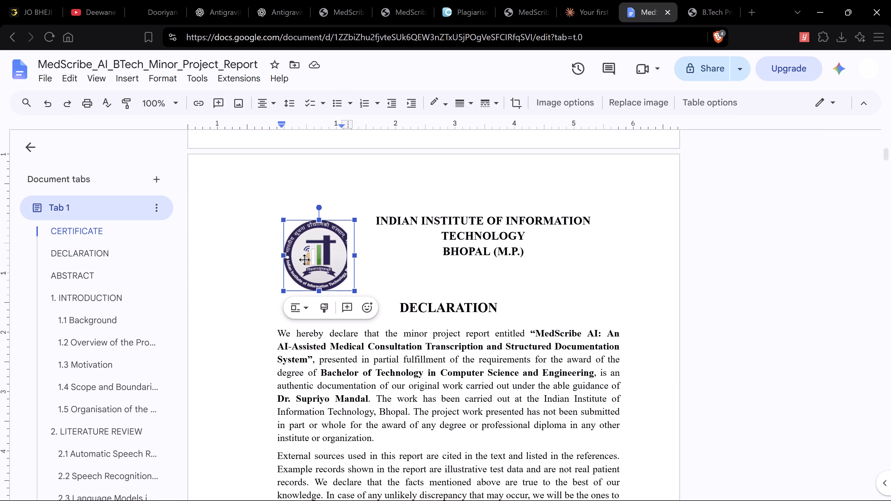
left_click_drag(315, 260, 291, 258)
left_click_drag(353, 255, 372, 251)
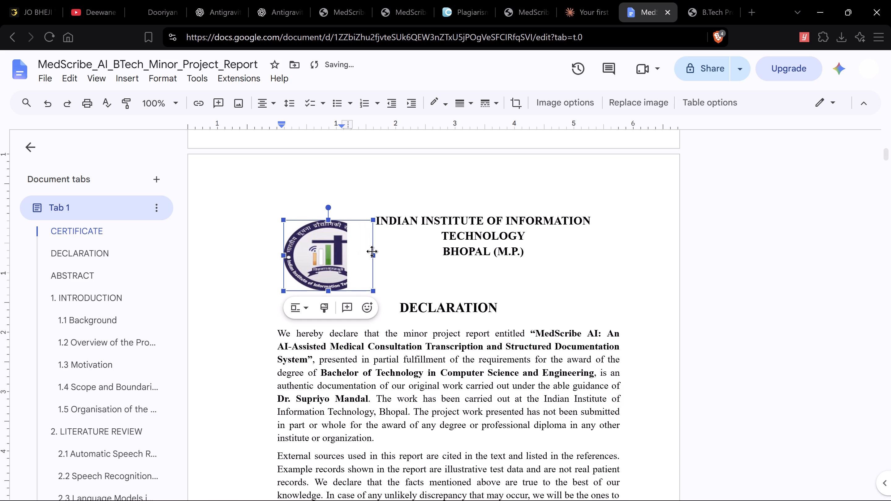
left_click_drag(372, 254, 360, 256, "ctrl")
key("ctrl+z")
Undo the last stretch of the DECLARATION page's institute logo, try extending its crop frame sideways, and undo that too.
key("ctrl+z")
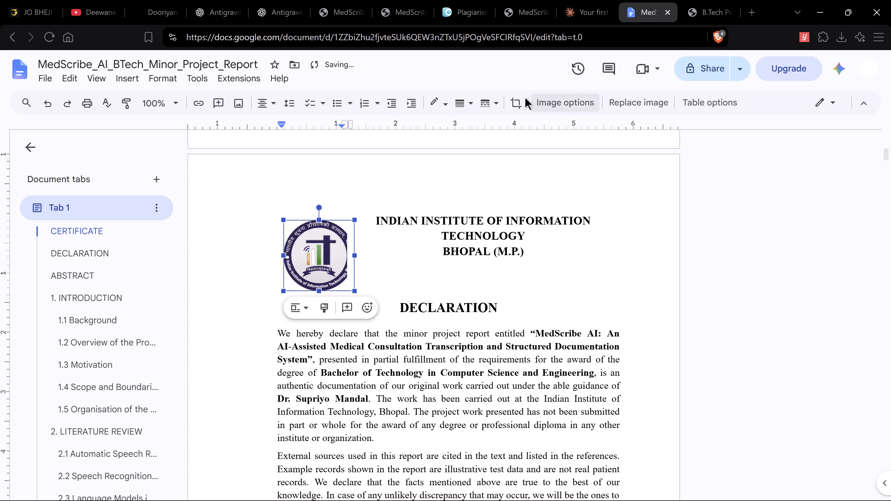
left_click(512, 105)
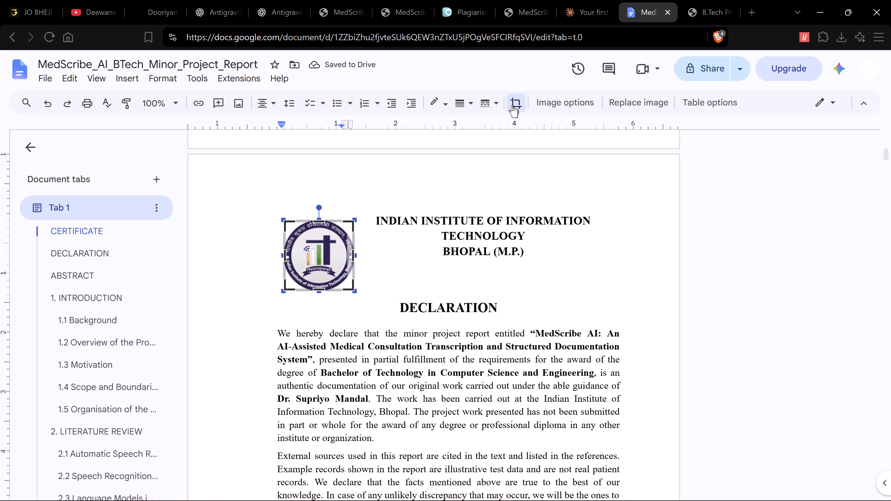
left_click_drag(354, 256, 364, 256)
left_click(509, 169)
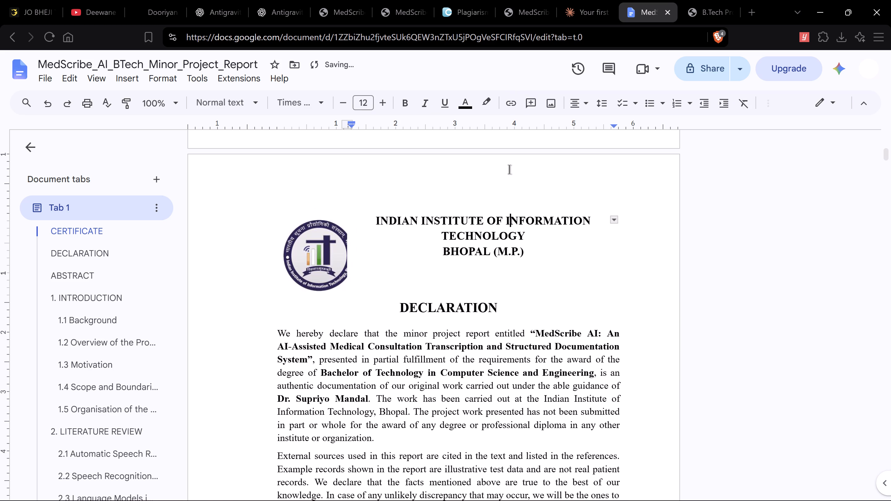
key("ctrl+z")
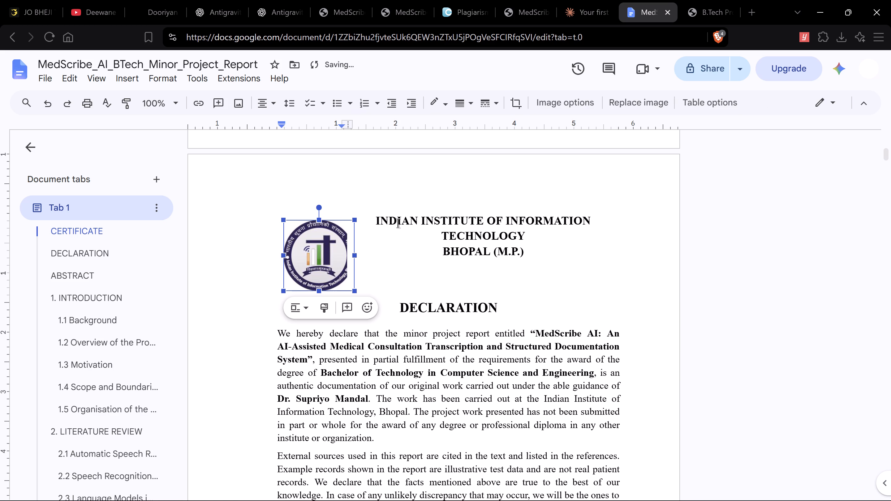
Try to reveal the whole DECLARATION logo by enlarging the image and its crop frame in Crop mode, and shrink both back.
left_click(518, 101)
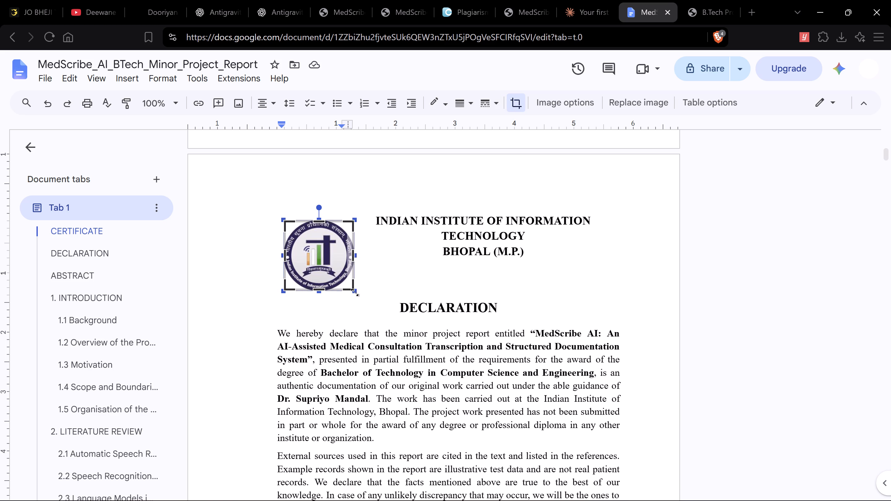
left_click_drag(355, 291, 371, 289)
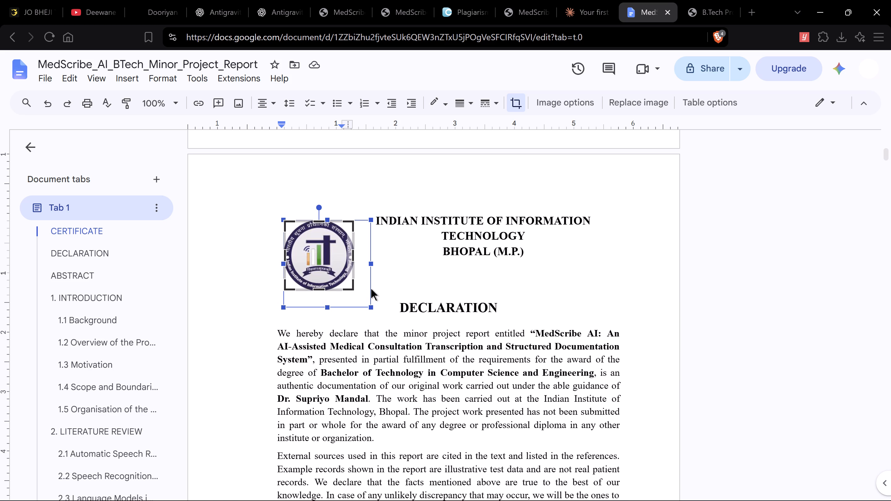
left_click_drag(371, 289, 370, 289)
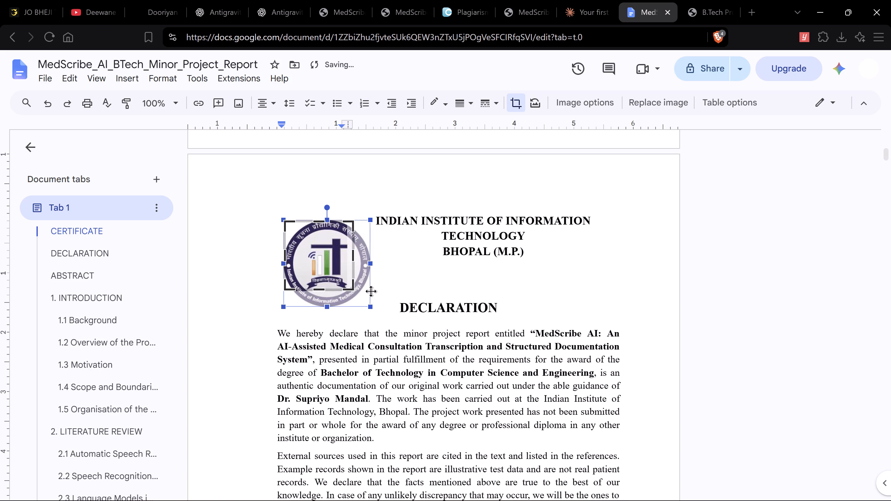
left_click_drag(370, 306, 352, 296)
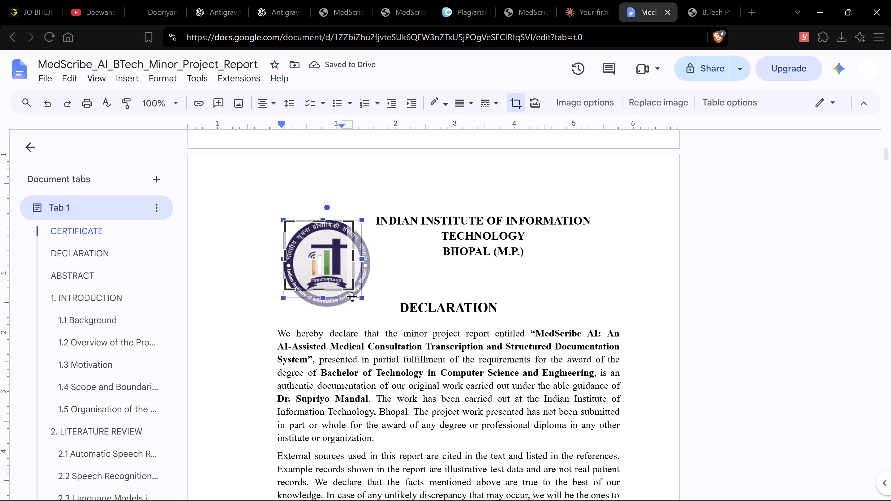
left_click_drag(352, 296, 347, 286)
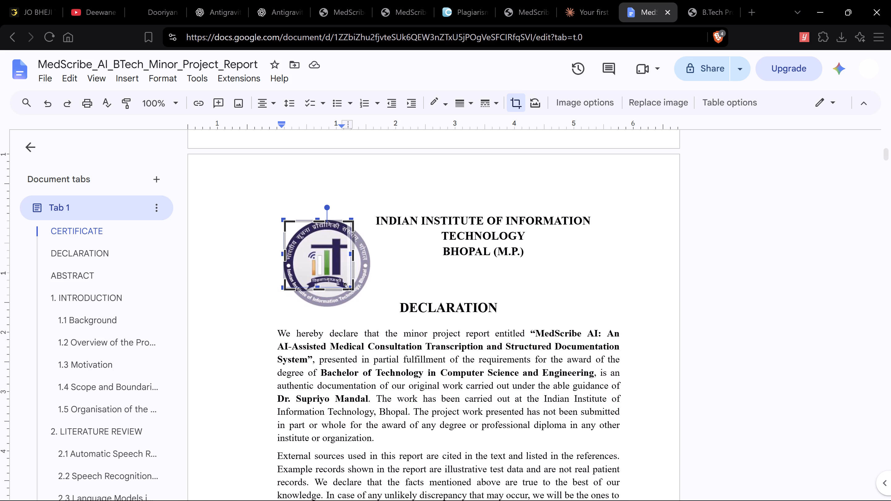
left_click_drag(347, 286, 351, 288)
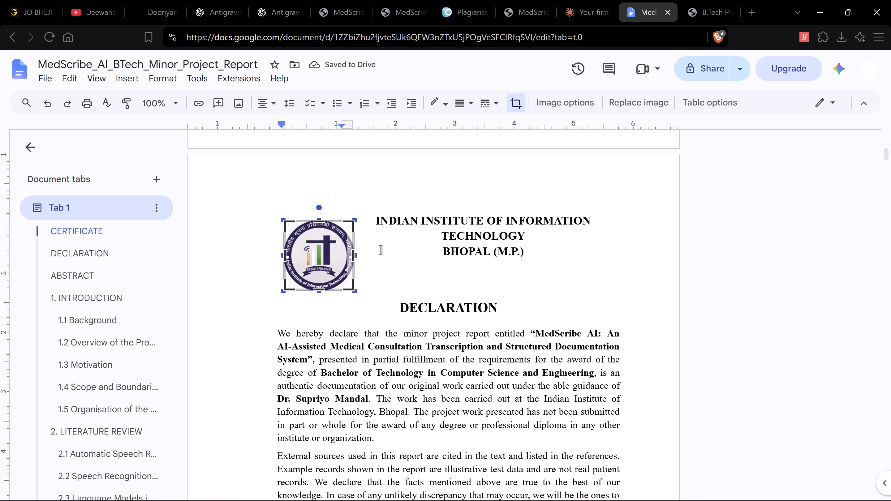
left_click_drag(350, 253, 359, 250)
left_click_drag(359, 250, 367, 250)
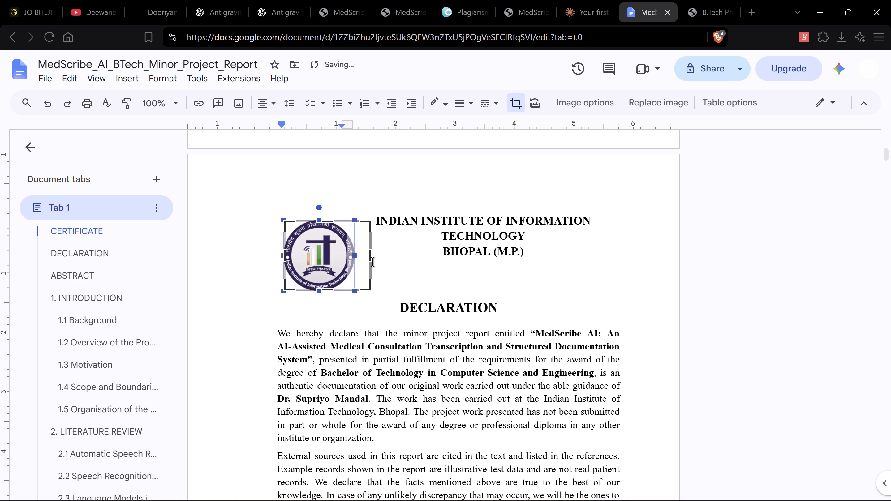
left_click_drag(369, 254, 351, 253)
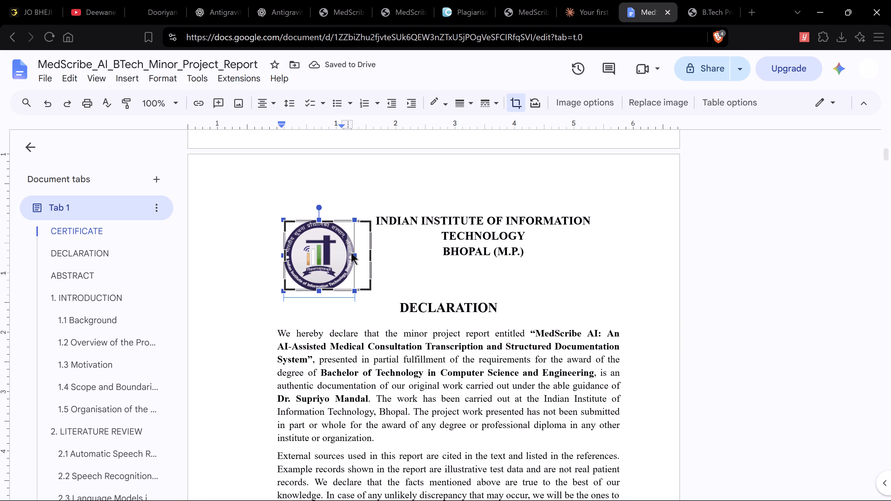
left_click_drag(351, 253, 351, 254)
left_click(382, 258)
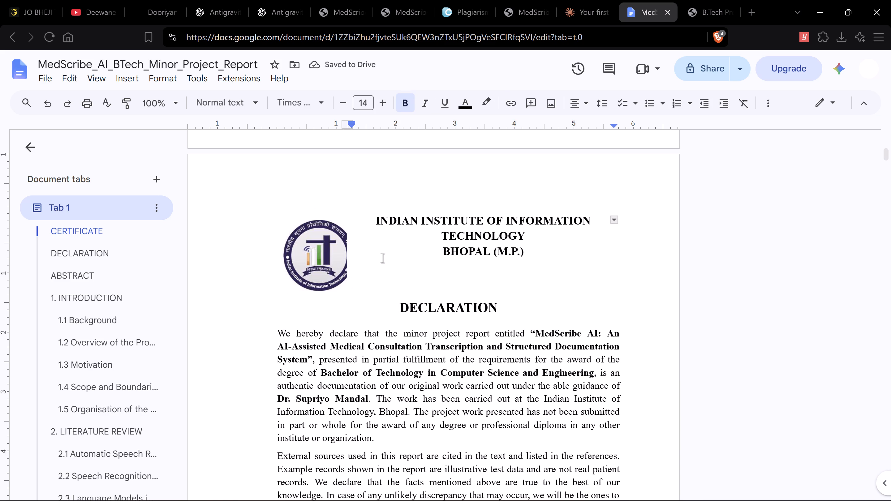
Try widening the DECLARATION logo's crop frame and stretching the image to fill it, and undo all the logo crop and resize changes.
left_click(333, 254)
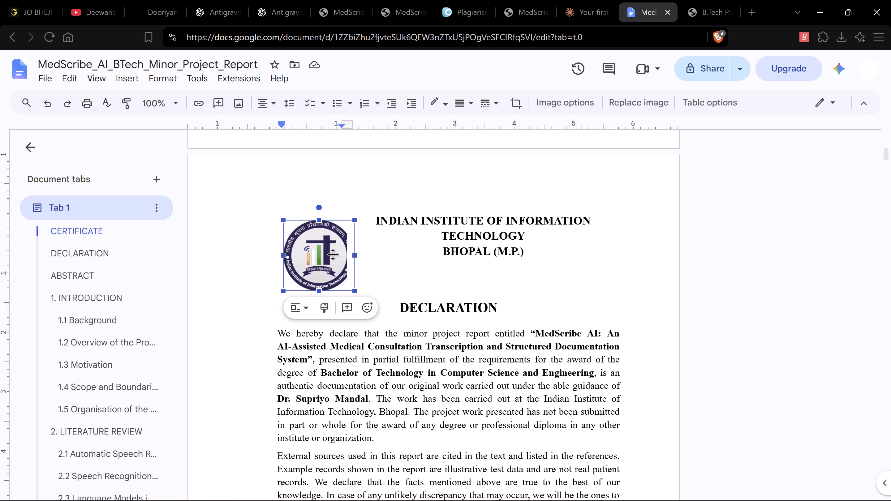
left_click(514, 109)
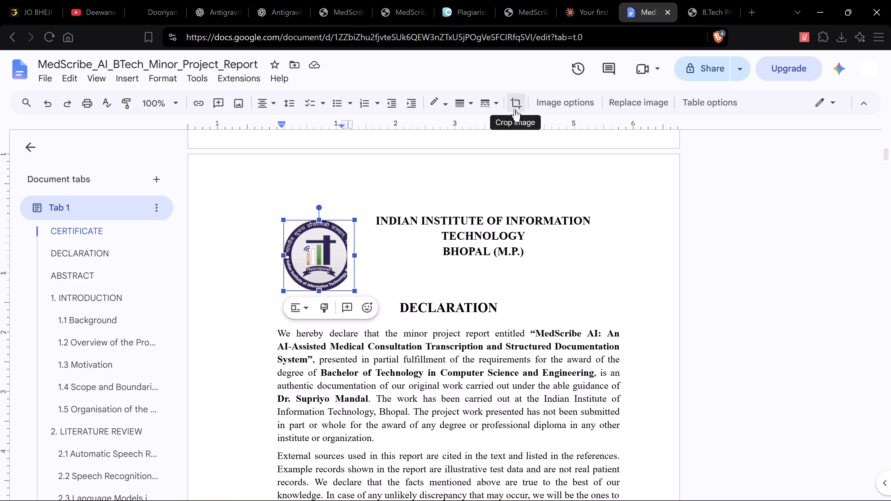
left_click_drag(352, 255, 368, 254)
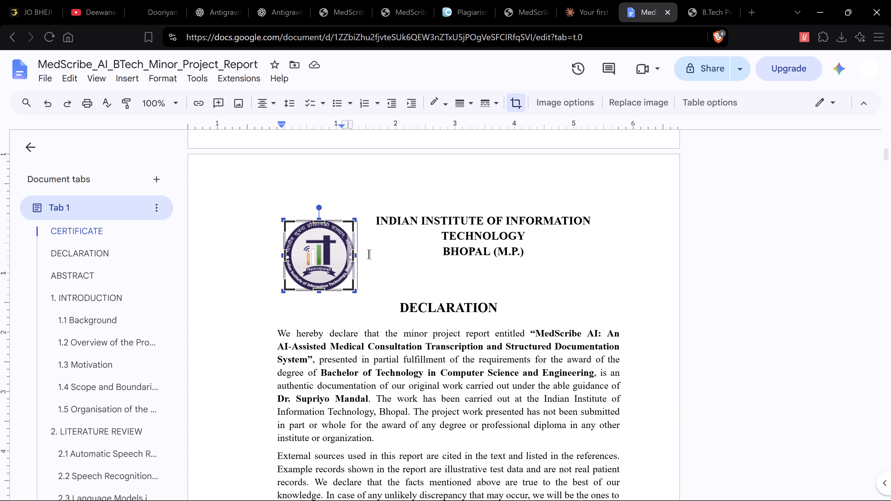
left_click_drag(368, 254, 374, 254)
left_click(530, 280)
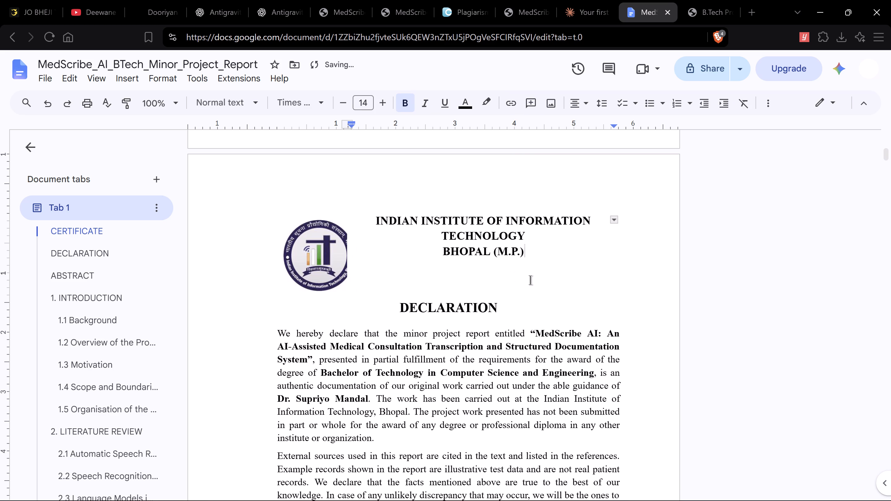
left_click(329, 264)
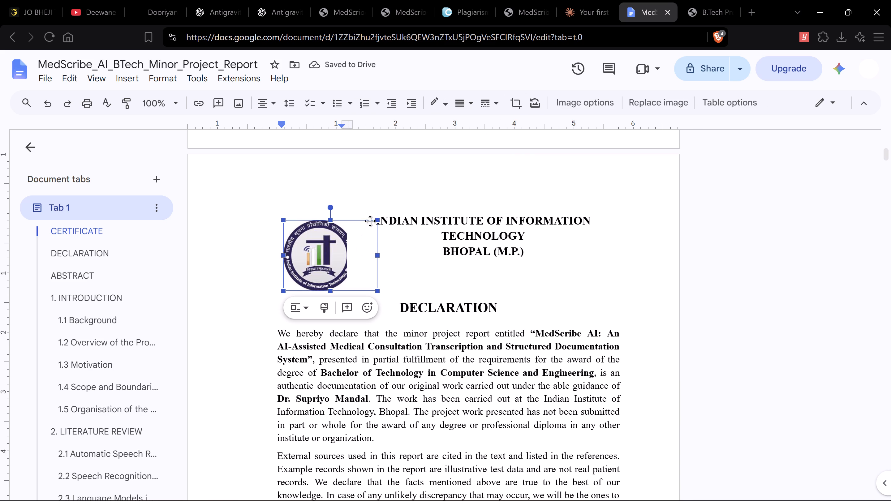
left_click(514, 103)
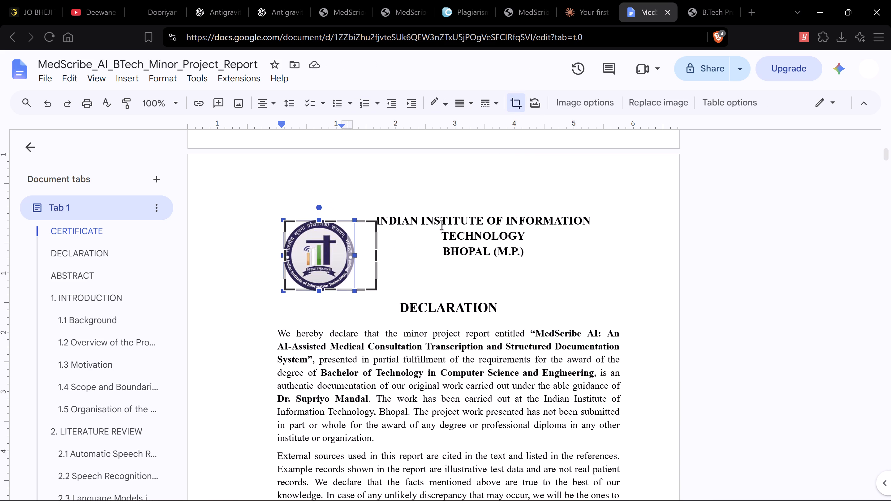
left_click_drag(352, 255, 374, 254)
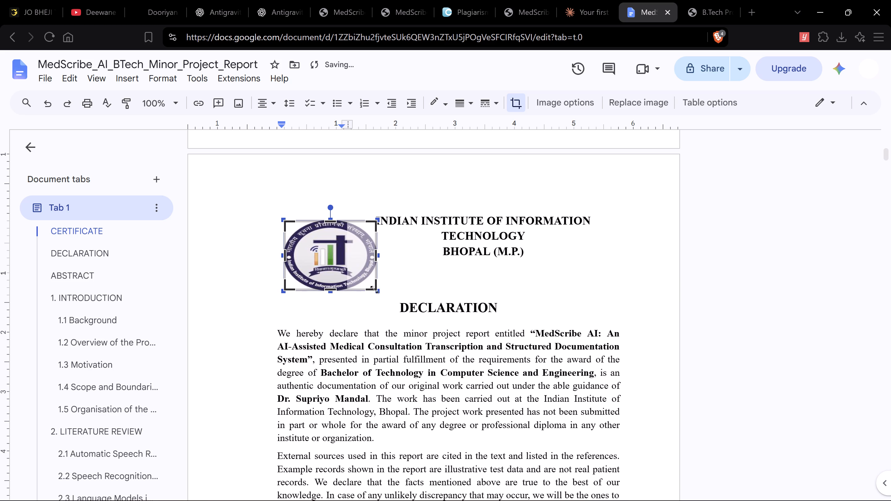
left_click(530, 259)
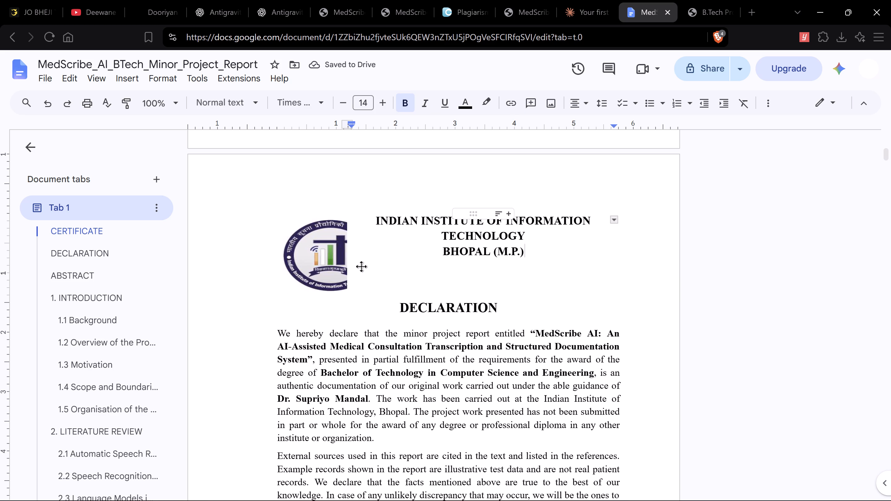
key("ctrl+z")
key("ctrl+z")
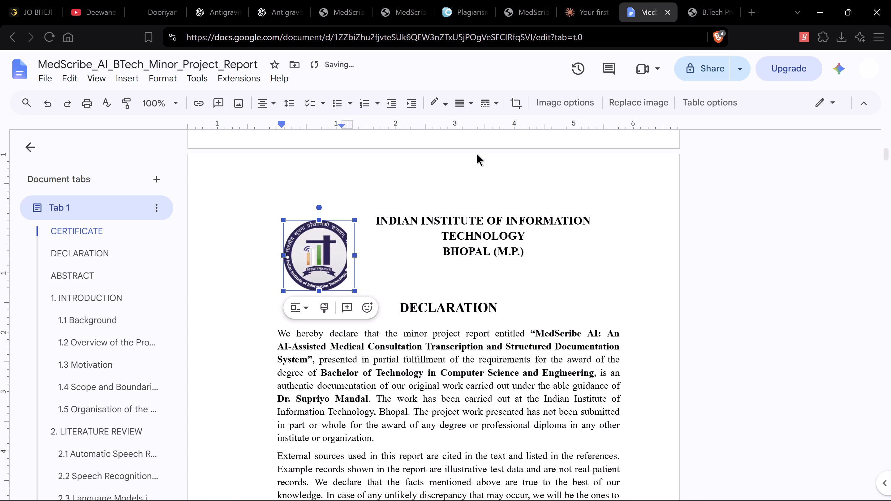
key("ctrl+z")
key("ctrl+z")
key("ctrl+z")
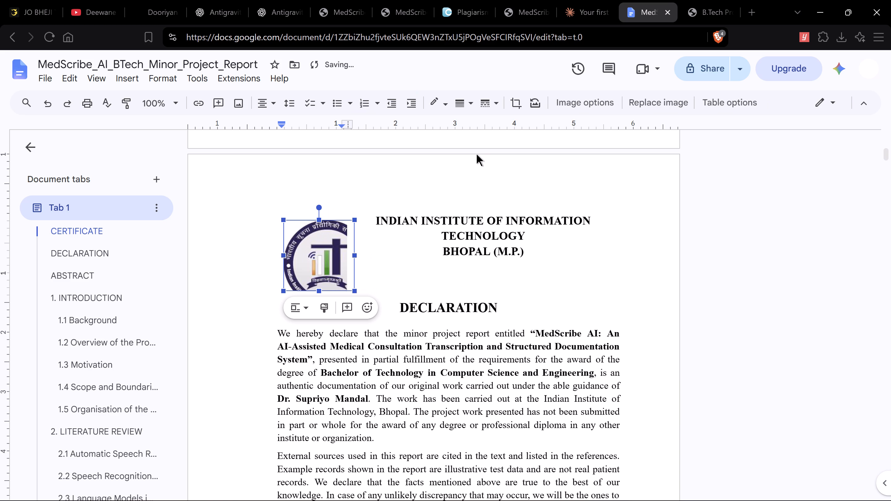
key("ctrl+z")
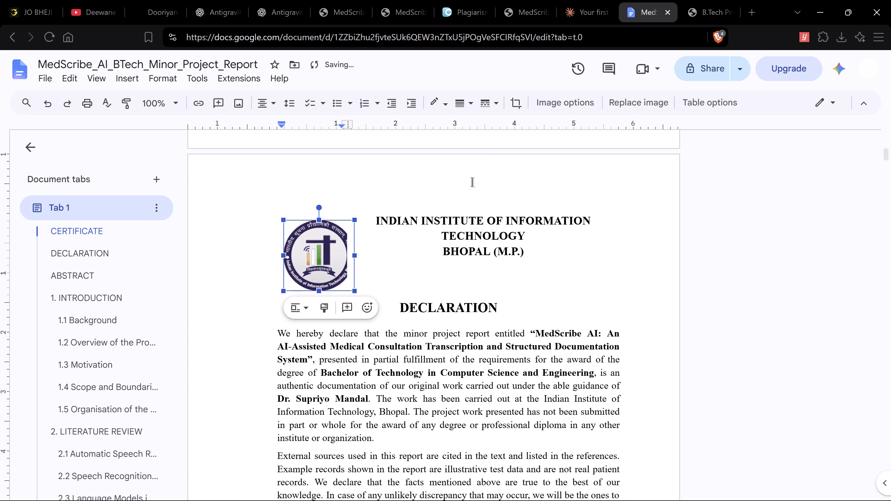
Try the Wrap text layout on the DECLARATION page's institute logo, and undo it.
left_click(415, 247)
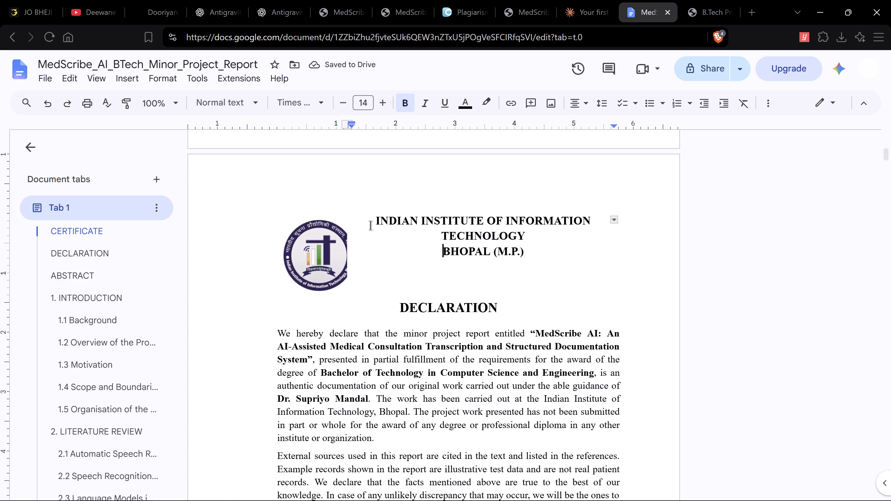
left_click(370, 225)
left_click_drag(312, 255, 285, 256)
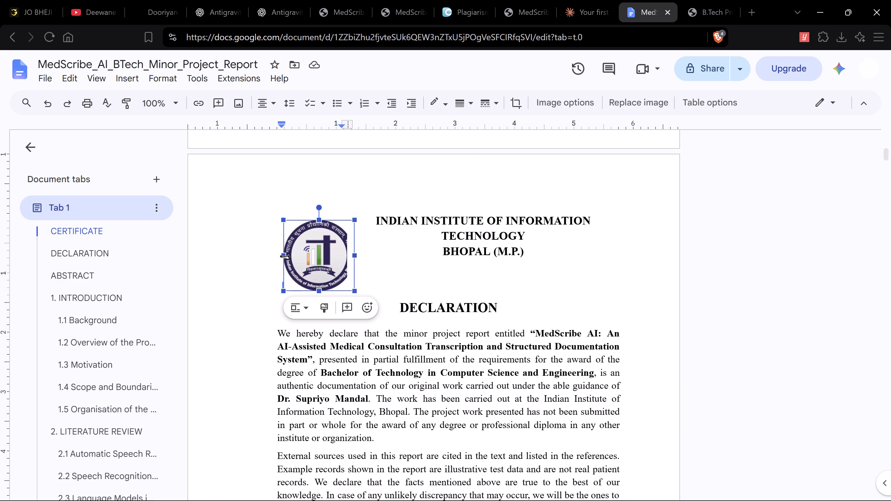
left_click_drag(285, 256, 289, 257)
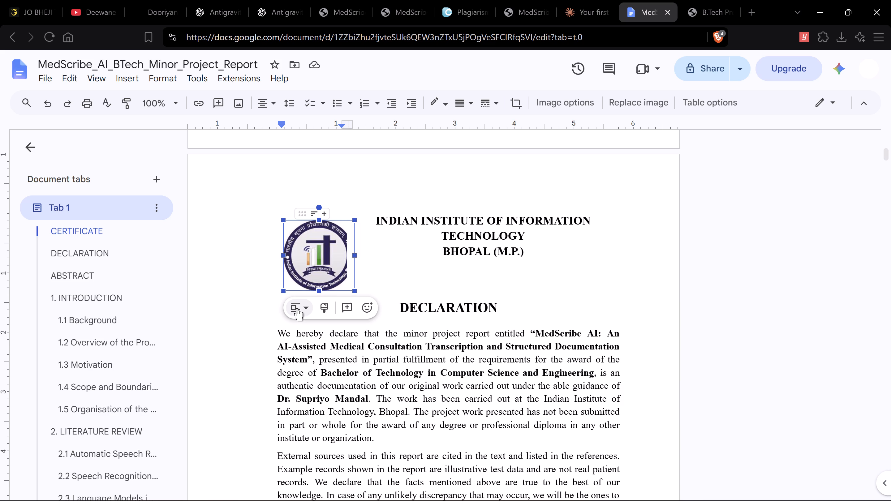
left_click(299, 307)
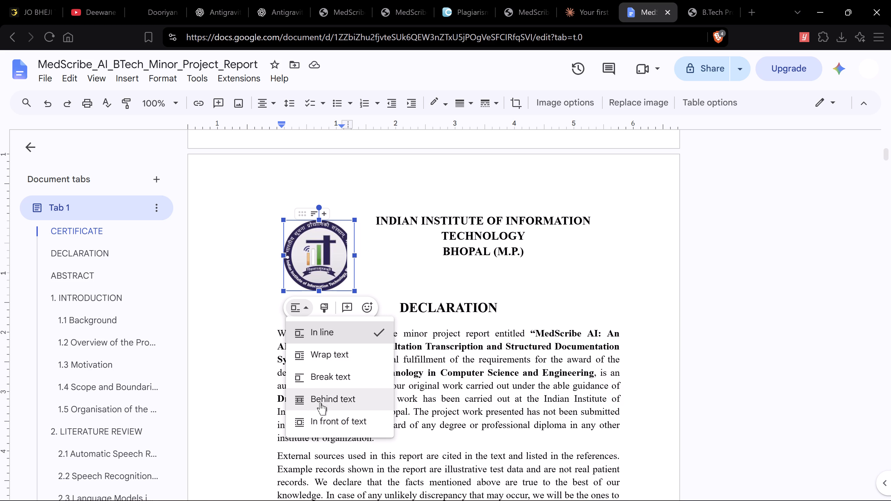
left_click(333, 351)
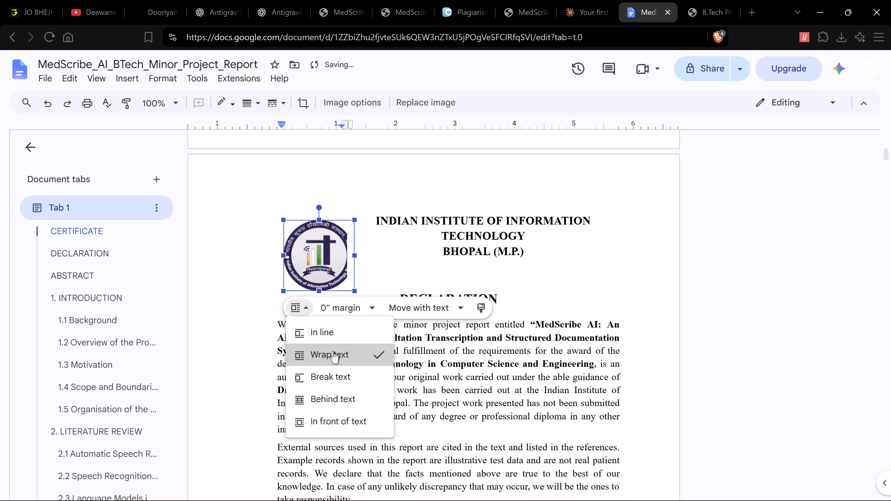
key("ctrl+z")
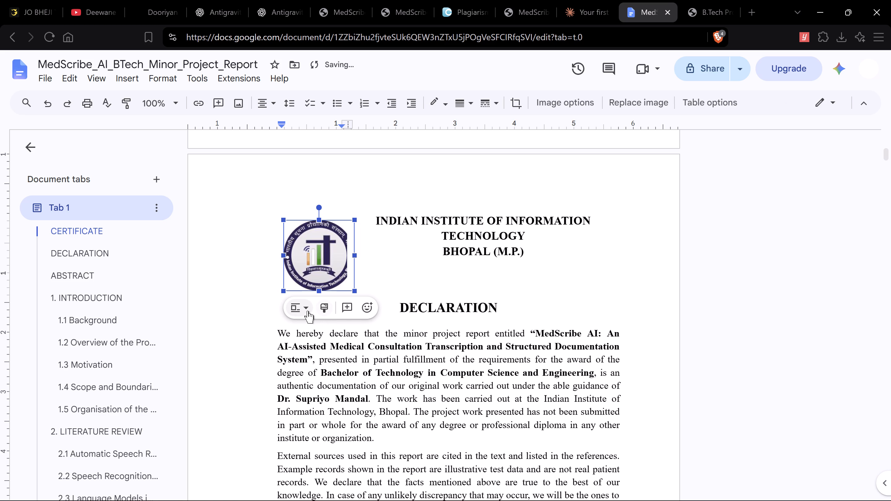
Set the DECLARATION page's institute logo to the In front of text layout.
left_click(308, 311)
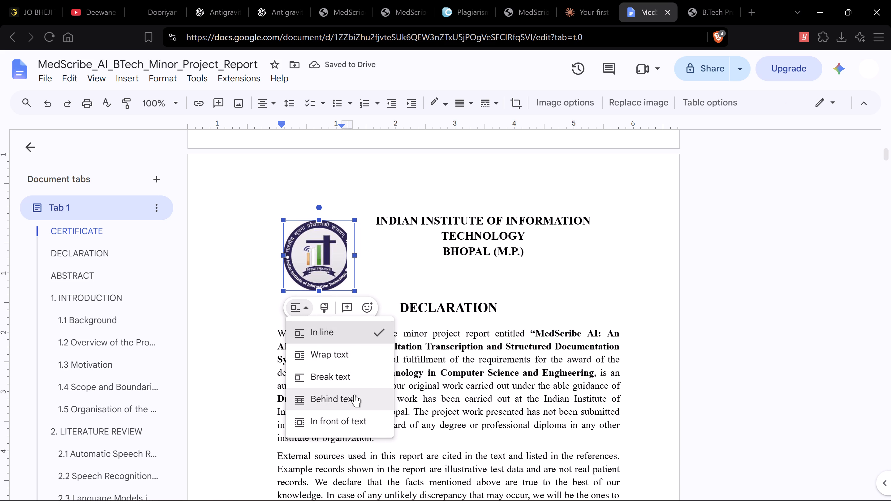
left_click(353, 418)
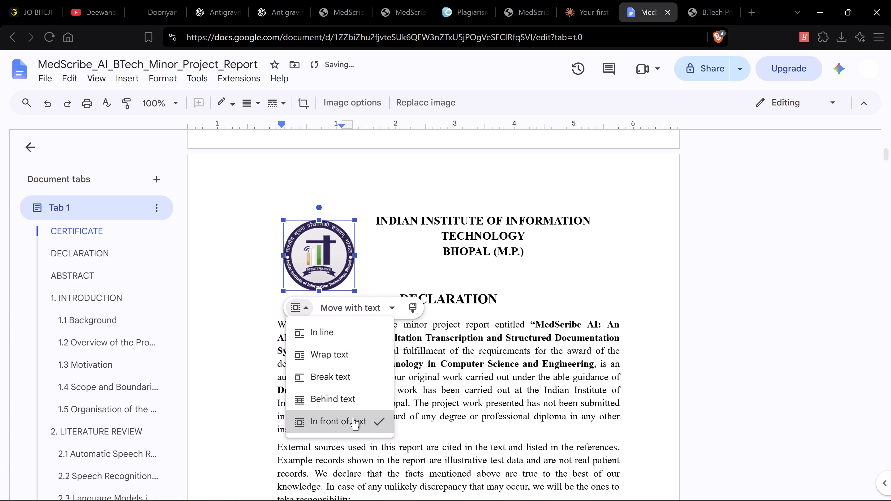
left_click(640, 268)
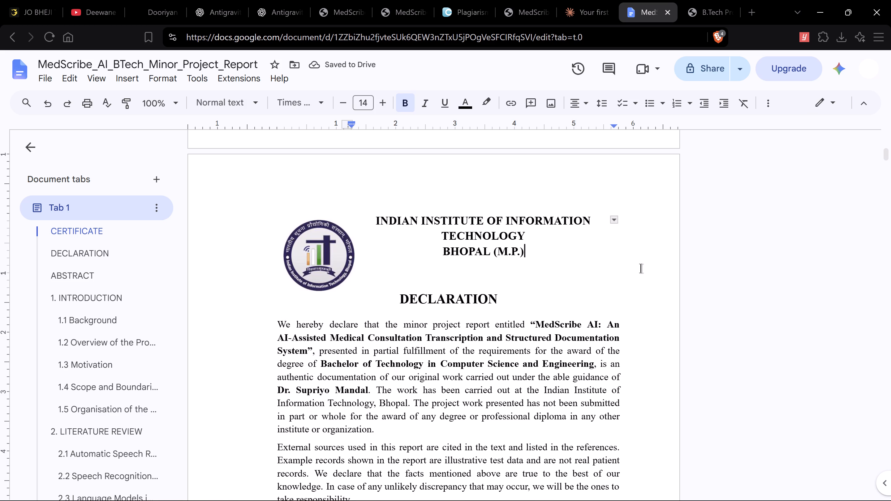
scroll(640, 268, "down", 4)
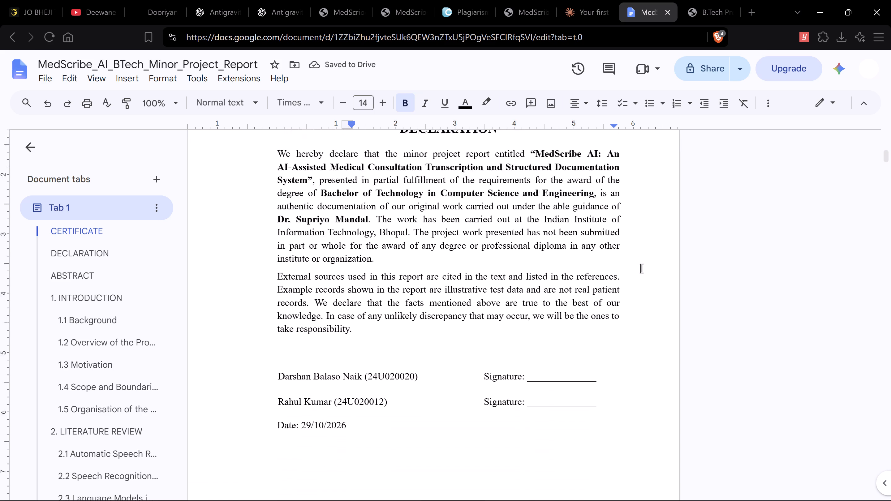
Delete the highlighted [Director’s name] placeholder from the ACKNOWLEDGEMENT and set the highlight colour there to none.
scroll(640, 268, "down", 6)
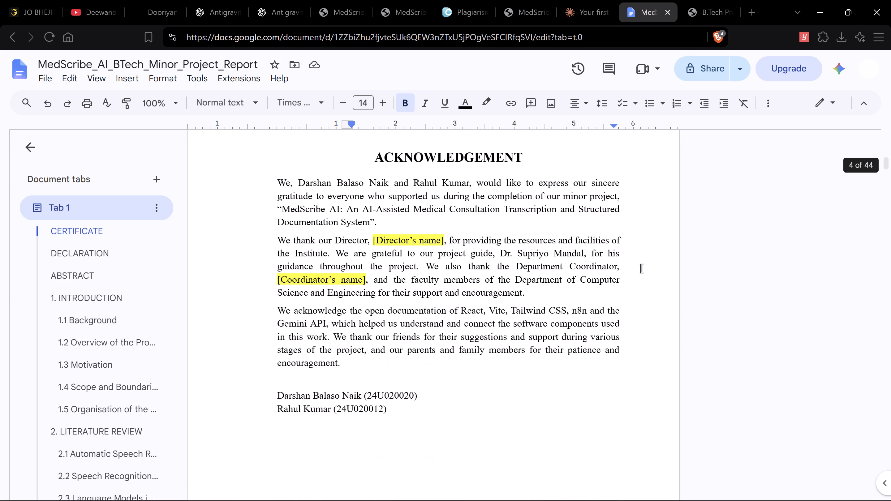
left_click_drag(444, 242, 372, 240)
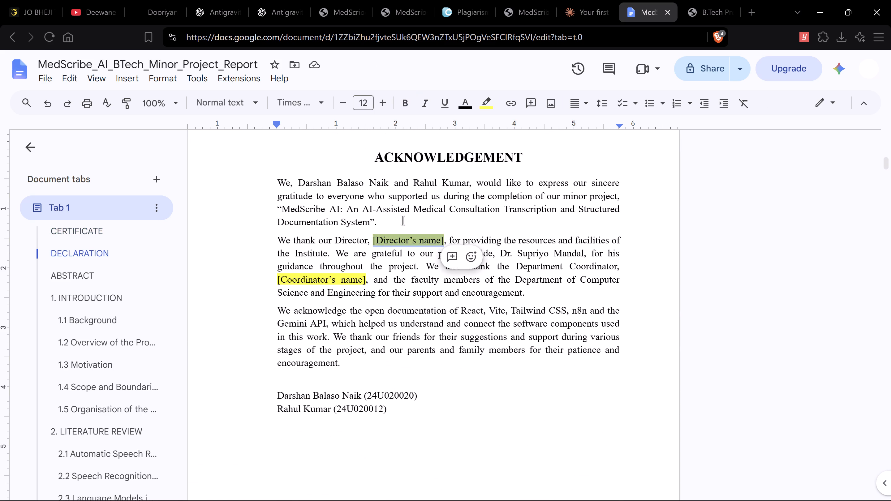
key("BackSpace")
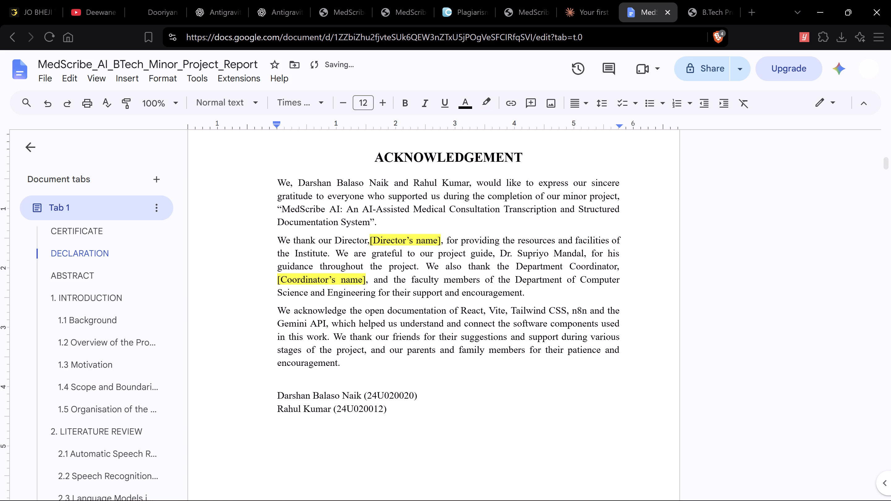
key("ctrl+z")
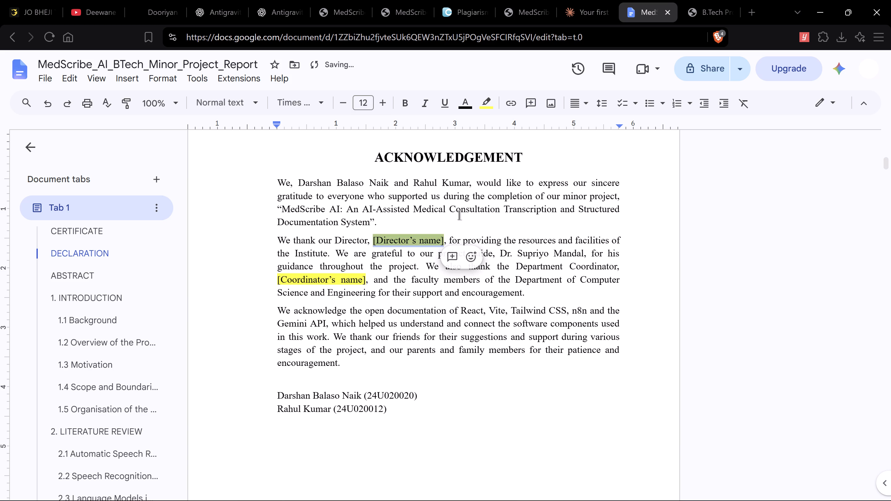
key("BackSpace")
left_click(486, 104)
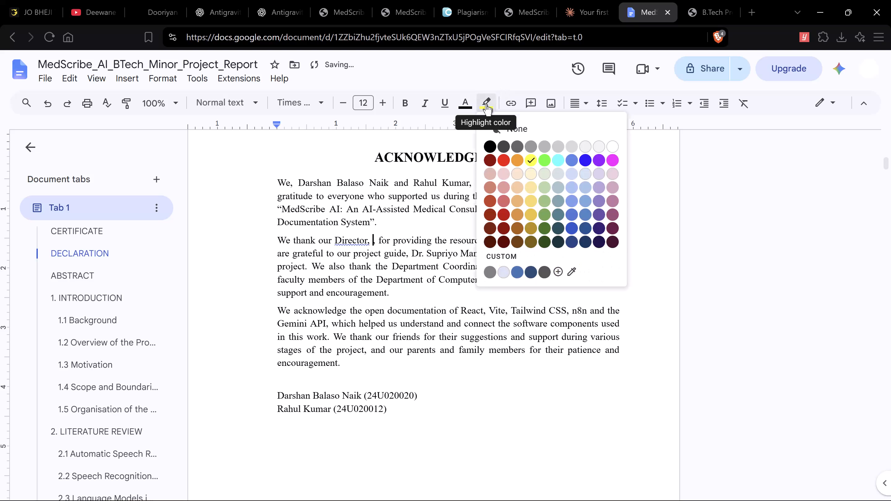
left_click(502, 127)
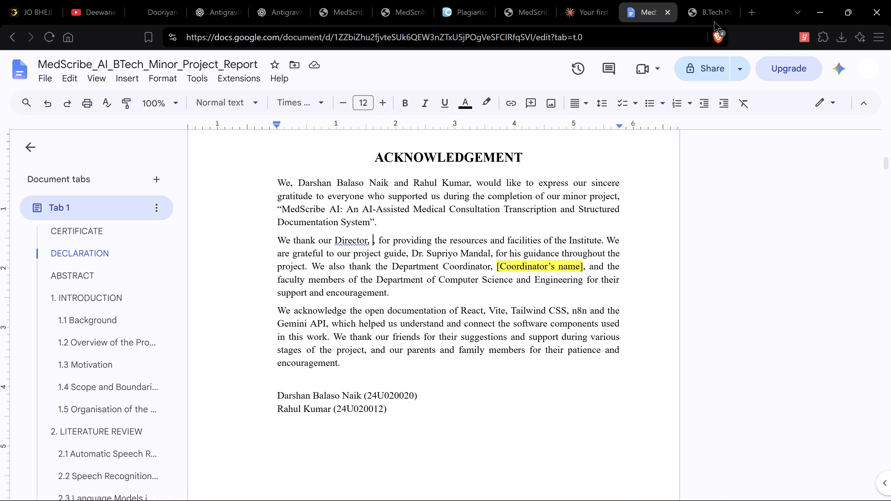
Read the sample ACKNOWLEDGEMENT page in the B.Tech Project format PDF and return to the report.
left_click(695, 18)
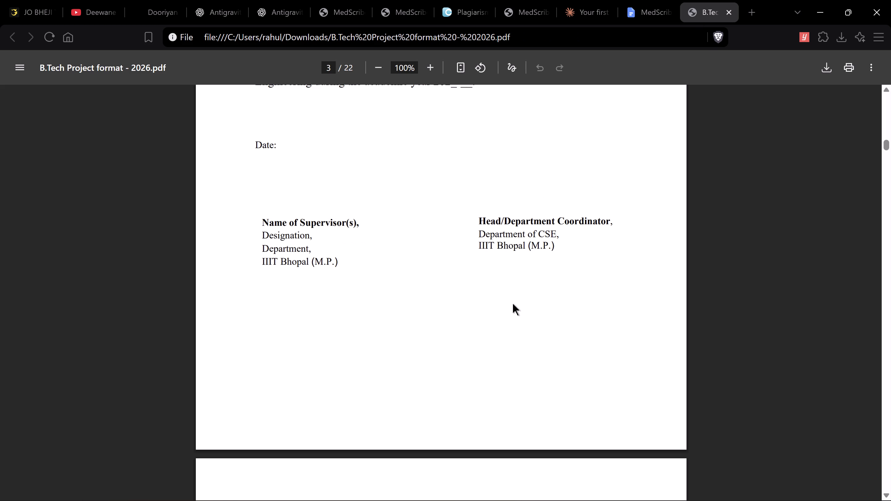
scroll(513, 303, "down", 8)
scroll(513, 303, "up", 1)
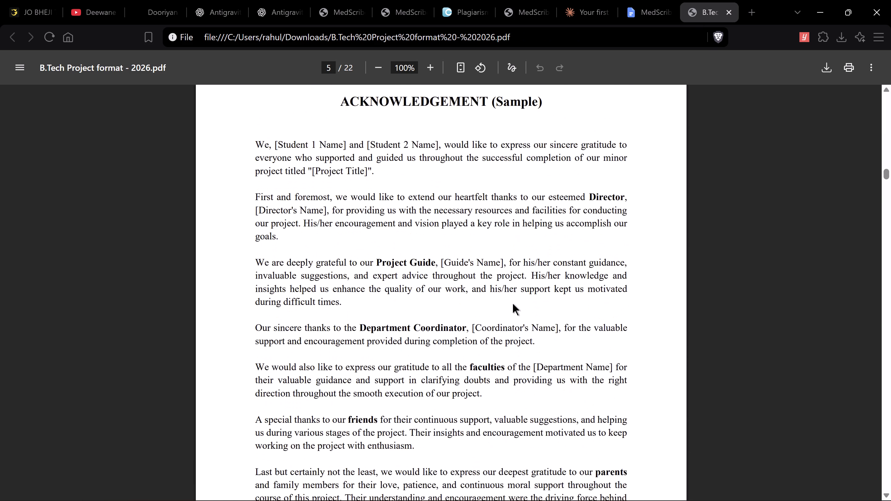
scroll(513, 303, "up", 1)
scroll(513, 303, "down", 1)
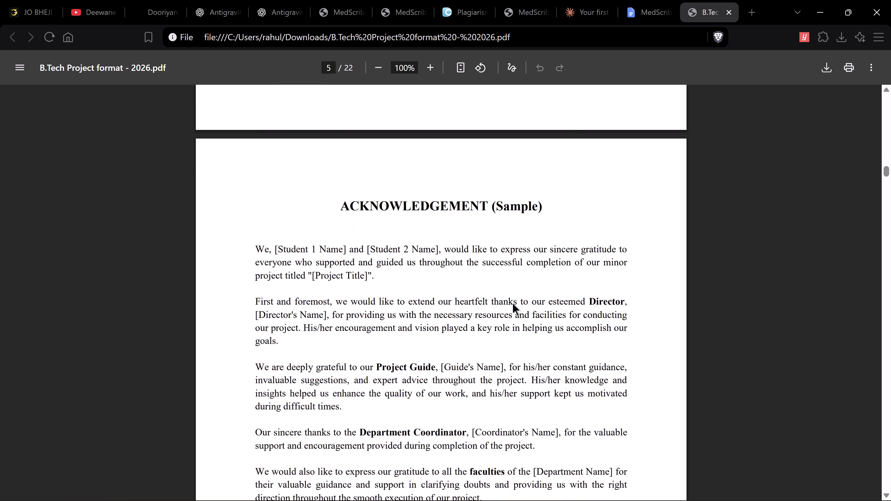
scroll(513, 303, "down", 1)
left_click(636, 11)
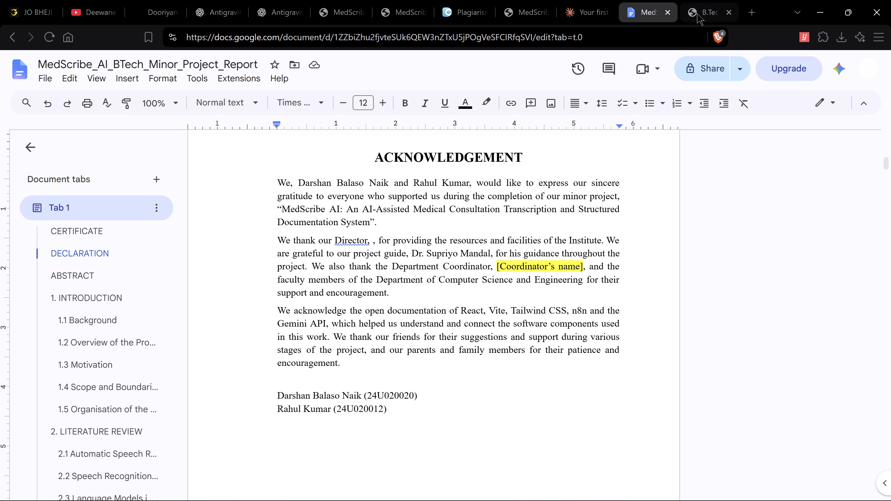
Check the wording of the sample ACKNOWLEDGEMENT page in the B.Tech Project format PDF and return to the report.
left_click(704, 14)
scroll(533, 333, "down", 1)
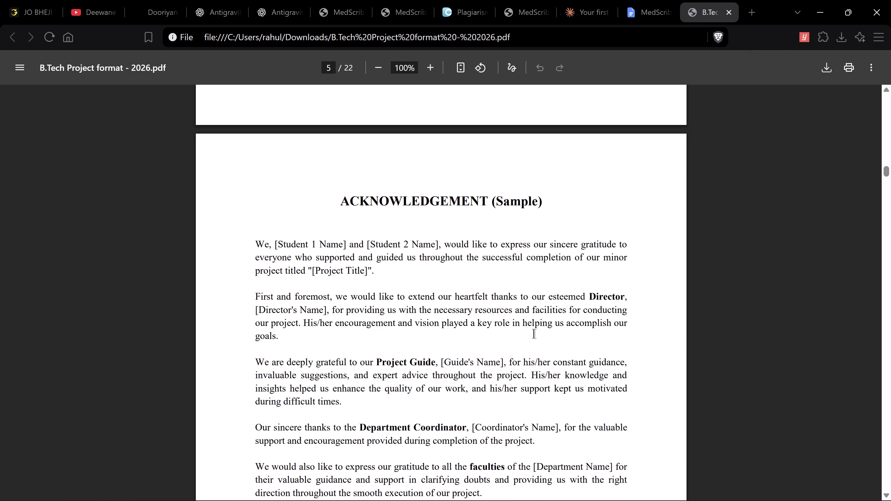
scroll(533, 333, "down", 3)
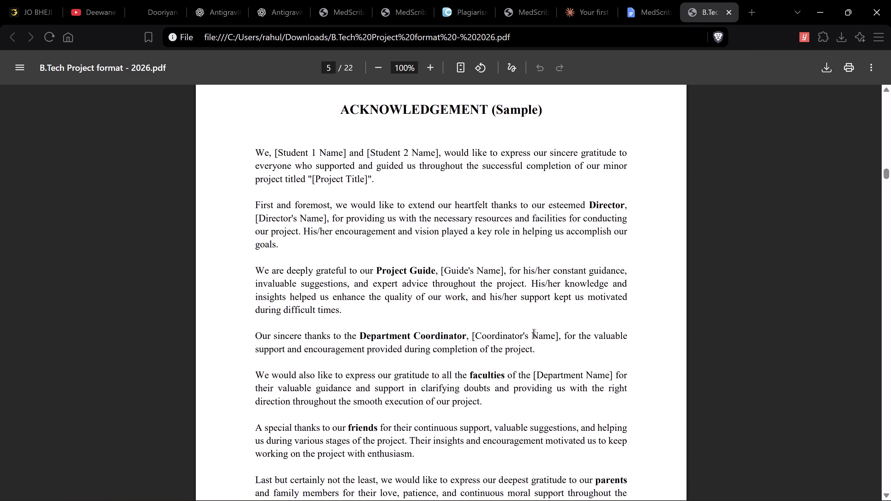
left_click(636, 16)
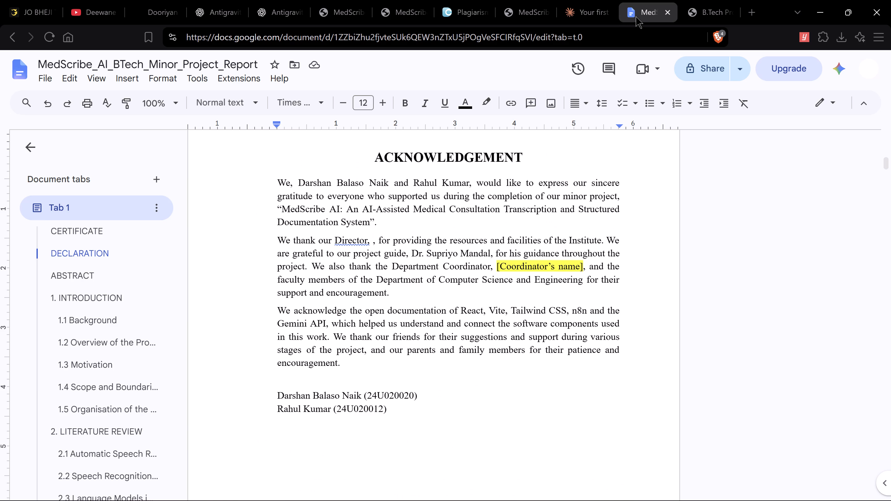
Enter the Director's first name, prefixed with "Dr.", after "We thank our Director," in the ACKNOWLEDGEMENT.
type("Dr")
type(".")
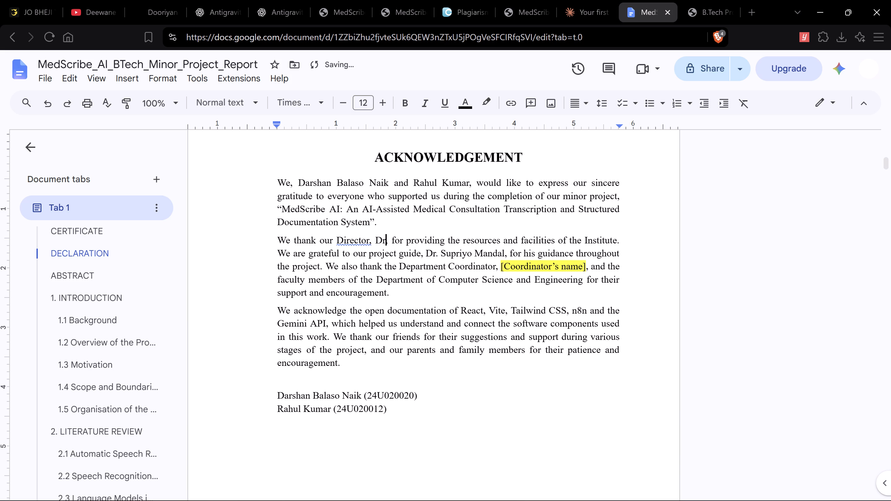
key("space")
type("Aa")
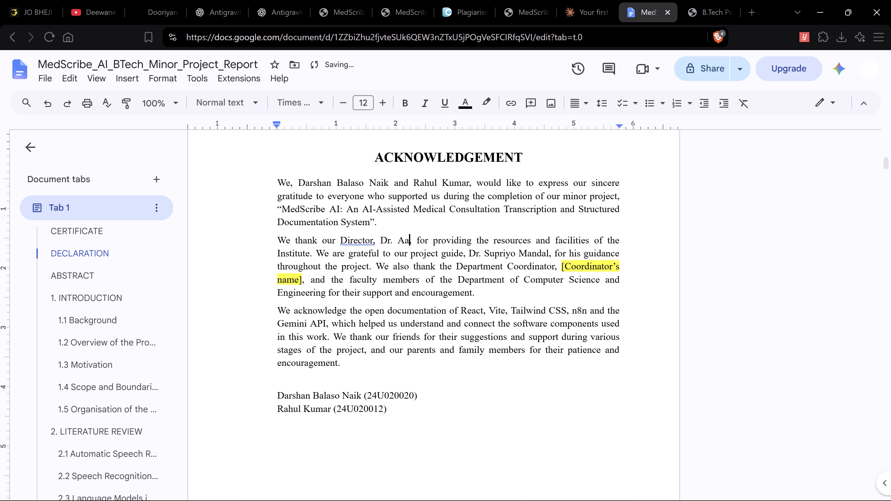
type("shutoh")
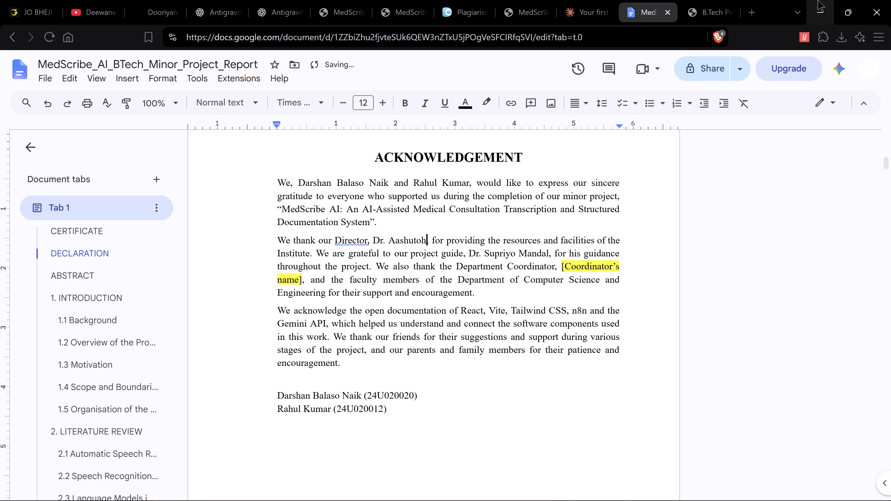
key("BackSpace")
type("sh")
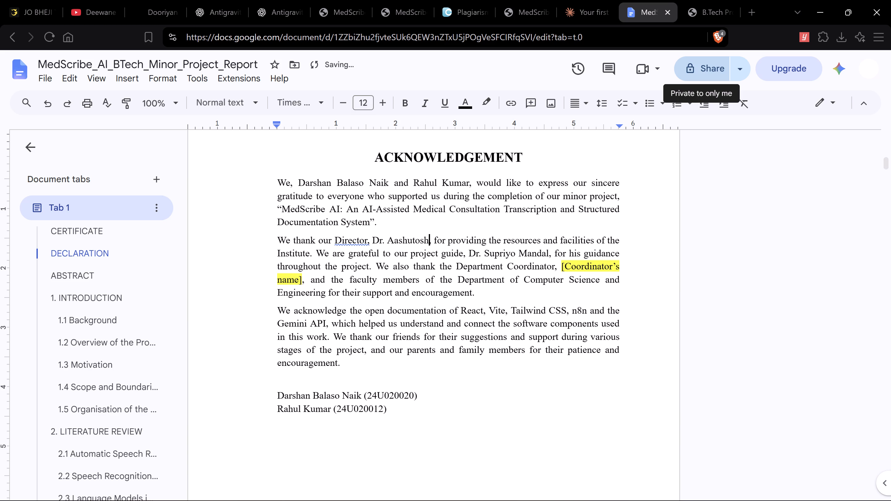
Look up the Director's name on the IIIT Bhopal home page, then correct its spelling and complete the full name in the ACKNOWLEDGEMENT.
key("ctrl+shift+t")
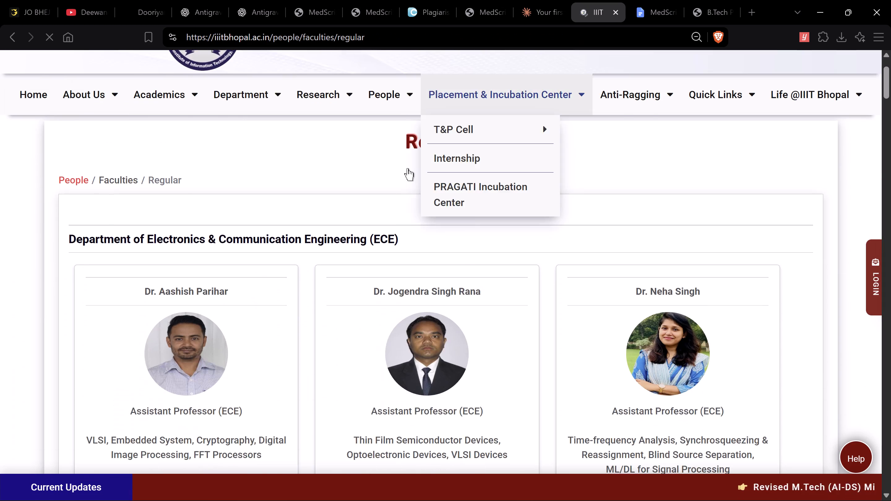
scroll(319, 165, "up", 9)
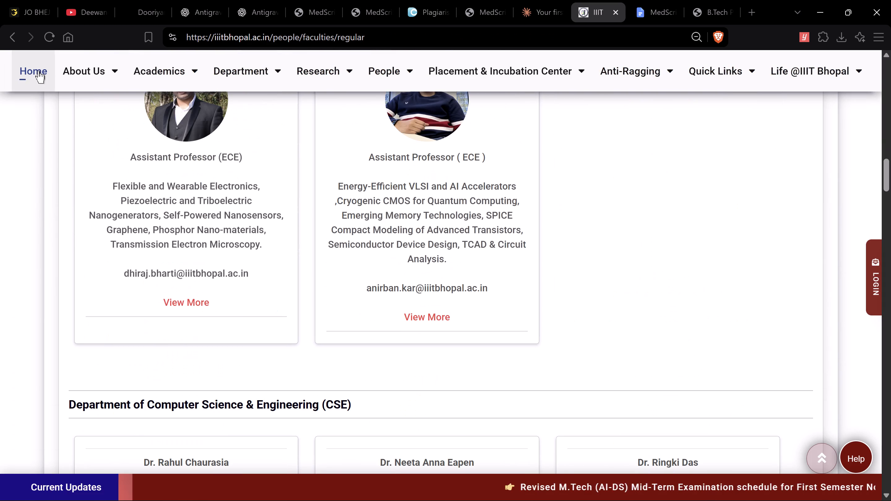
left_click(38, 71)
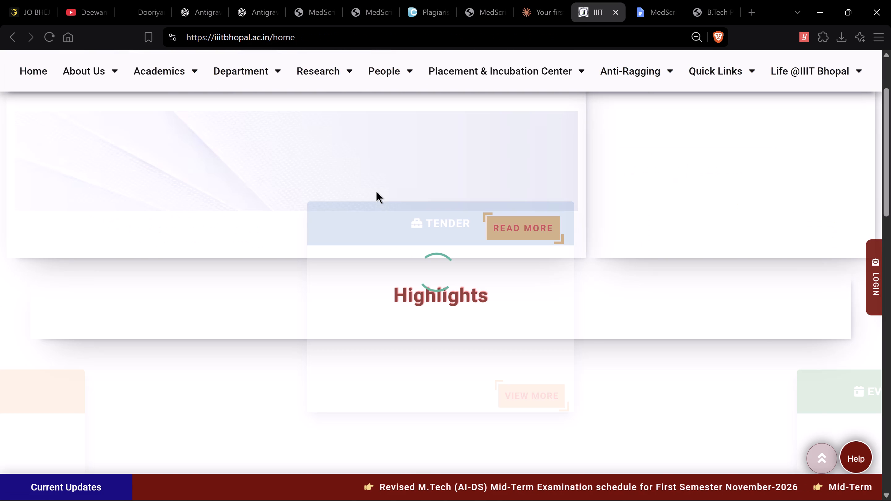
scroll(282, 333, "down", 4)
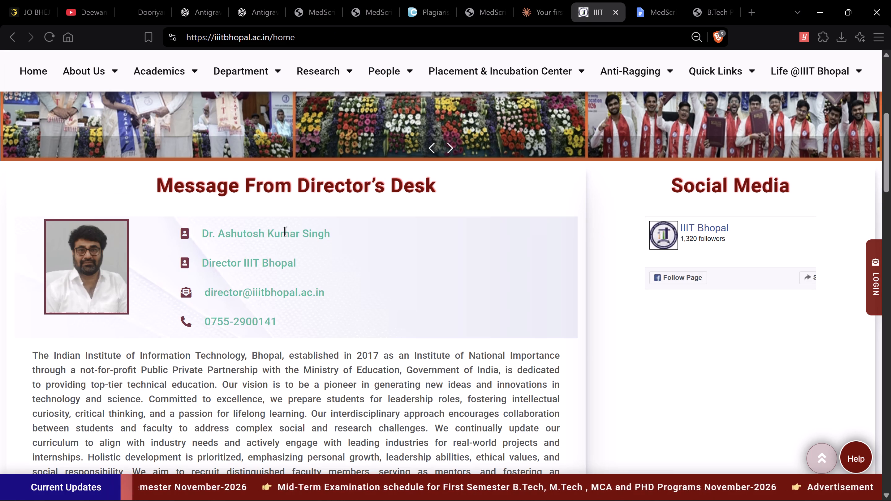
left_click(653, 11)
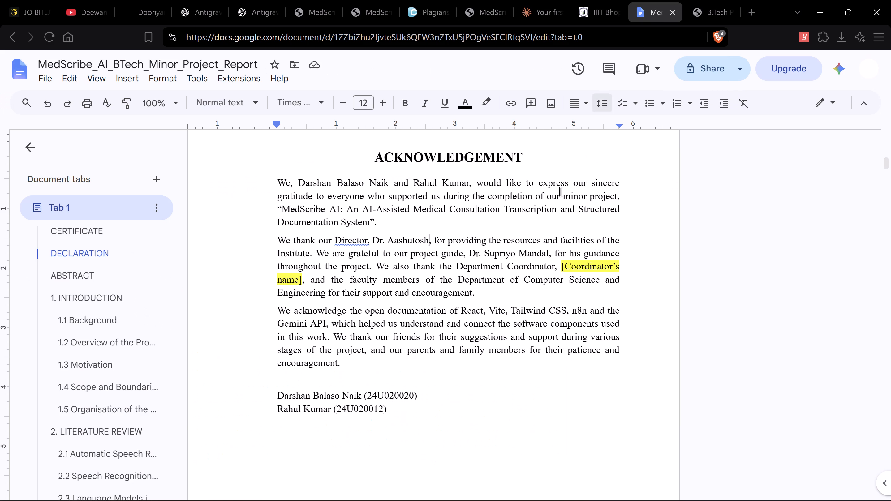
left_click(396, 241)
key("BackSpace")
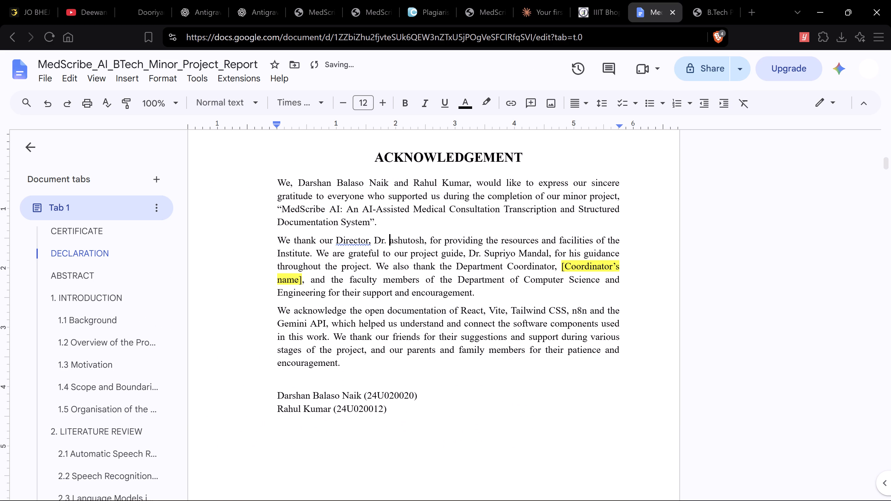
key("Right")
key("BackSpace")
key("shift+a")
key("ctrl+Right")
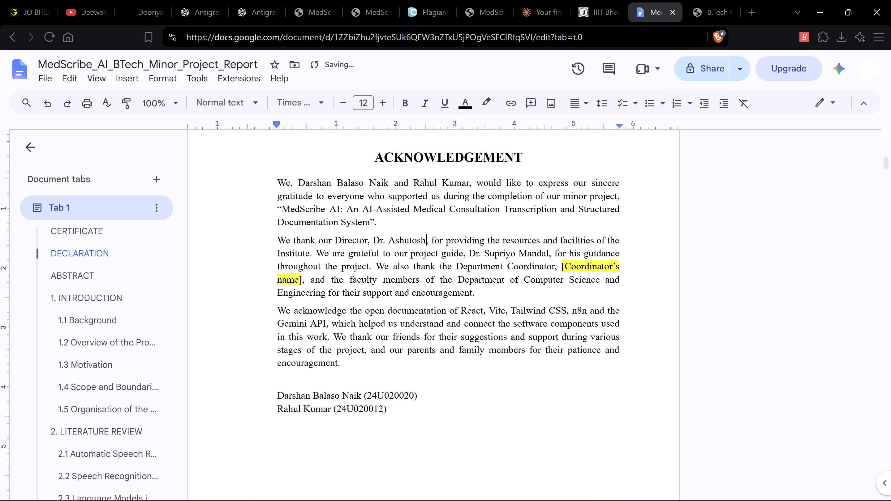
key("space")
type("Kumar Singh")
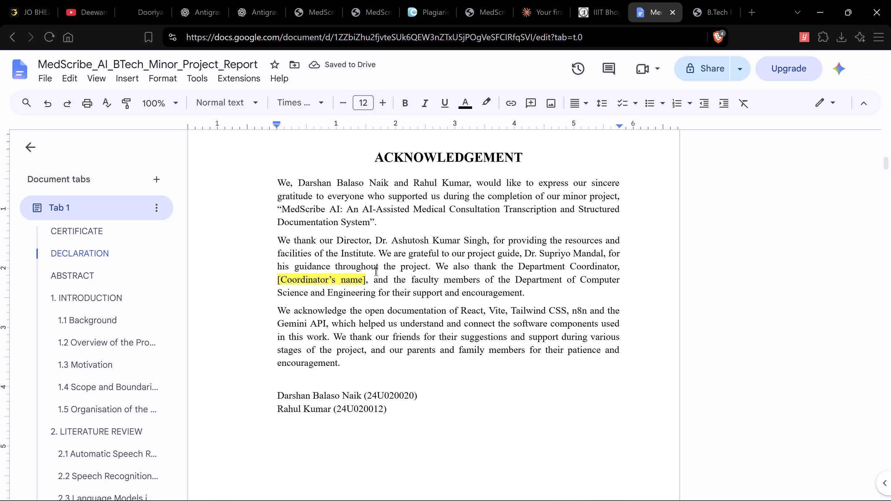
Set the [Coordinator’s name] placeholder's highlight to none and replace it with the Department Coordinator's full name, prefixed with "Dr.".
left_click_drag(368, 281, 273, 284)
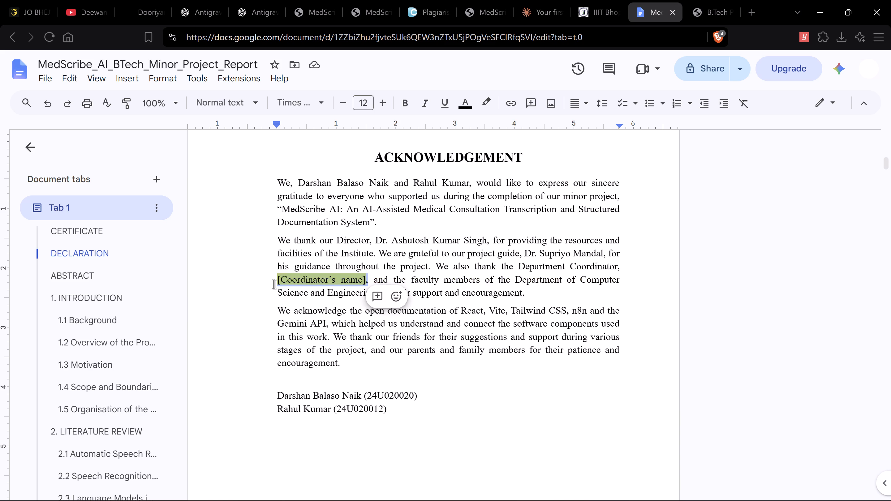
left_click(483, 103)
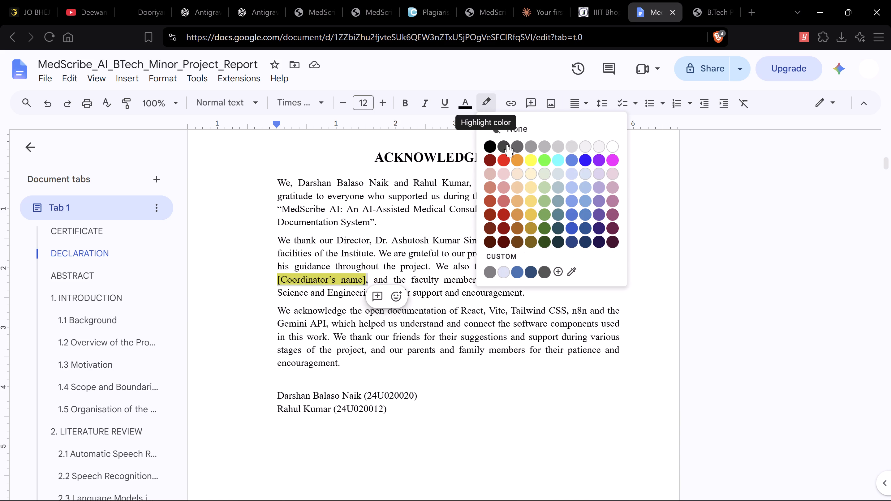
left_click(505, 129)
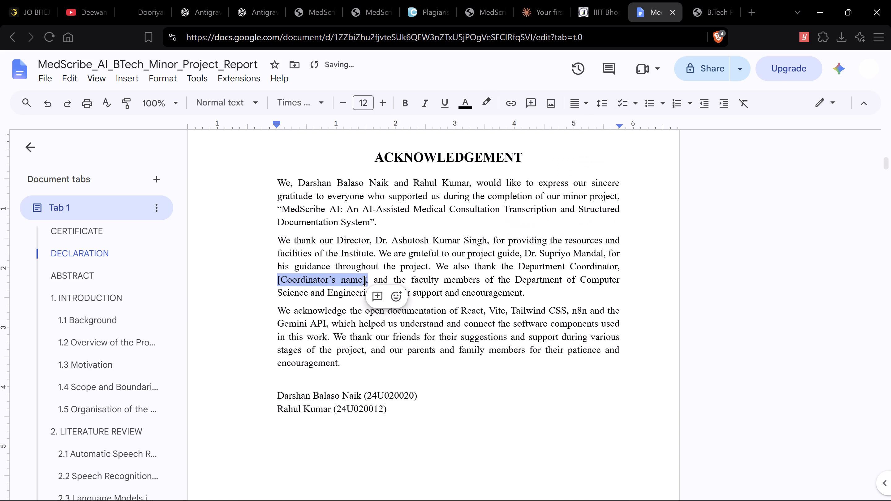
left_click(364, 281)
key("Right")
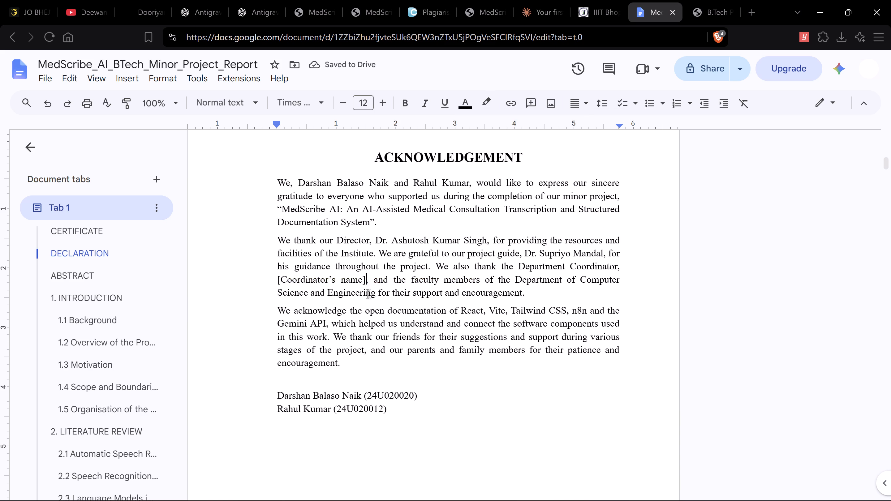
key("ctrl+BackSpace")
key("ctrl+BackSpace")
key("ctrl+BackSpace")
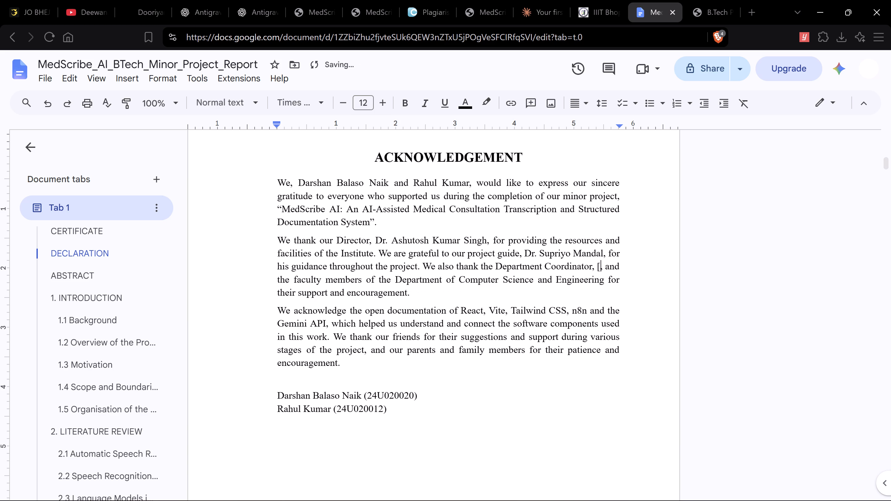
key("BackSpace")
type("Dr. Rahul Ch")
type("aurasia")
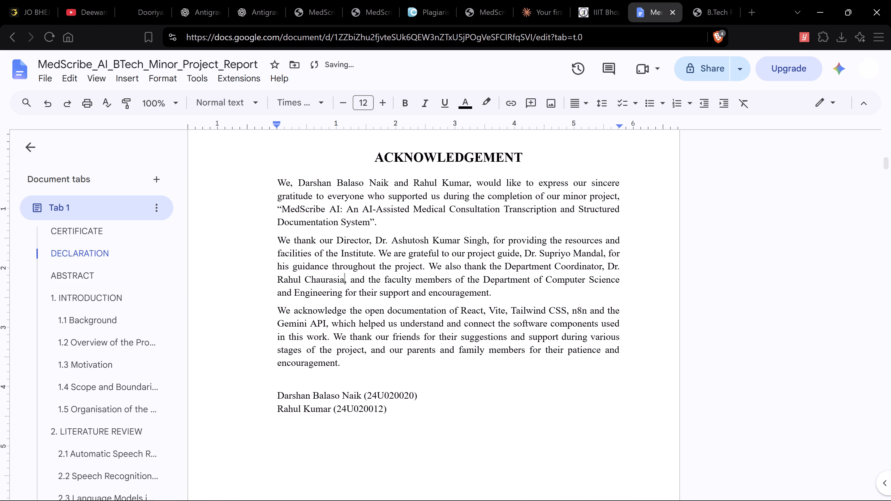
Insert five extra spaces before the Department Coordinator's name so the whole name starts on a new line.
left_click(606, 268)
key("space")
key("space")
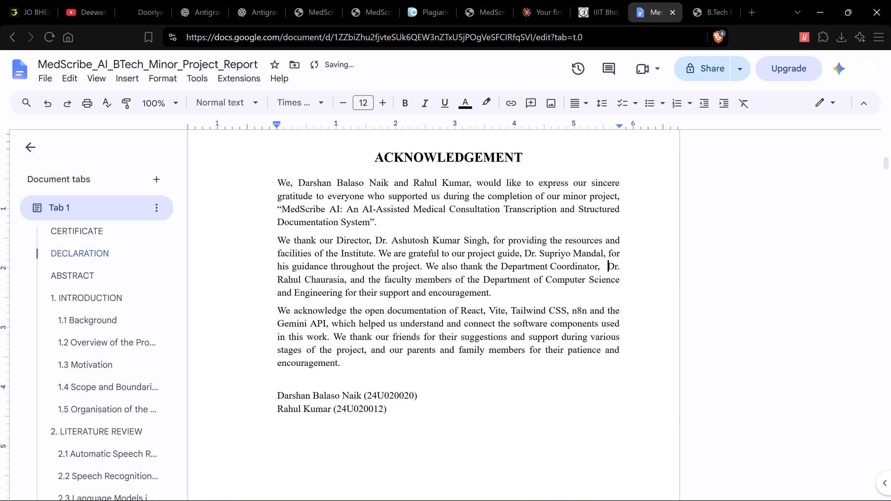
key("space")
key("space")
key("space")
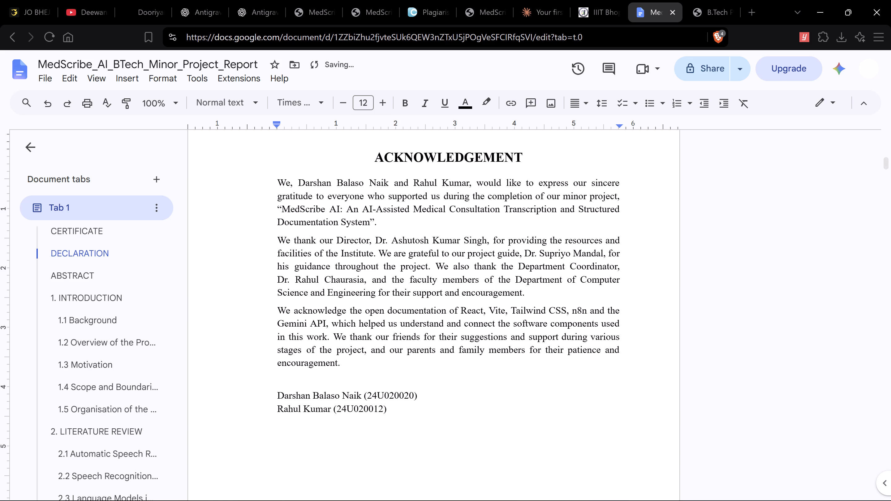
left_click(548, 300)
Make both students' names bold in the first paragraph of the ACKNOWLEDGEMENT.
scroll(417, 234, "up", 2)
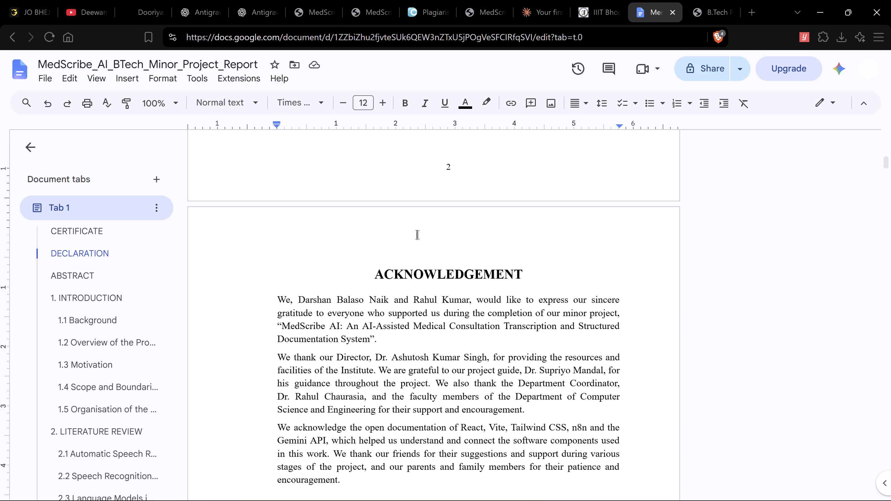
scroll(417, 234, "up", 4)
scroll(417, 234, "down", 4)
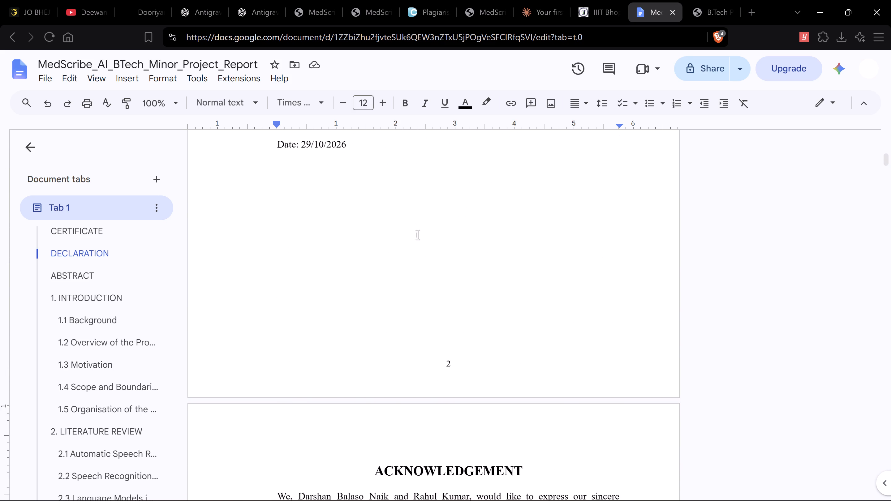
scroll(417, 234, "down", 4)
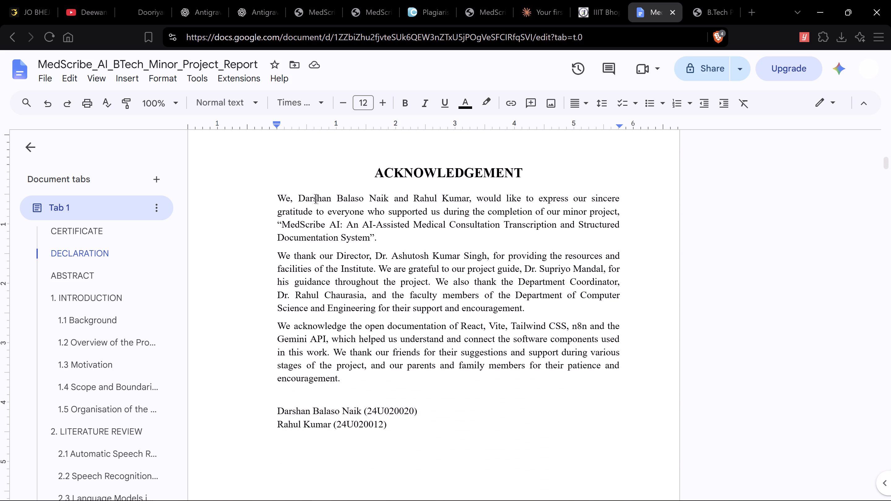
left_click_drag(300, 197, 392, 196)
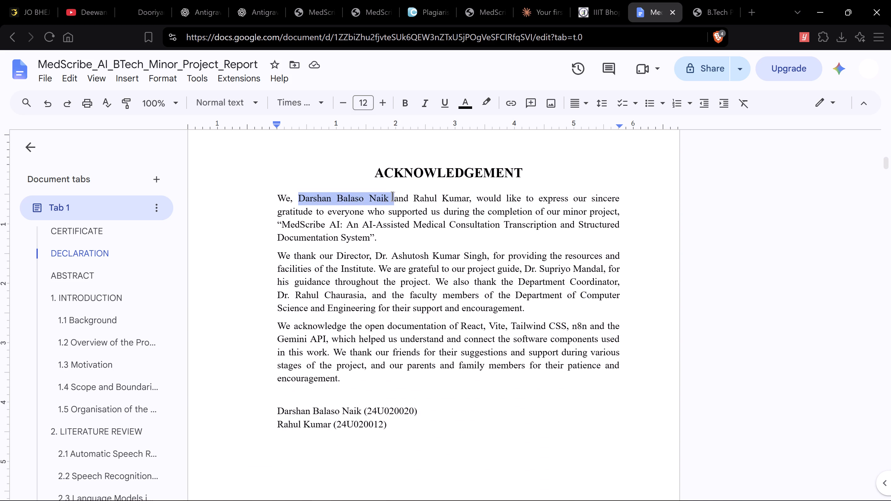
left_click_drag(392, 196, 387, 197)
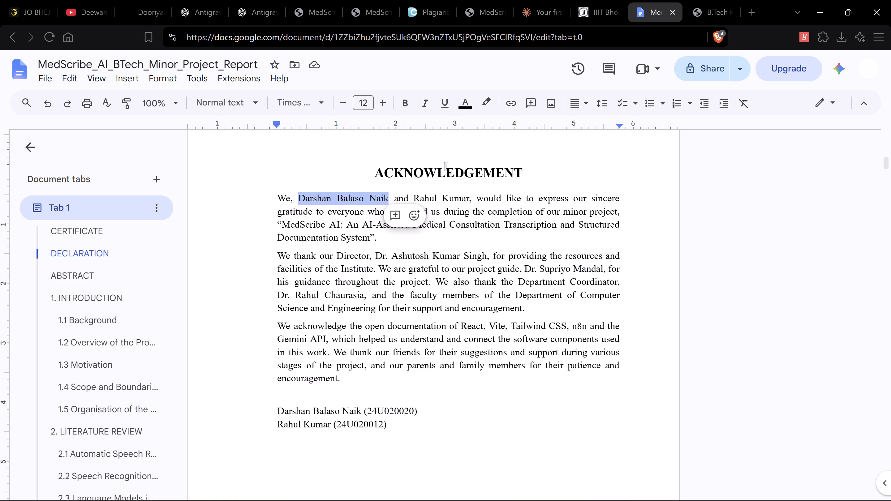
left_click(407, 103)
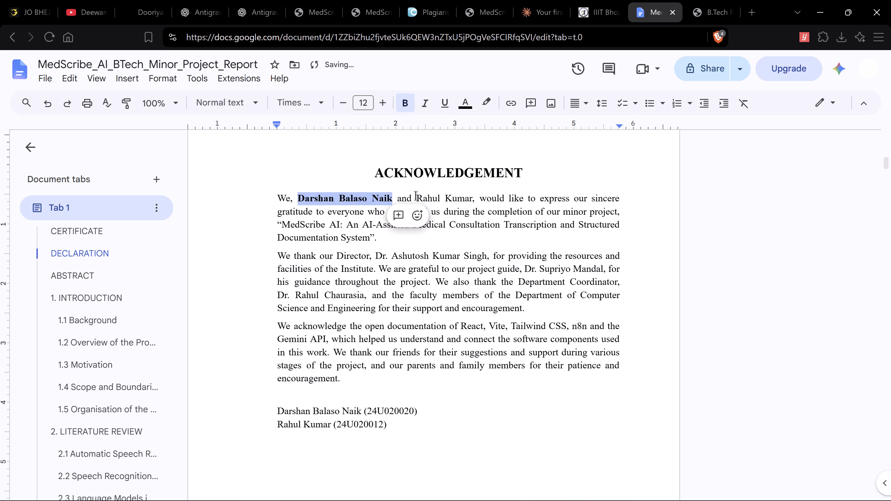
left_click_drag(416, 195, 474, 194)
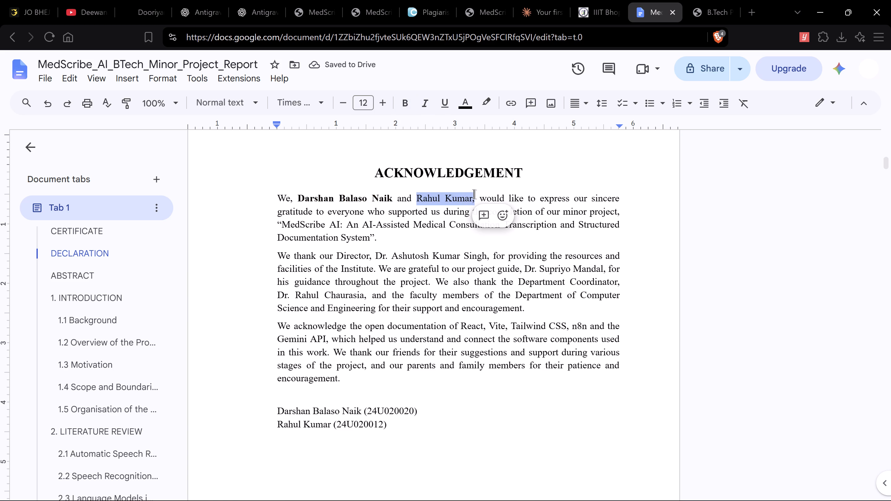
key("shift+Left")
left_click(407, 104)
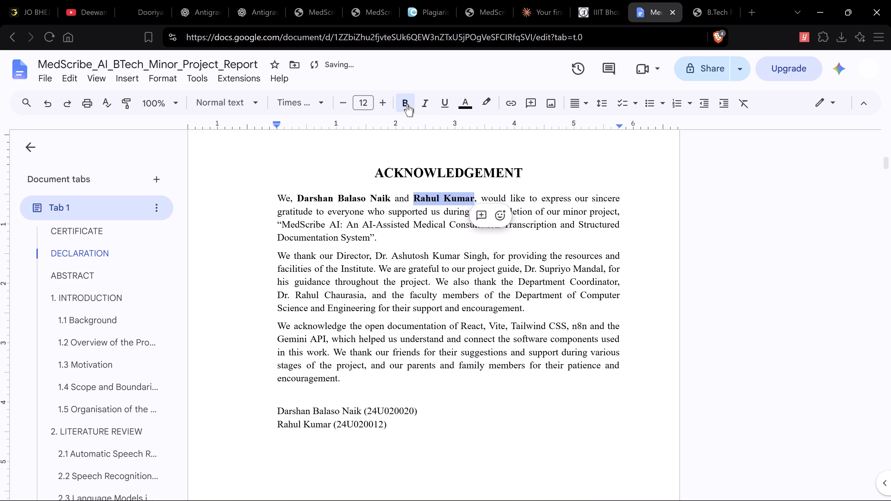
left_click(425, 238)
Make the Director's and the Department Coordinator's names bold in the second ACKNOWLEDGEMENT paragraph.
left_click_drag(375, 253, 486, 257)
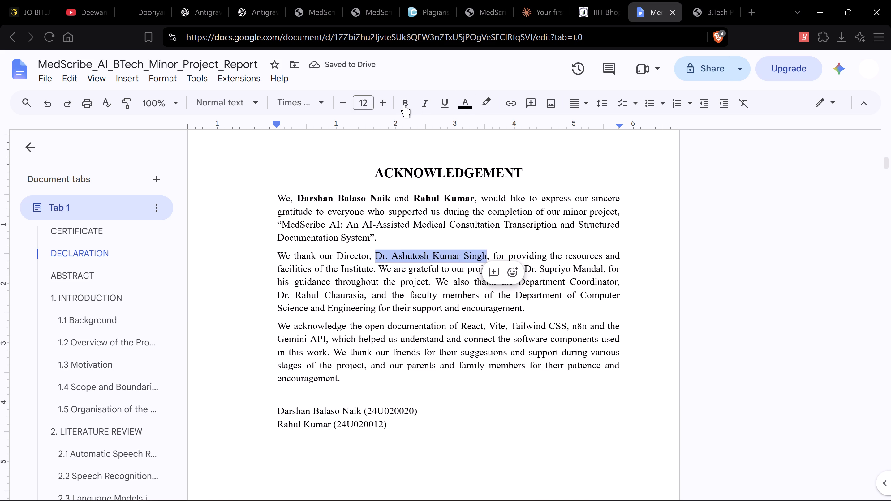
left_click(403, 105)
left_click_drag(279, 293, 309, 292)
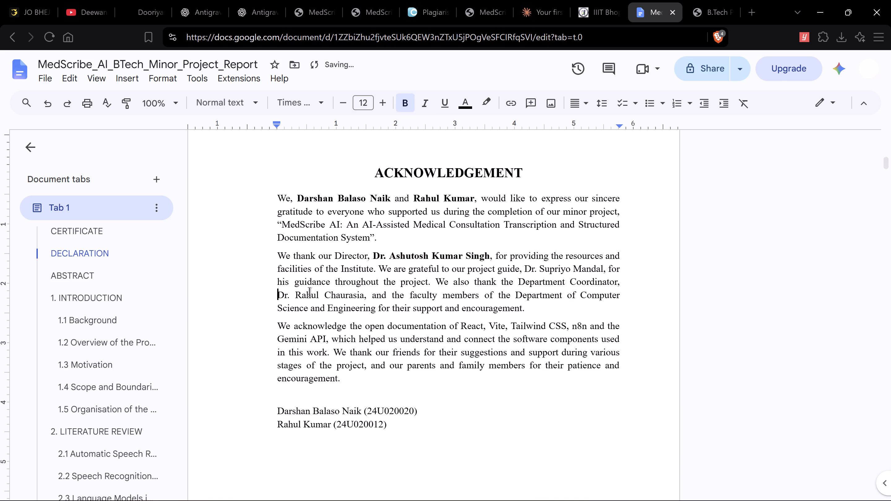
left_click_drag(309, 292, 364, 290)
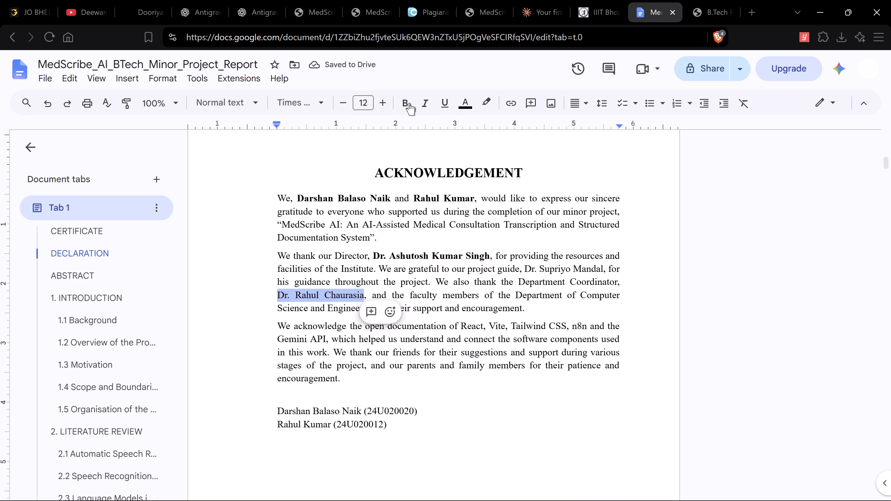
left_click(409, 103)
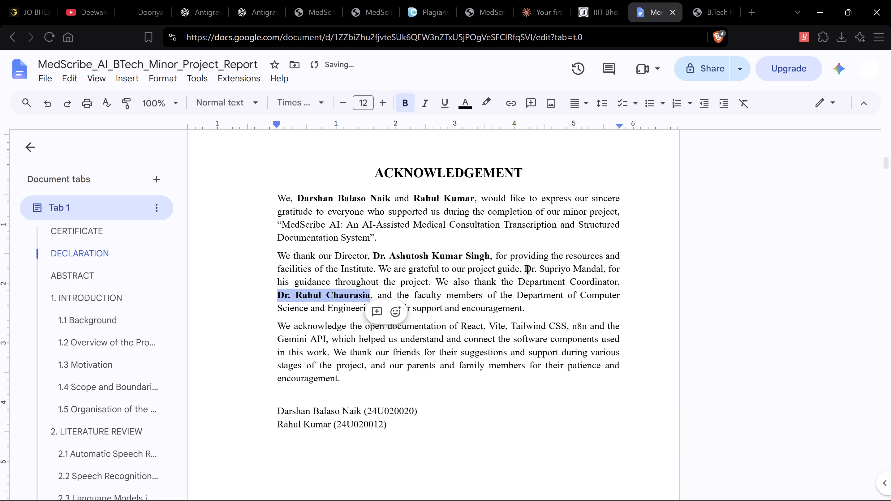
Make the project guide's name, including "Dr.", bold in the second ACKNOWLEDGEMENT paragraph.
left_click_drag(527, 269, 602, 272)
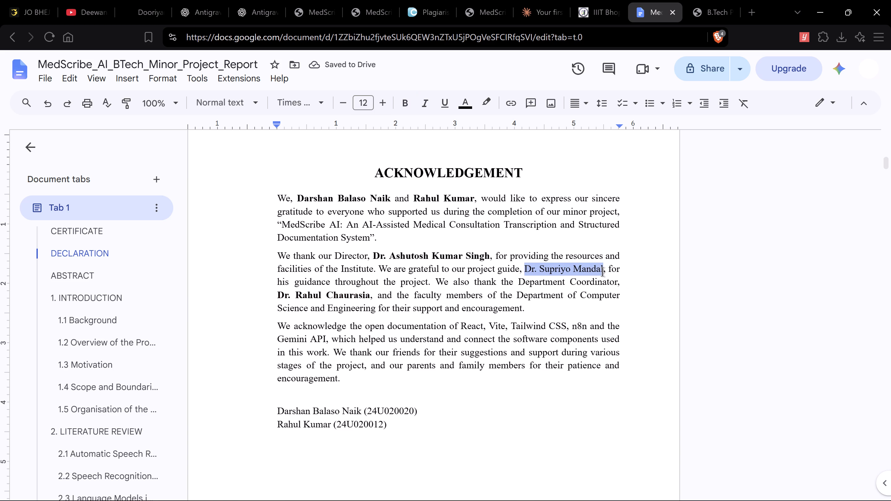
left_click(405, 104)
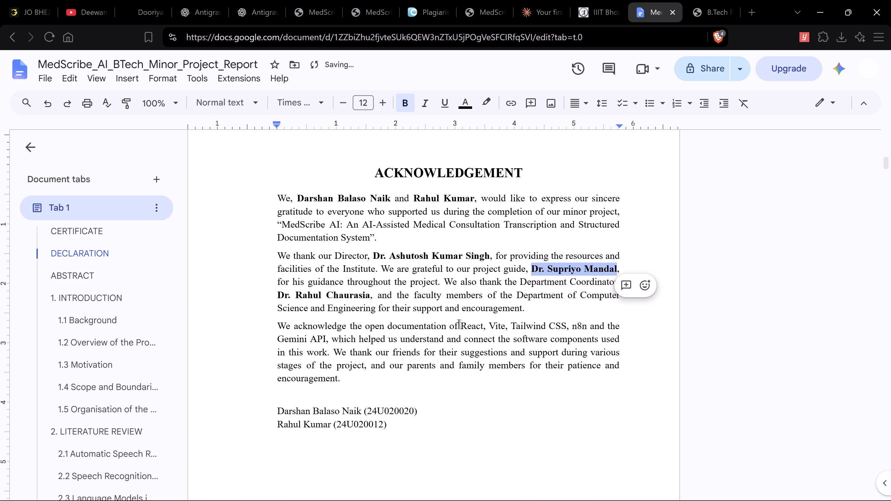
left_click(458, 324)
Review the pages after the ACKNOWLEDGEMENT, checking the table of contents, list of figures, list of tables and abbreviations.
scroll(458, 324, "down", 1)
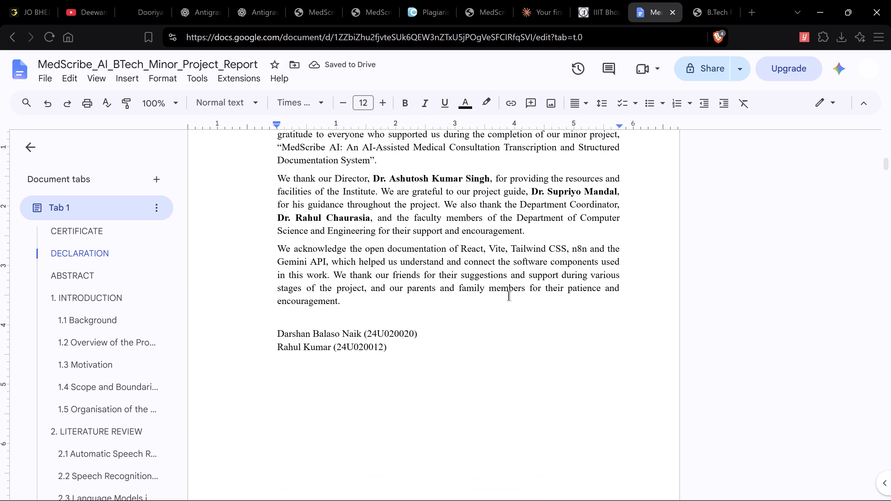
scroll(508, 296, "down", 1)
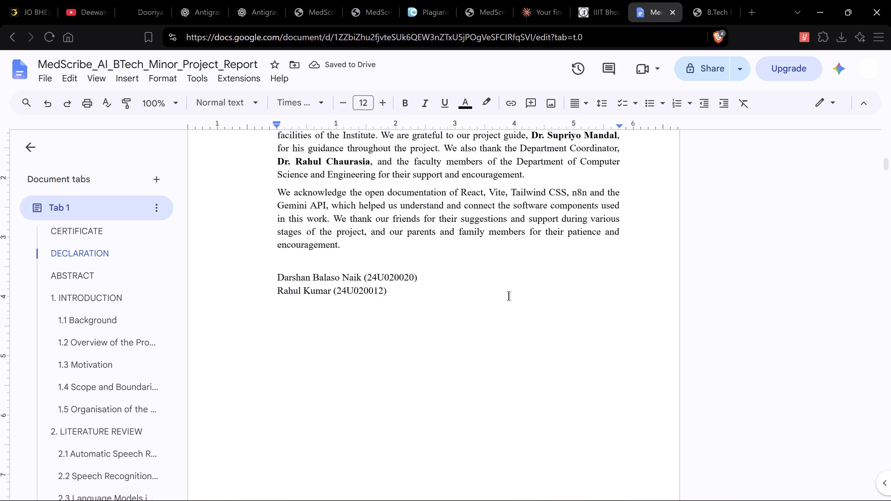
scroll(508, 296, "down", 3)
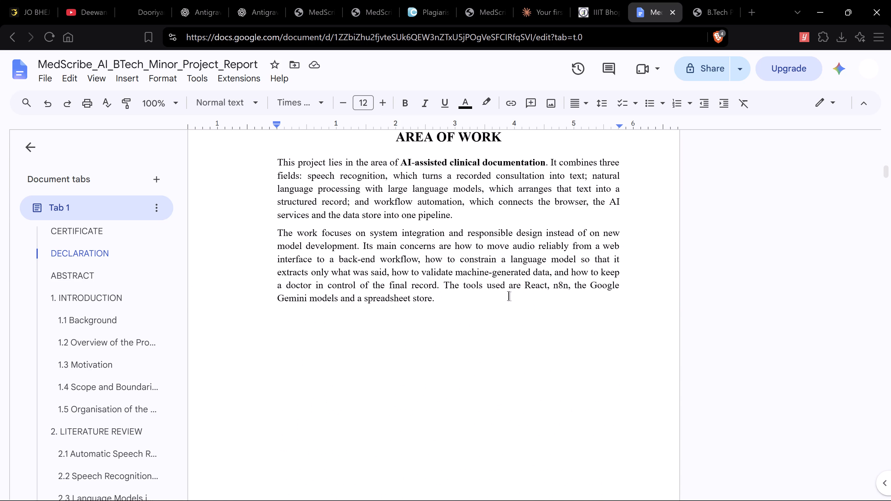
scroll(508, 296, "down", 8)
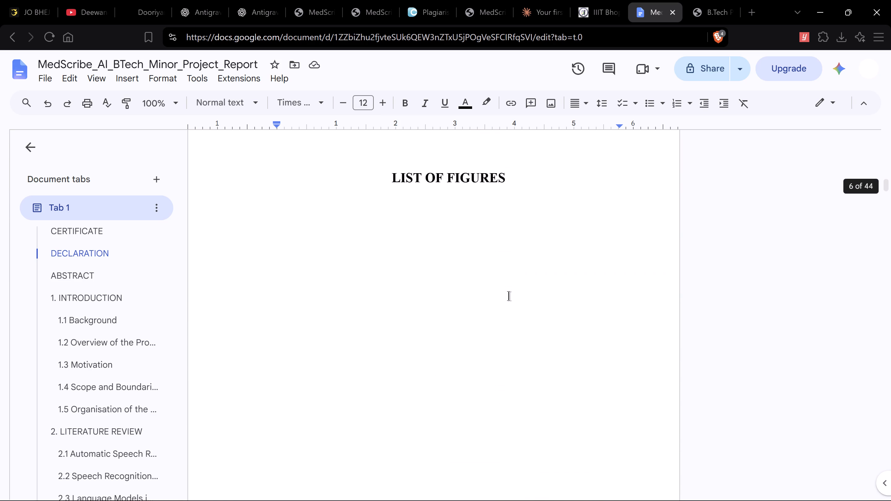
scroll(508, 296, "down", 1)
scroll(508, 296, "up", 6)
scroll(508, 296, "down", 1)
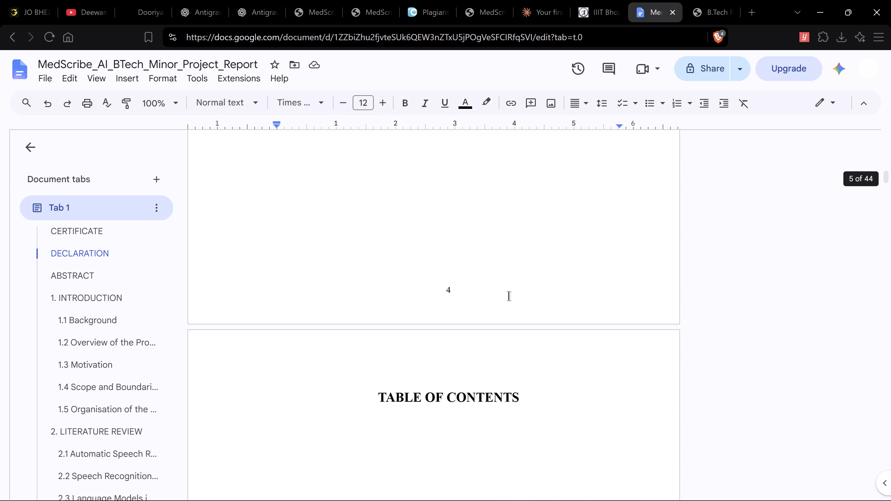
scroll(508, 296, "down", 4)
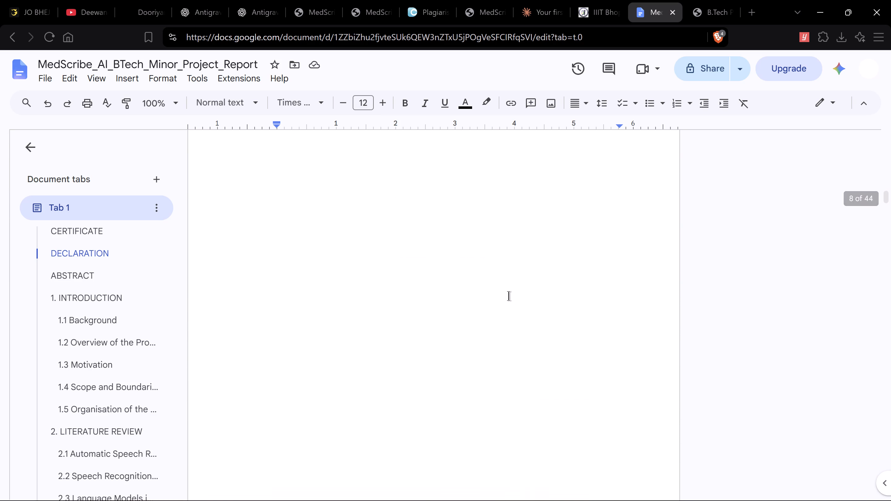
scroll(508, 296, "down", 5)
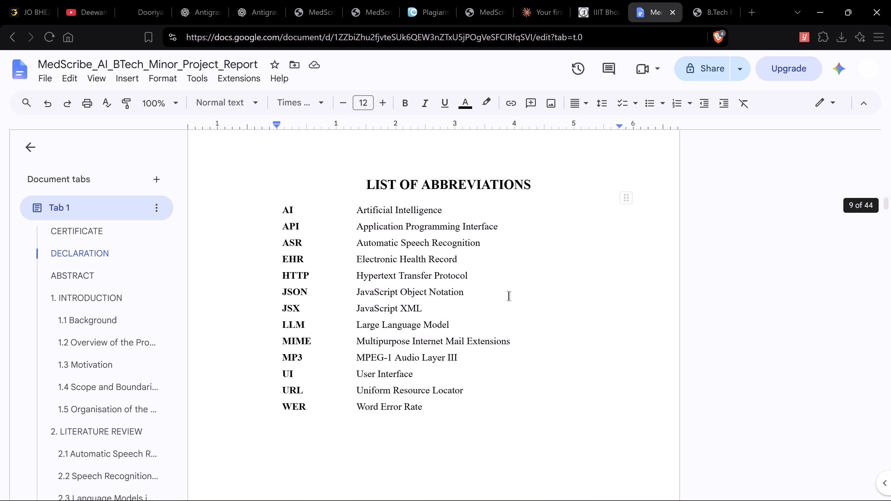
scroll(508, 296, "down", 5)
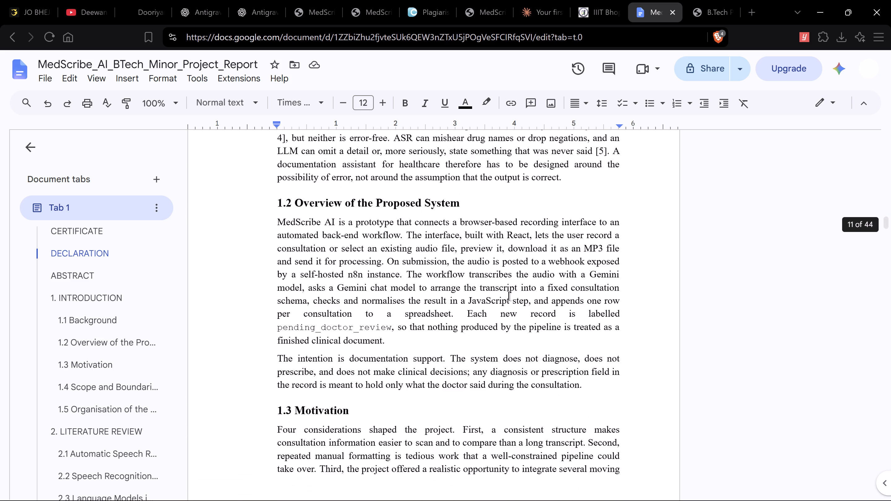
scroll(508, 296, "down", 1)
scroll(508, 296, "up", 2)
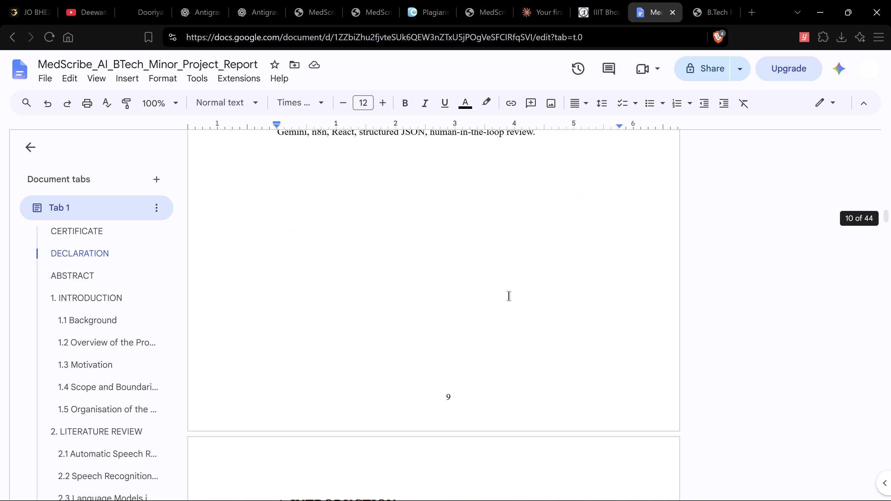
scroll(508, 296, "up", 4)
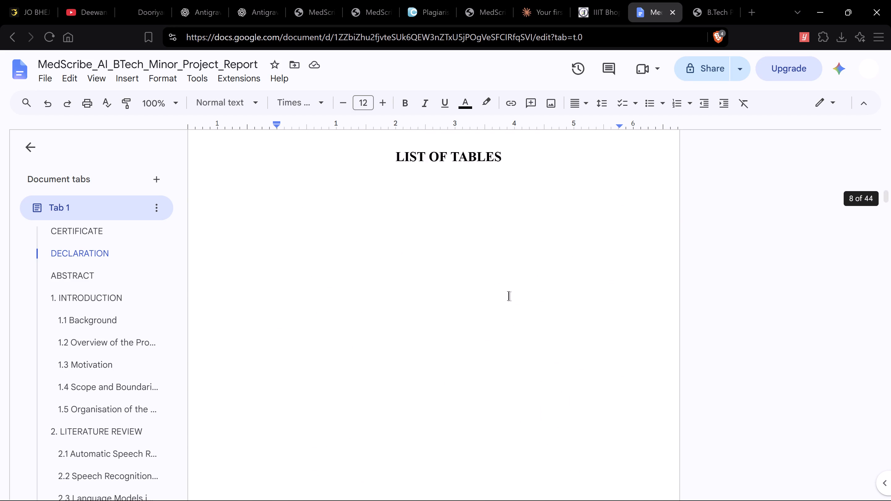
scroll(508, 296, "up", 4)
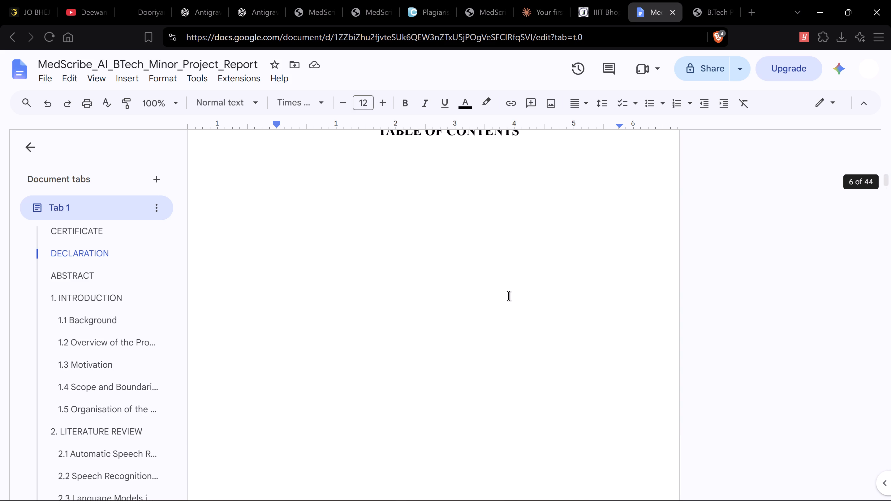
scroll(508, 296, "up", 3)
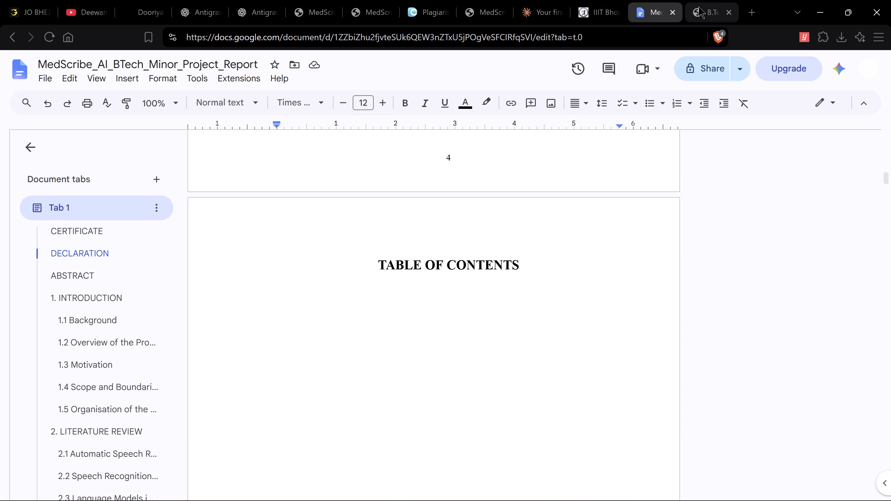
left_click(702, 12)
left_click(634, 12)
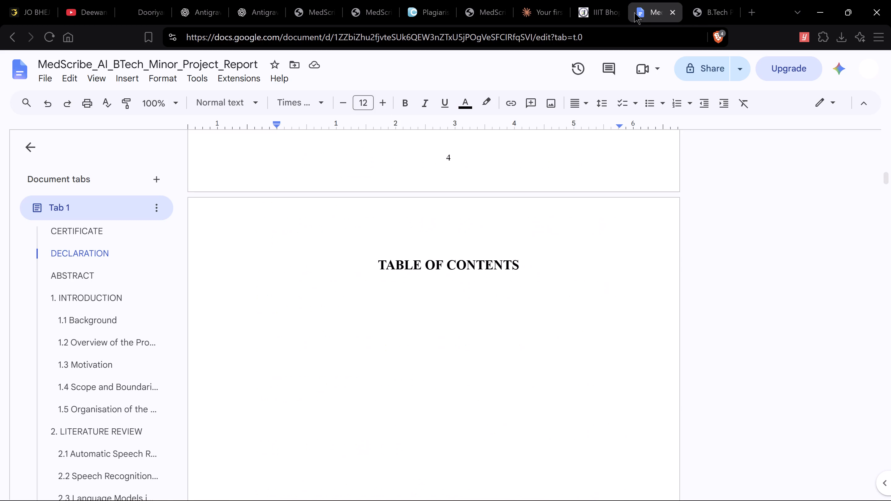
scroll(552, 248, "up", 7)
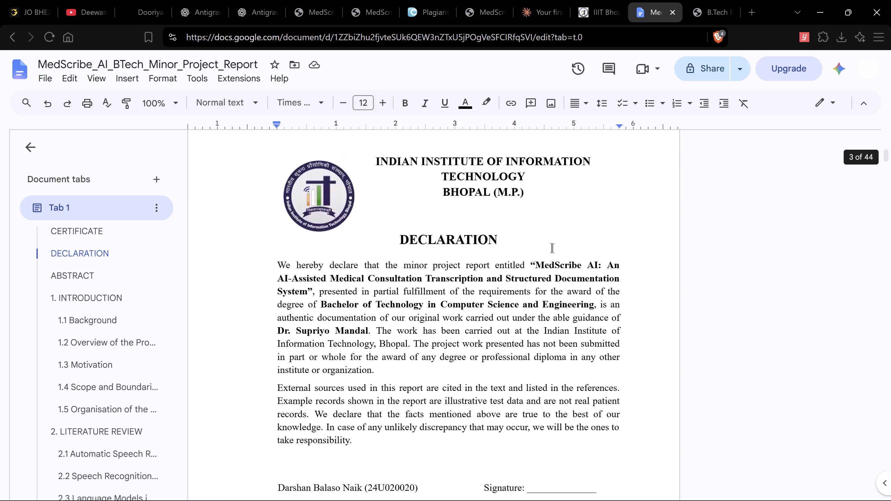
scroll(552, 248, "up", 4)
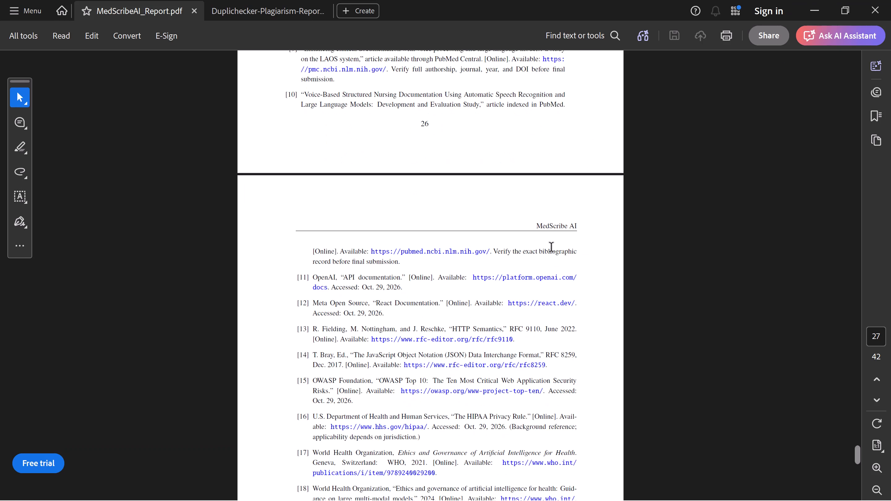
Close Acrobat and examine the TABLE OF CONTENTS and LIST OF FIGURES in the Word copy of the report.
left_click(890, 0)
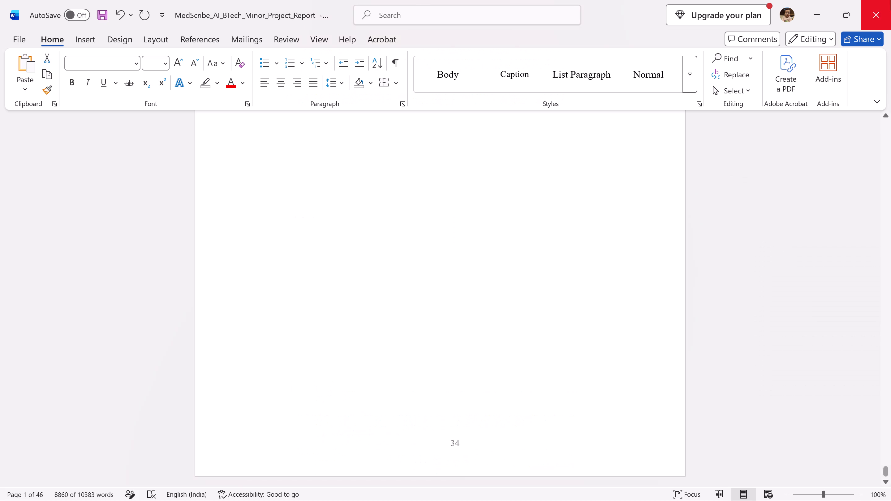
scroll(722, 263, "up", 20)
scroll(722, 263, "up", 14)
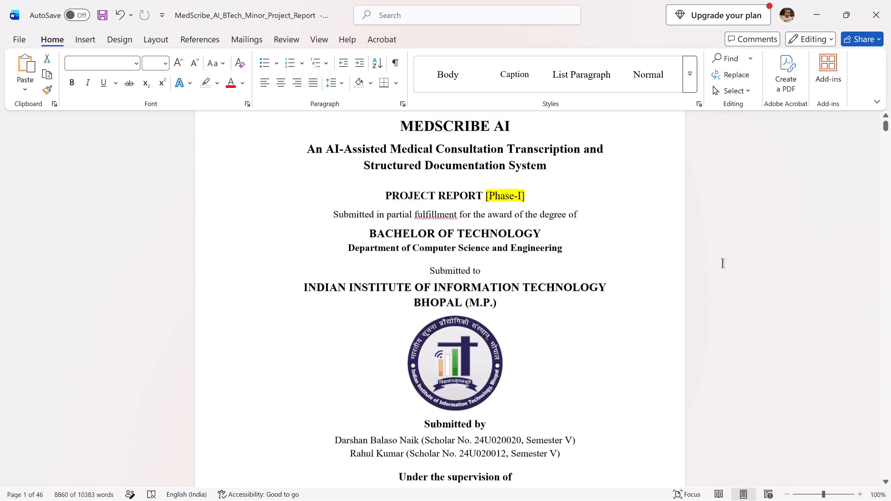
scroll(722, 263, "up", 17)
scroll(722, 263, "down", 5)
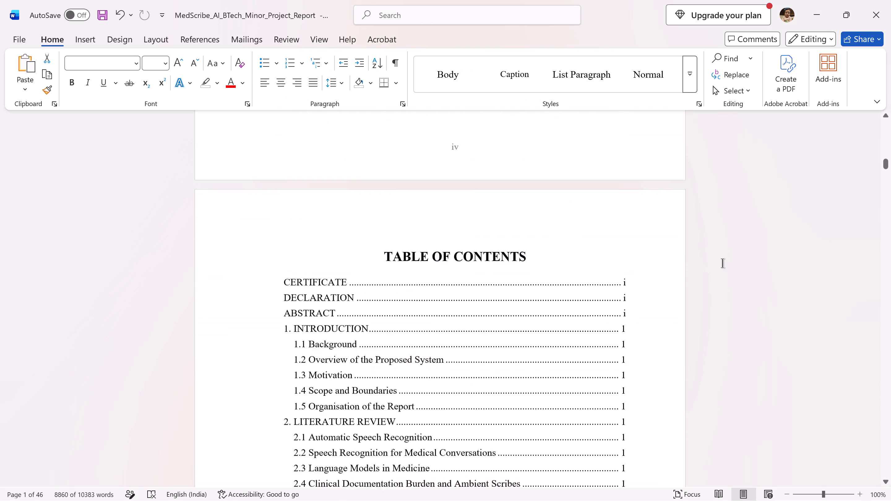
scroll(722, 263, "down", 1)
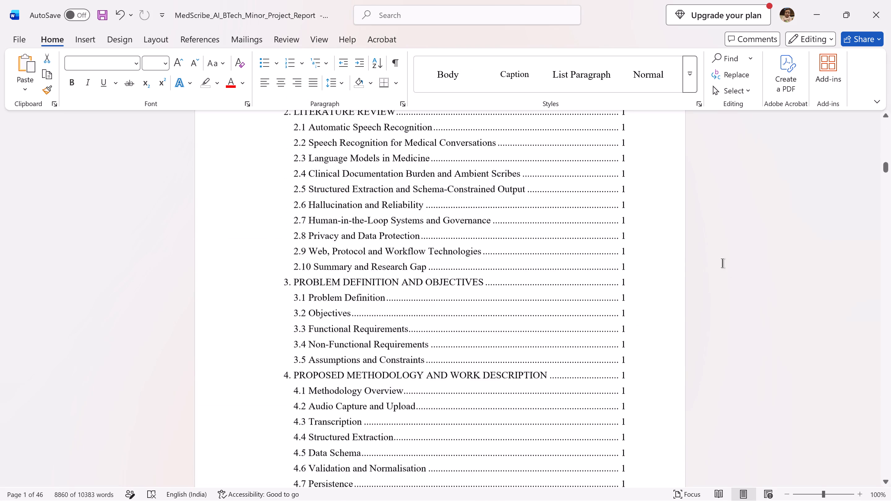
scroll(722, 263, "down", 2)
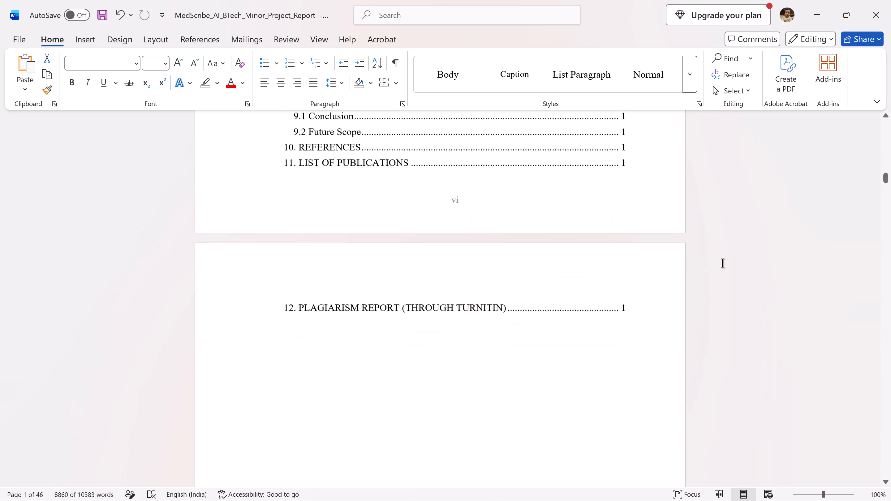
scroll(722, 263, "down", 2)
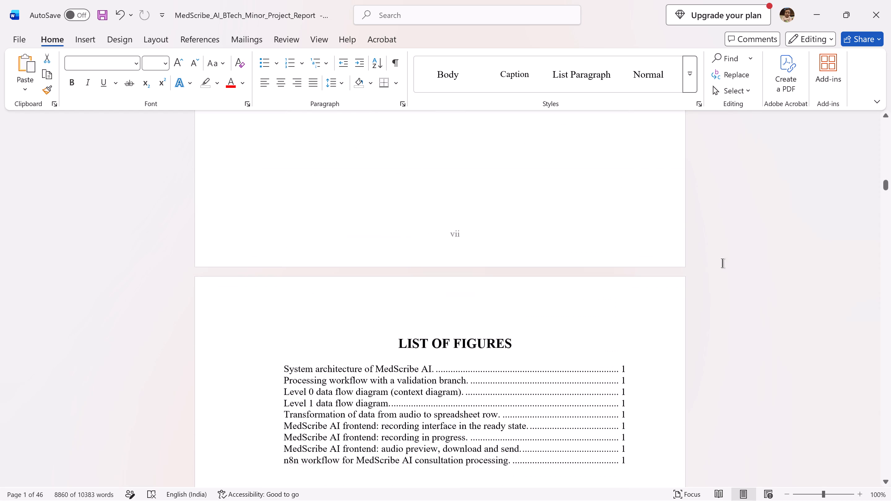
scroll(722, 263, "down", 1)
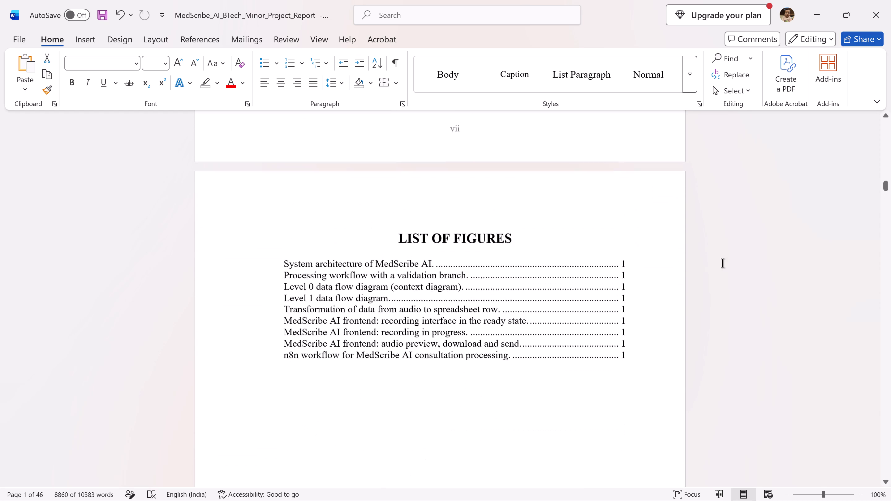
scroll(722, 263, "up", 1)
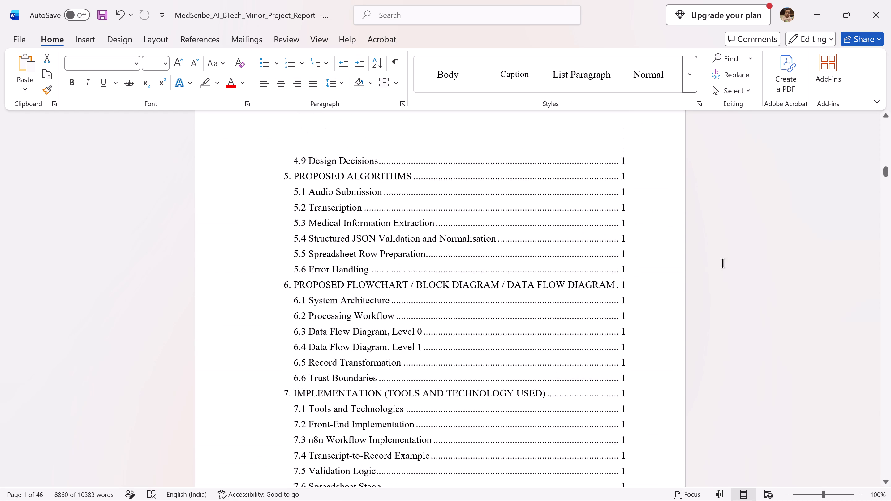
scroll(722, 263, "up", 1)
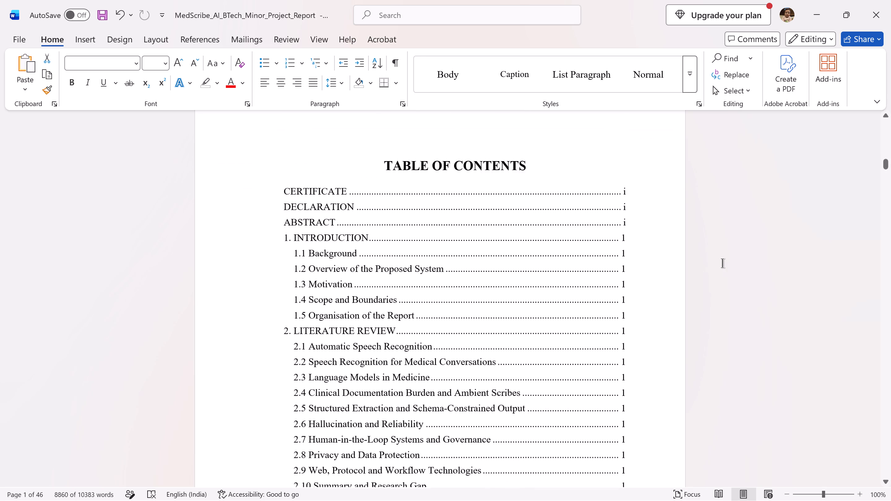
scroll(722, 263, "up", 1)
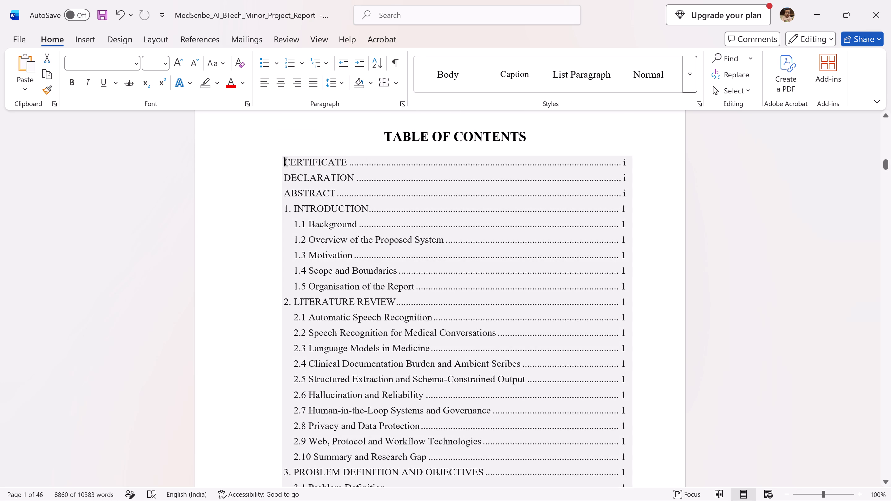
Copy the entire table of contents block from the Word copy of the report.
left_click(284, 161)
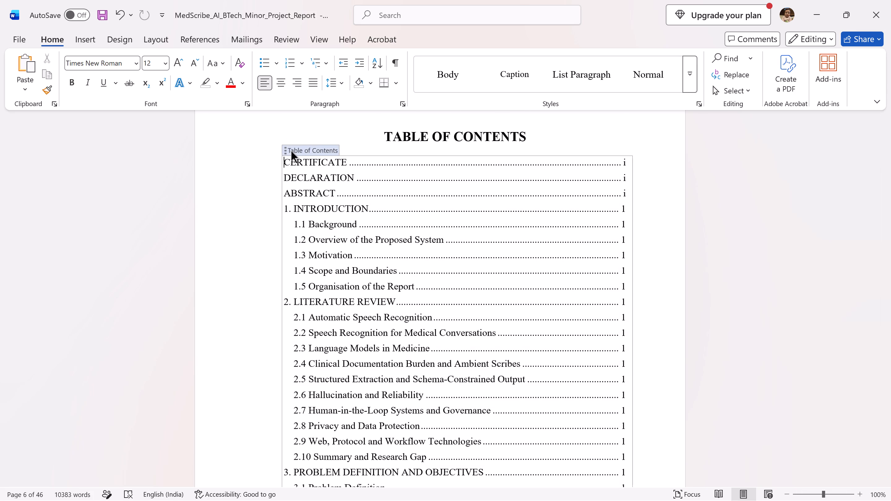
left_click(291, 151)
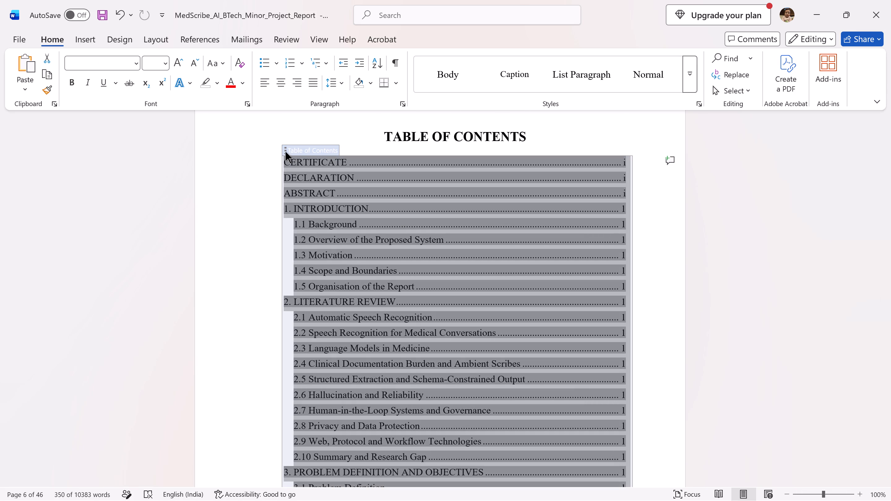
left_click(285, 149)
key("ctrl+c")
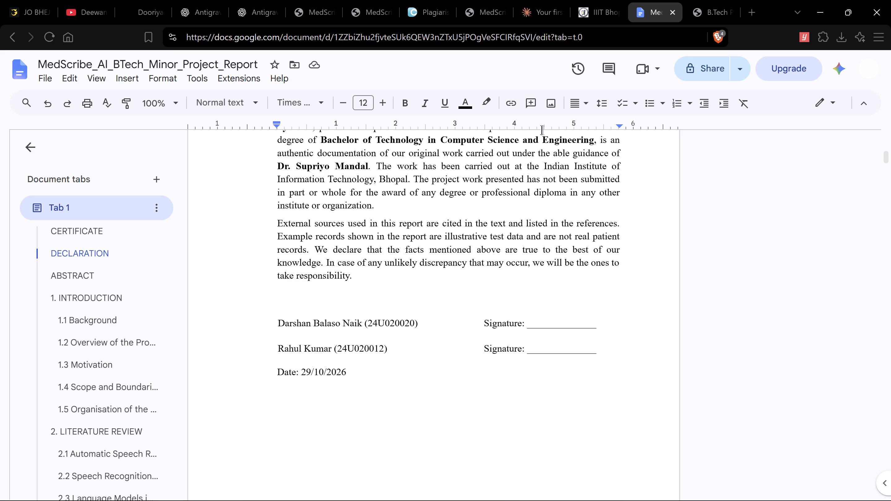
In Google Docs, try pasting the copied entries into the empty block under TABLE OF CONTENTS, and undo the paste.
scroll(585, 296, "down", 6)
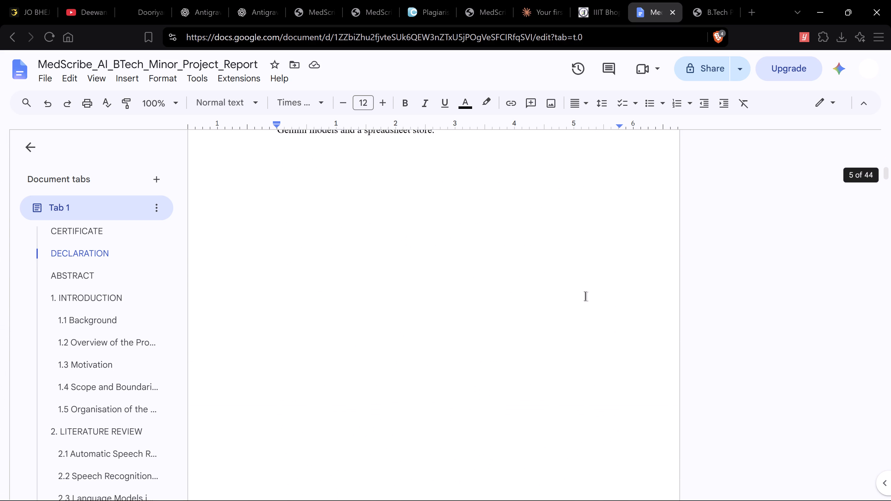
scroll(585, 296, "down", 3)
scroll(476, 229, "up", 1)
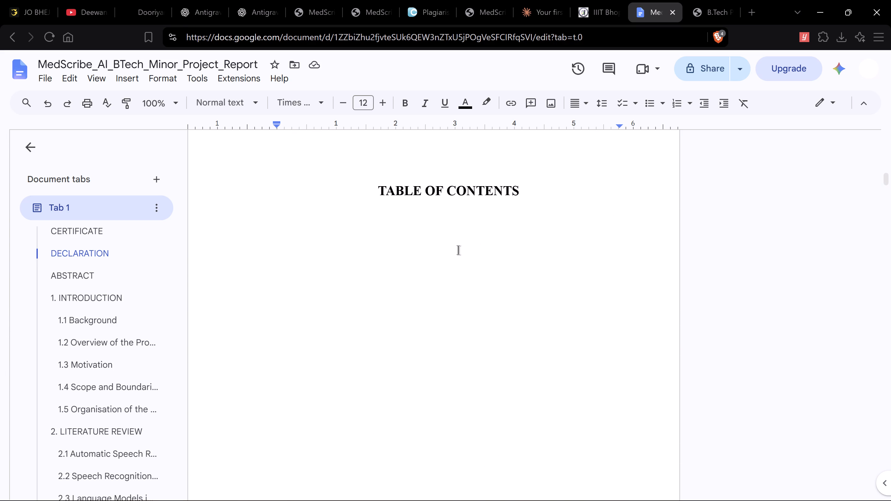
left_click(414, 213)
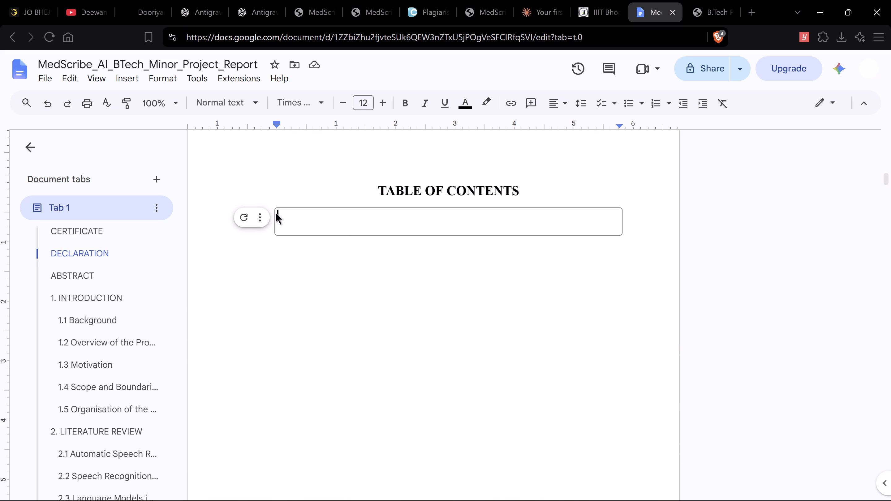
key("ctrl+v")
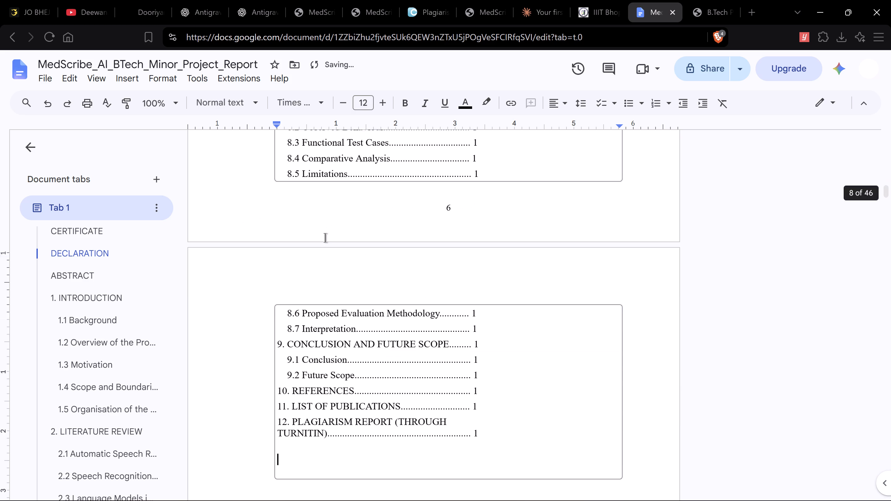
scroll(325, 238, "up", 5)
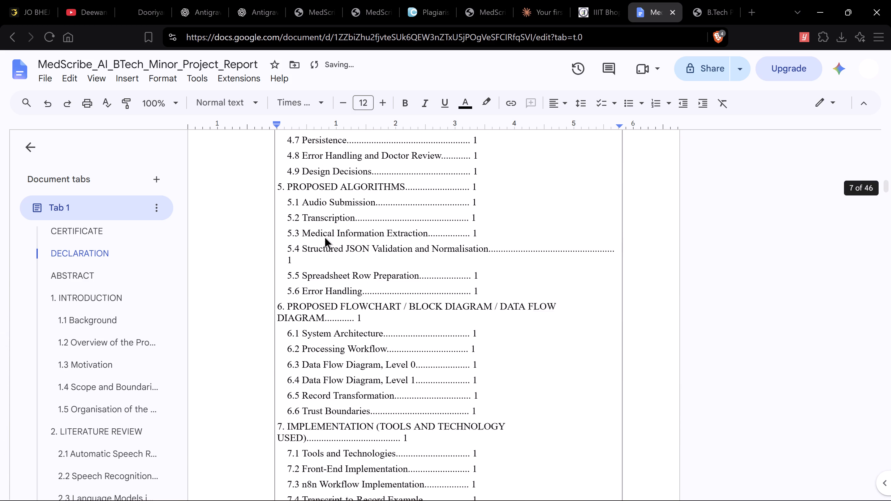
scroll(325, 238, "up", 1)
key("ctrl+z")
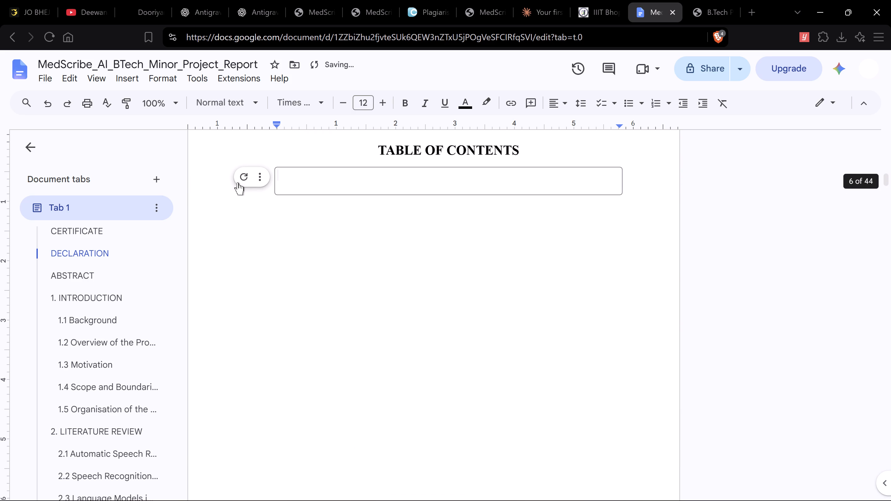
Update the empty table of contents so it is generated from the document's own headings.
left_click(240, 177)
Review the entries and page numbers of the updated table of contents through to the LIST OF FIGURES page.
scroll(333, 294, "up", 1)
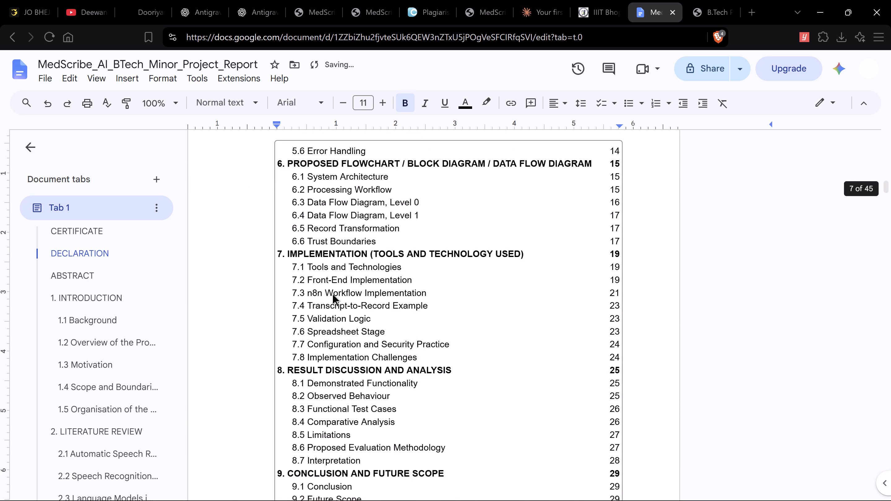
scroll(333, 294, "up", 5)
scroll(333, 294, "down", 2)
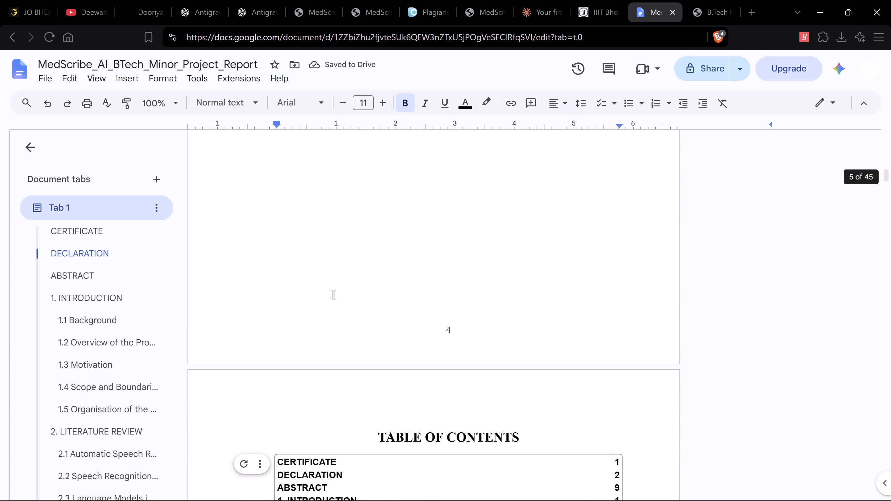
scroll(333, 294, "down", 7)
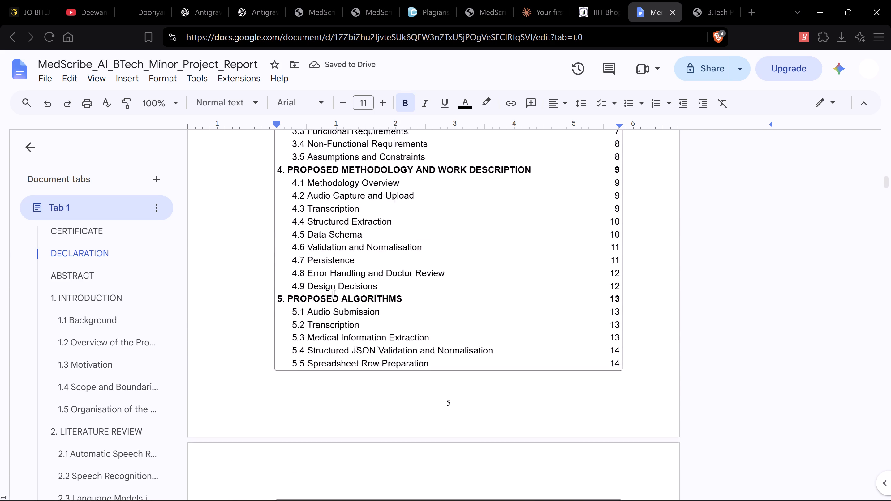
scroll(333, 294, "down", 4)
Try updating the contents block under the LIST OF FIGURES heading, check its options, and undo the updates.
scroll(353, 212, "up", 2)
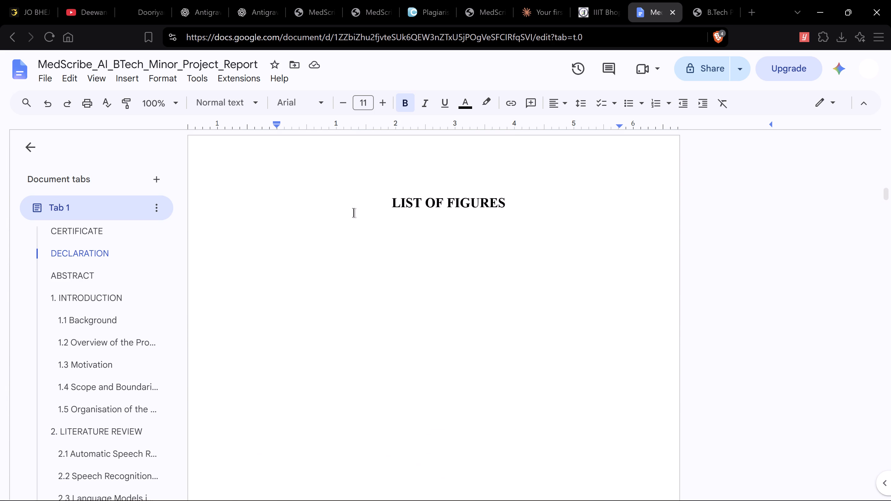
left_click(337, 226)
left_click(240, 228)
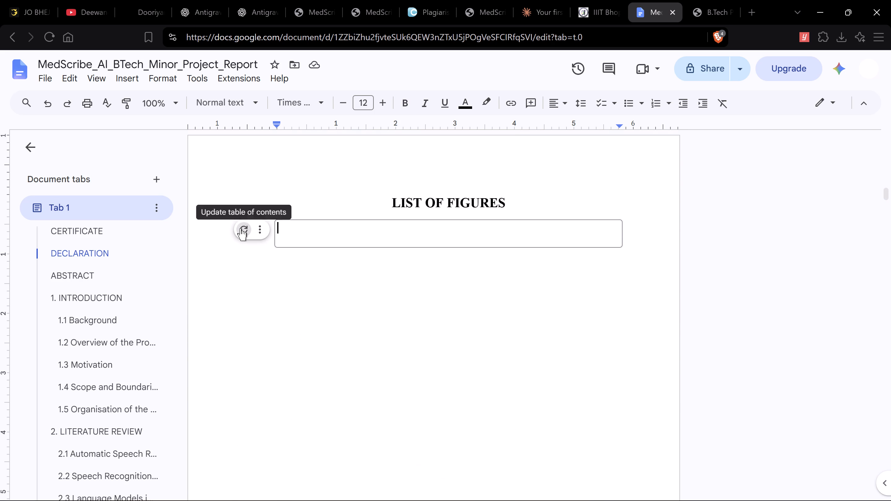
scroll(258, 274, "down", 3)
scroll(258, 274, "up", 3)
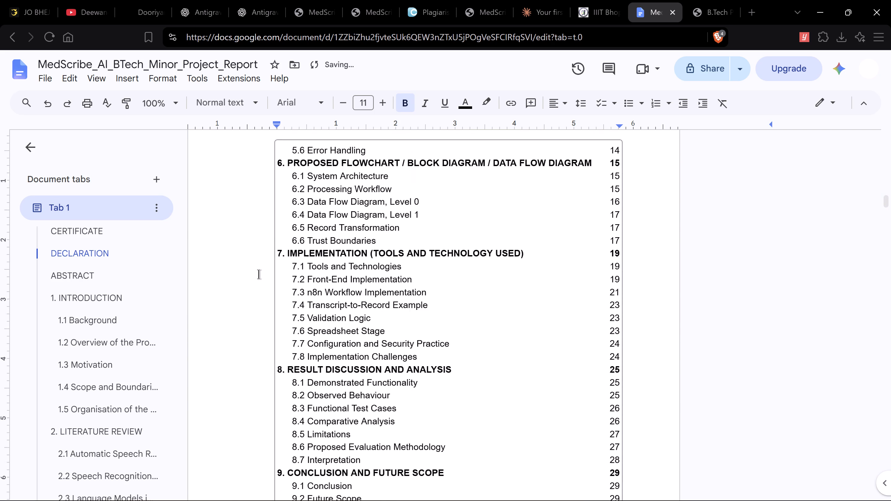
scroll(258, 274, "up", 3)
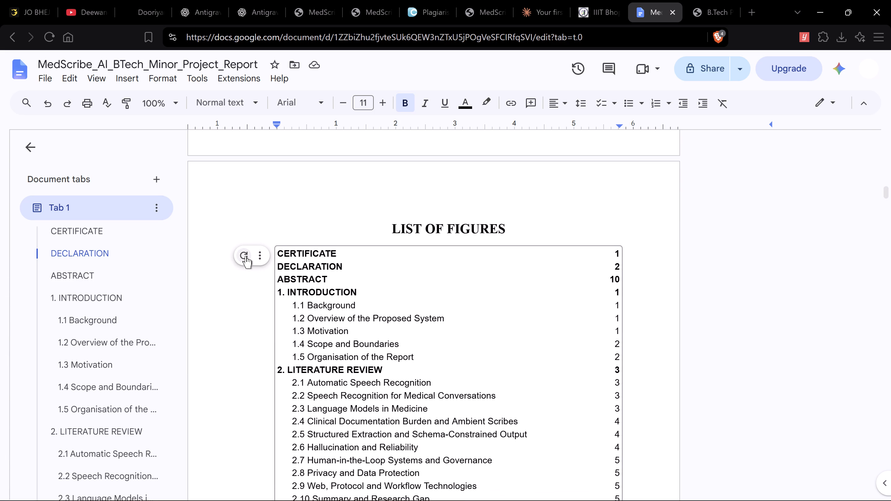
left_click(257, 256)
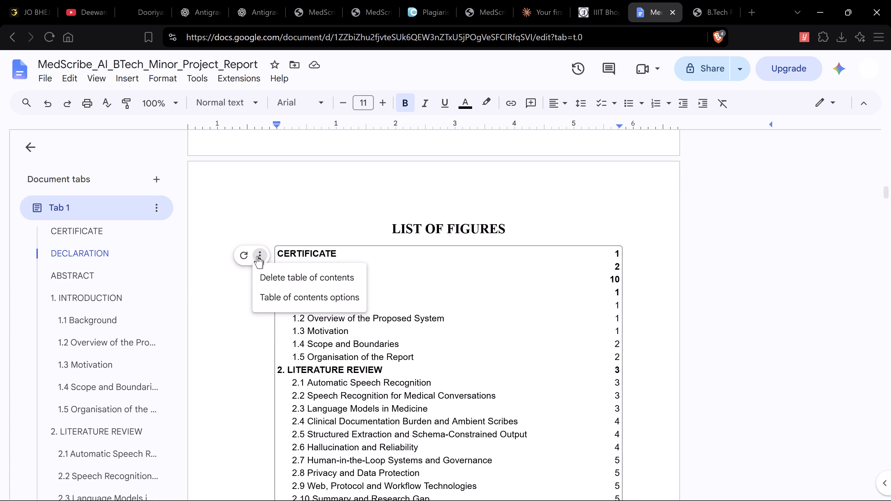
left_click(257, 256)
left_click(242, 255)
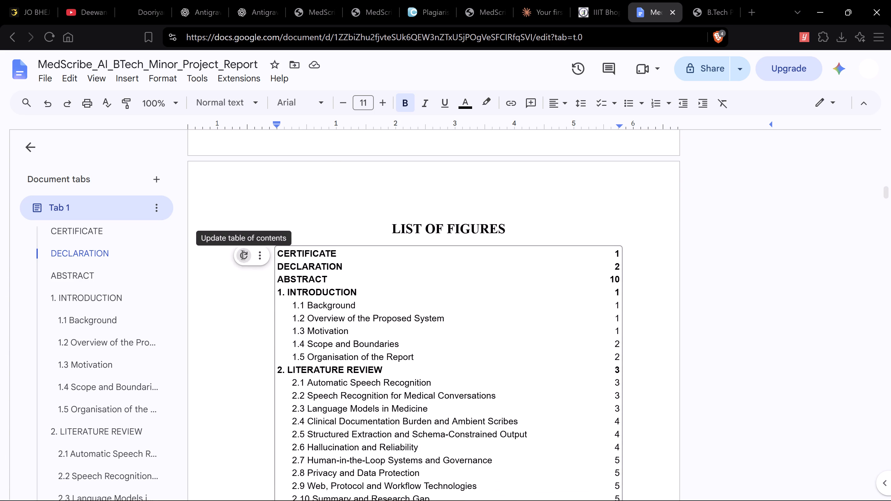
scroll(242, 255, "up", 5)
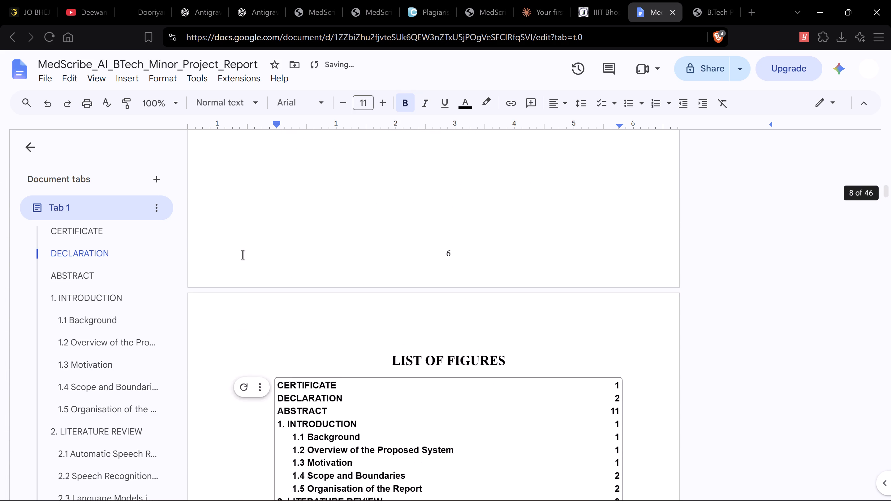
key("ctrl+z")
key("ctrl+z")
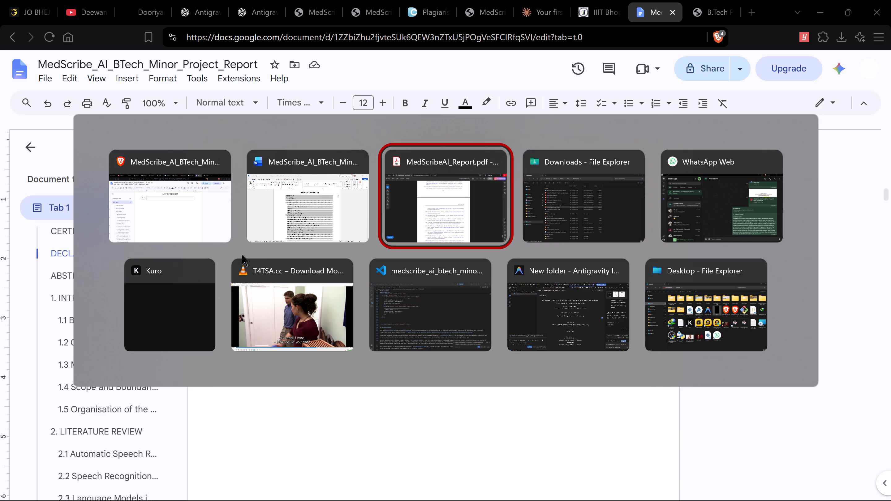
Copy the list of figures from the report's Word version and paste it under the LIST OF FIGURES heading in Google Docs.
left_click(733, 270)
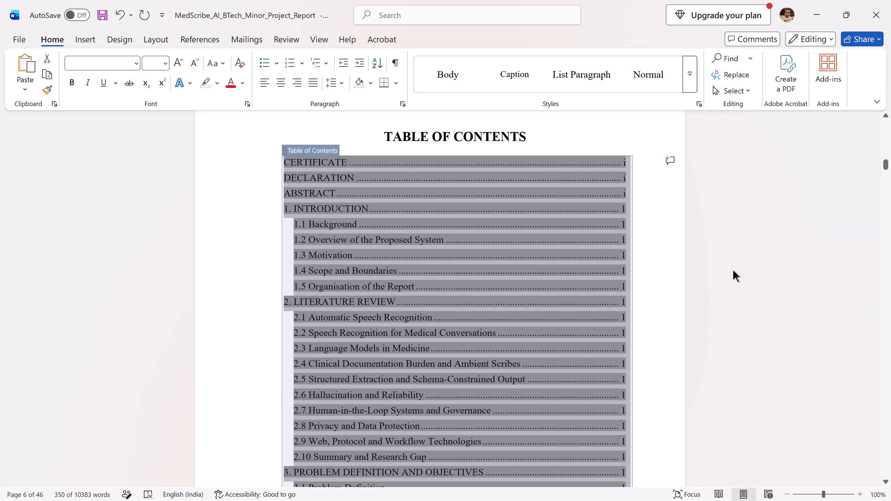
scroll(733, 270, "down", 4)
scroll(733, 270, "up", 2)
scroll(733, 270, "down", 1)
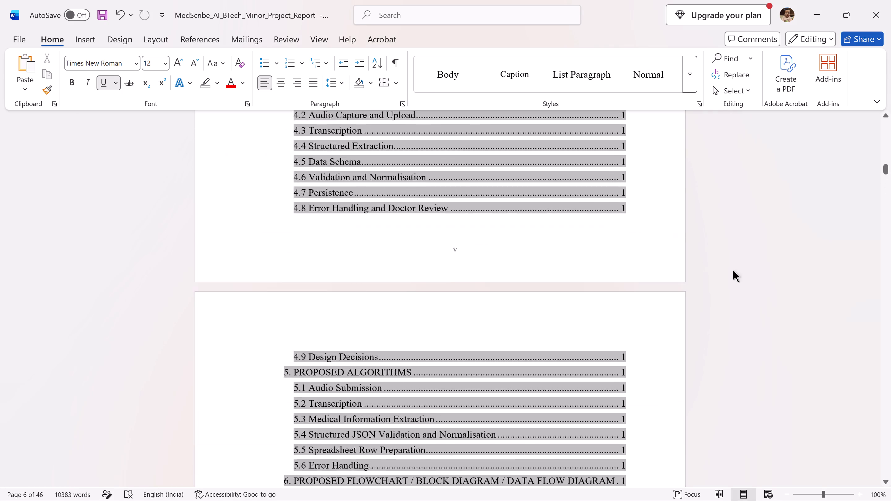
scroll(733, 270, "down", 1)
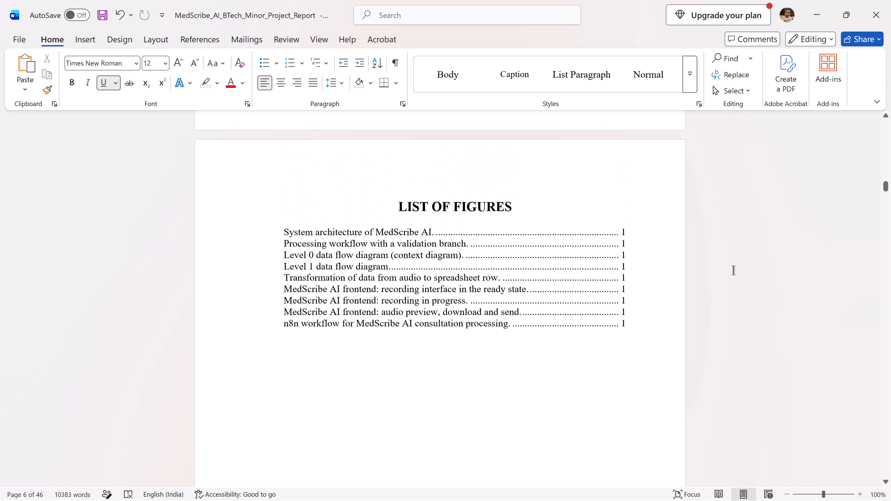
left_click(369, 278)
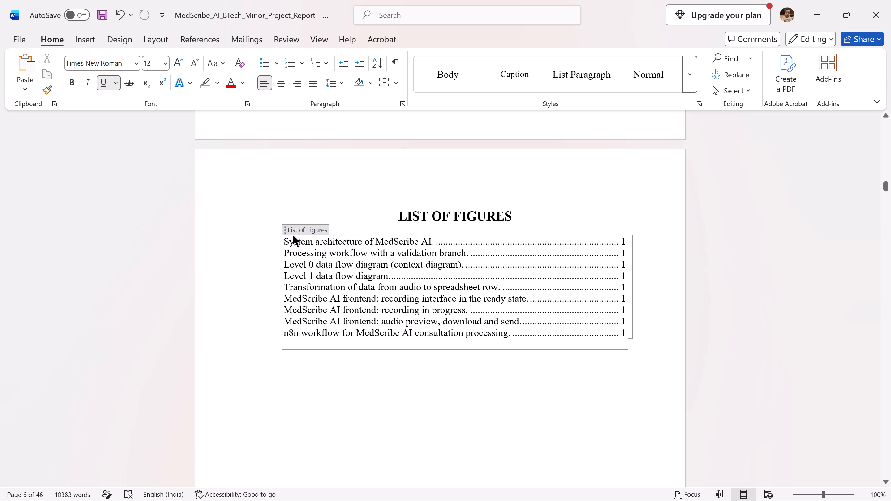
left_click(293, 230)
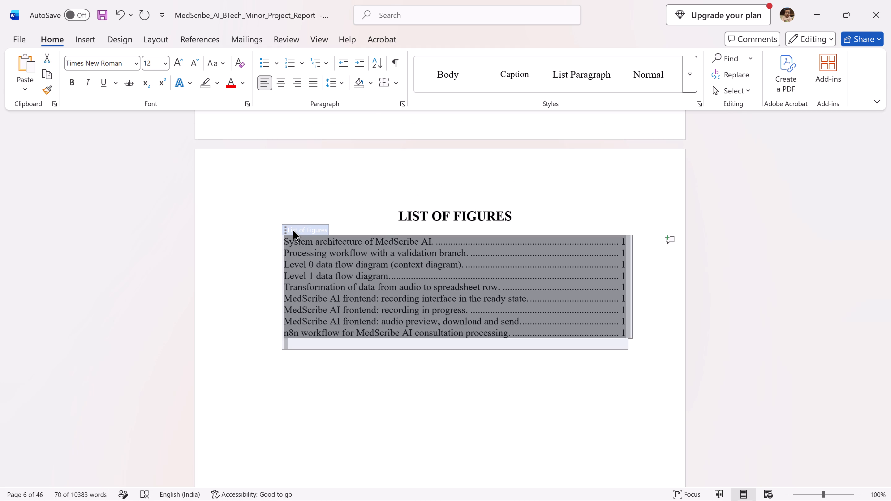
key("ctrl+c")
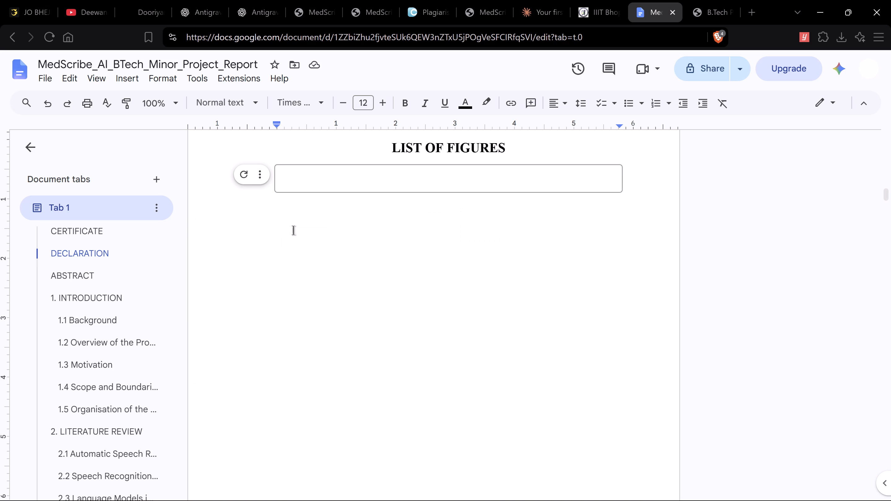
left_click(245, 178)
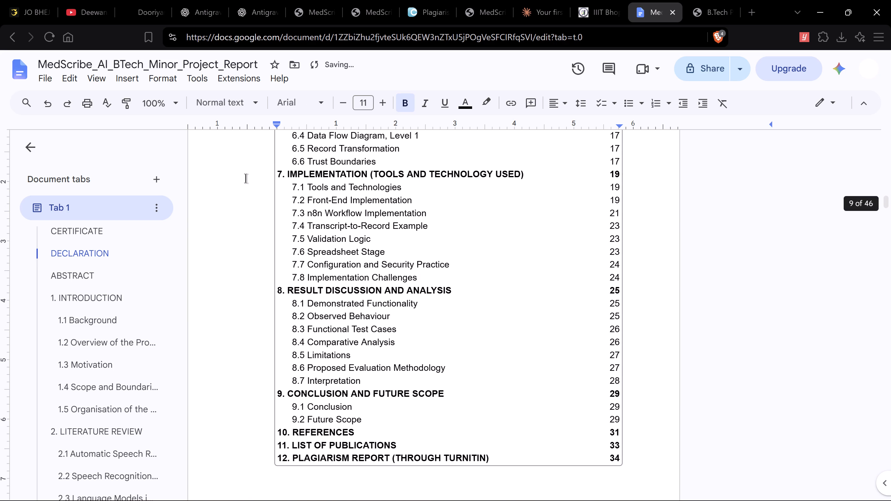
key("ctrl+z")
key("ctrl+v")
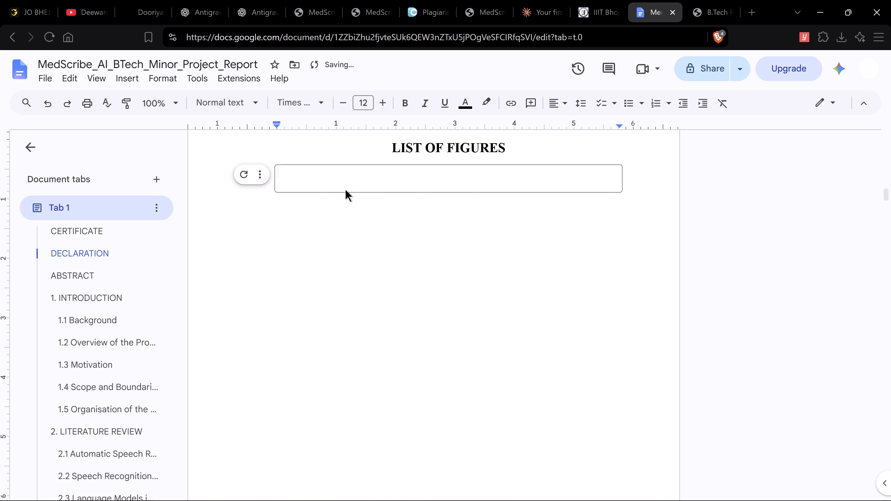
left_click(368, 426)
scroll(368, 426, "up", 1)
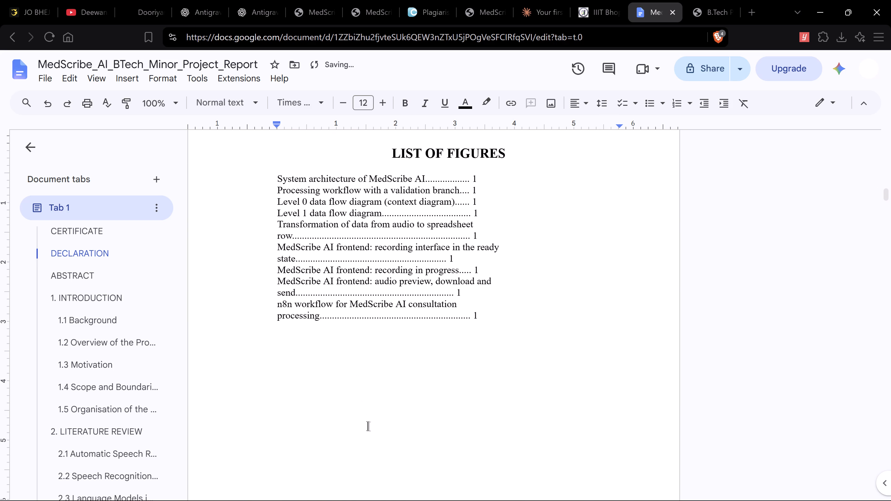
scroll(368, 426, "up", 1)
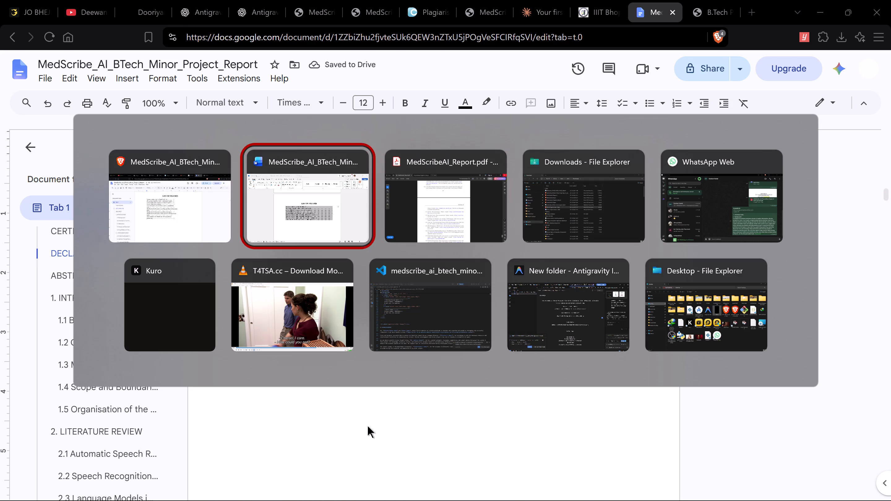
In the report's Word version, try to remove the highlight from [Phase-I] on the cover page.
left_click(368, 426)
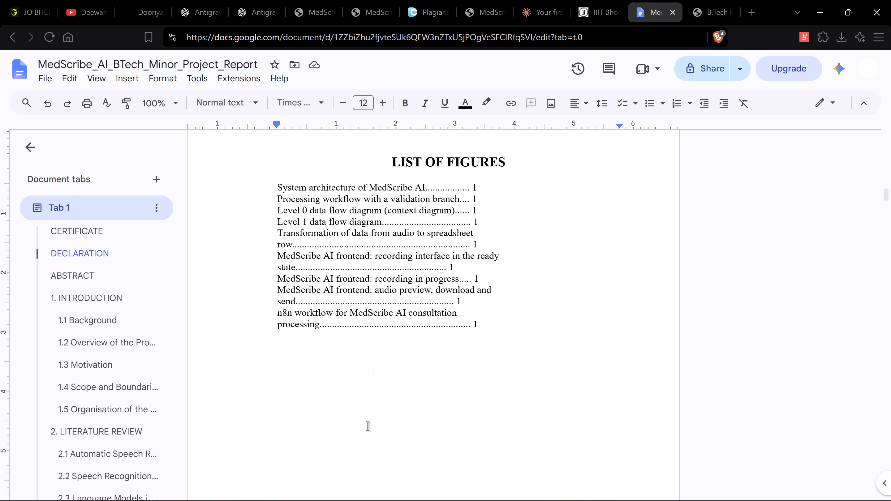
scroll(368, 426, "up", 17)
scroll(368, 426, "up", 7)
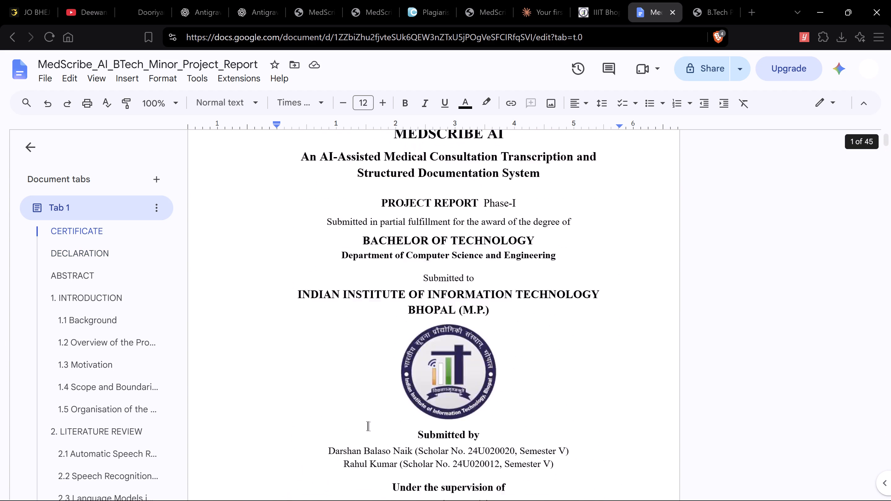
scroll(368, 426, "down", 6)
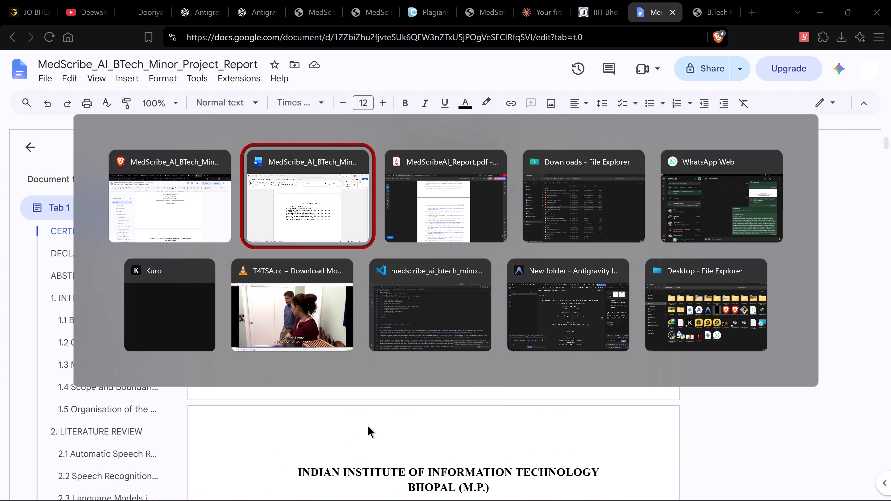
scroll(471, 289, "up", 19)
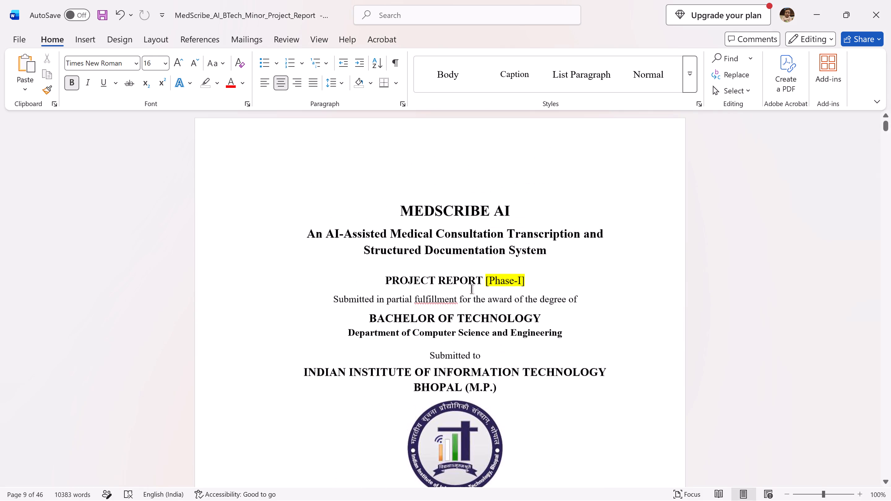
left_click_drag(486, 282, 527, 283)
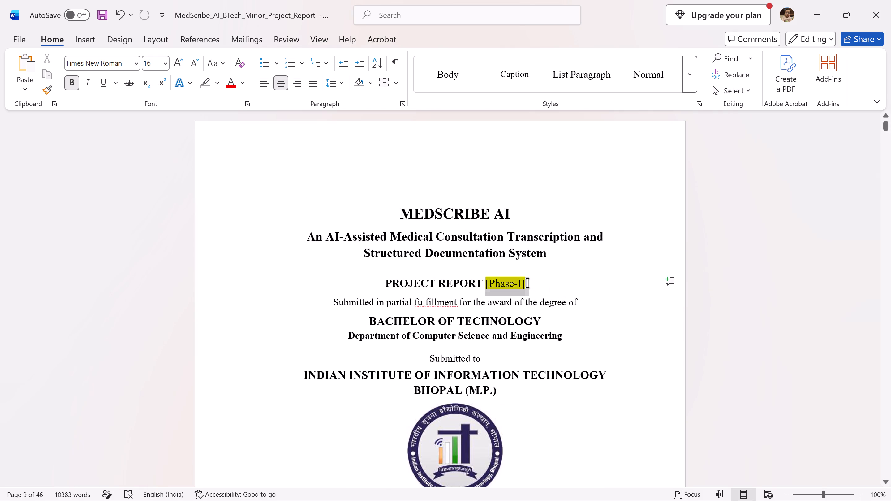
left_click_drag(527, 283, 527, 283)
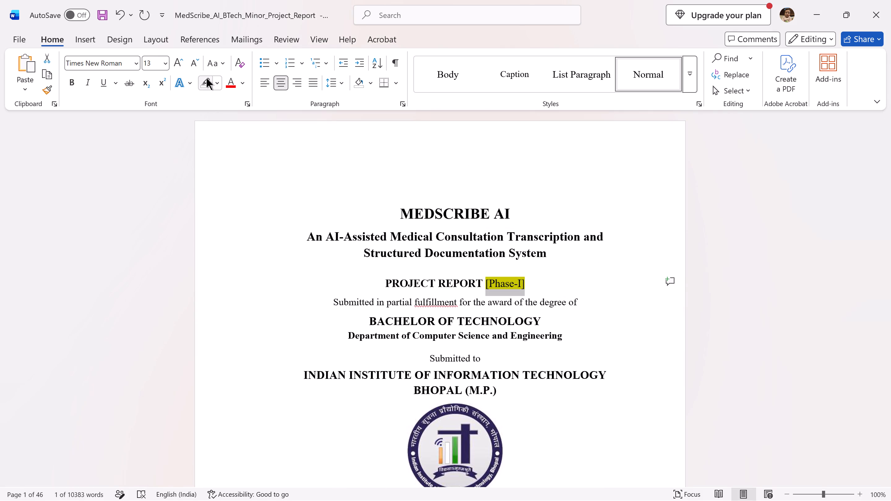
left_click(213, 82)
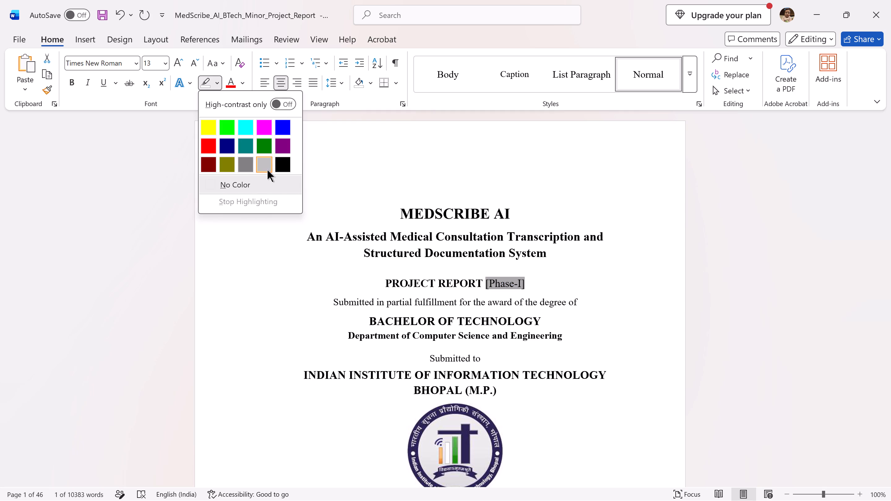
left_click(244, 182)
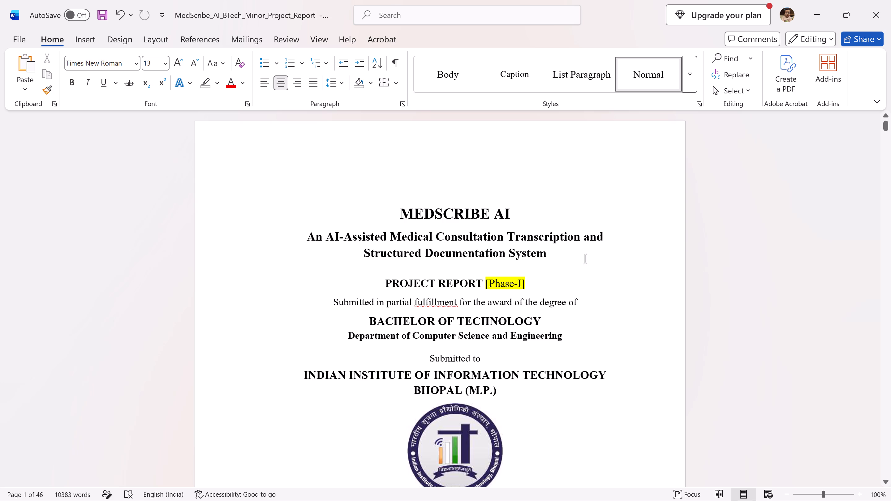
Review the front matter and table of contents in the Word version and in Google Docs, through to the list of figures.
scroll(584, 258, "down", 6)
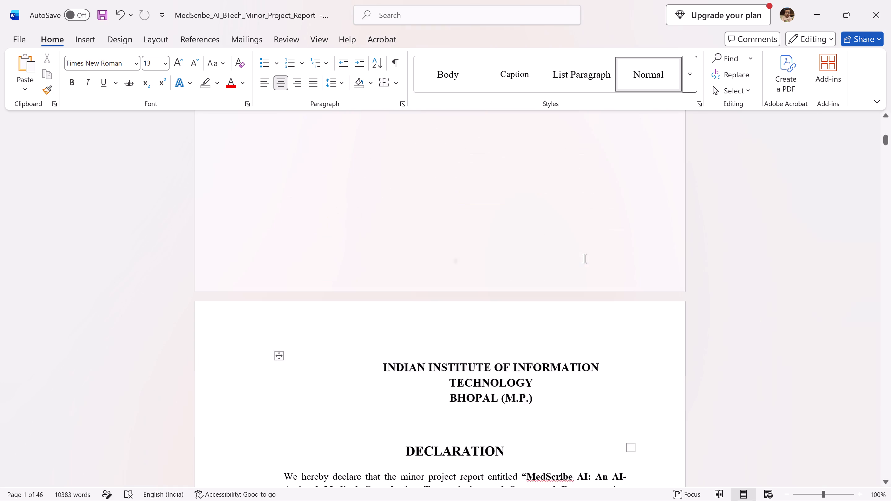
scroll(584, 258, "down", 5)
scroll(584, 258, "up", 1)
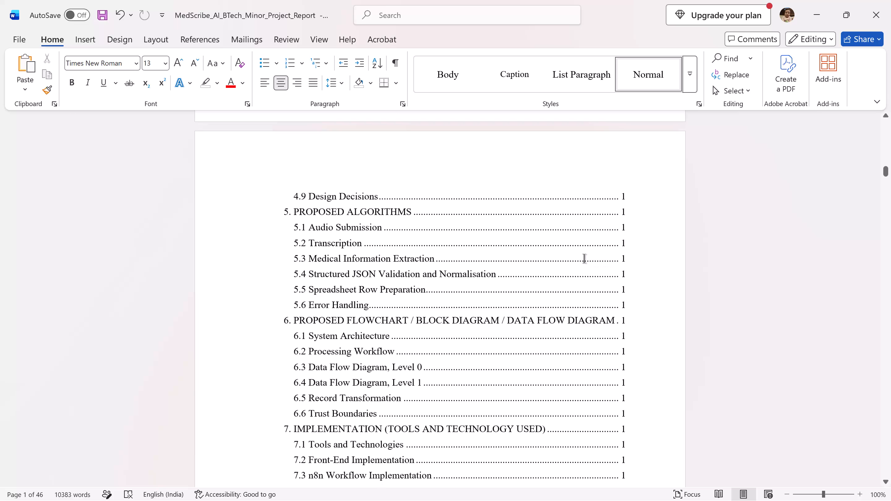
scroll(584, 258, "down", 3)
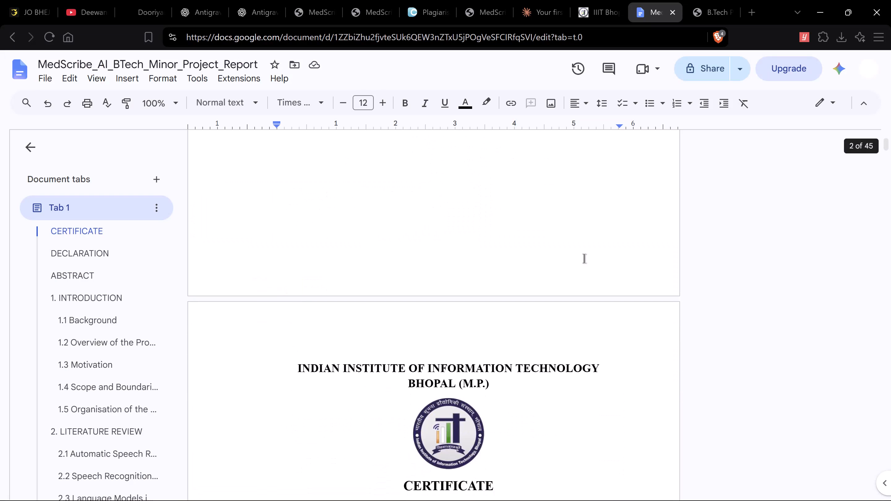
scroll(584, 258, "down", 7)
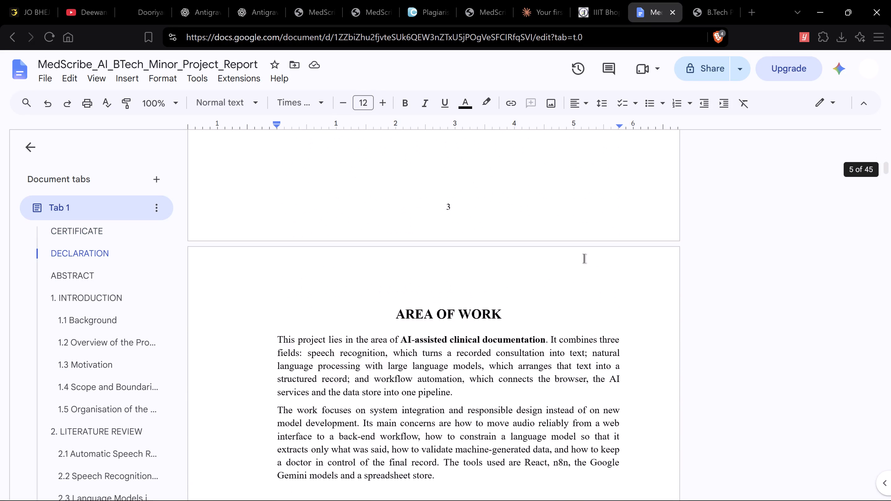
scroll(584, 258, "down", 5)
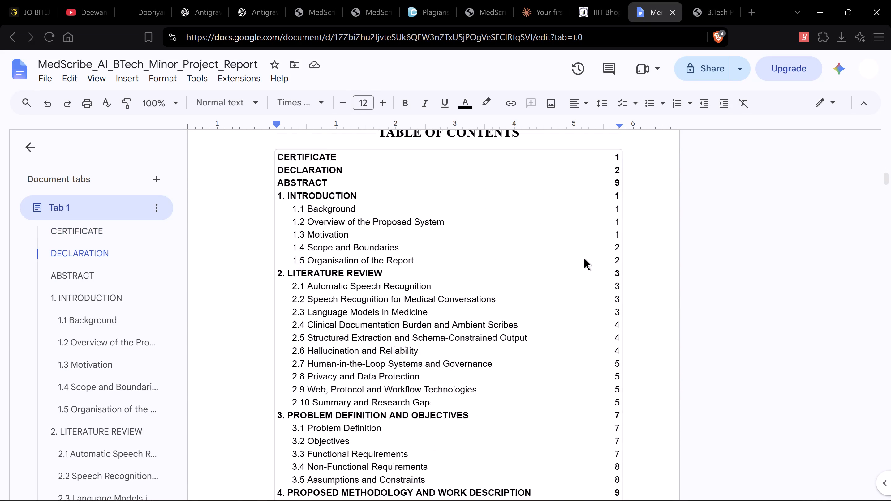
scroll(584, 258, "down", 5)
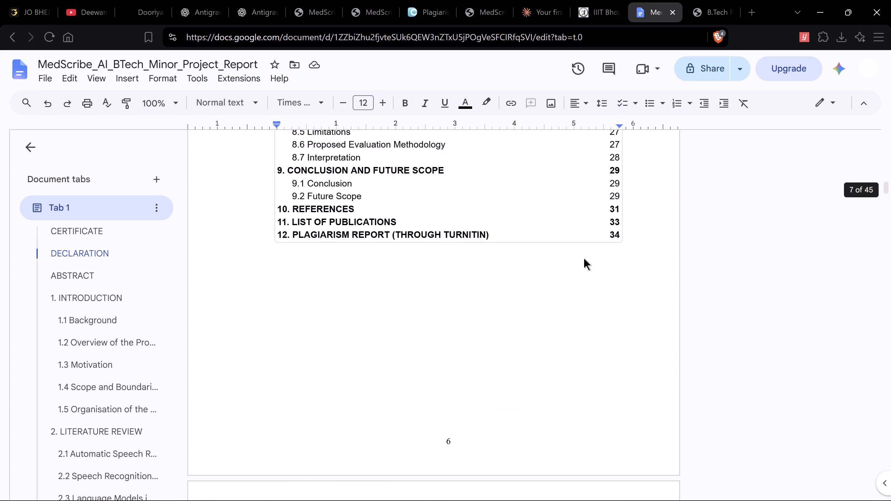
scroll(584, 258, "down", 1)
scroll(584, 258, "up", 4)
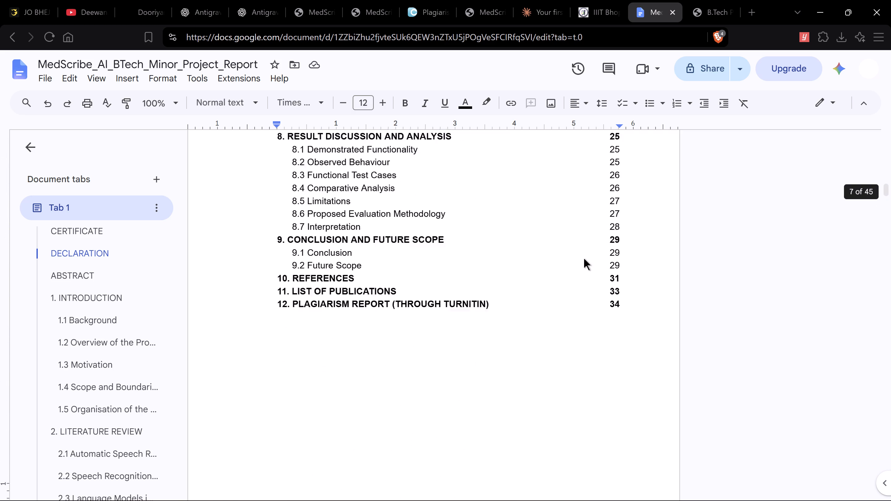
left_click(486, 321)
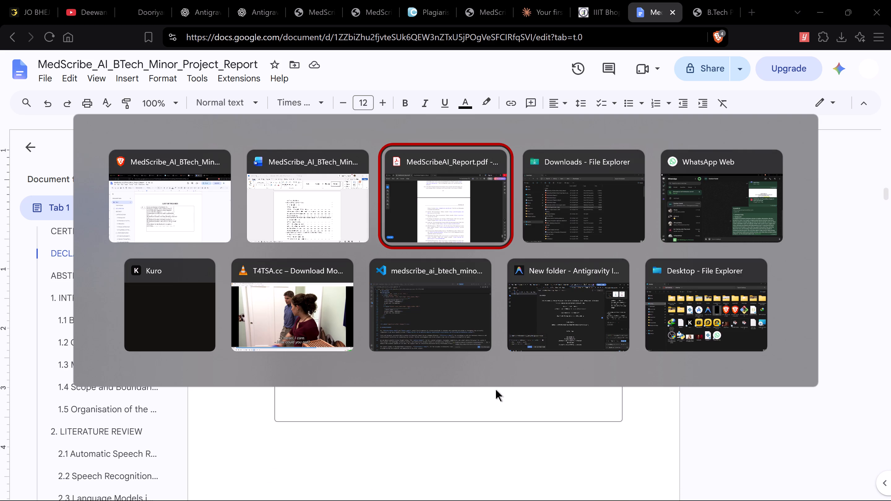
In the Word version, pad the blank line below the last List of Figures entry with a run of spaces.
scroll(496, 389, "down", 3)
scroll(496, 389, "up", 1)
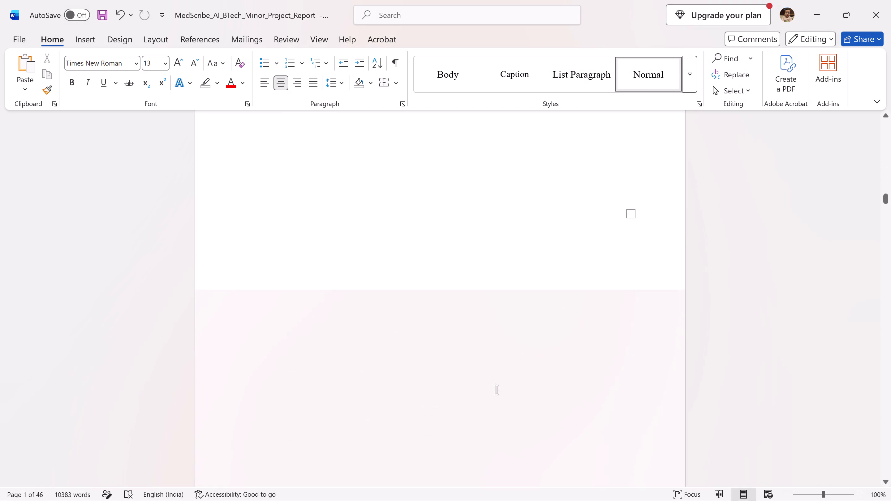
scroll(496, 389, "up", 2)
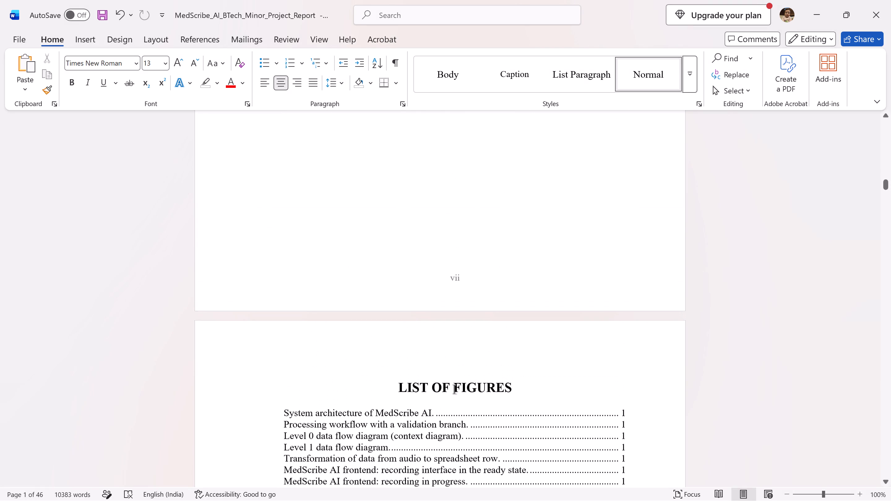
left_click(397, 413)
scroll(397, 413, "down", 1)
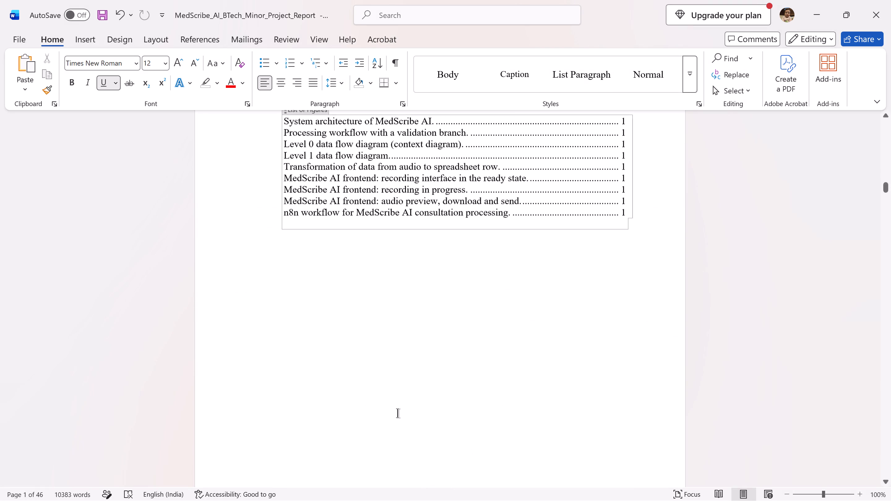
scroll(397, 413, "down", 1)
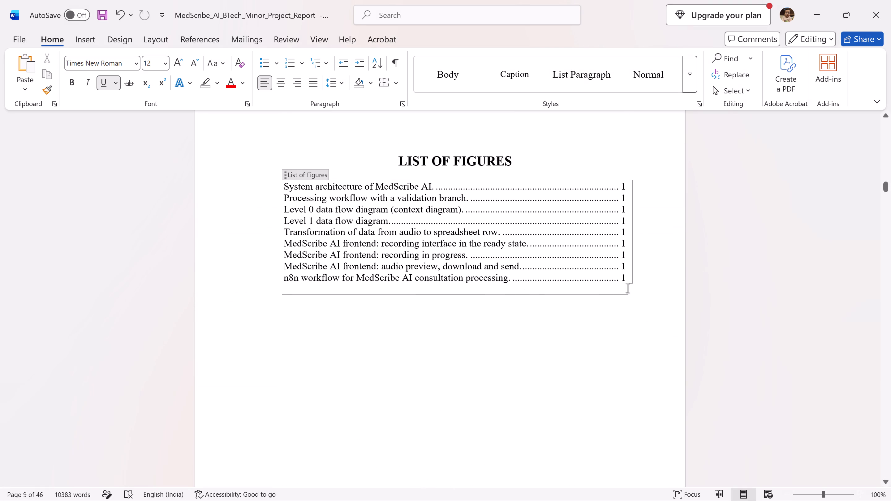
left_click(625, 288)
key("space")
key("space")
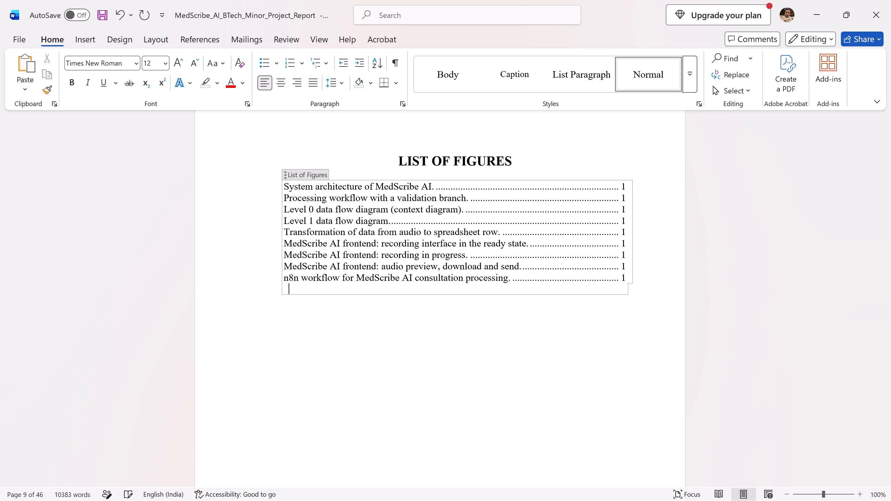
key("space")
key("ctrl+Right")
key("ctrl+Right")
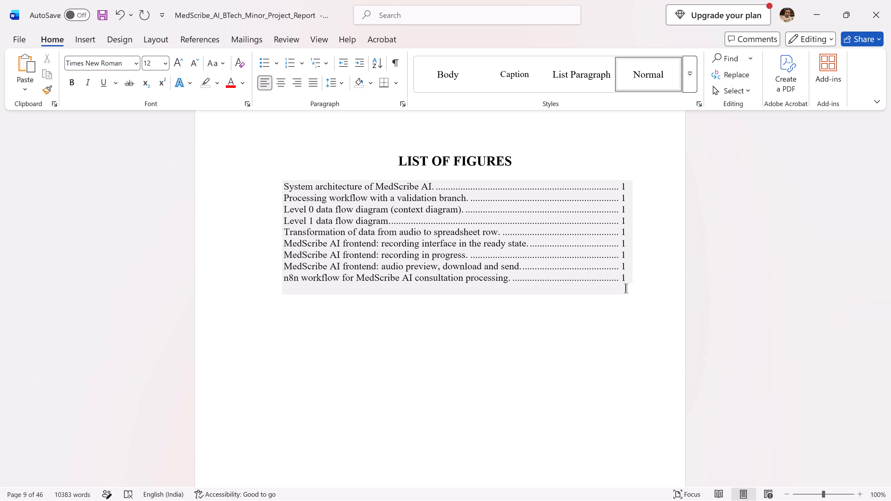
key("BackSpace")
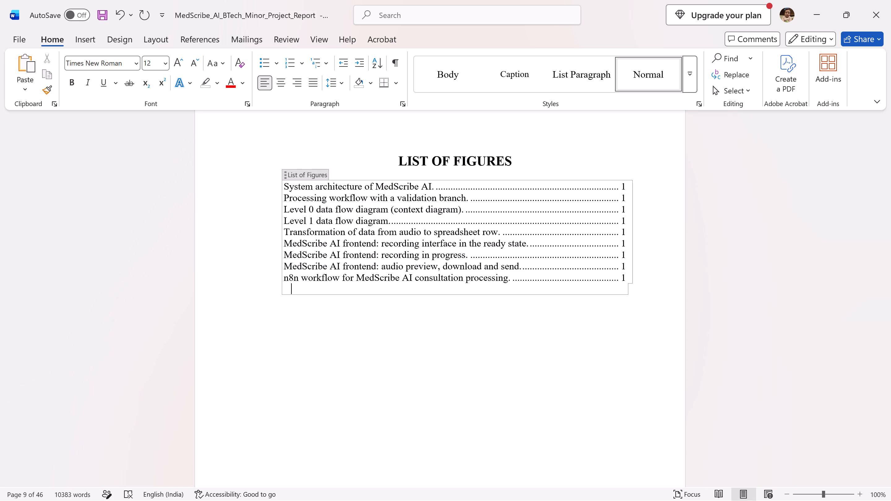
left_click(630, 289)
left_click(618, 289)
key("space")
key("space")
key("space")
key("space")
key("space")
key("space")
key("space")
key("space")
key("space")
key("space")
key("space")
key("space")
key("space")
key("space")
key("space")
key("space")
key("space")
key("space")
key("space")
key("space")
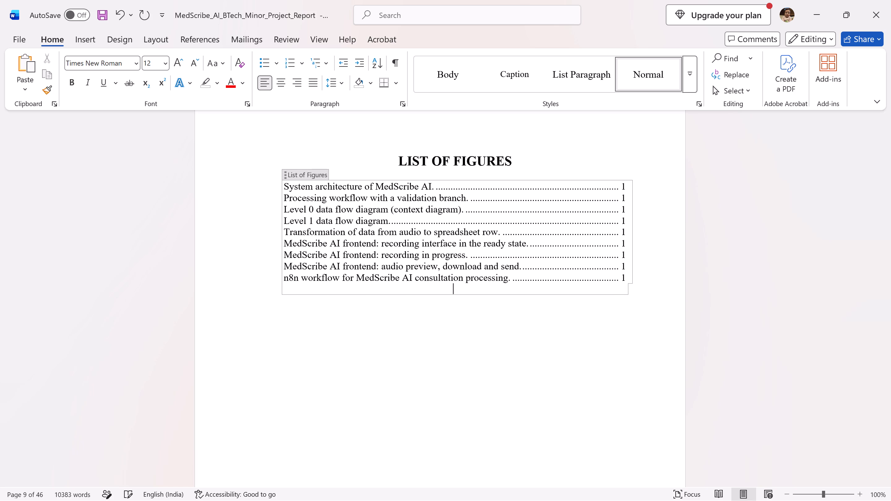
Copy the whole List of Figures block from Word and replace the entries under the LIST OF FIGURES heading in Google Docs with it.
left_click(307, 174)
right_click(307, 174)
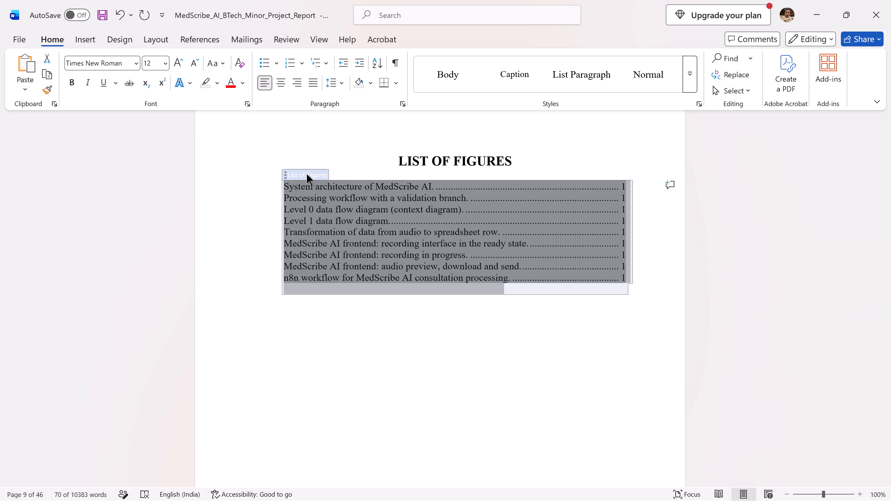
right_click(307, 174)
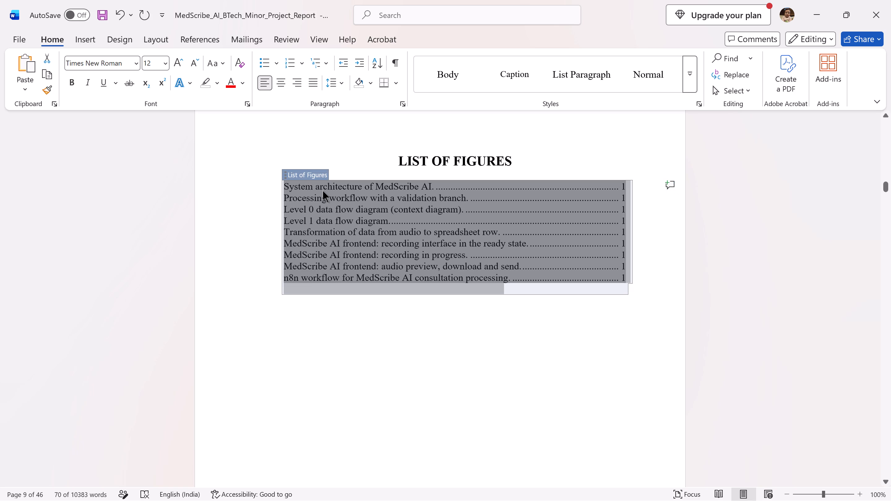
key("ctrl+c")
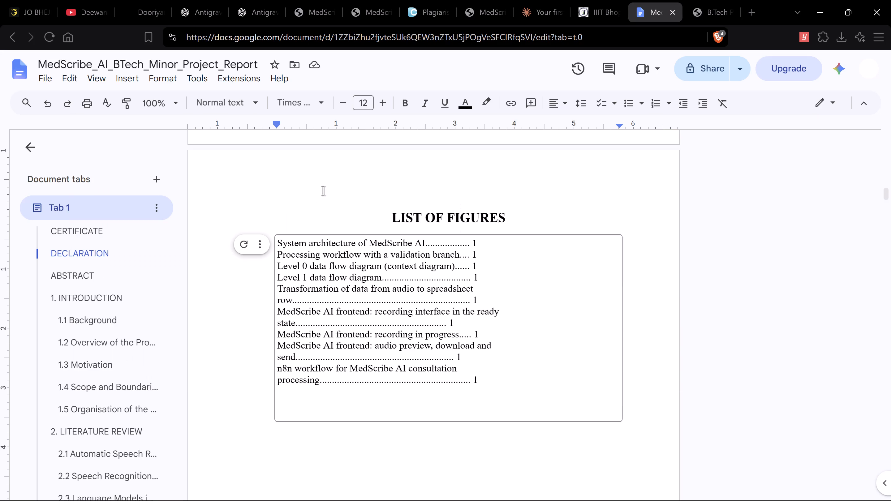
key("ctrl+a")
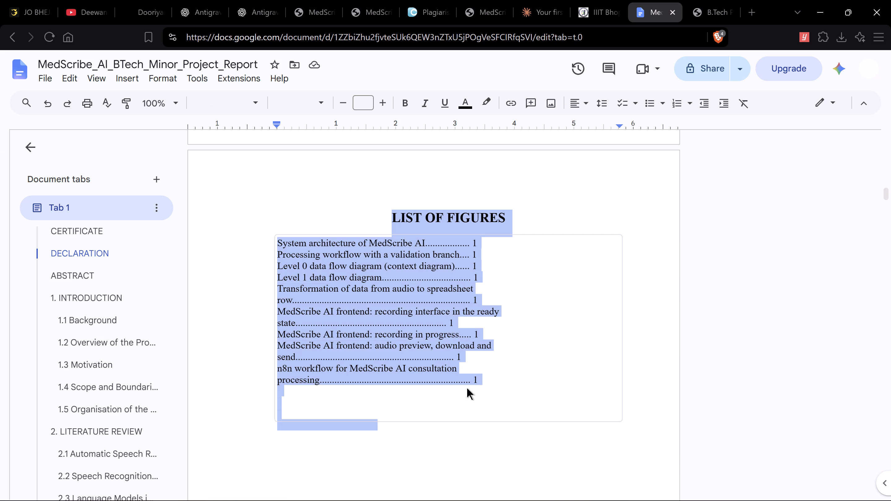
left_click(467, 388)
left_click_drag(467, 388, 463, 388)
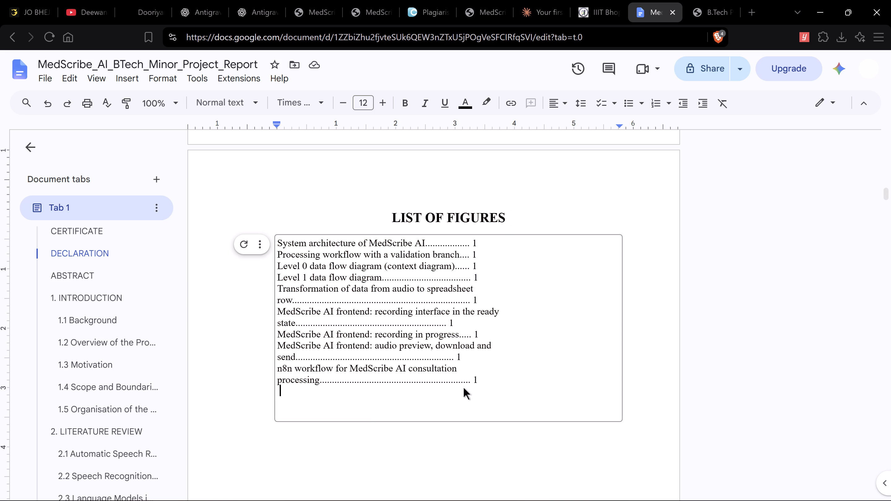
left_click_drag(463, 388, 263, 246)
key("BackSpace")
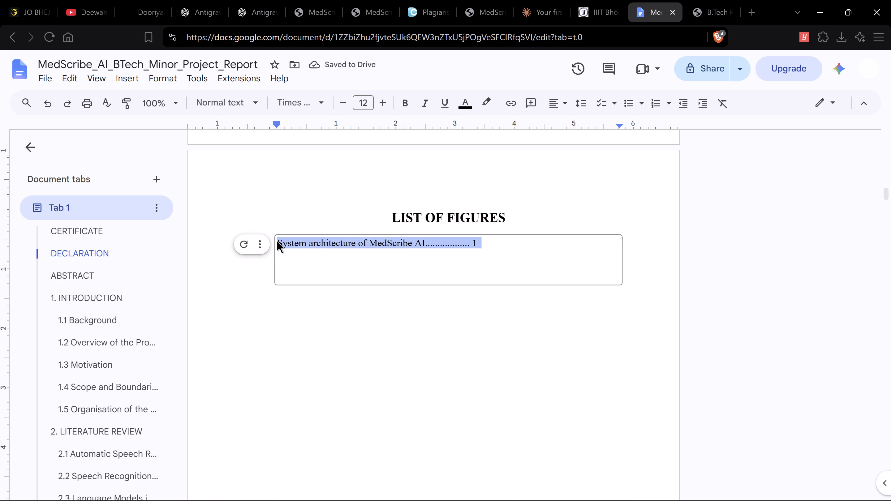
key("BackSpace")
left_click(285, 252)
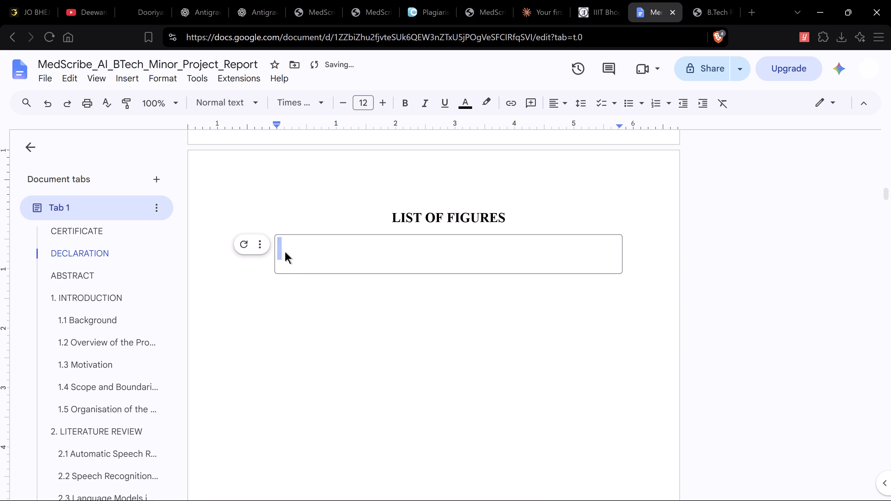
key("ctrl+v")
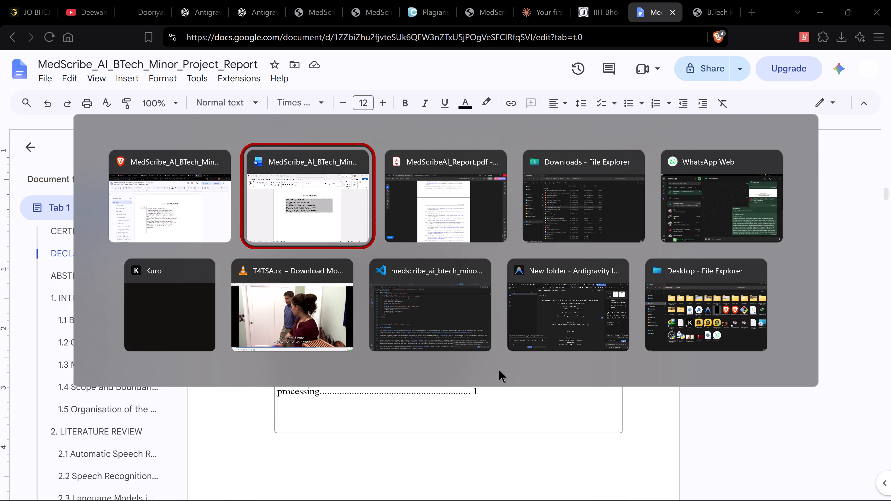
left_click(499, 370)
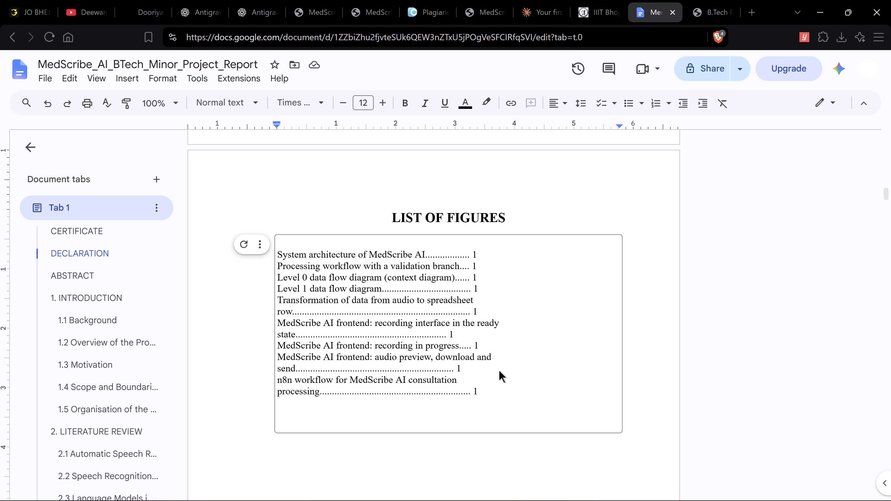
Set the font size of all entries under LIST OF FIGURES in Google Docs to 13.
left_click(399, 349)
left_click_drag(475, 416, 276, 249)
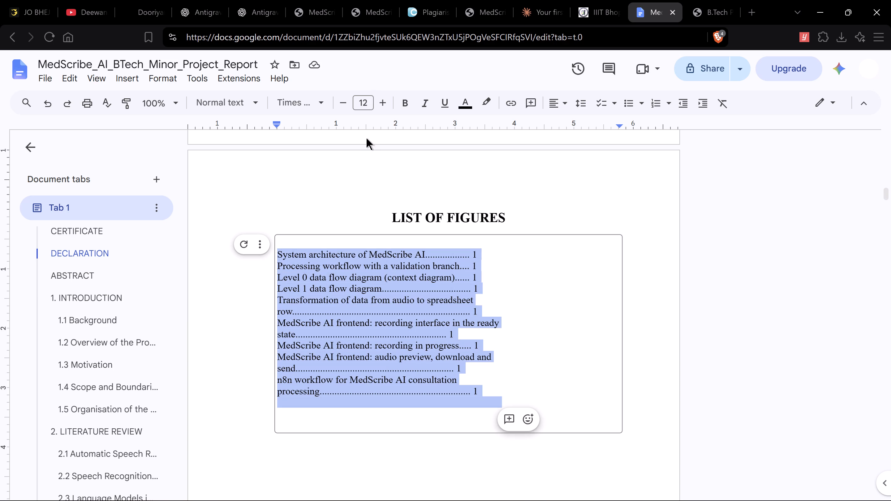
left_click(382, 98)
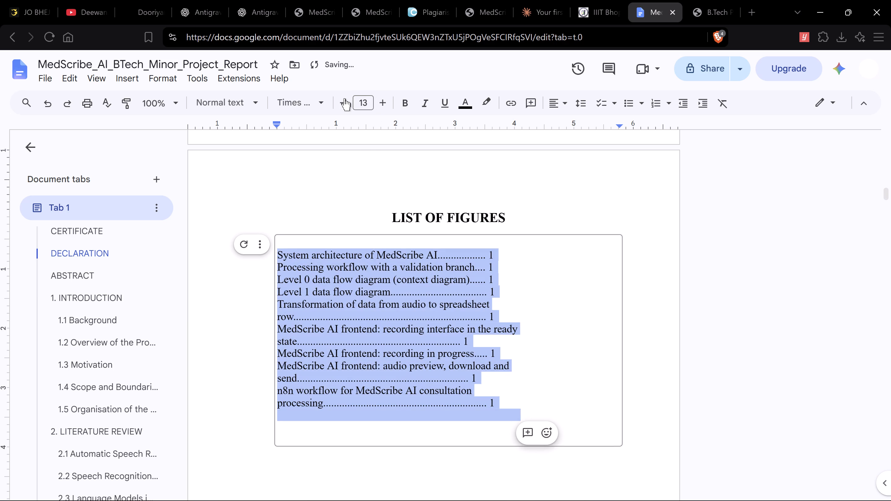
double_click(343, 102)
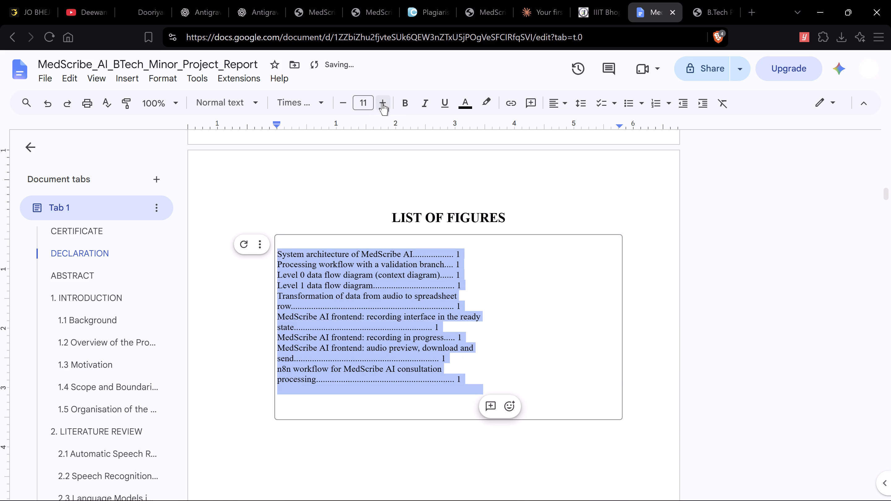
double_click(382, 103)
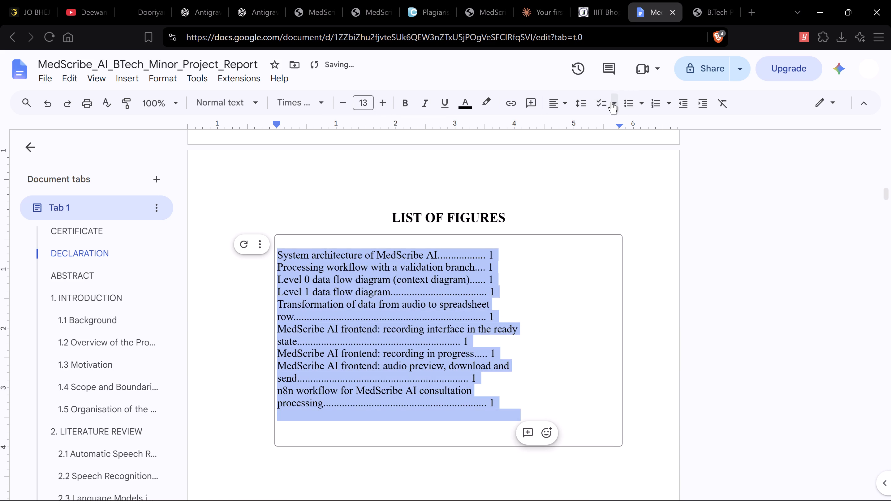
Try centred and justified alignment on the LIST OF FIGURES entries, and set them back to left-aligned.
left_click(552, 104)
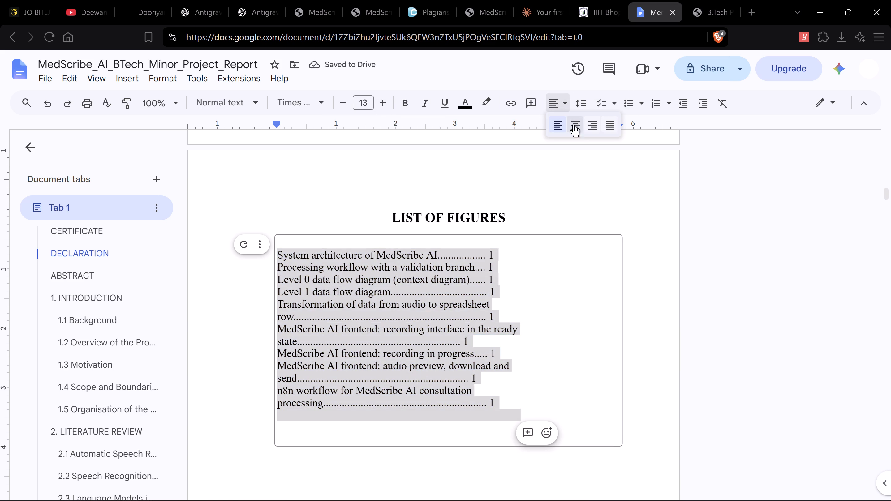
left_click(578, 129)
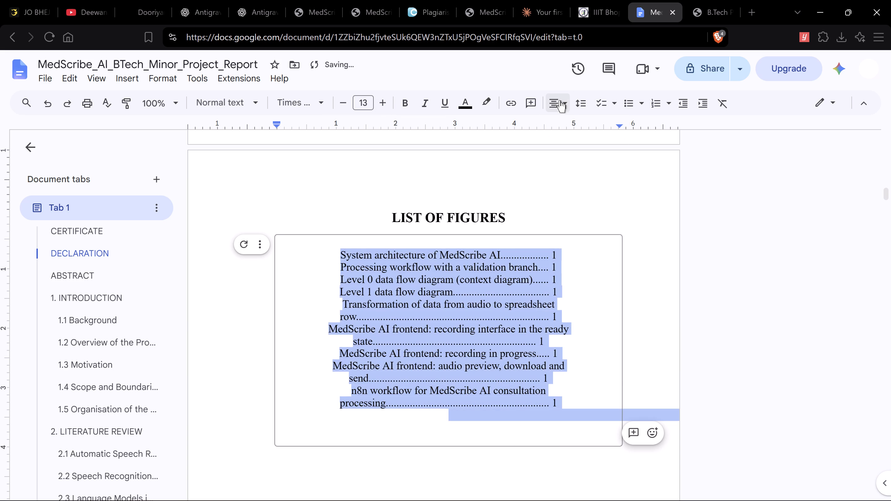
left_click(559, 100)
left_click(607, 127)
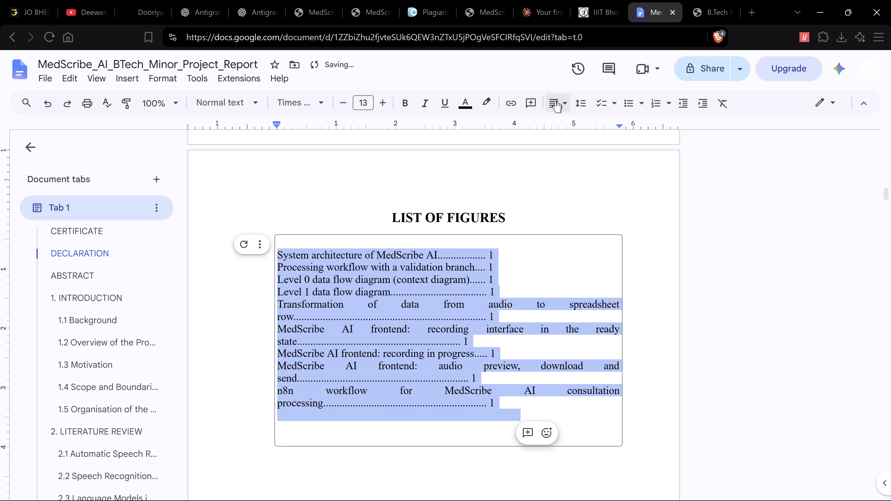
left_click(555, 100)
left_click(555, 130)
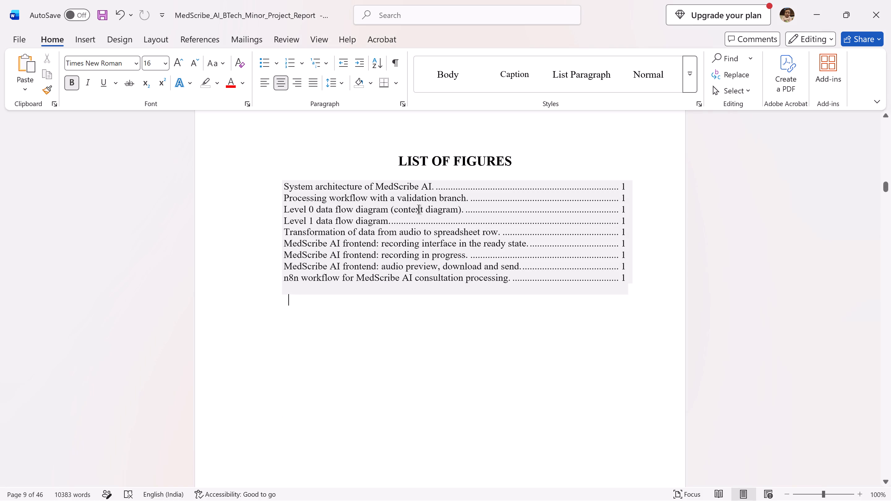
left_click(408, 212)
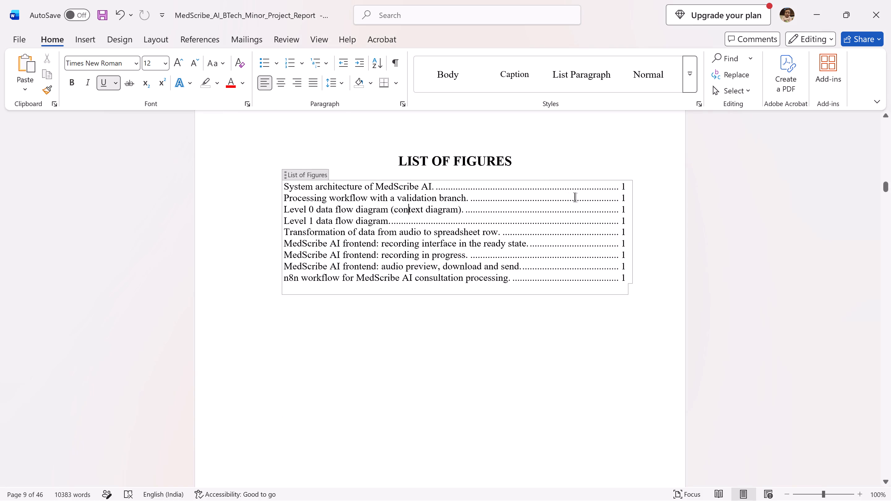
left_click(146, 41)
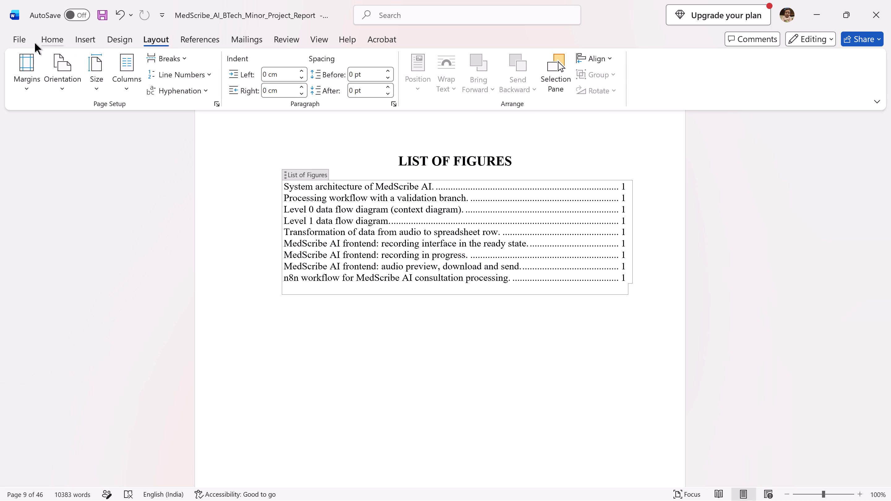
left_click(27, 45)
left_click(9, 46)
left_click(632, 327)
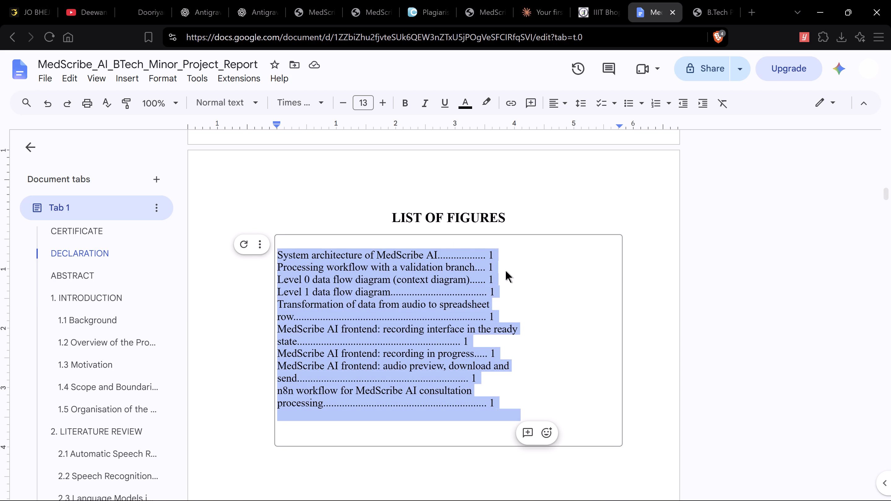
Delete the LIST OF FIGURES heading together with its entries from the Google Docs report.
left_click(511, 271)
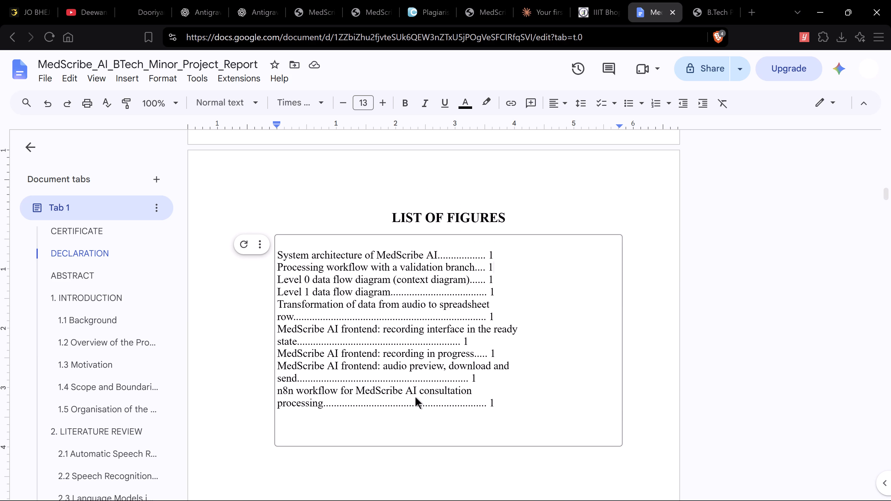
scroll(415, 397, "down", 3)
left_click_drag(406, 367, 277, 199)
key("BackSpace")
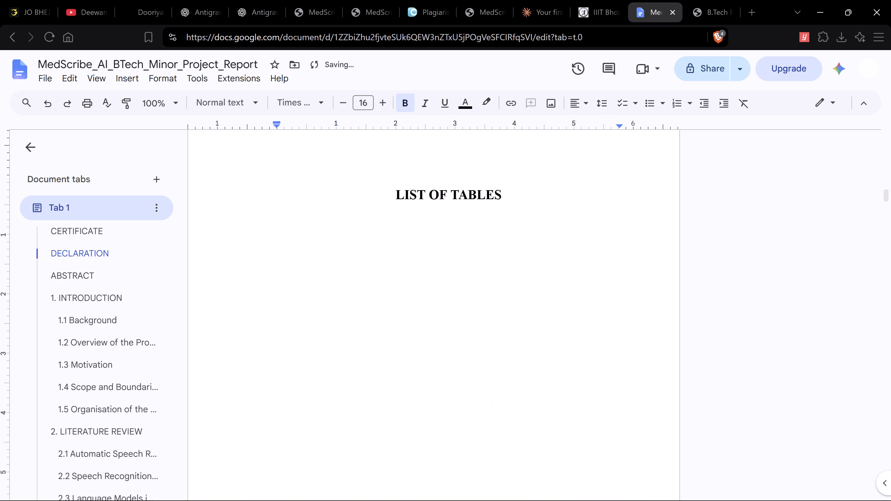
Examine the table of contents, List of Figures and List of Tables pages in the Word version against the Google Docs front matter.
scroll(277, 199, "up", 9)
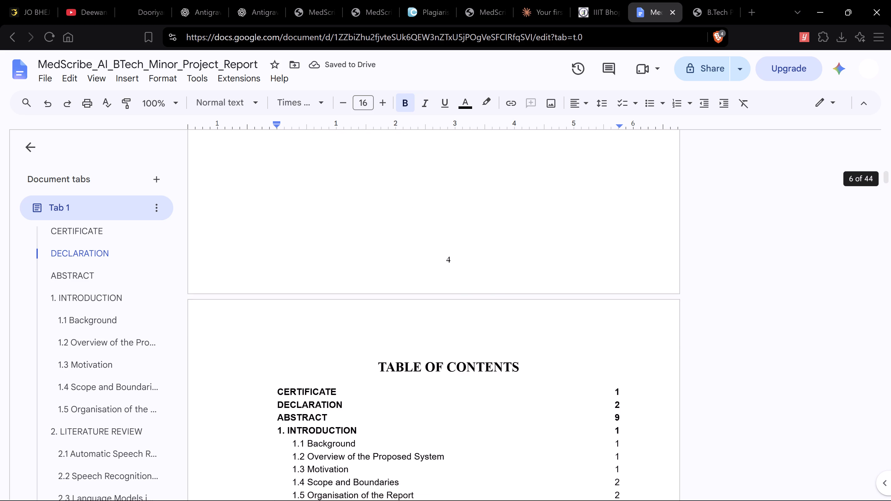
scroll(277, 199, "down", 1)
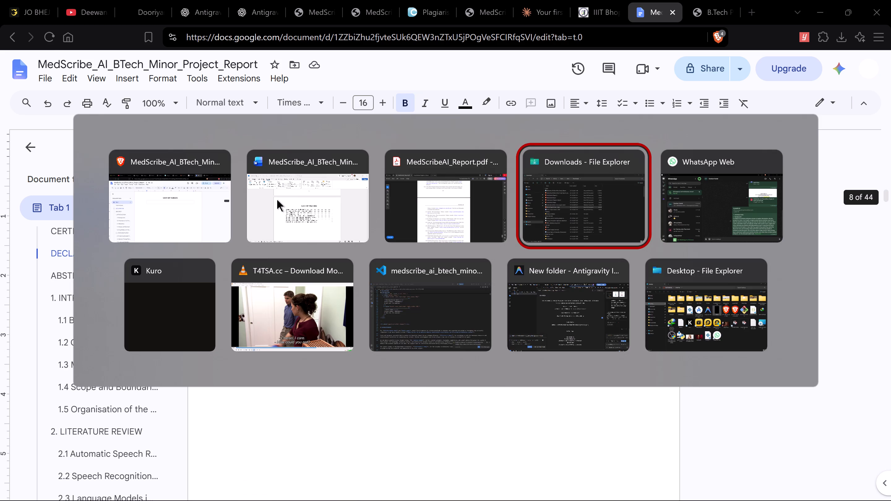
scroll(277, 199, "down", 2)
scroll(277, 199, "up", 4)
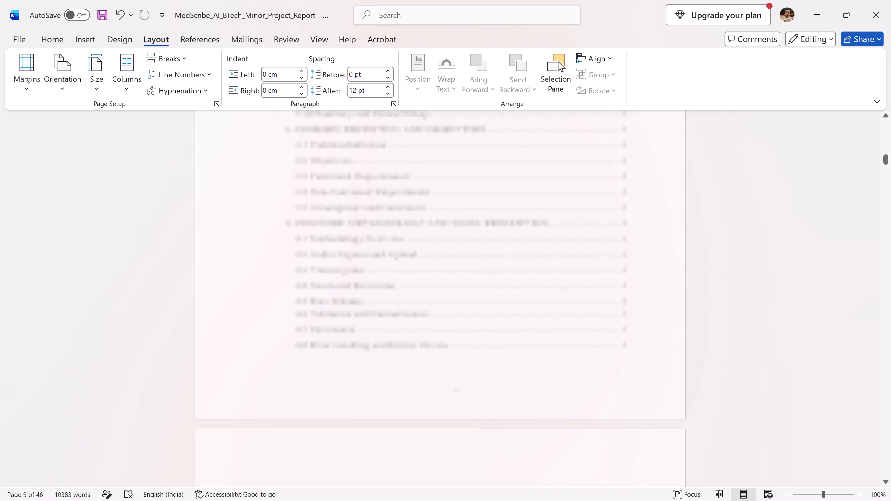
scroll(277, 199, "down", 1)
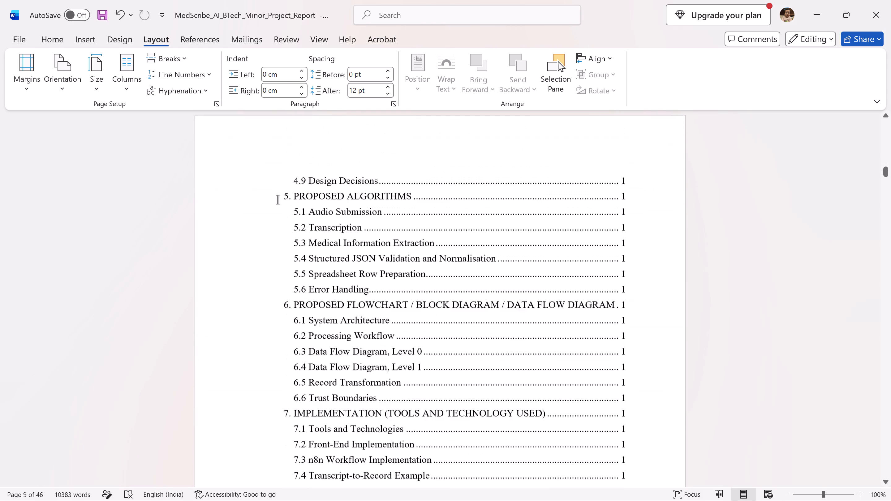
scroll(277, 199, "down", 2)
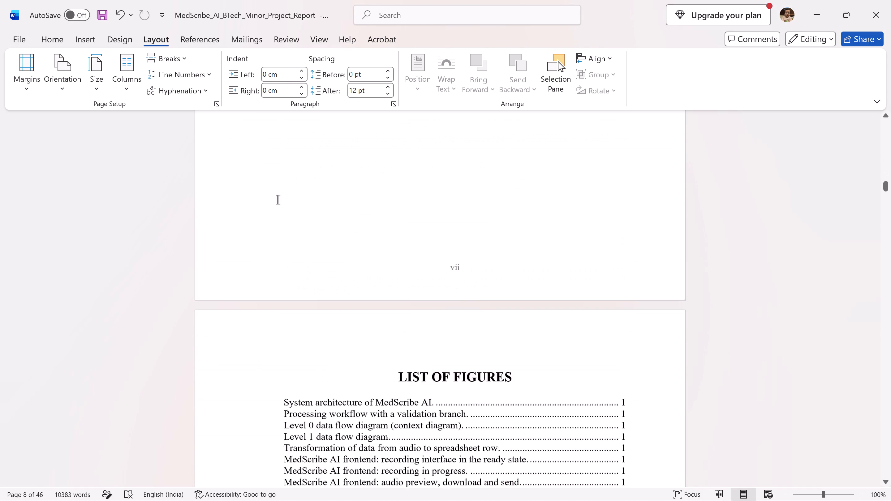
scroll(277, 199, "down", 3)
scroll(277, 199, "up", 1)
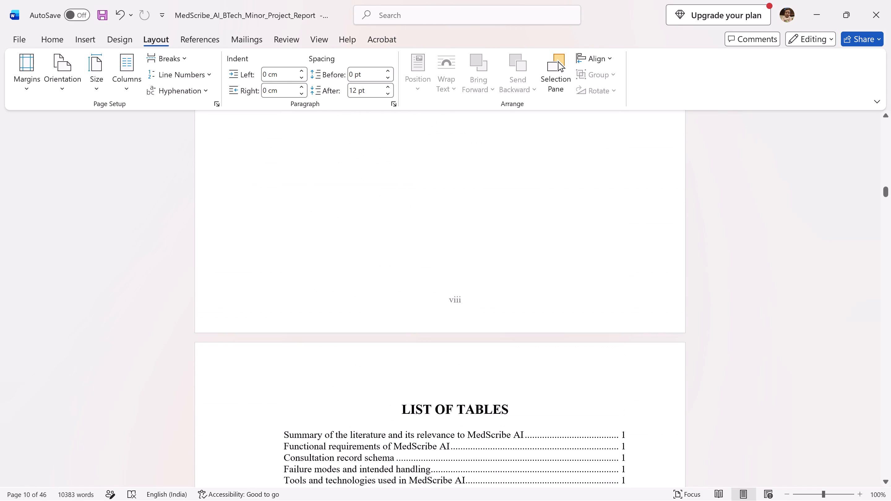
scroll(277, 199, "up", 1)
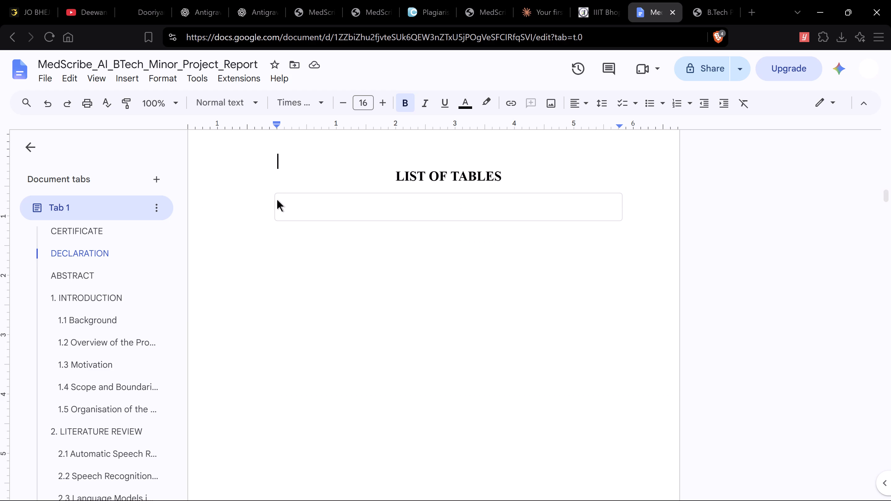
In Google Docs, remove the LIST OF TABLES heading, its empty block and the surrounding blank space above LIST OF ABBREVIATIONS.
left_click(493, 238)
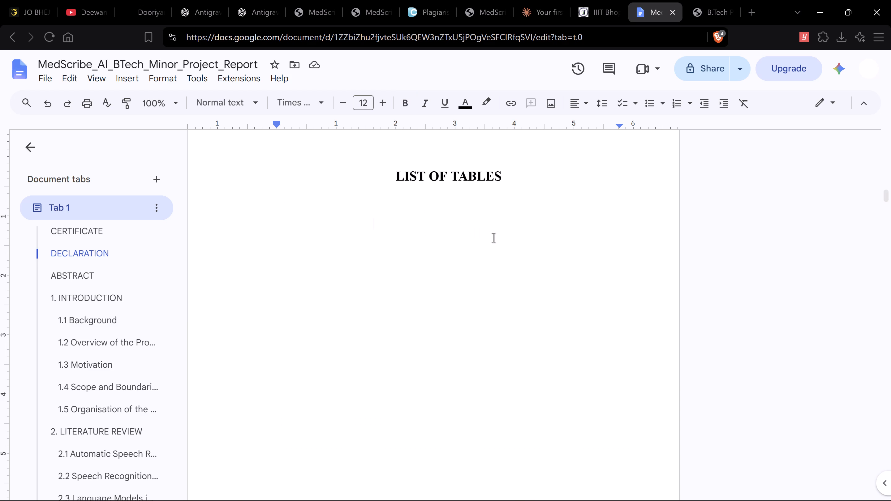
key("BackSpace")
key("BackSpace")
key("BackSpace")
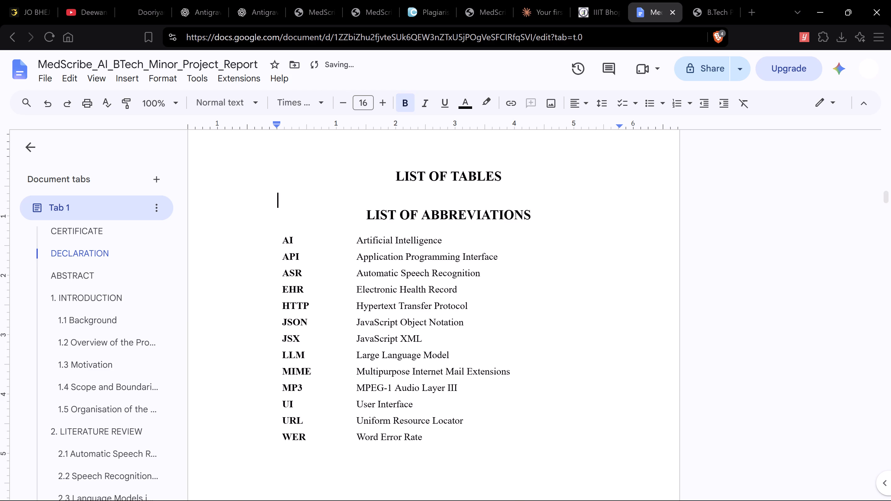
key("BackSpace")
key("BackSpace")
key("ctrl+BackSpace")
key("ctrl+BackSpace")
key("ctrl+BackSpace")
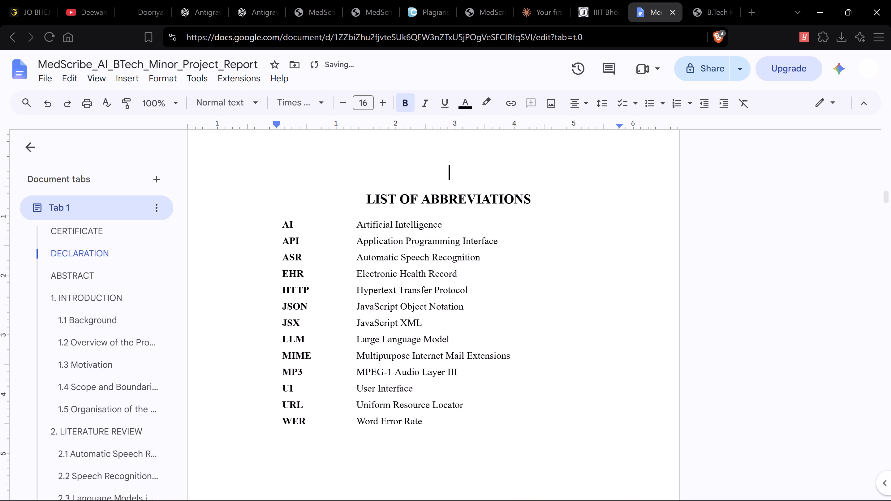
key("ctrl+BackSpace")
key("BackSpace")
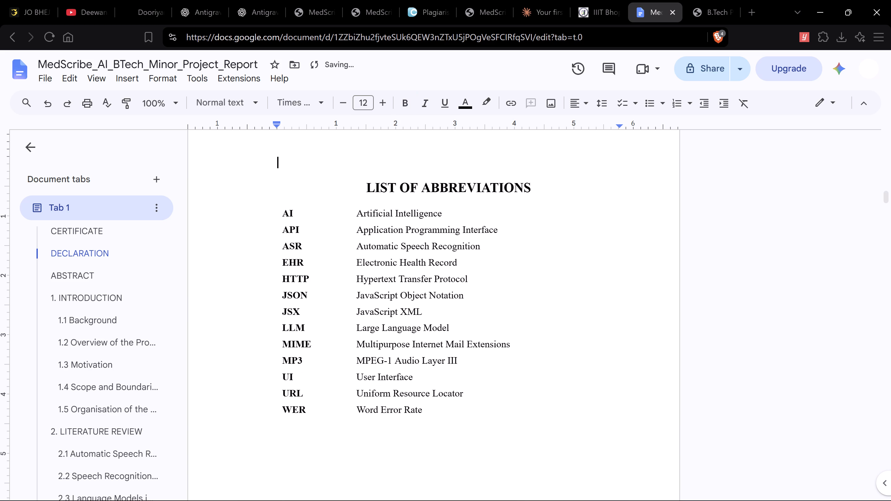
Review the Google Docs report from the table of contents through the abstract and Introduction to the Chapter 2 literature summary table.
scroll(549, 280, "up", 8)
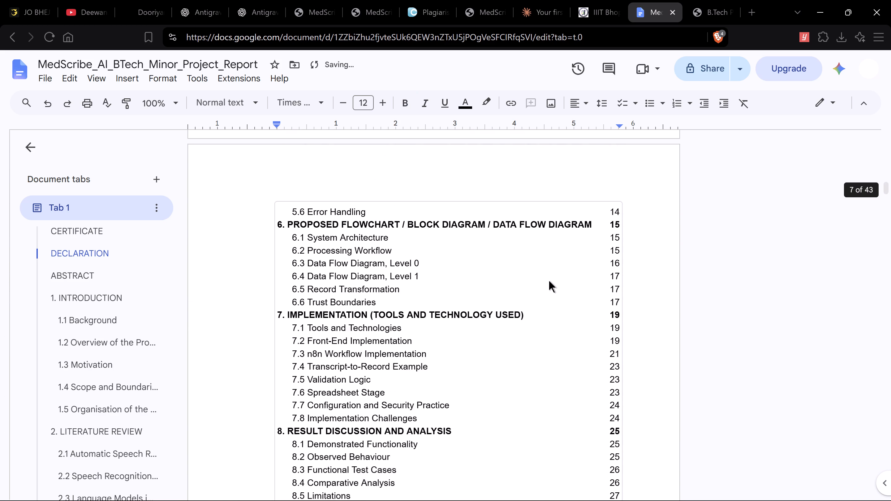
scroll(549, 280, "up", 3)
scroll(549, 280, "down", 1)
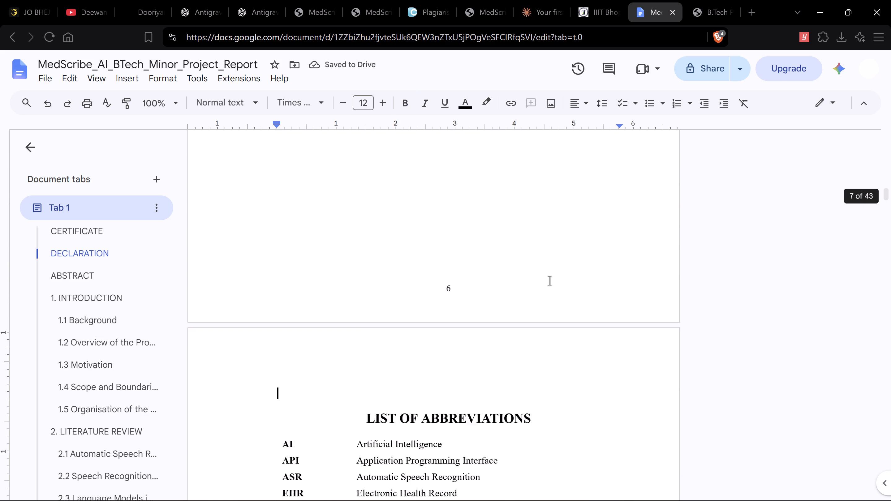
scroll(549, 280, "down", 4)
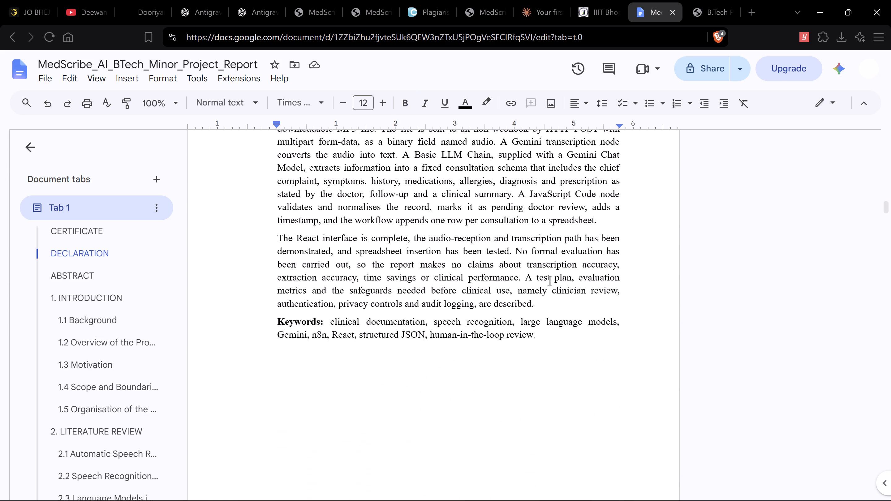
scroll(549, 280, "down", 6)
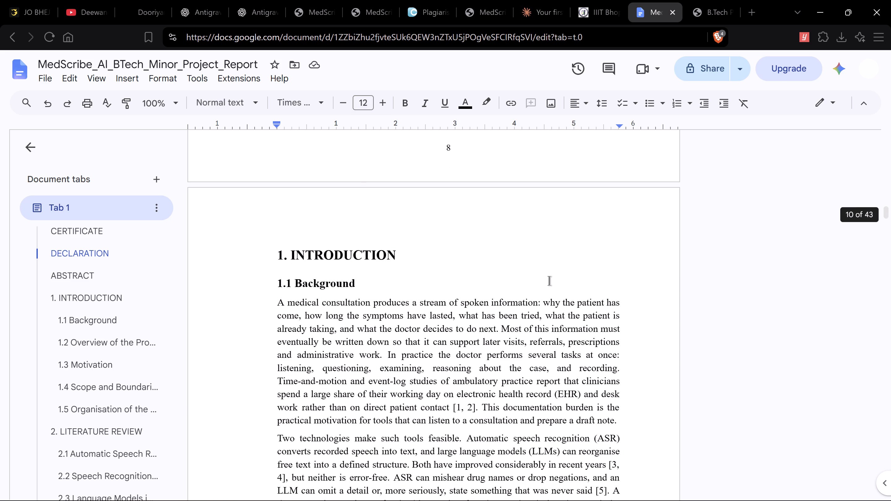
scroll(549, 280, "down", 5)
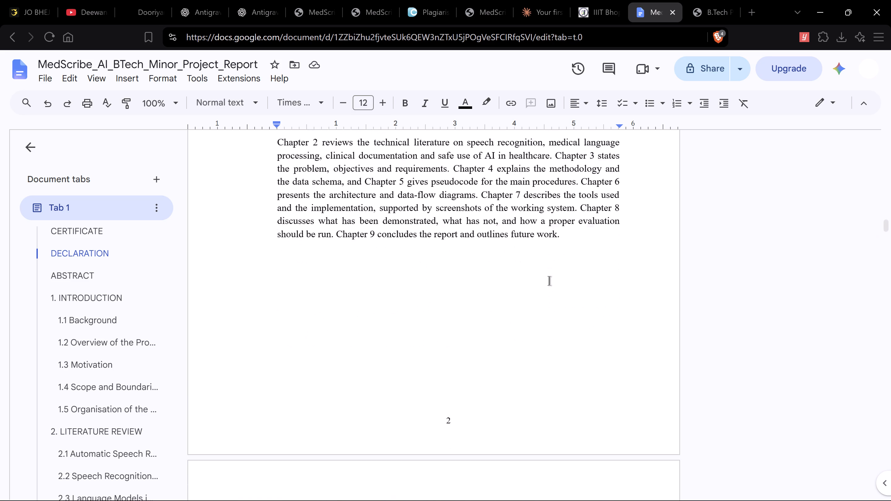
scroll(549, 280, "down", 6)
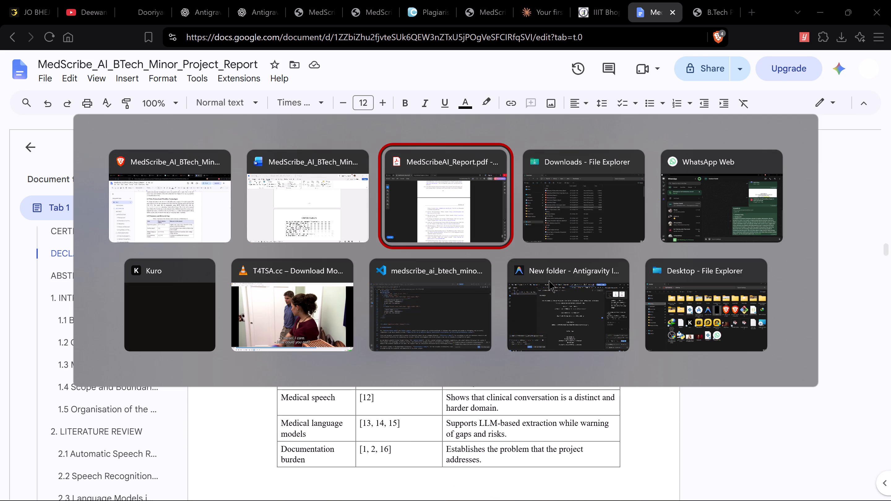
In the Word version, examine the report from section 1.5 Organisation of the Report through sections 2.7 to 2.9.
scroll(549, 280, "down", 4)
scroll(549, 280, "up", 1)
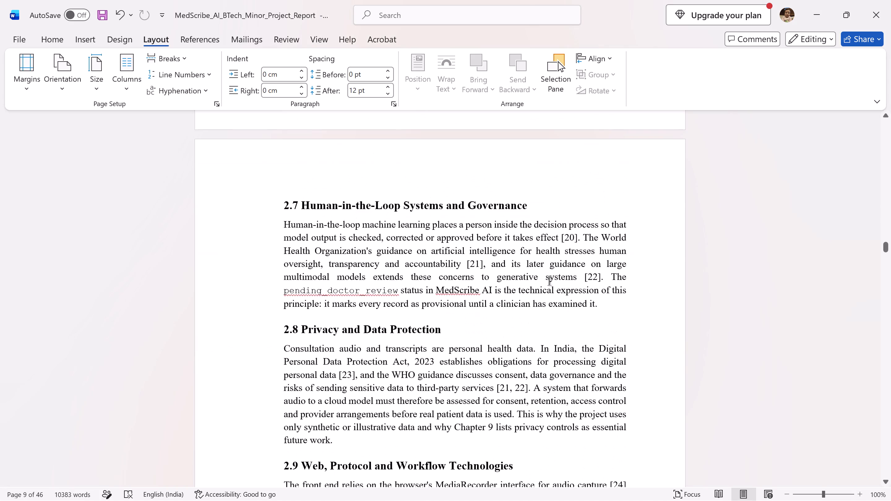
scroll(549, 280, "up", 3)
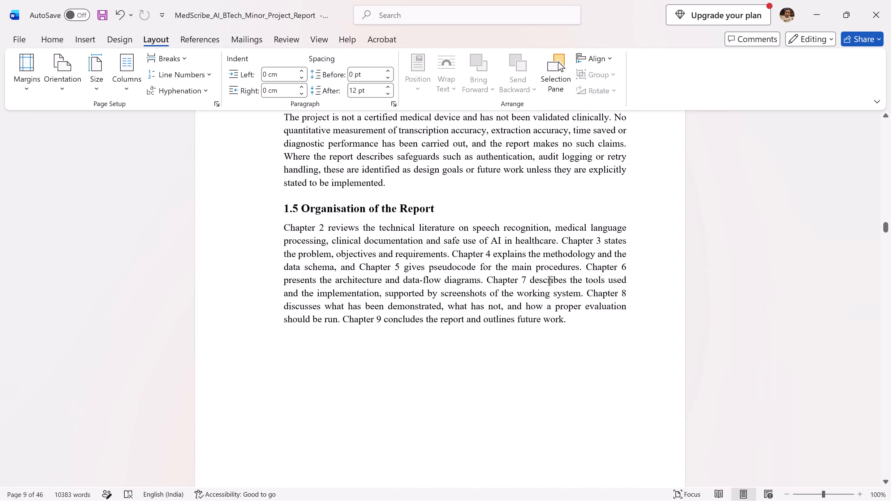
scroll(549, 280, "up", 1)
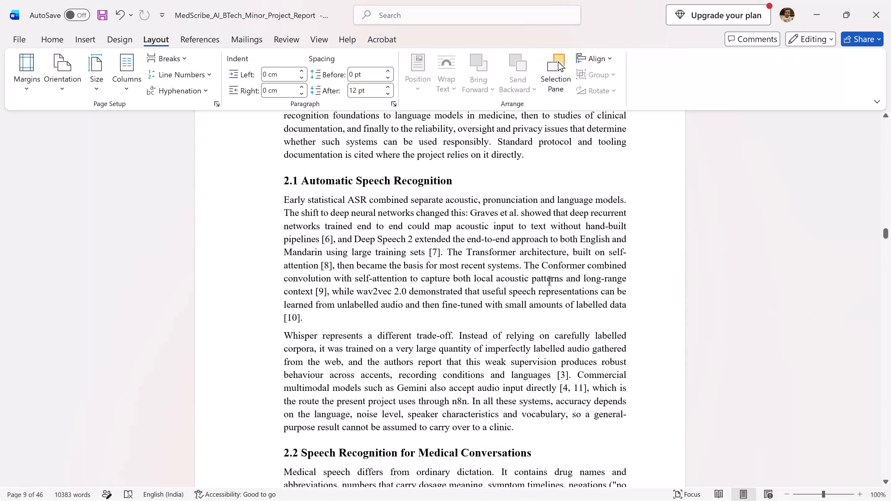
scroll(549, 280, "up", 1)
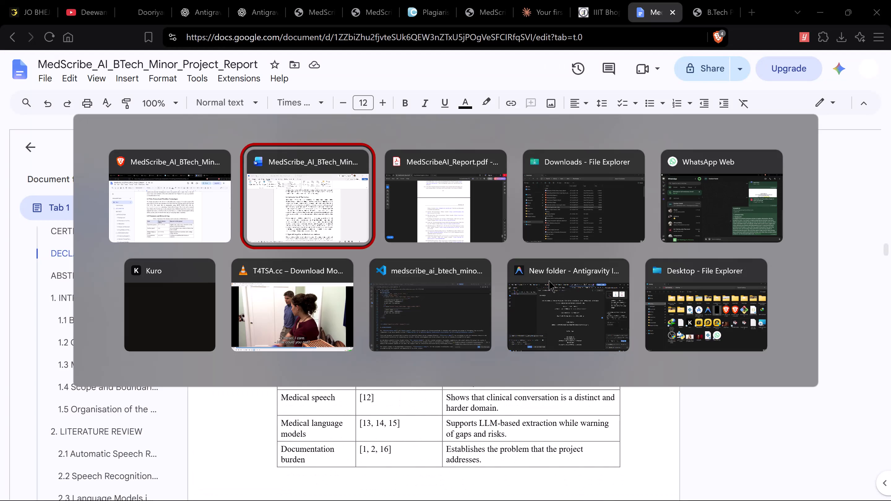
scroll(549, 280, "down", 1)
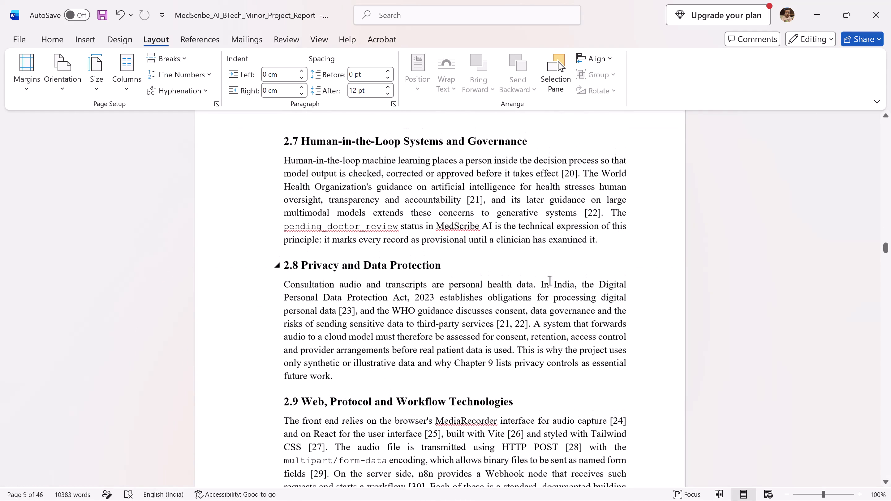
scroll(549, 280, "down", 1)
In the Google Docs report, look back from section 2.9 through the literature review and abstract to the table of contents pages.
scroll(549, 280, "up", 1)
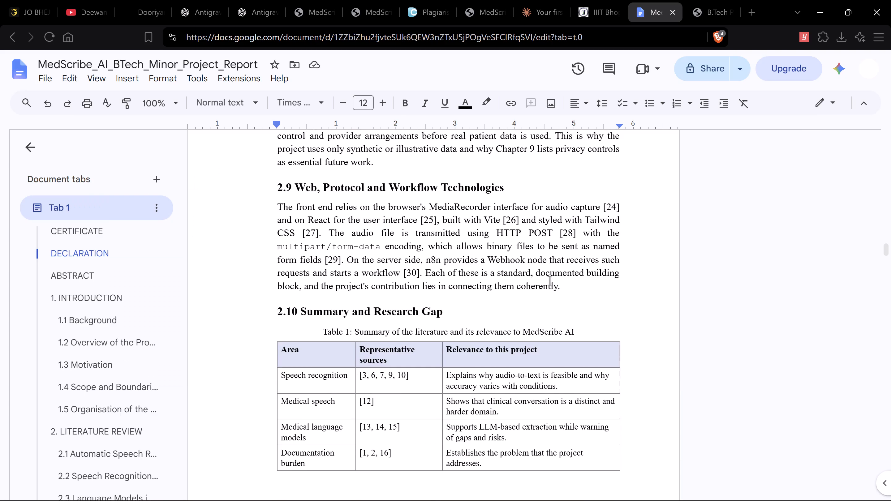
scroll(549, 280, "up", 1)
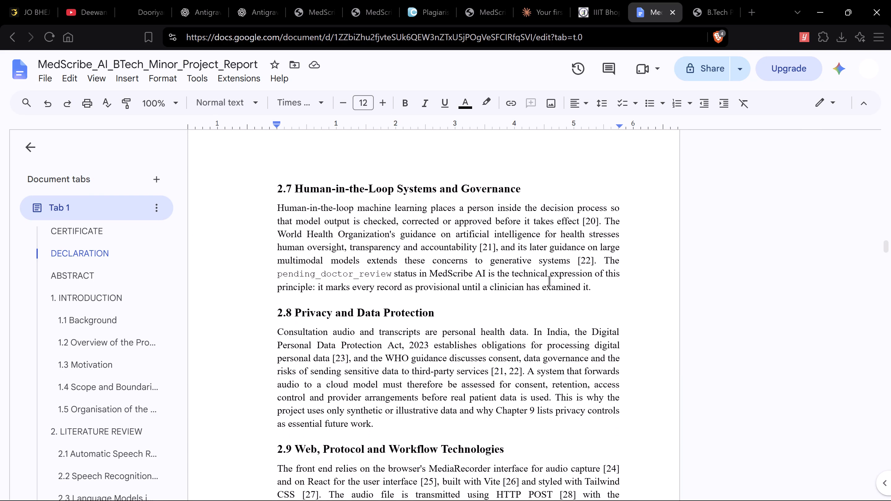
scroll(549, 280, "up", 1)
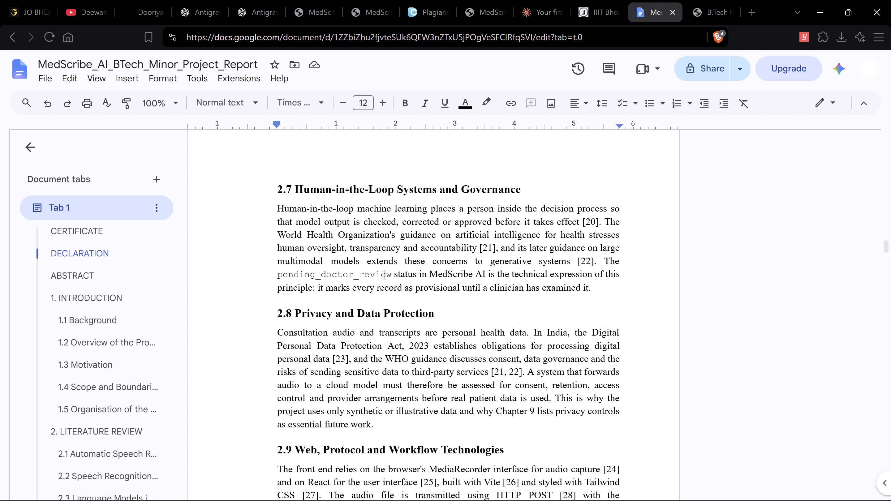
scroll(390, 274, "up", 9)
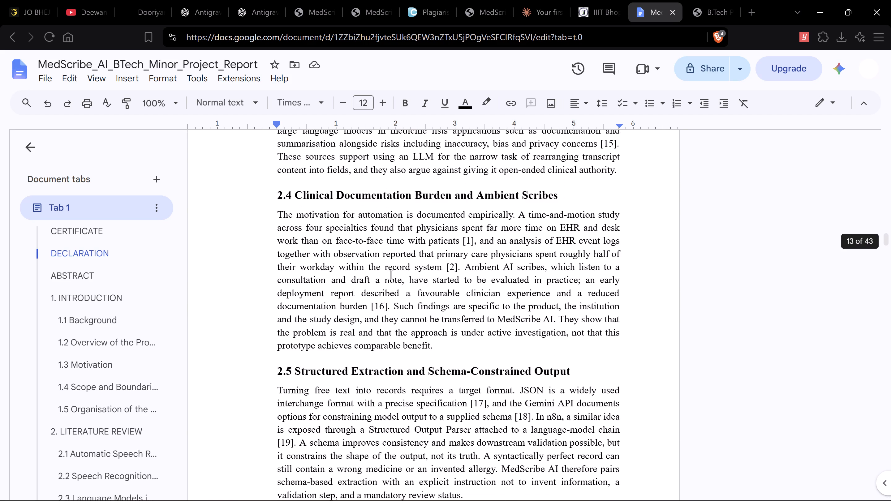
scroll(390, 274, "up", 5)
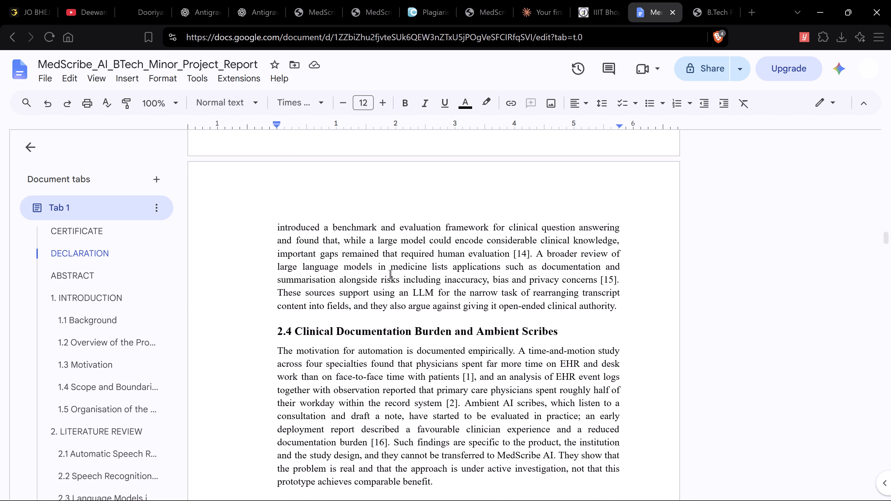
scroll(390, 274, "up", 5)
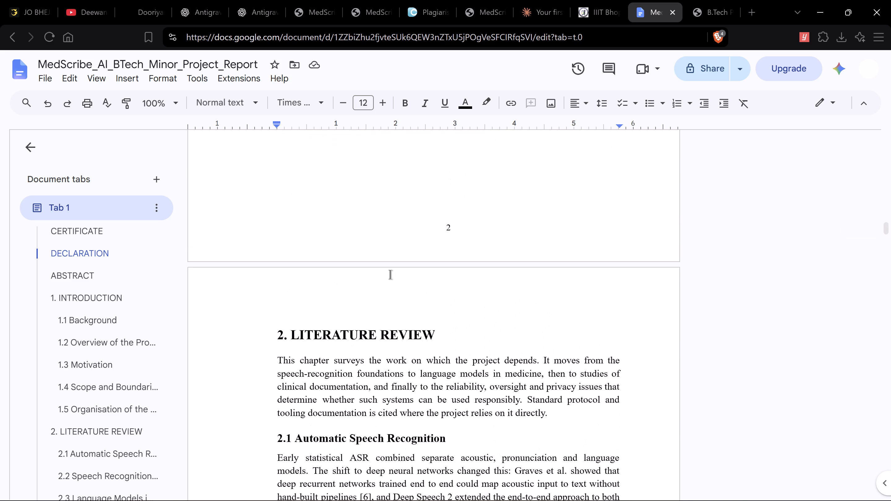
scroll(390, 274, "up", 8)
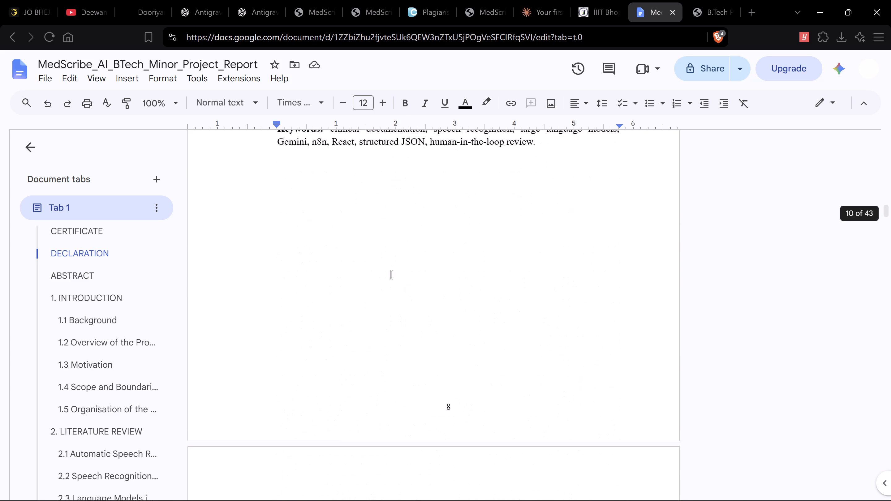
scroll(390, 274, "up", 6)
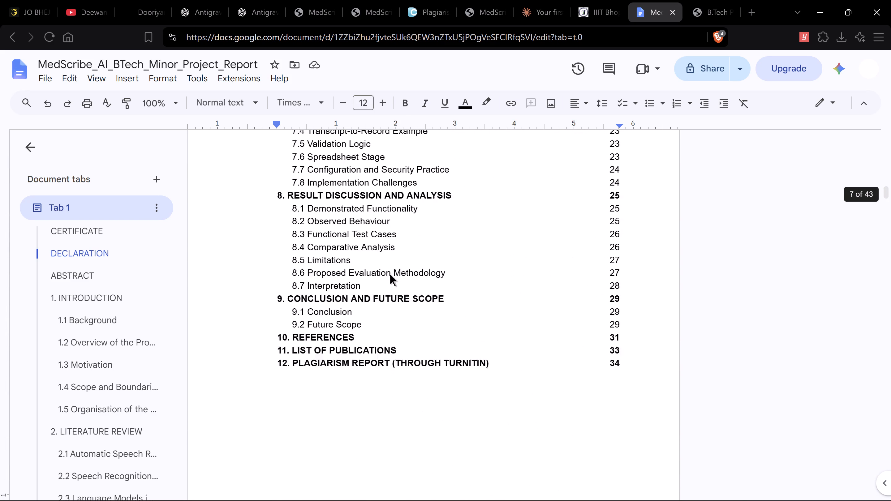
scroll(390, 274, "up", 2)
scroll(390, 274, "down", 4)
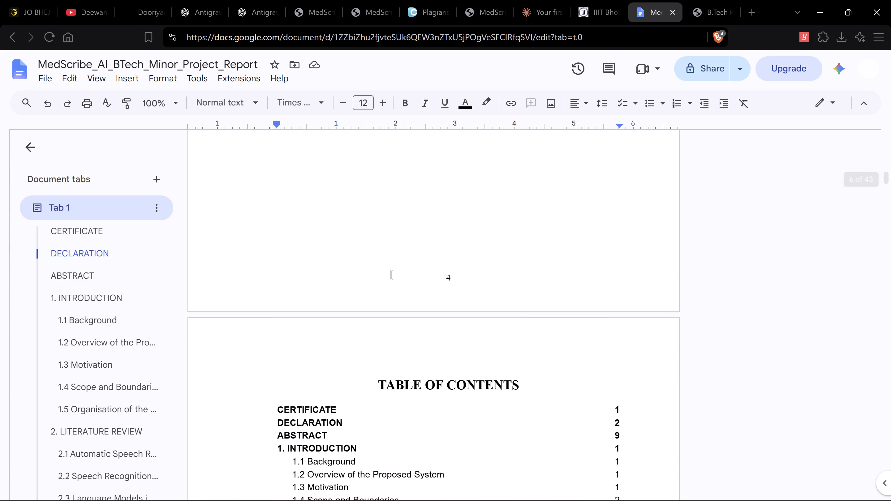
scroll(390, 274, "down", 3)
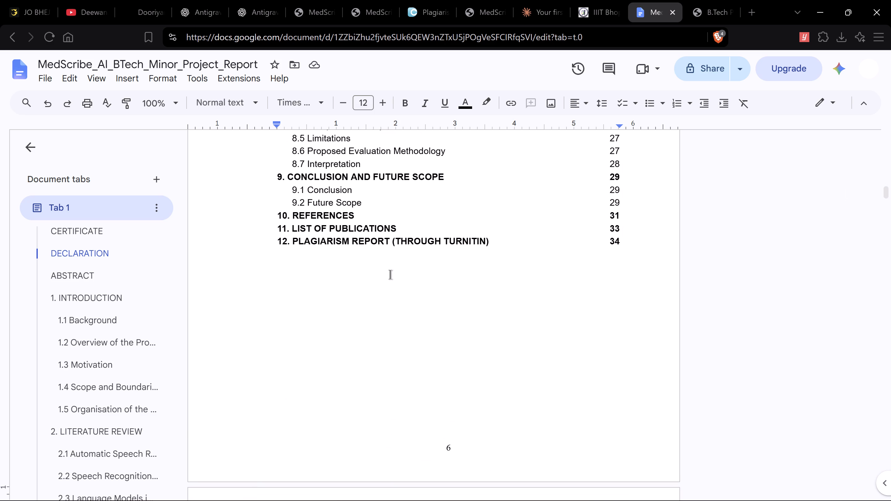
Undo the removals of the LIST OF TABLES and LIST OF FIGURES sections after the table of contents, including the list of figures entries.
scroll(390, 274, "down", 1)
key("ctrl+z")
key("ctrl+z")
key("ctrl+z")
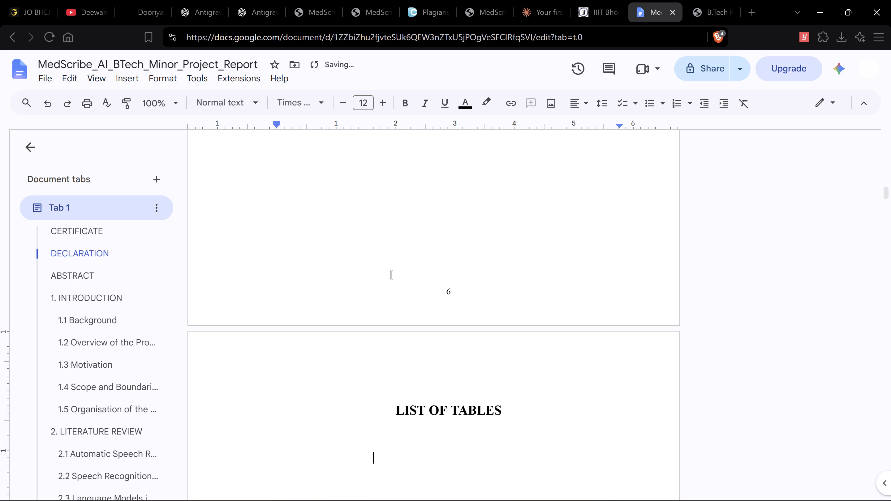
key("ctrl+z")
key("ctrl+z")
key("ctrl+z")
key("ctrl+z")
key("ctrl+z")
key("ctrl+z")
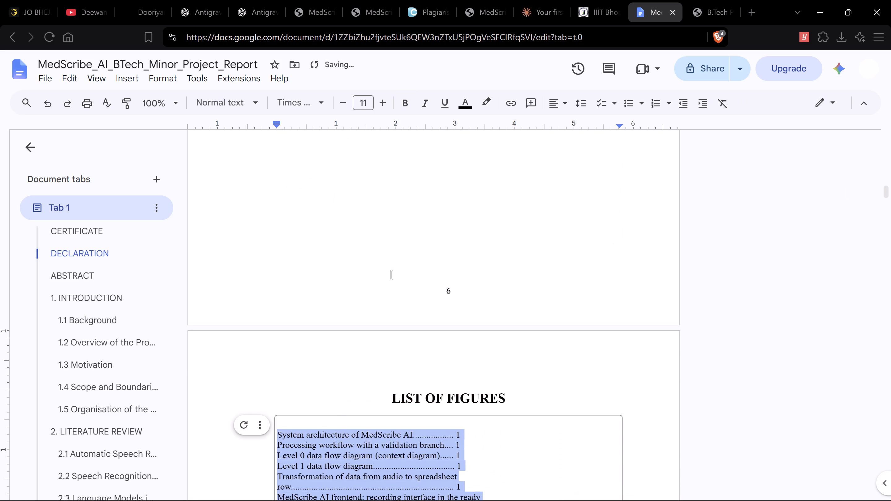
key("ctrl+z")
key("ctrl+z")
key("ctrl+z")
key("ctrl+z")
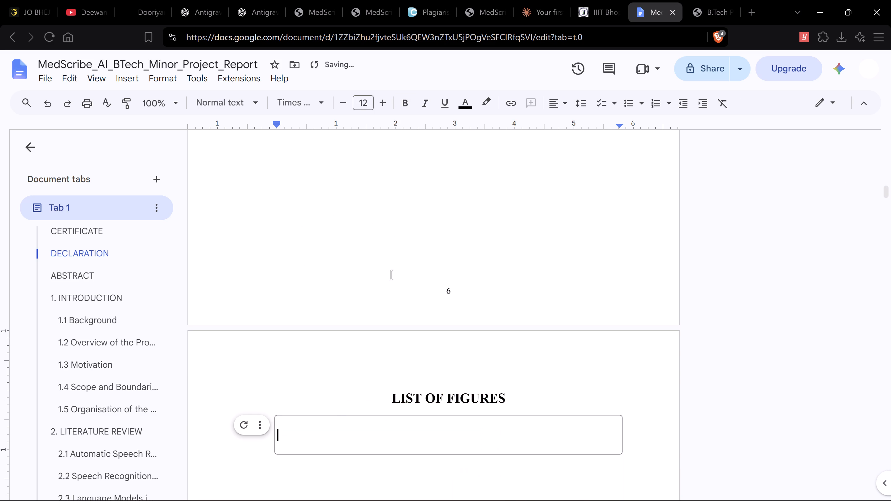
key("ctrl+z")
key("ctrl+z")
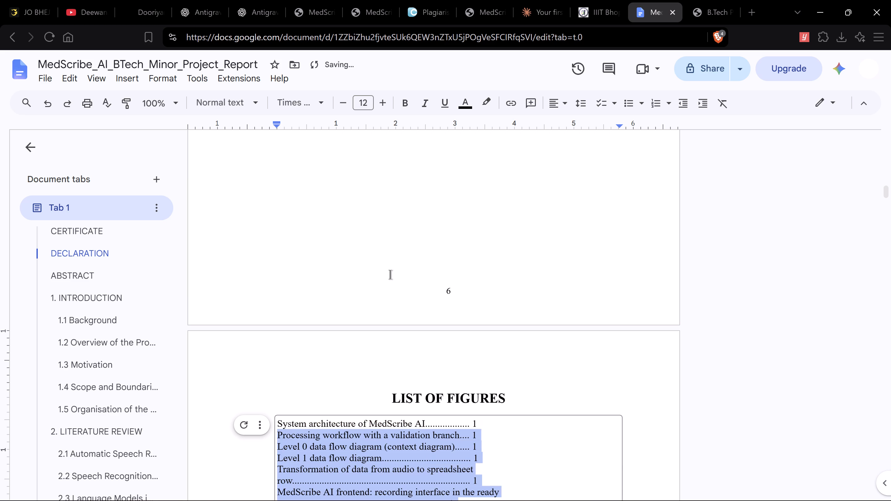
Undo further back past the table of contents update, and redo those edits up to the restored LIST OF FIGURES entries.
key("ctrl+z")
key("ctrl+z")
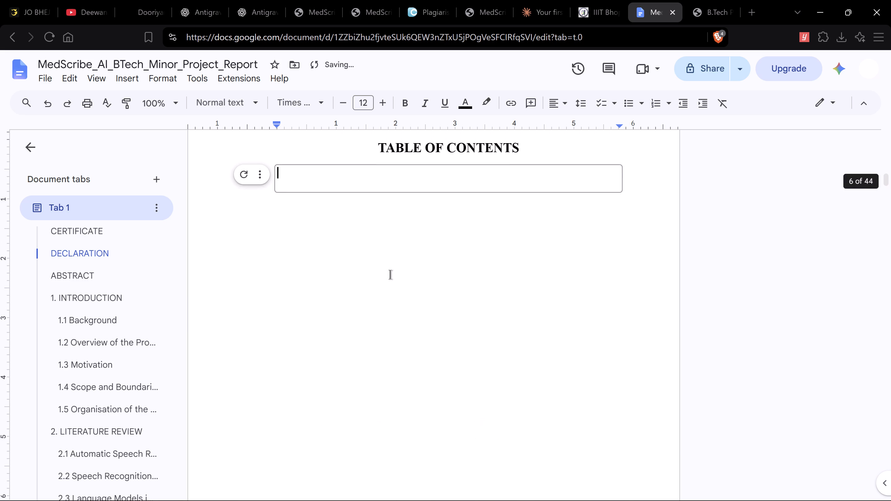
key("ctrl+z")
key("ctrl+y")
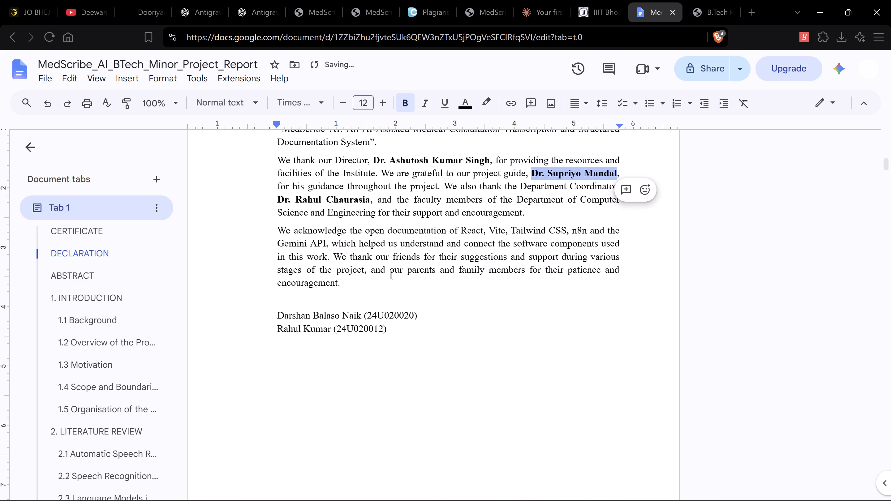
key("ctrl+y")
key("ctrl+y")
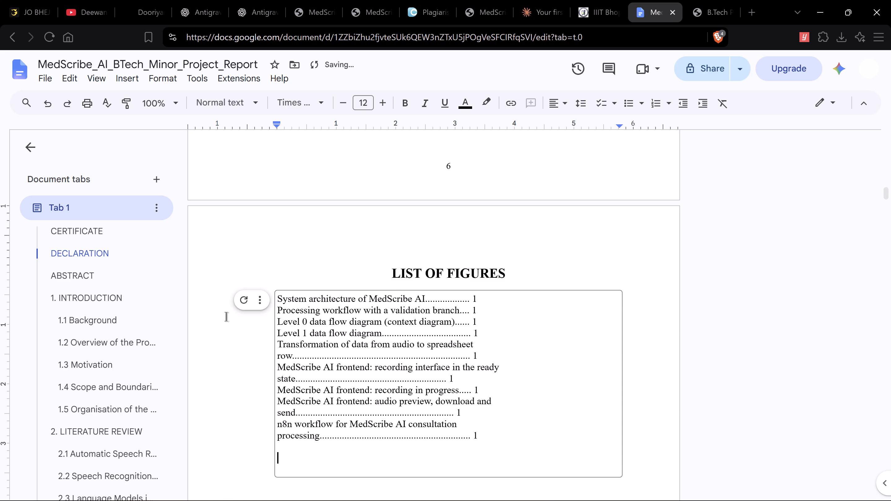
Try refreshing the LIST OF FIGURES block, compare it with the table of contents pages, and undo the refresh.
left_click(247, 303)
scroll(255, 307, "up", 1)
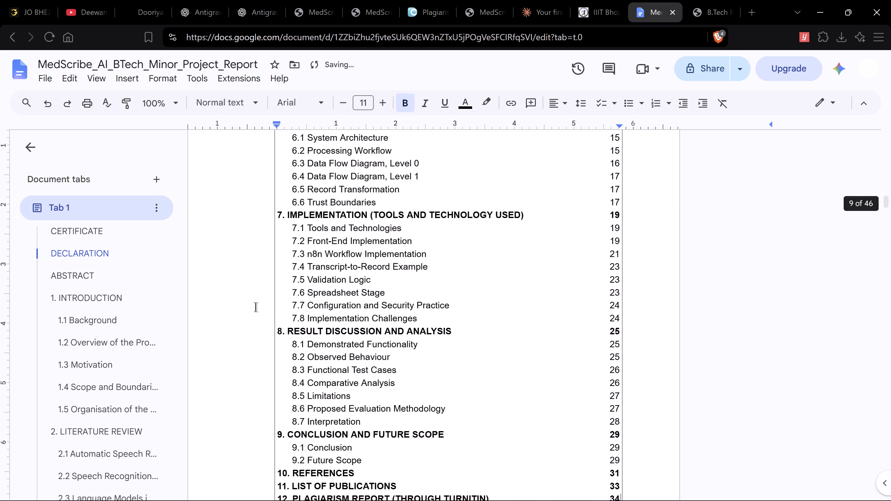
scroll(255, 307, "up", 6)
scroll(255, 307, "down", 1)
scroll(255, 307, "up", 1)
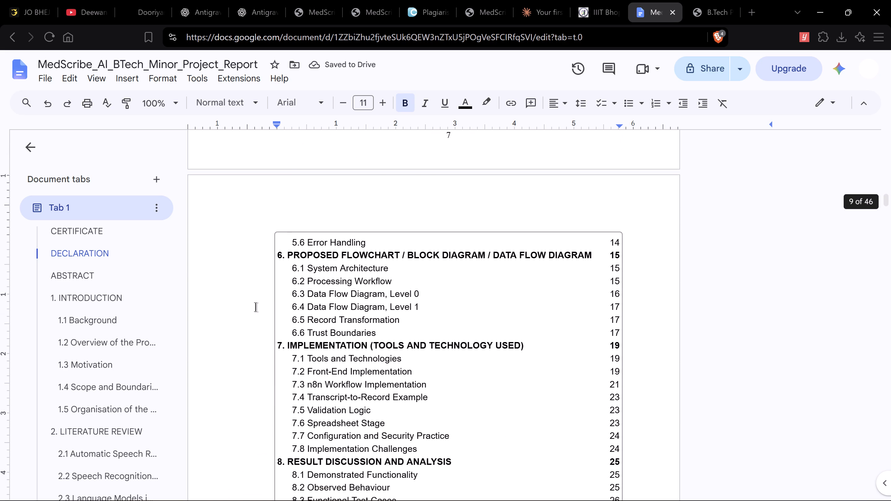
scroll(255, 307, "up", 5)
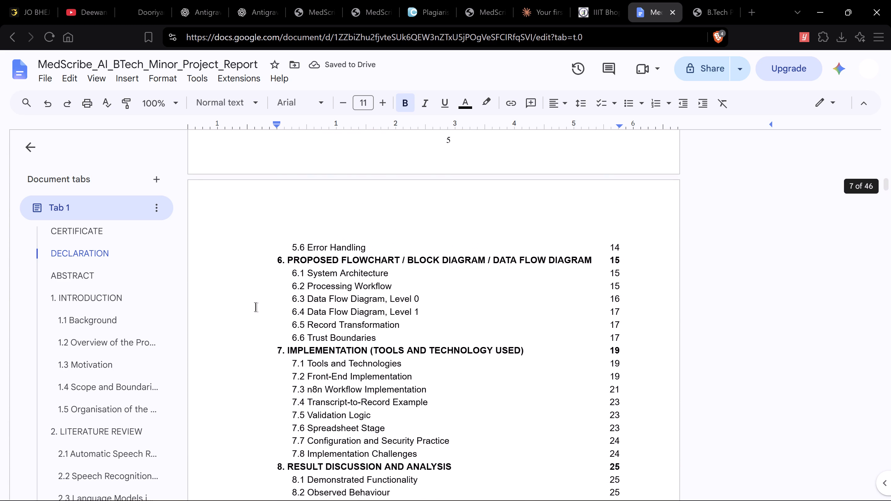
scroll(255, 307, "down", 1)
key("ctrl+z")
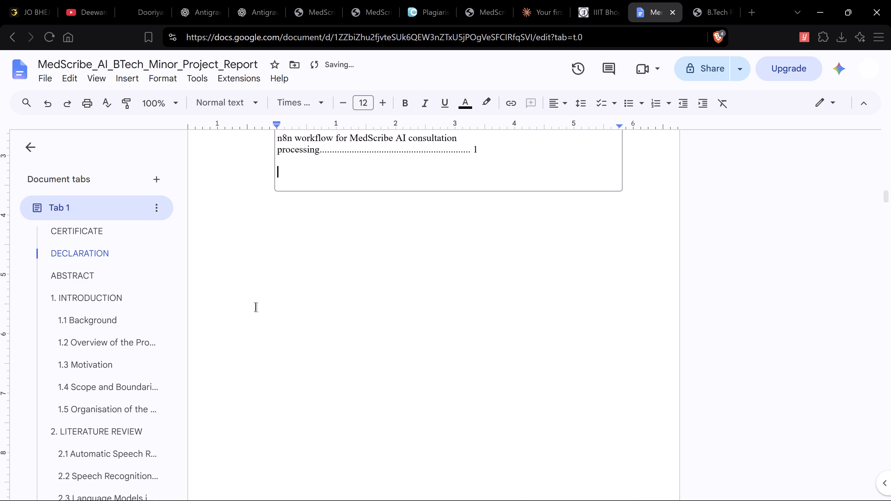
Compare the LIST OF FIGURES and LIST OF TABLES pages in Google Docs with the front matter of the Word version.
scroll(476, 272, "up", 3)
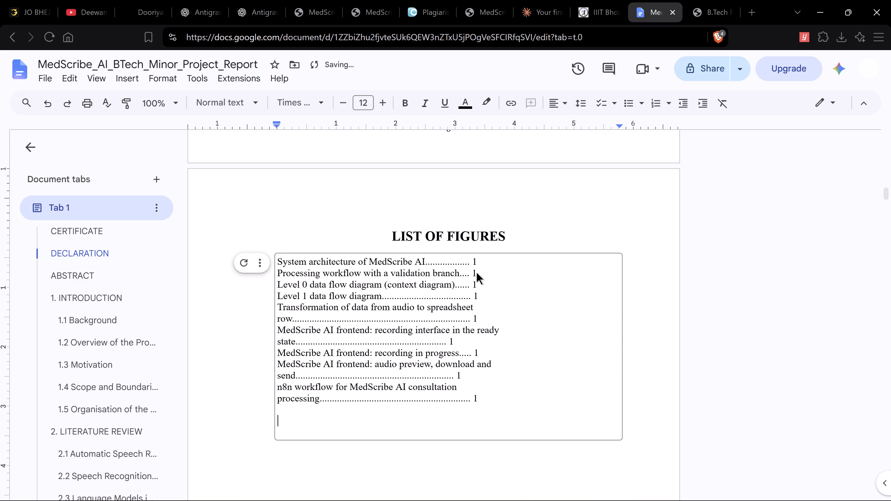
scroll(476, 272, "up", 1)
scroll(476, 272, "down", 6)
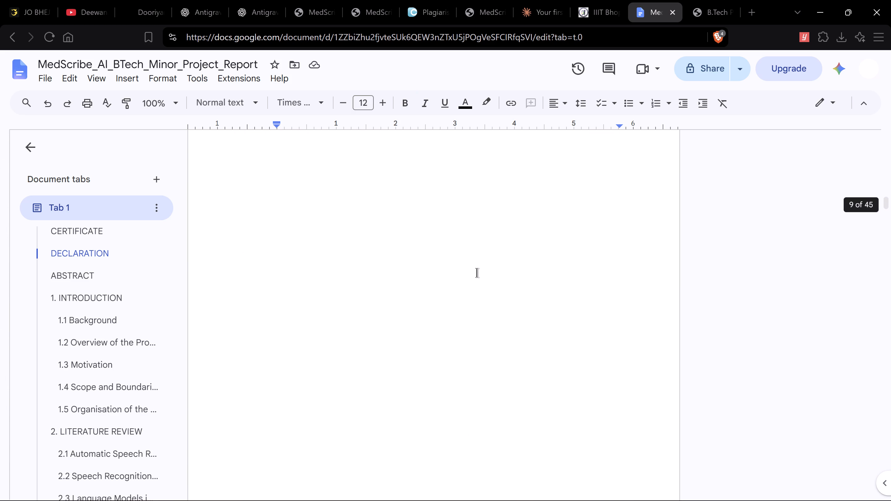
scroll(476, 272, "down", 1)
scroll(476, 272, "up", 9)
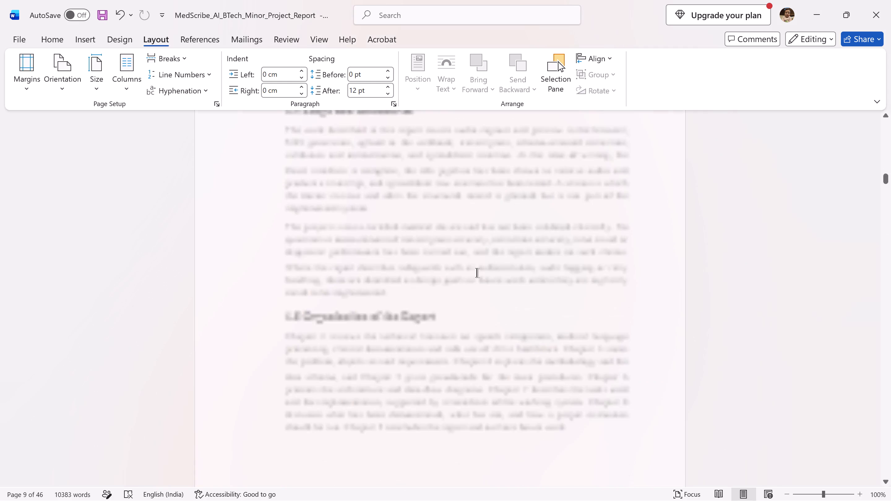
scroll(476, 272, "up", 3)
scroll(476, 272, "down", 1)
scroll(476, 272, "up", 4)
scroll(476, 272, "down", 1)
scroll(476, 272, "up", 1)
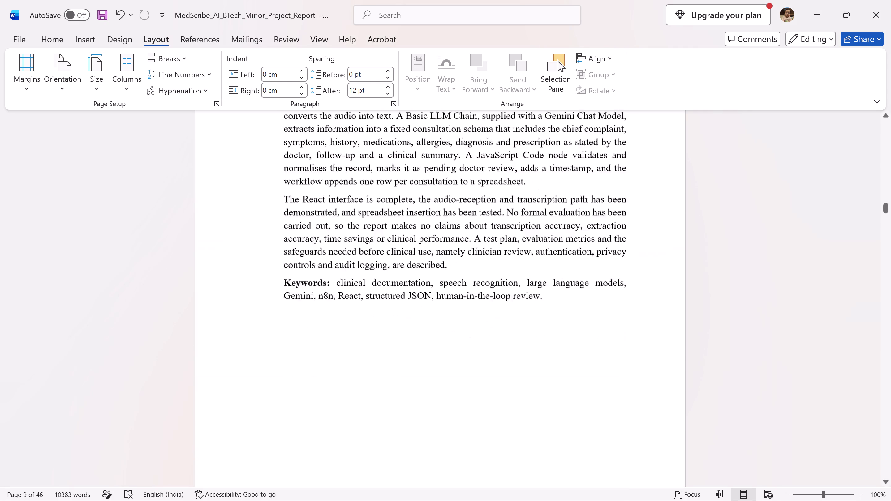
scroll(476, 272, "up", 1)
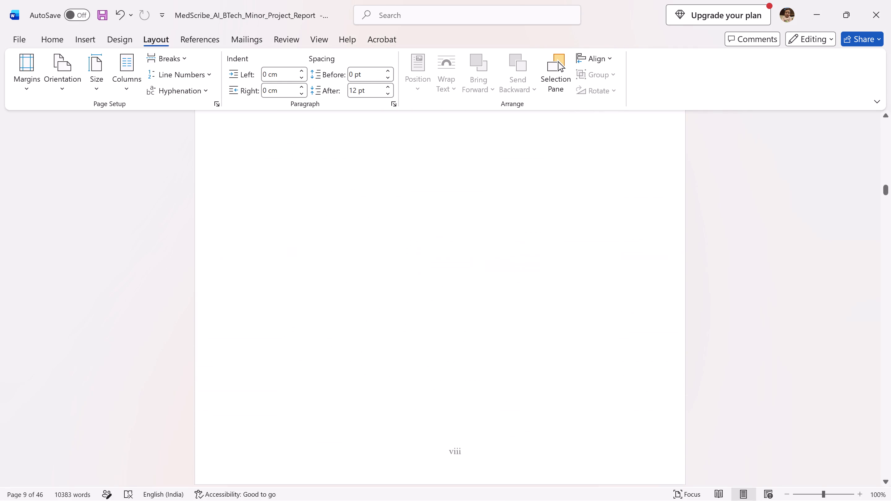
scroll(476, 272, "up", 1)
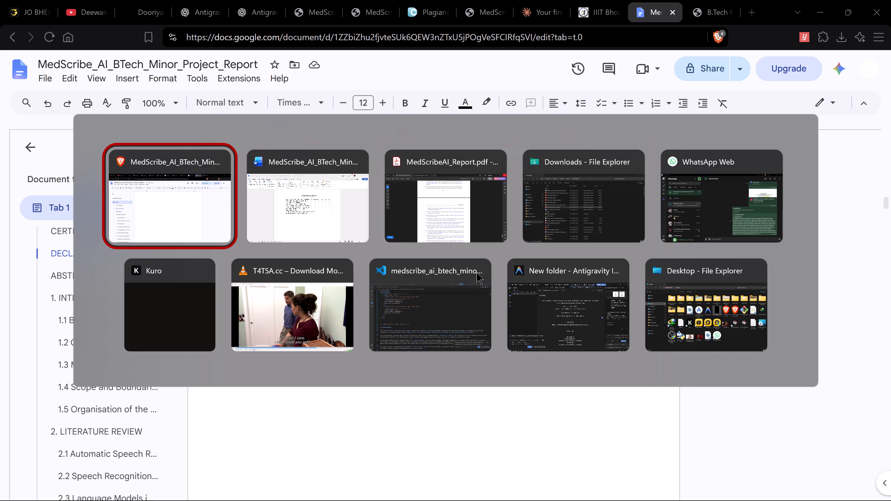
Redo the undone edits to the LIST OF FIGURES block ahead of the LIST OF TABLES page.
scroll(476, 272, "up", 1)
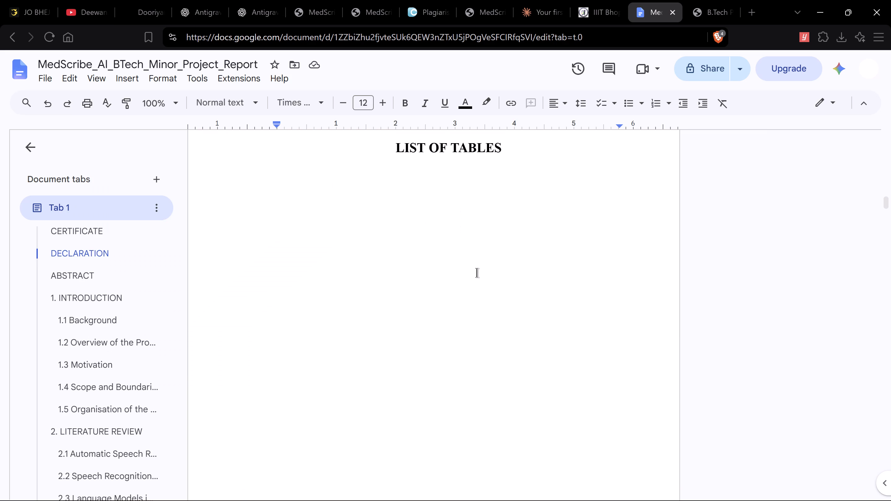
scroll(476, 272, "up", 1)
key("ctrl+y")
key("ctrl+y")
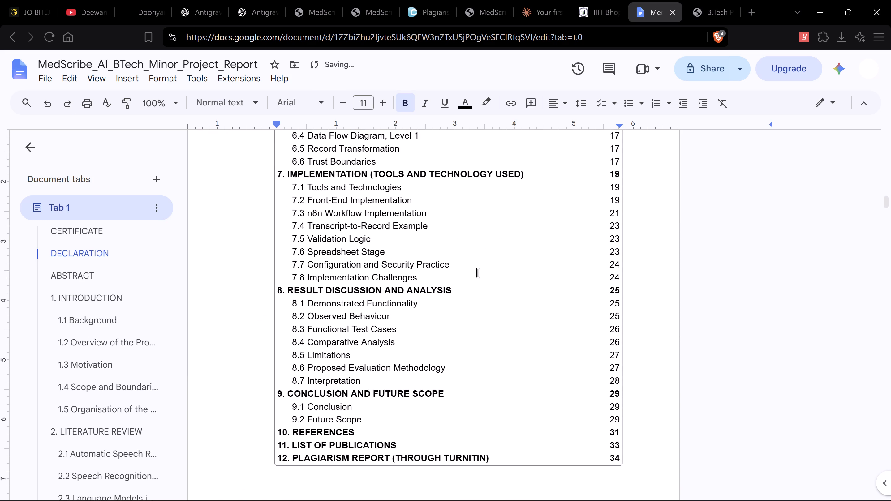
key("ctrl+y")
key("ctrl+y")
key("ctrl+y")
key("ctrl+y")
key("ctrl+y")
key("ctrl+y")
Delete the LIST OF TABLES heading together with the empty contents block beneath it.
scroll(476, 272, "down", 6)
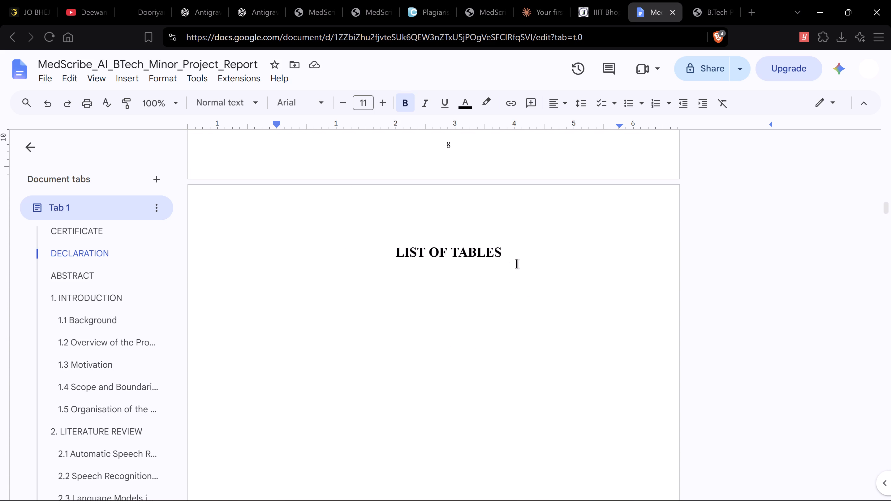
left_click_drag(515, 261, 386, 258)
key("BackSpace")
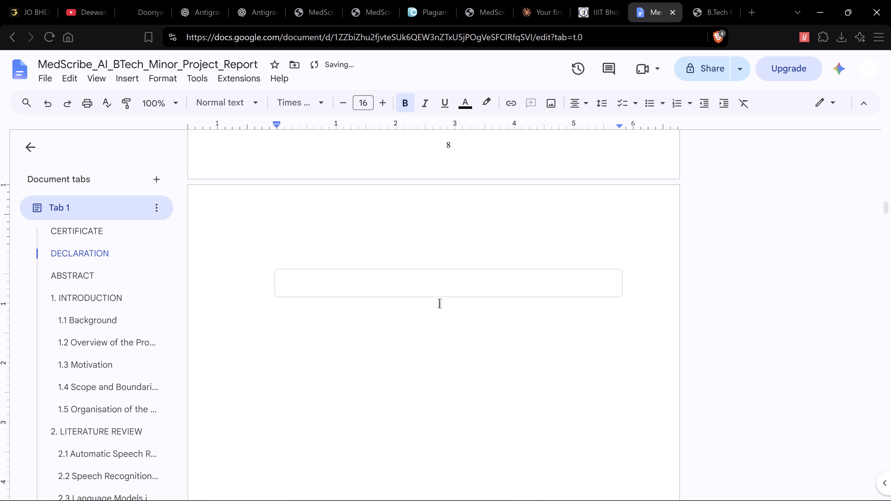
left_click(438, 286)
key("BackSpace")
key("BackSpace")
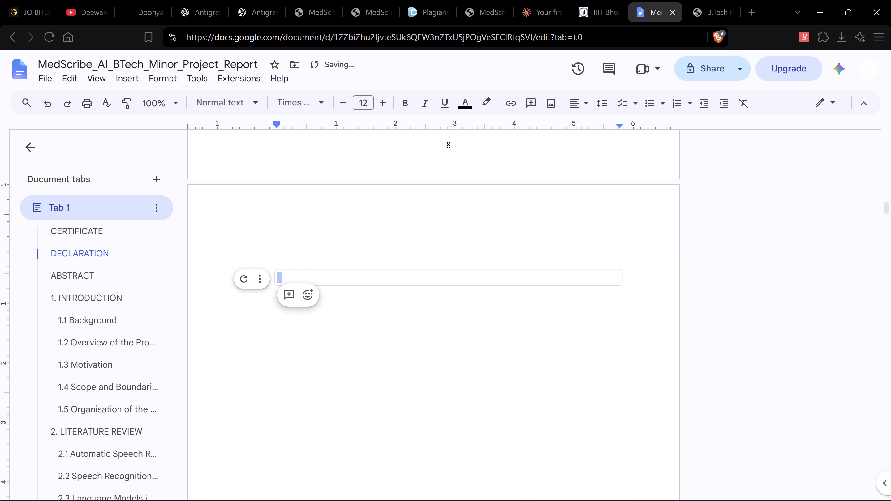
left_click(323, 282)
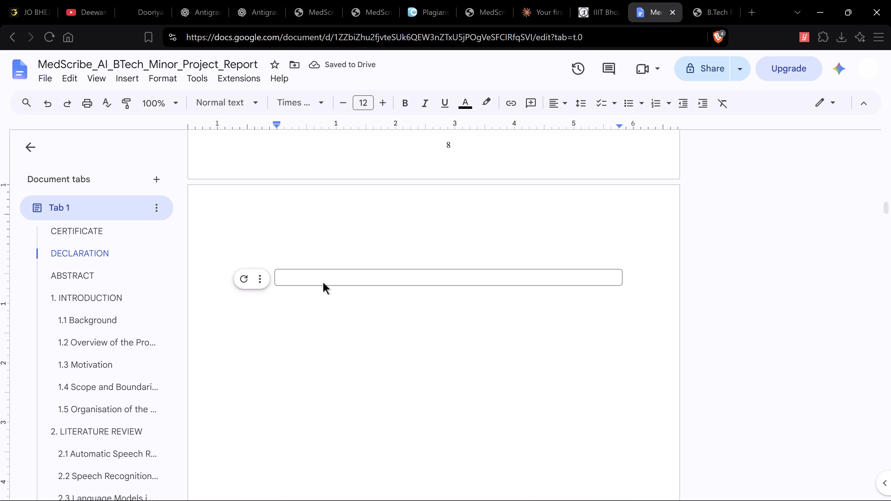
key("Delete")
key("BackSpace")
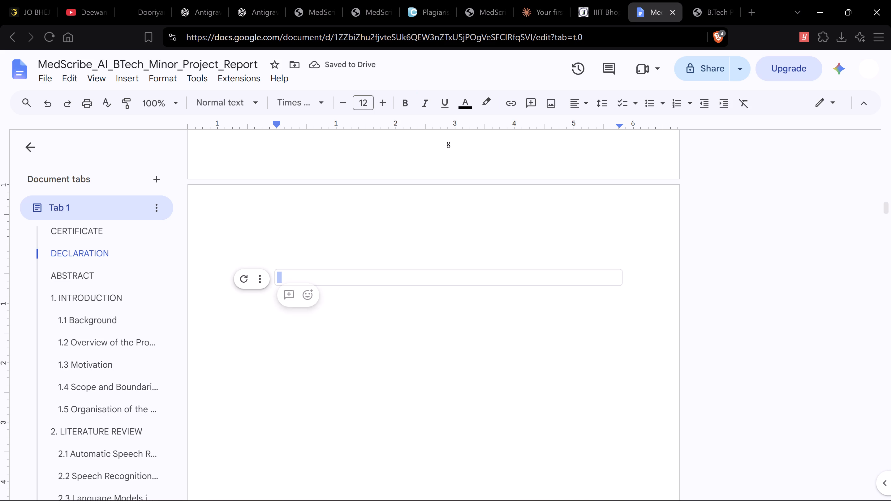
key("Delete")
Remove the leftover blank page before LIST OF ABBREVIATIONS.
scroll(339, 275, "down", 2)
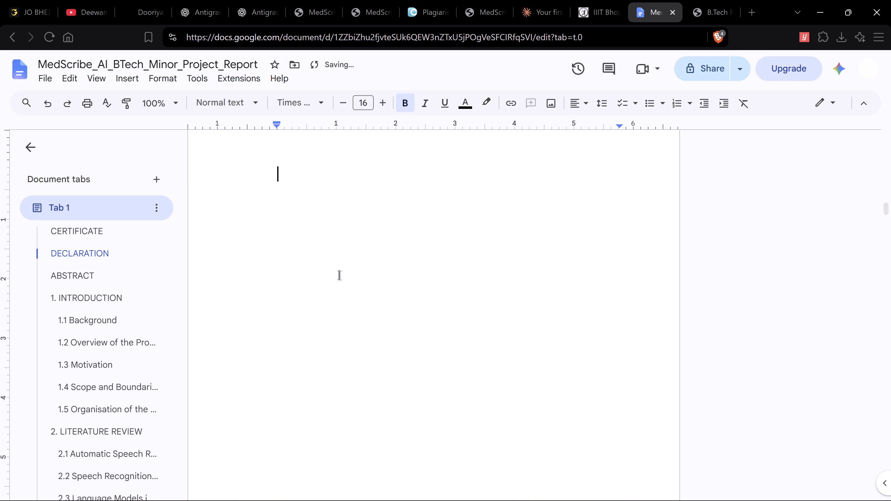
scroll(339, 275, "down", 2)
scroll(339, 275, "up", 1)
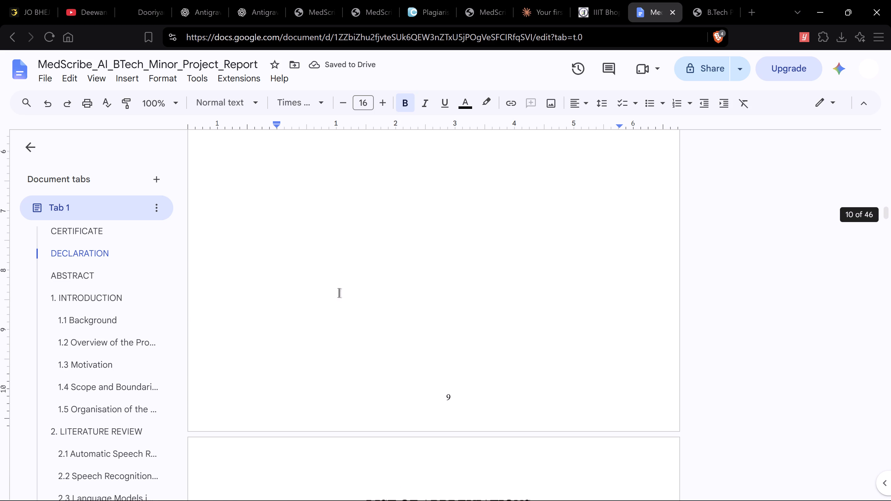
left_click(348, 361)
key("BackSpace")
Delete the LIST OF FIGURES heading with all its entries, including the blank page left before LIST OF ABBREVIATIONS.
scroll(348, 361, "up", 6)
scroll(348, 361, "down", 2)
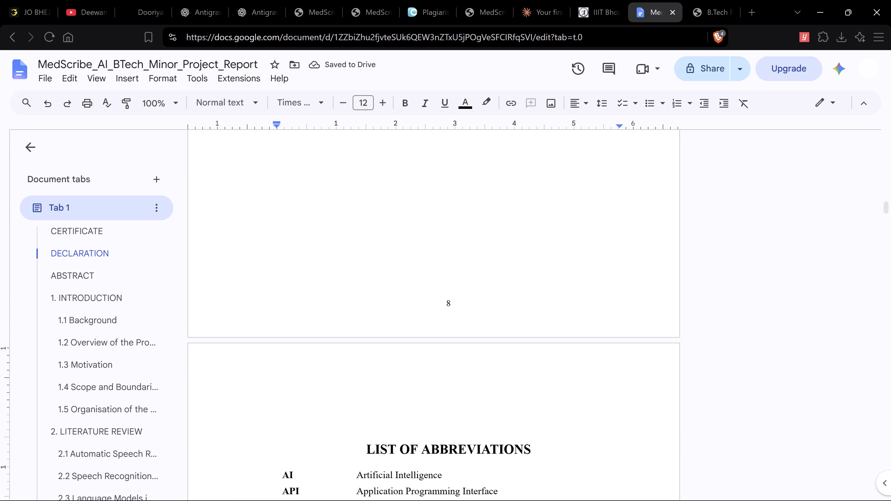
scroll(348, 361, "down", 2)
scroll(348, 361, "up", 5)
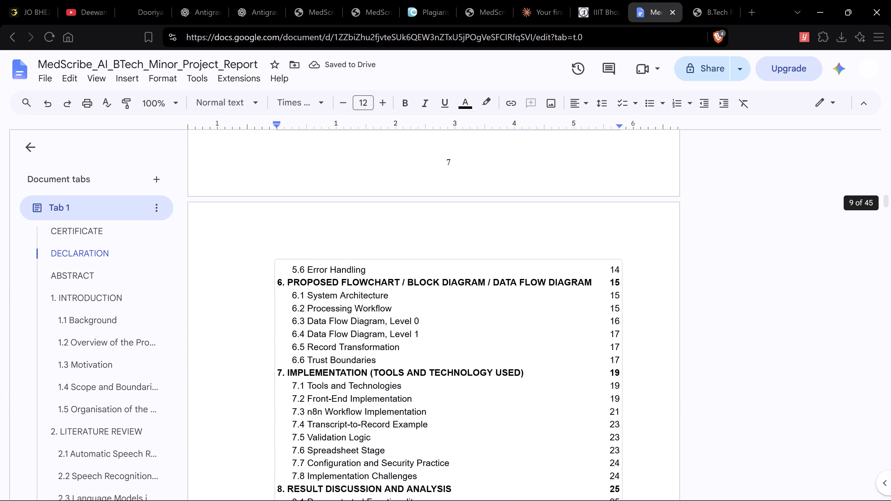
scroll(348, 361, "up", 7)
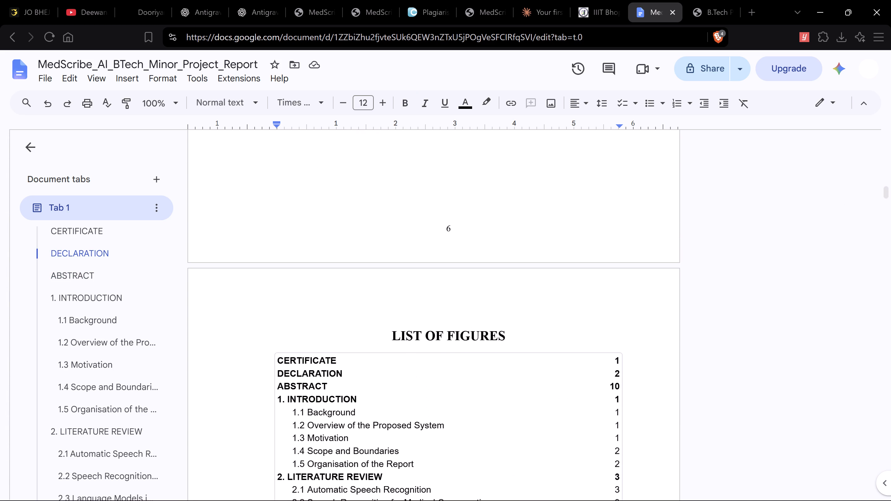
scroll(348, 361, "down", 2)
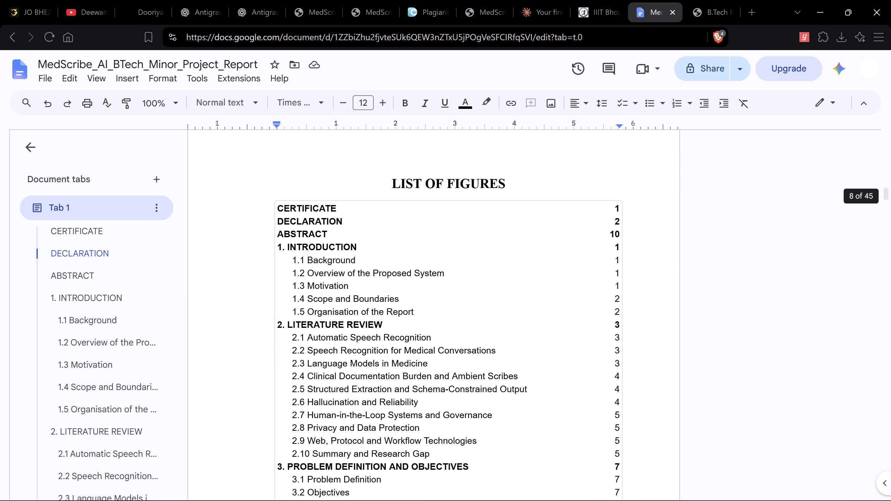
left_click_drag(390, 160, 545, 431)
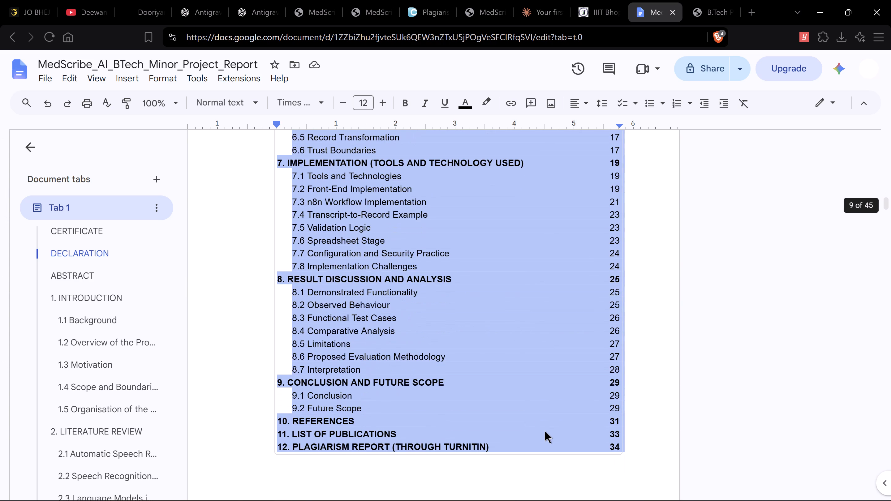
left_click_drag(545, 431, 544, 426)
key("BackSpace")
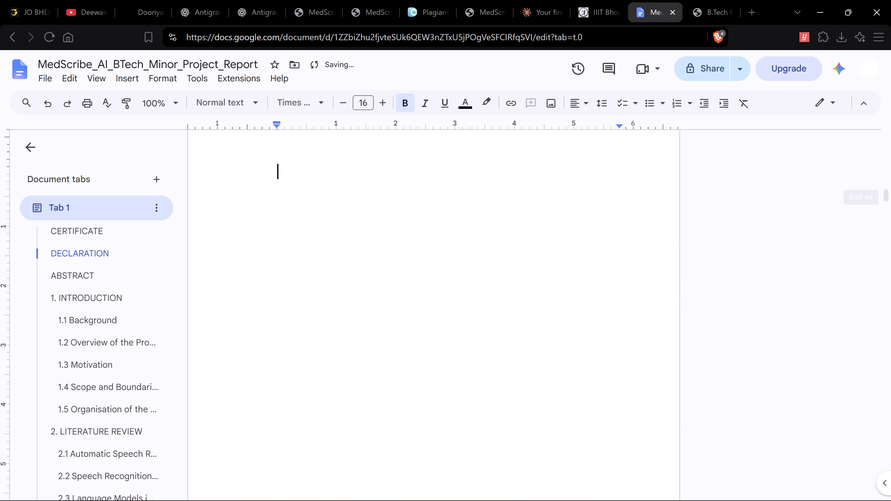
key("BackSpace")
Check the front matter from the table of contents through to the LIST OF ABBREVIATIONS page.
scroll(544, 426, "up", 7)
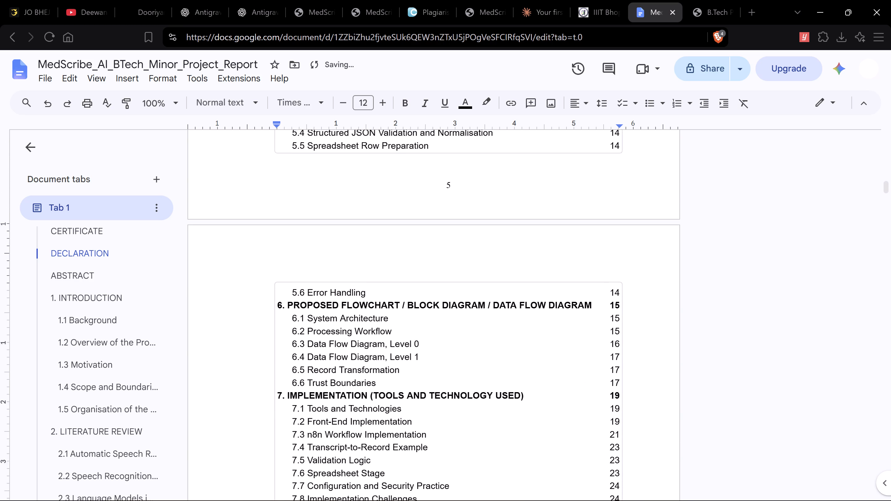
scroll(544, 426, "up", 3)
scroll(544, 426, "down", 1)
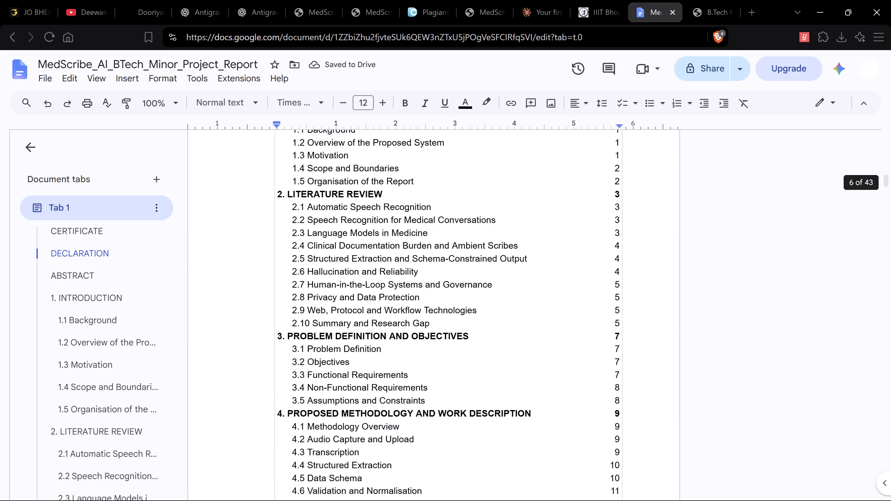
scroll(544, 426, "down", 8)
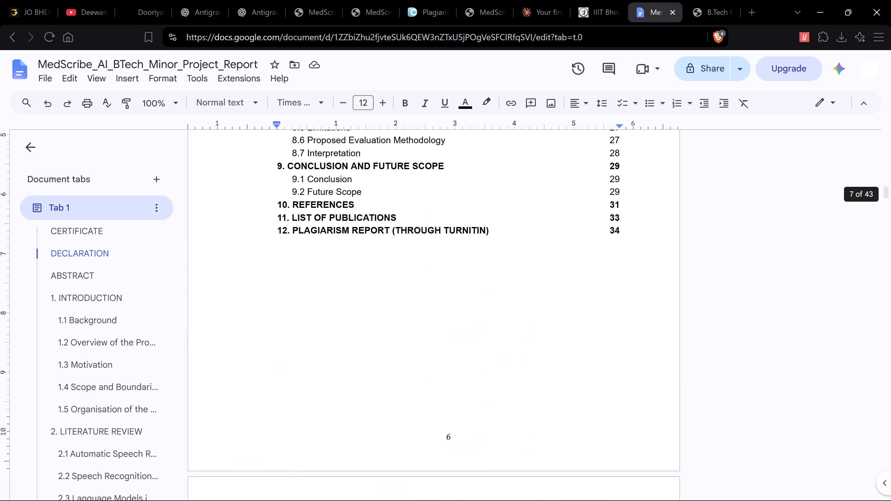
scroll(544, 426, "down", 2)
scroll(544, 426, "up", 4)
scroll(544, 426, "down", 1)
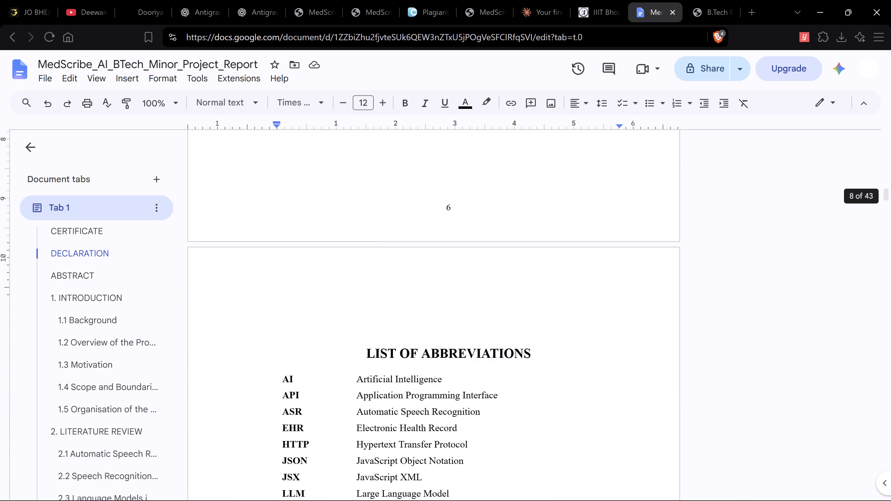
Review the report body from the abbreviations through the Introduction and Literature Review to sections 2.7 and 2.8.
scroll(544, 426, "down", 4)
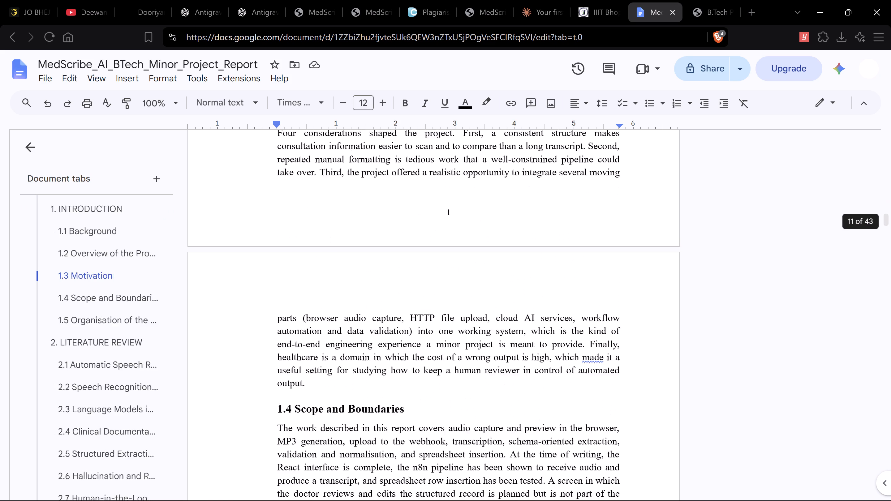
scroll(544, 426, "down", 5)
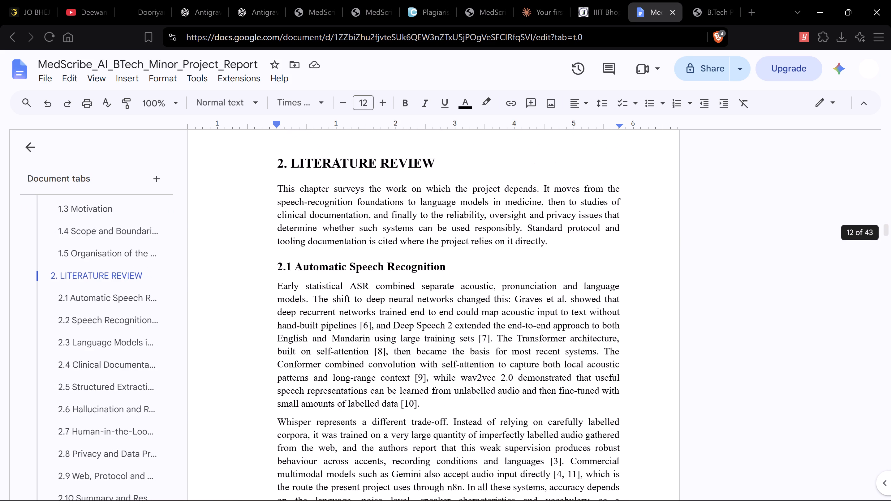
scroll(544, 426, "down", 5)
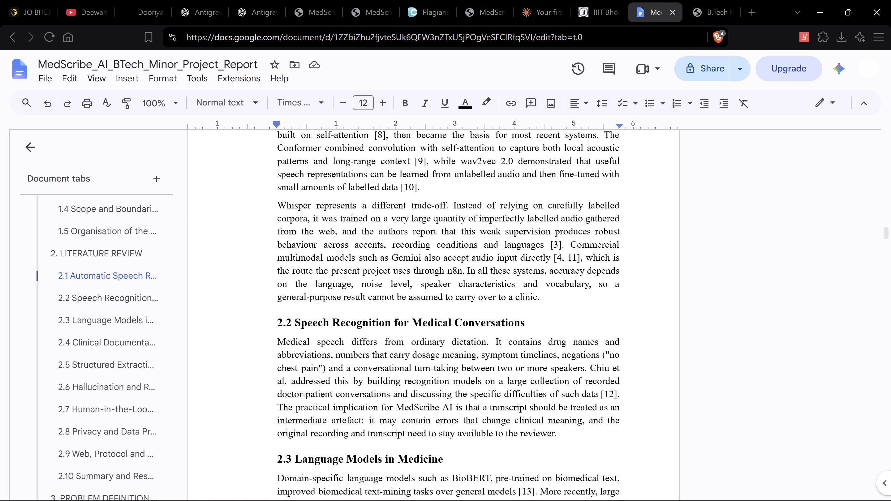
scroll(544, 426, "down", 6)
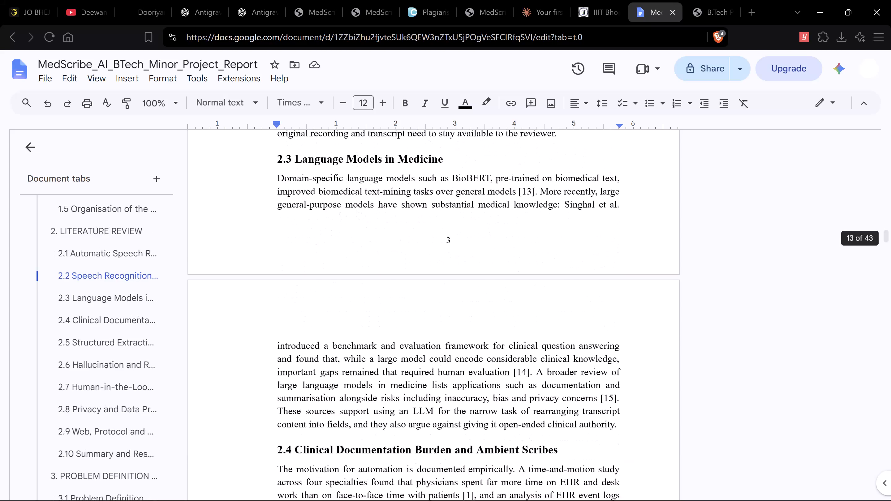
scroll(544, 426, "down", 4)
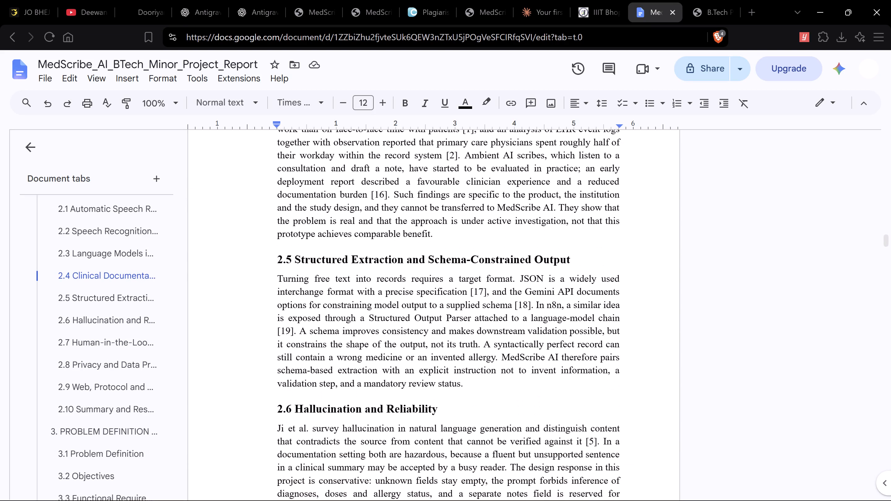
scroll(544, 426, "down", 4)
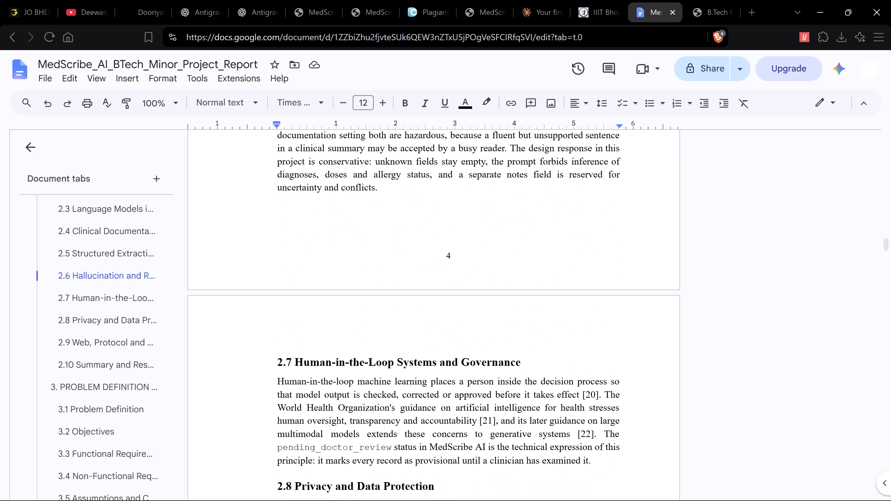
scroll(544, 426, "down", 1)
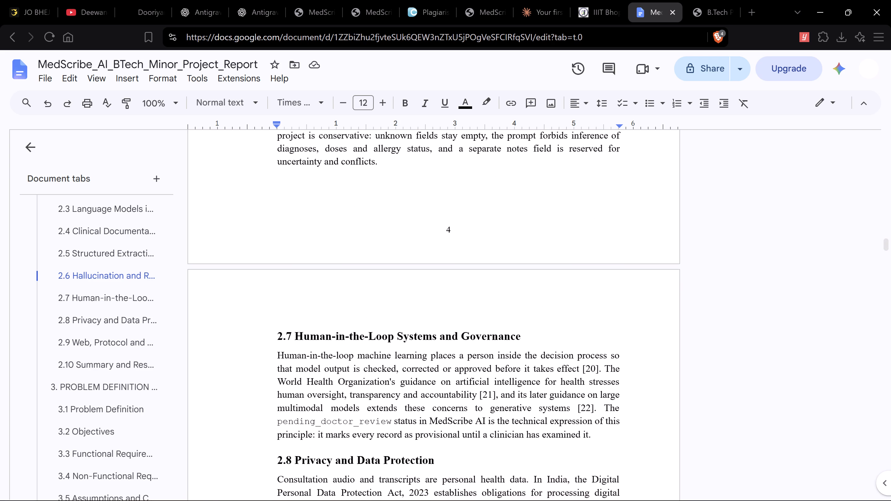
scroll(544, 426, "down", 3)
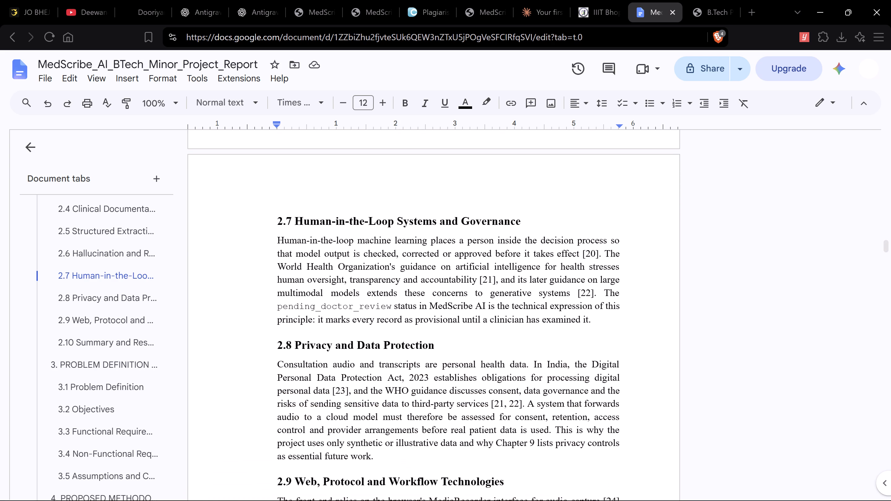
scroll(544, 426, "down", 2)
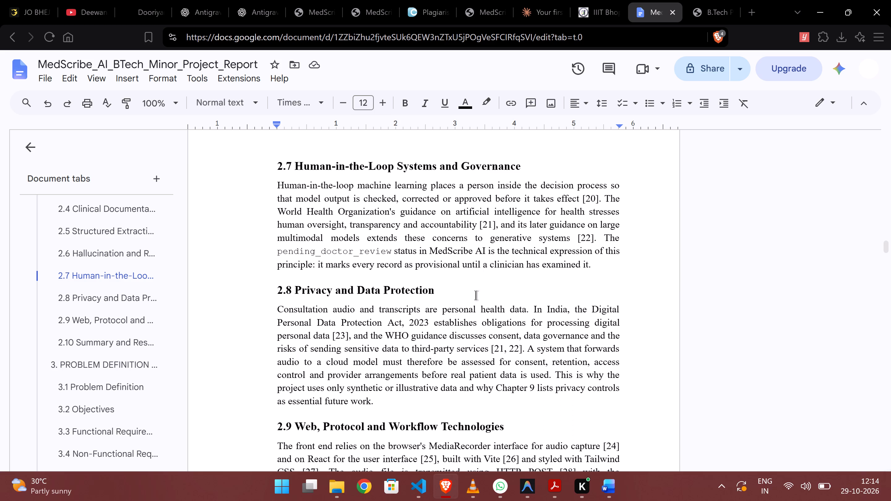
Change the font of "pending_doctor_review" in section 2.7 to Times New Roman.
left_click_drag(390, 251, 340, 249)
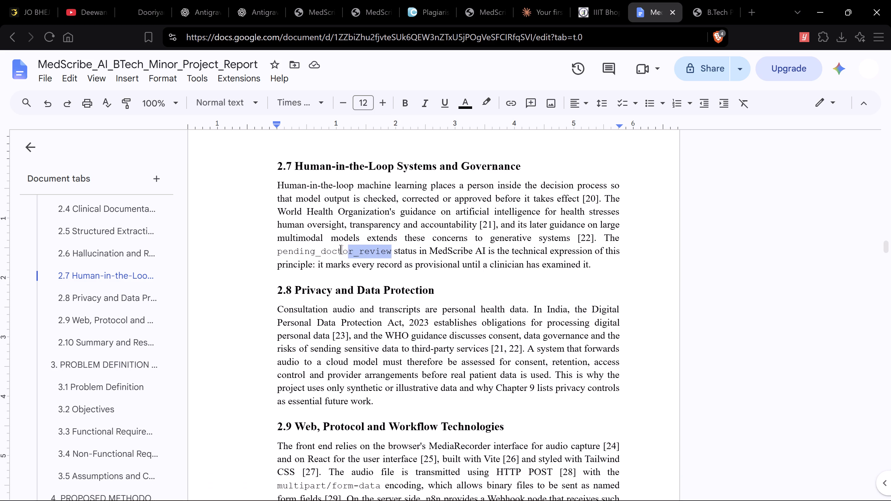
left_click_drag(340, 249, 279, 250)
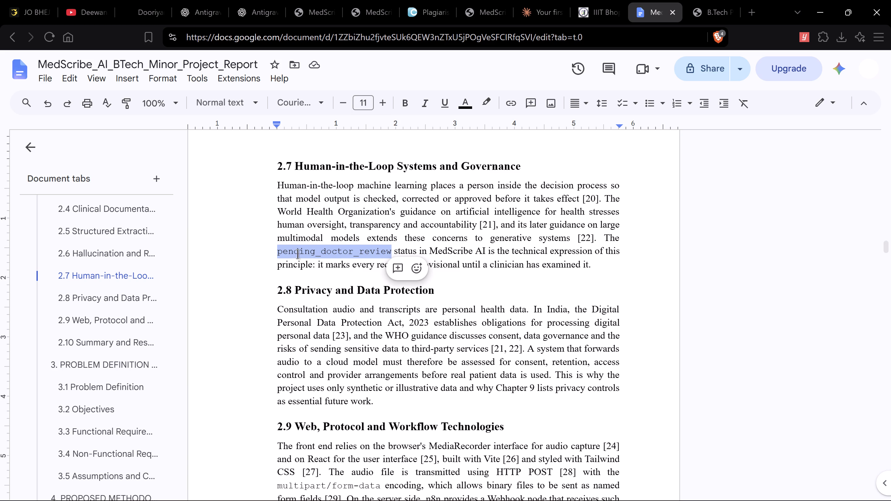
left_click(322, 99)
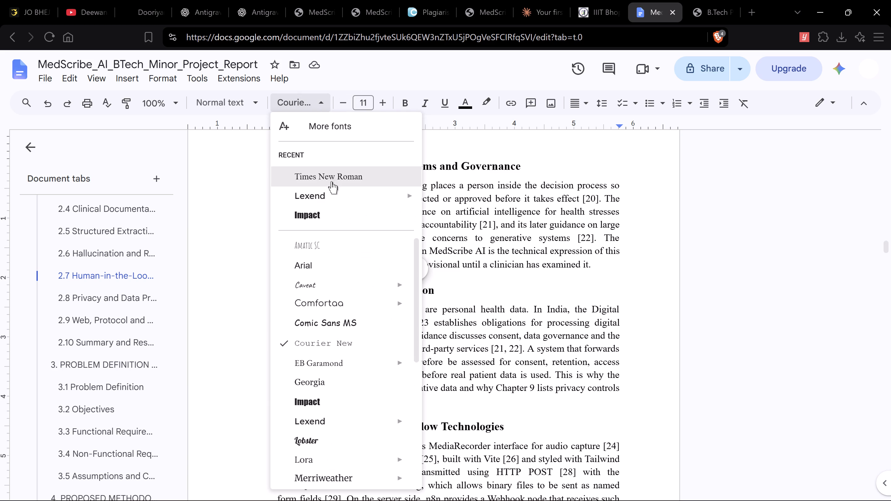
left_click(331, 177)
left_click(665, 242)
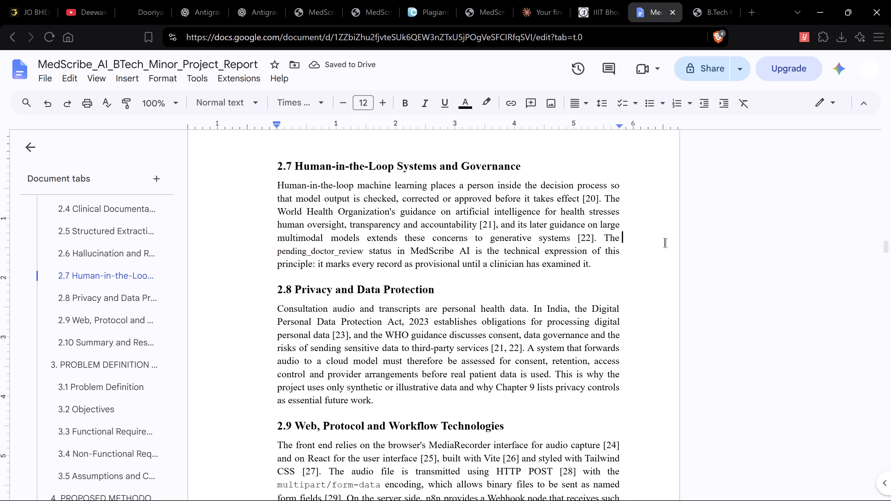
Change the font of "pending_doctor_review" in section 1.2 Overview of the Proposed System to Times New Roman.
scroll(665, 242, "up", 5)
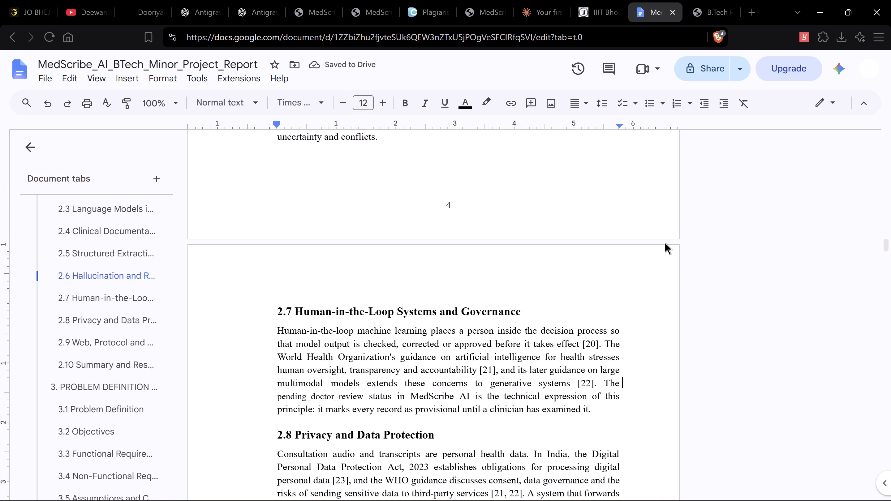
scroll(665, 242, "up", 7)
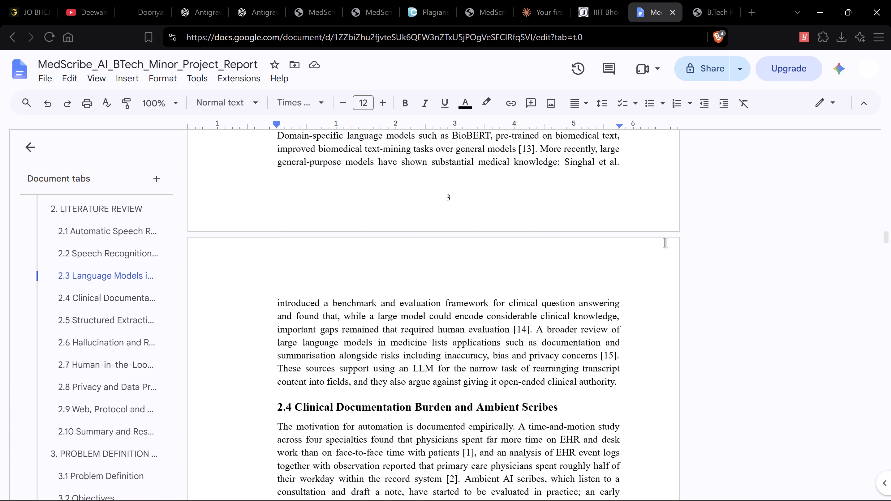
scroll(665, 242, "up", 10)
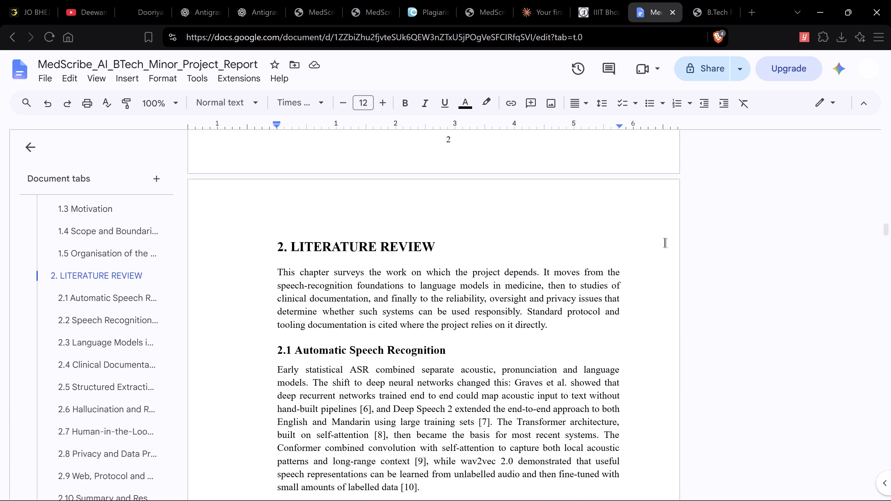
scroll(665, 242, "up", 8)
scroll(665, 242, "down", 1)
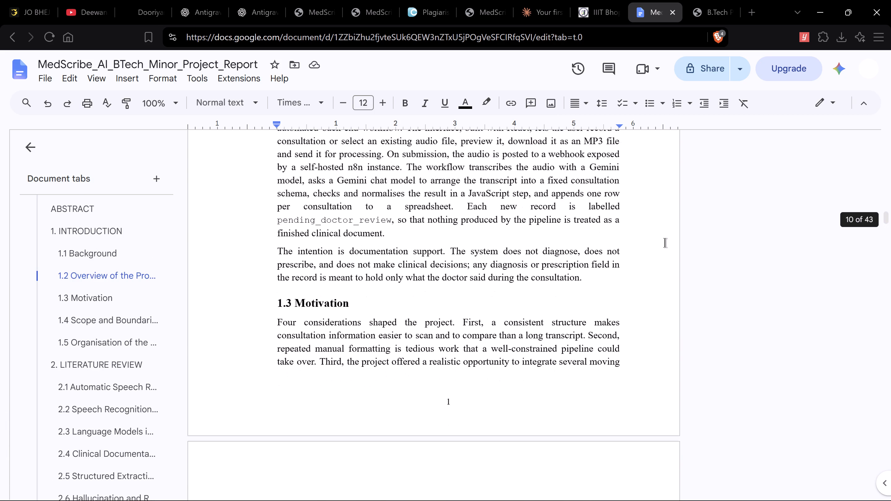
scroll(665, 242, "down", 2)
scroll(665, 242, "up", 4)
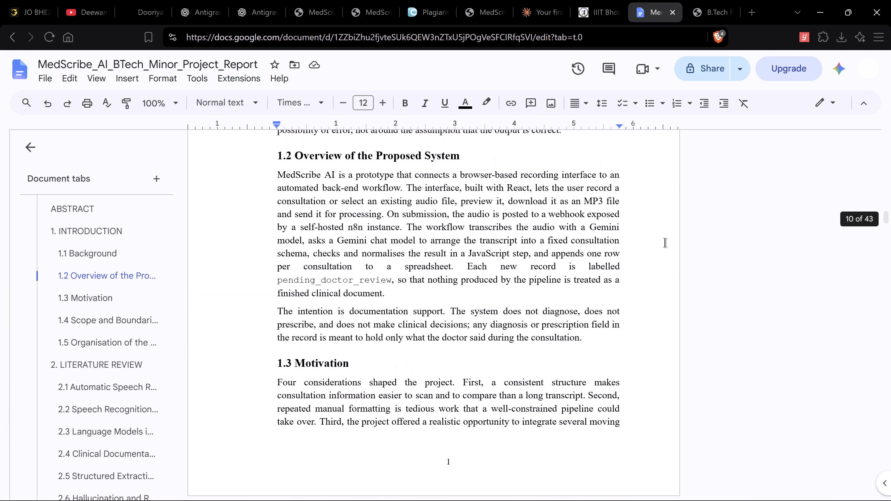
scroll(665, 242, "up", 1)
left_click_drag(391, 289, 310, 288)
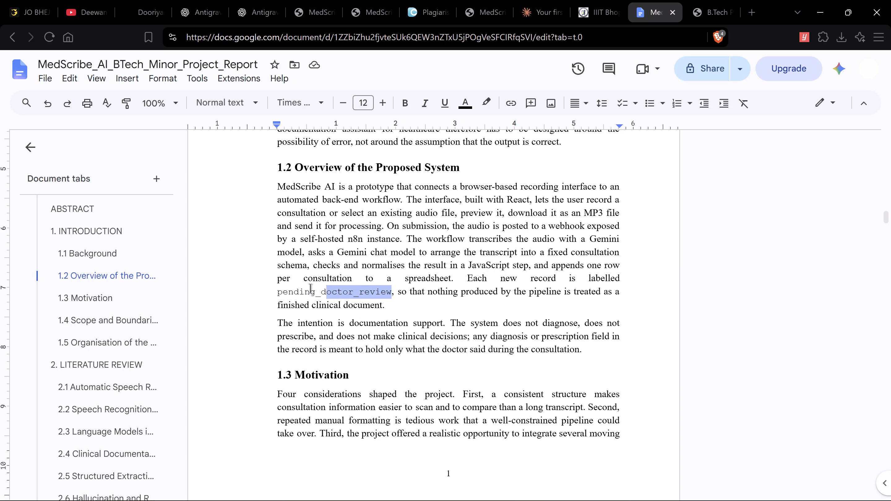
left_click_drag(310, 288, 276, 292)
left_click(315, 101)
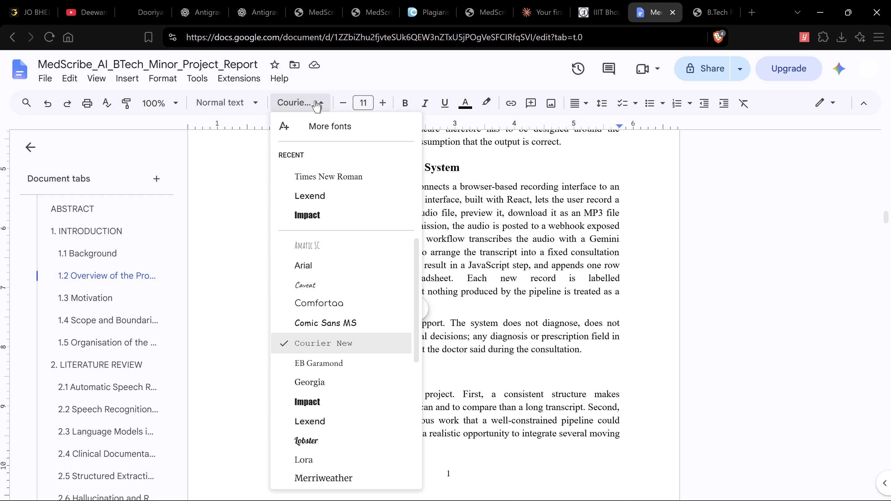
left_click(340, 178)
Check the pages before section 1.2, back through the ABSTRACT to the table of contents, for inconsistent fonts.
scroll(629, 268, "up", 1)
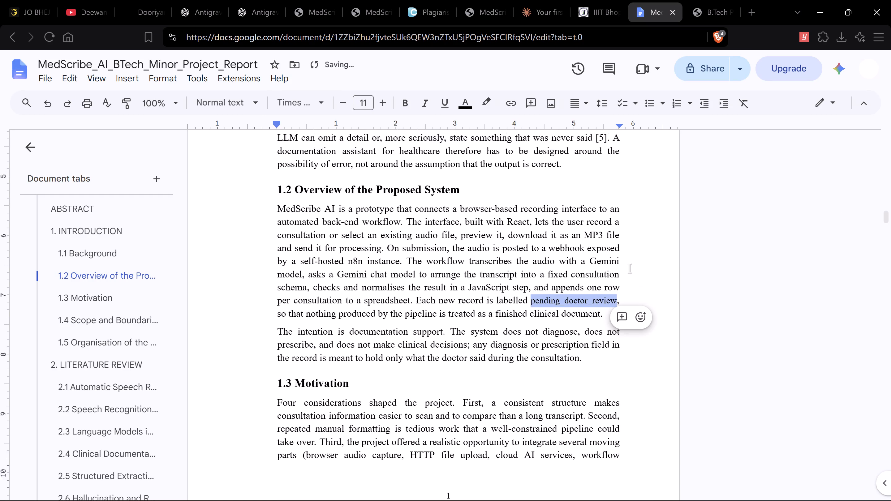
scroll(629, 268, "up", 8)
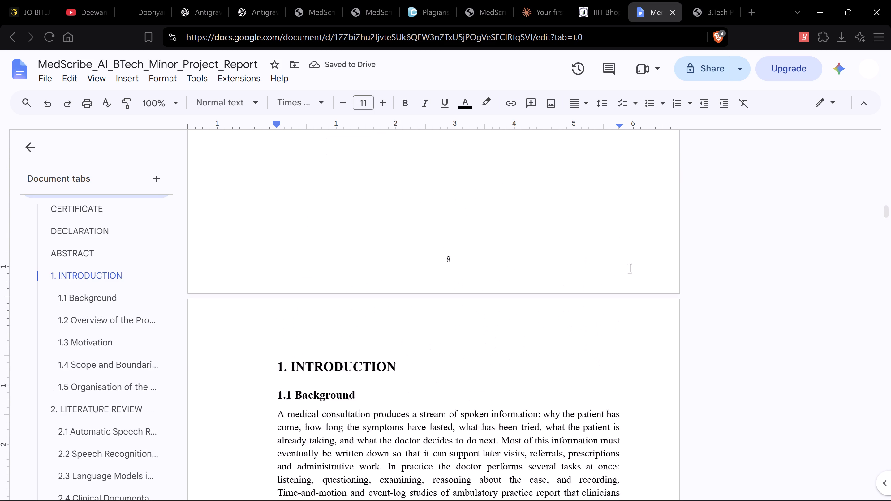
scroll(629, 268, "up", 4)
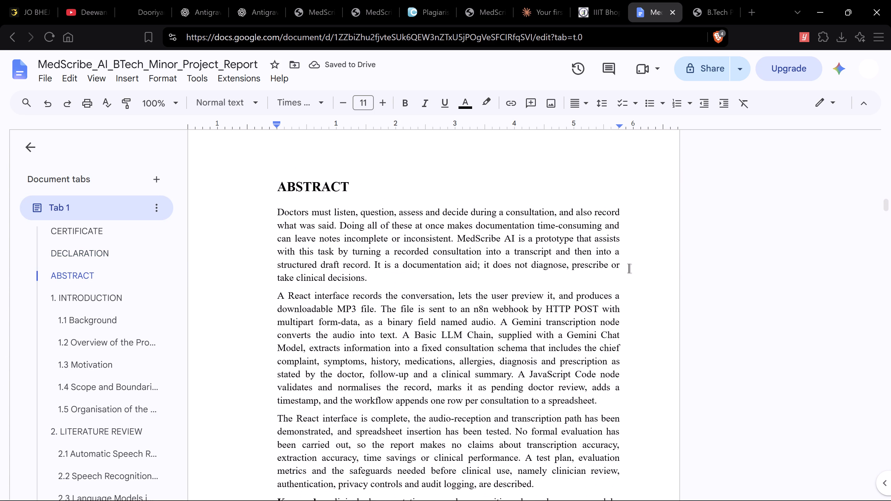
scroll(629, 268, "up", 6)
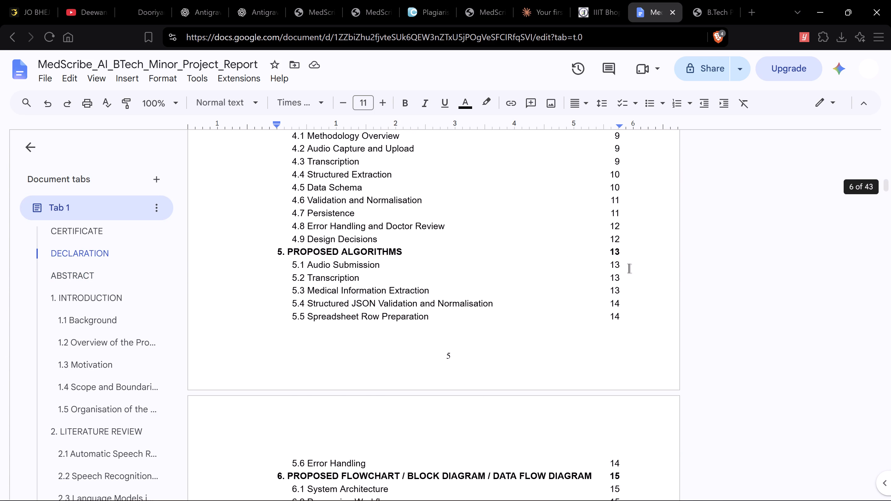
Review the body text from section 1.3 Motivation through the Literature Review to section 2.8 for inconsistent fonts.
scroll(629, 268, "down", 4)
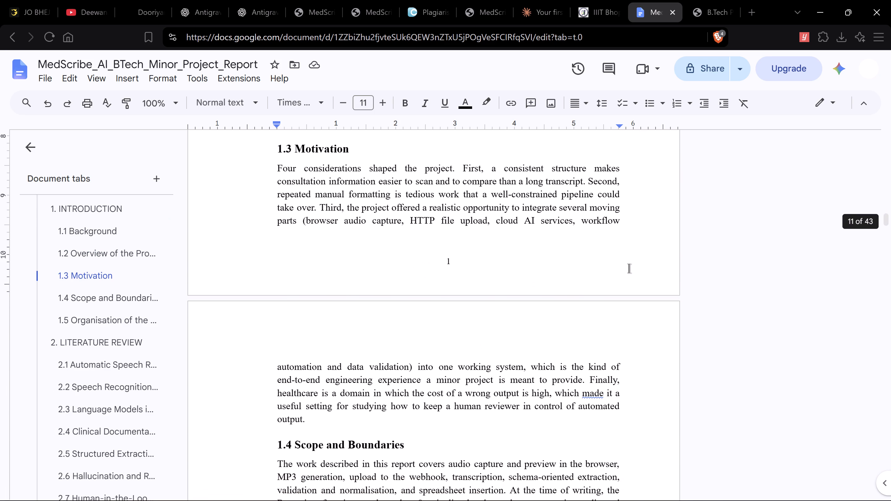
left_click(629, 268)
scroll(629, 268, "down", 1)
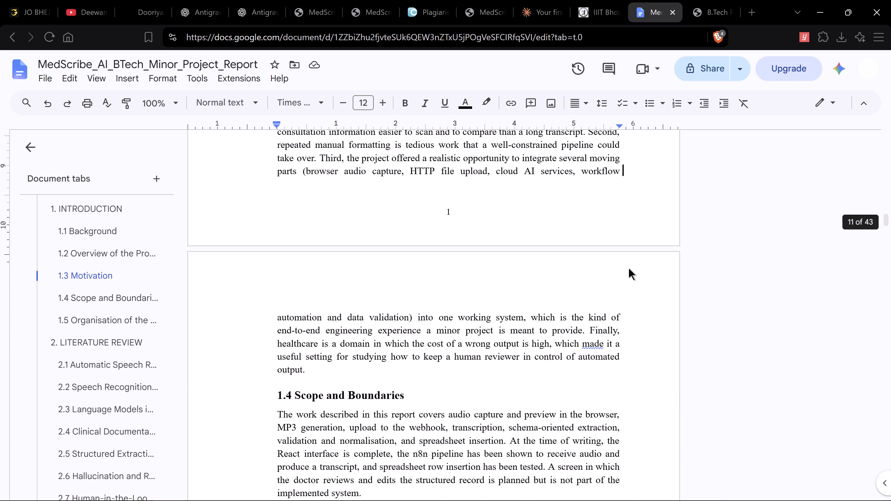
scroll(629, 268, "down", 6)
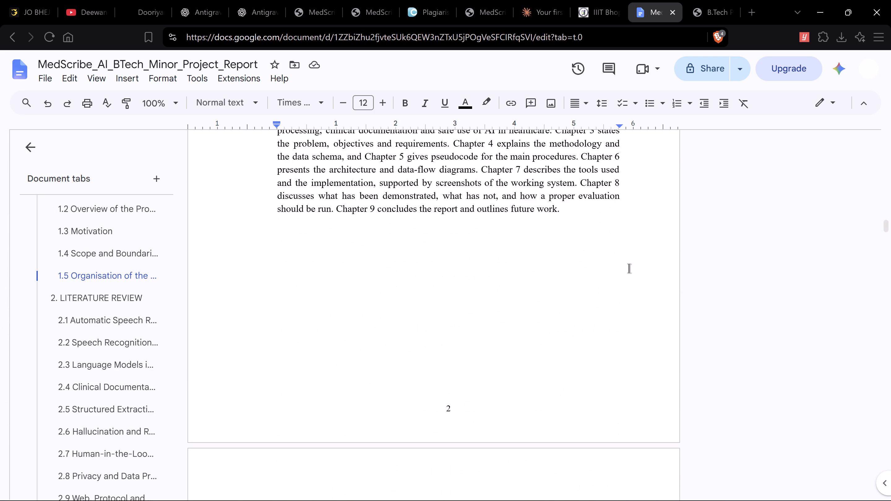
scroll(629, 268, "down", 5)
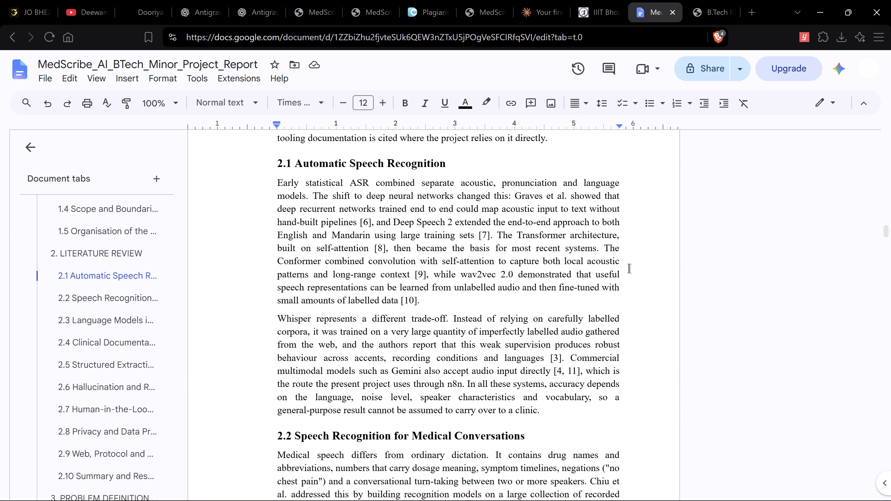
scroll(629, 268, "down", 4)
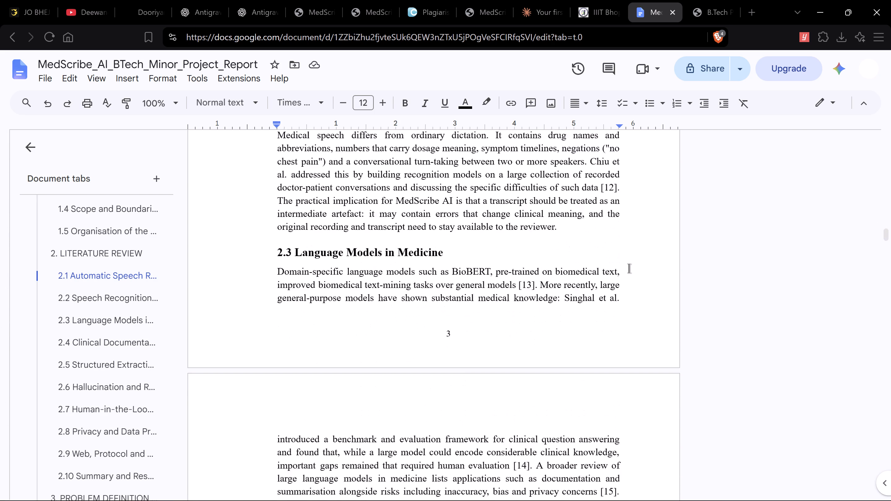
scroll(629, 268, "down", 5)
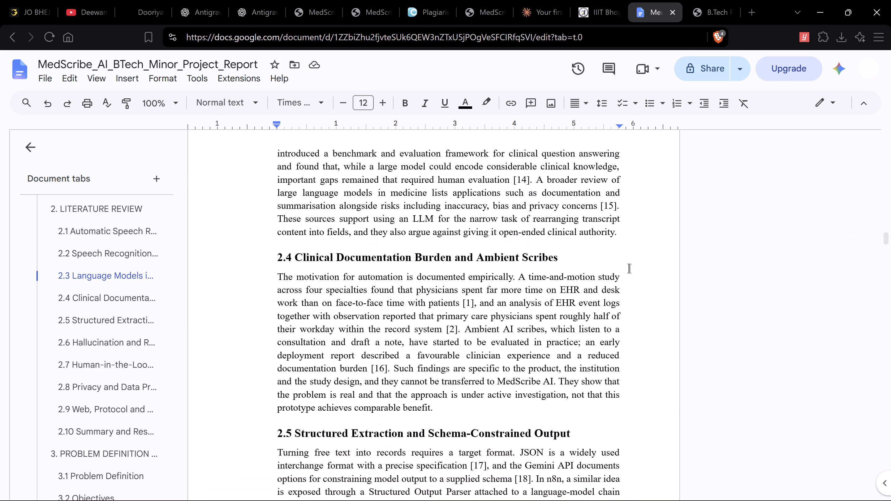
scroll(629, 268, "down", 5)
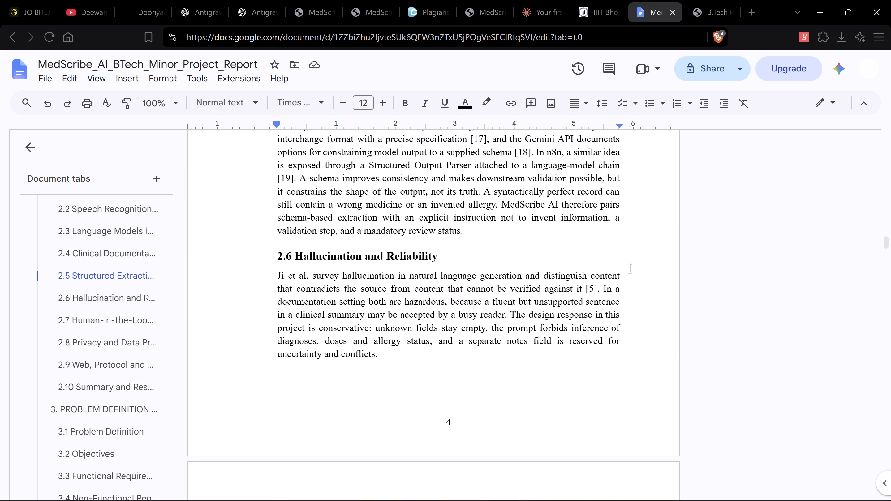
scroll(629, 268, "down", 5)
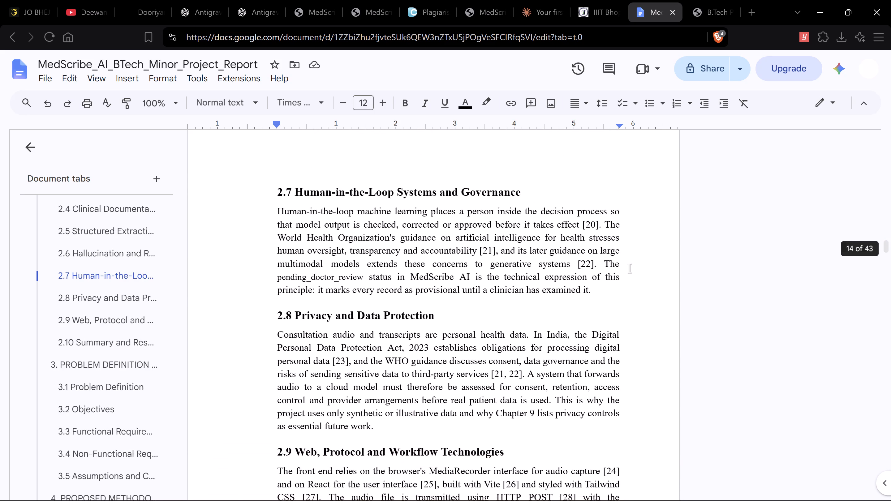
Change the font of "multipart/form-data" in section 2.9 Web, Protocol and Workflow Technologies to Times New Roman.
scroll(629, 268, "down", 2)
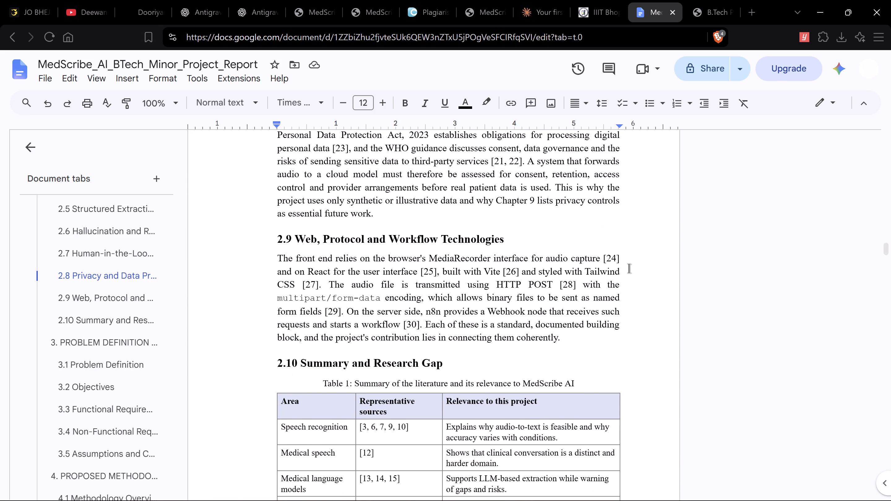
left_click_drag(381, 297, 278, 297)
right_click(327, 298)
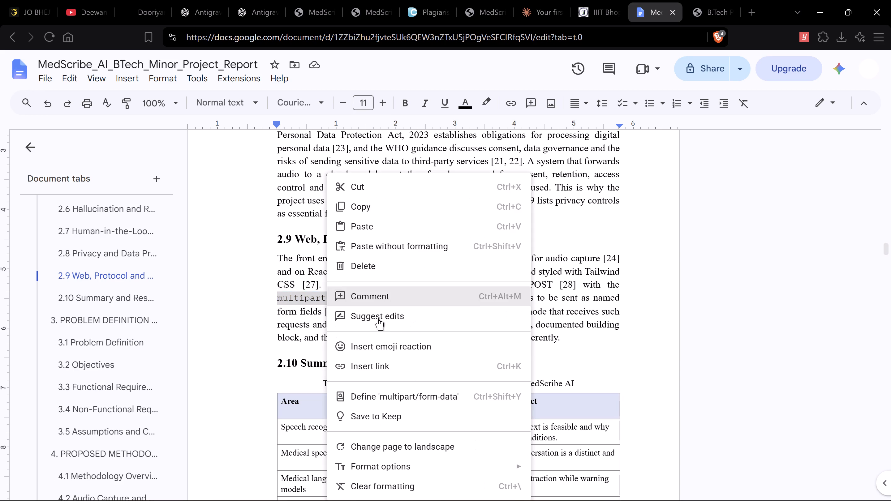
left_click(303, 299)
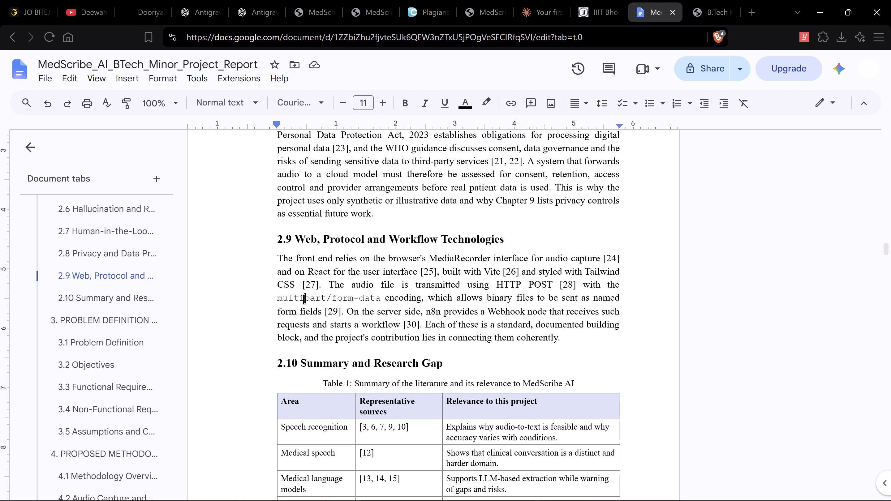
left_click_drag(275, 298, 377, 298)
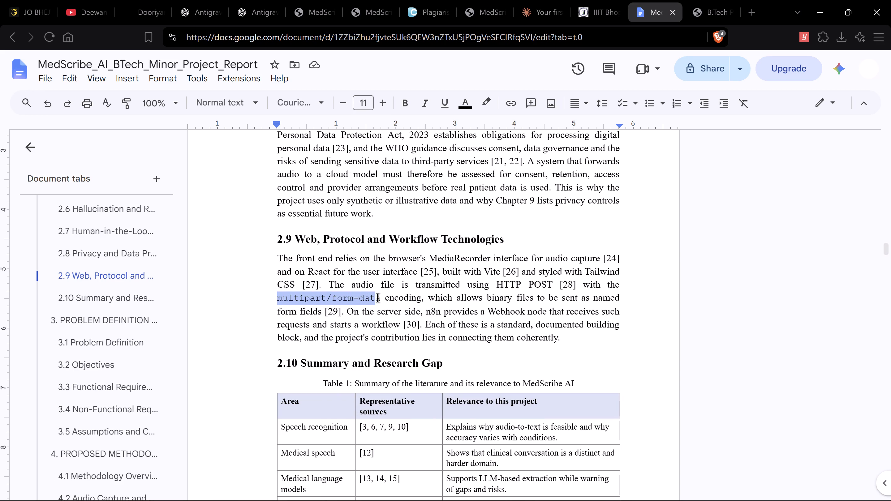
left_click_drag(377, 298, 379, 298)
left_click(315, 103)
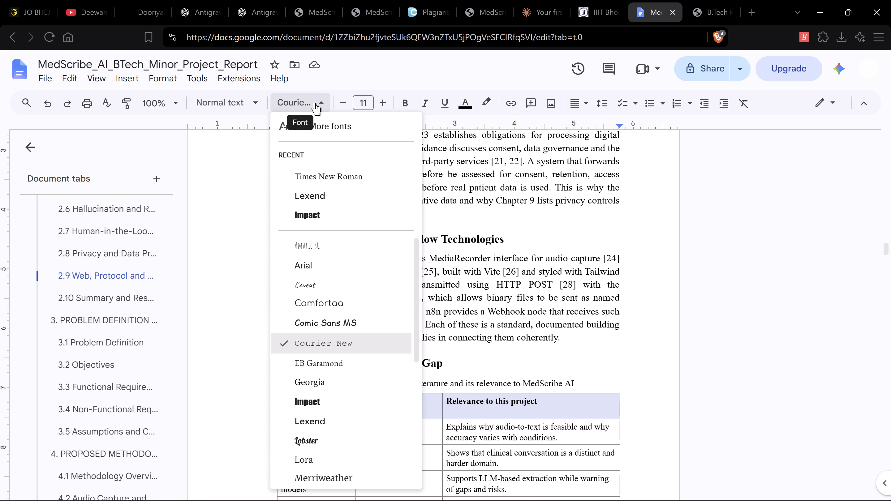
left_click(335, 175)
left_click(515, 251)
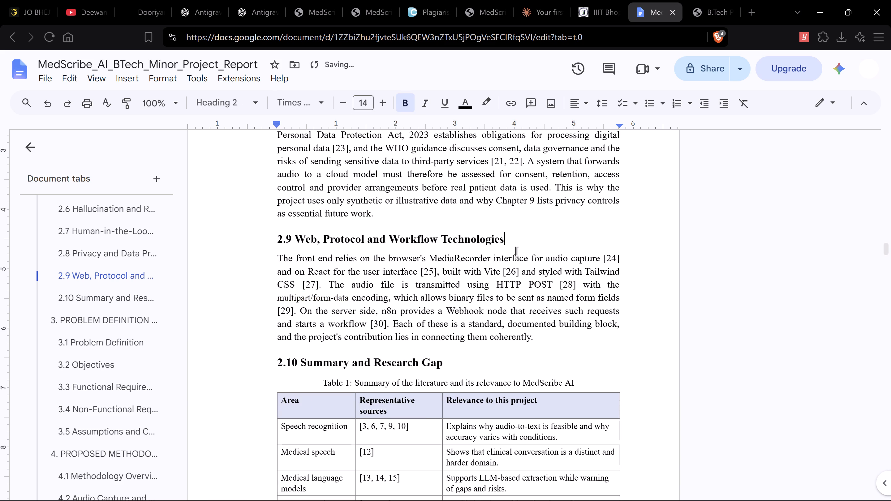
Check section 2.10 with its literature summary table and the start of chapter 3 for inconsistent fonts.
scroll(515, 251, "down", 4)
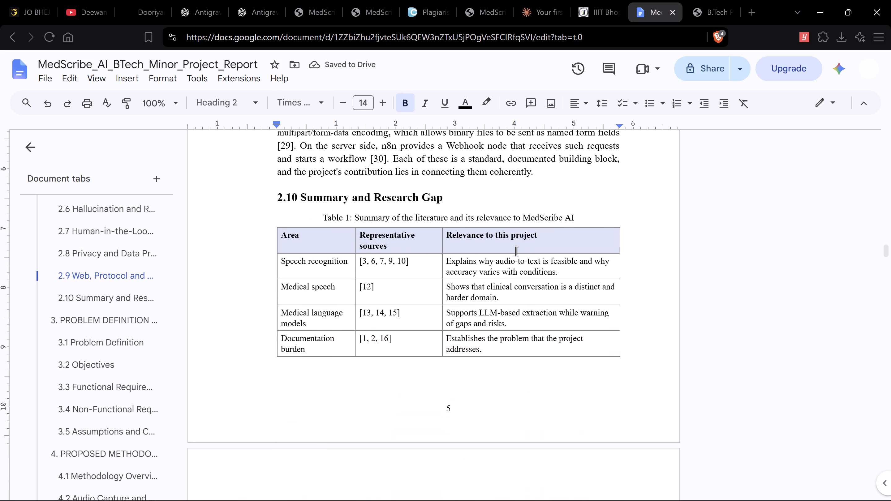
scroll(515, 251, "down", 1)
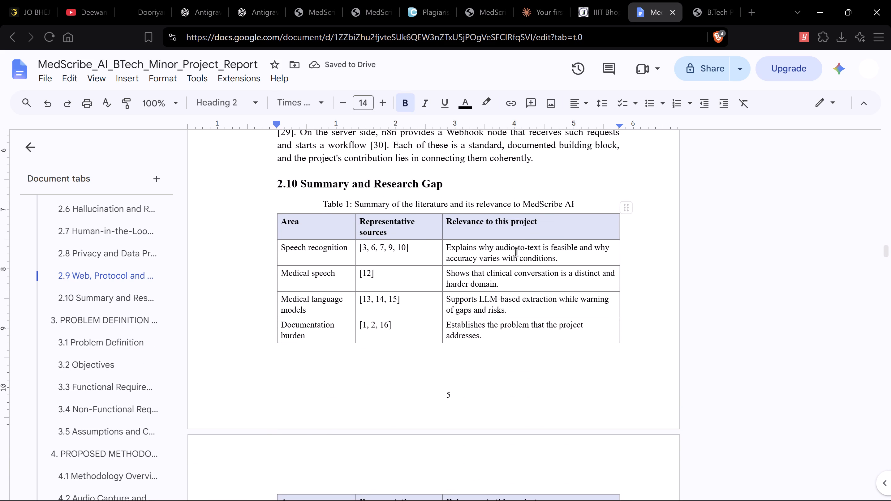
scroll(515, 251, "down", 2)
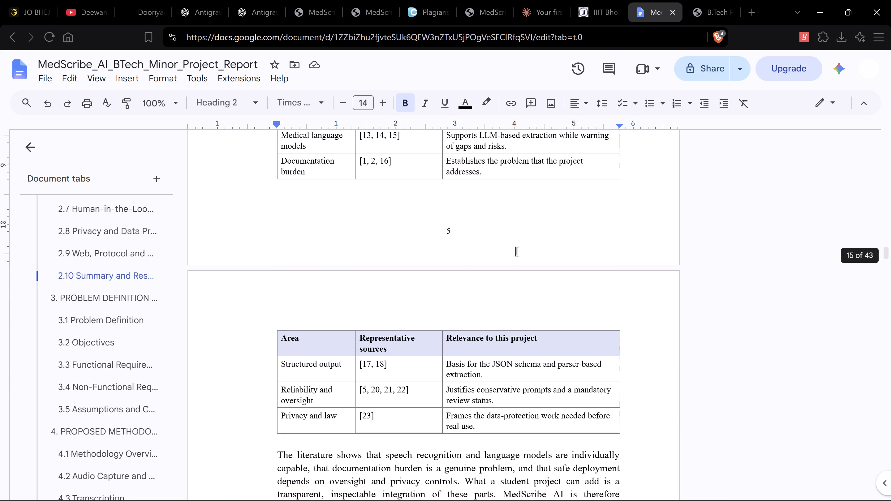
scroll(515, 251, "down", 6)
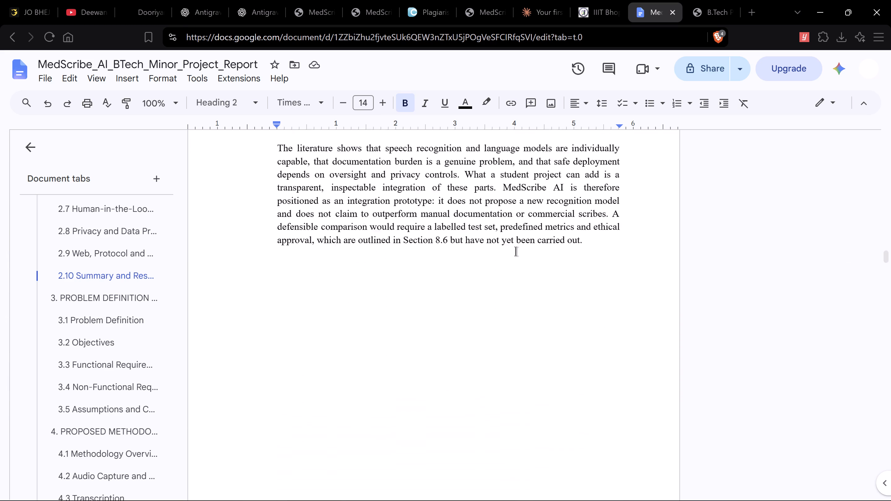
scroll(515, 251, "down", 5)
Change the font of "audio" in the third objective of section 3.2 to Times New Roman.
scroll(515, 251, "down", 1)
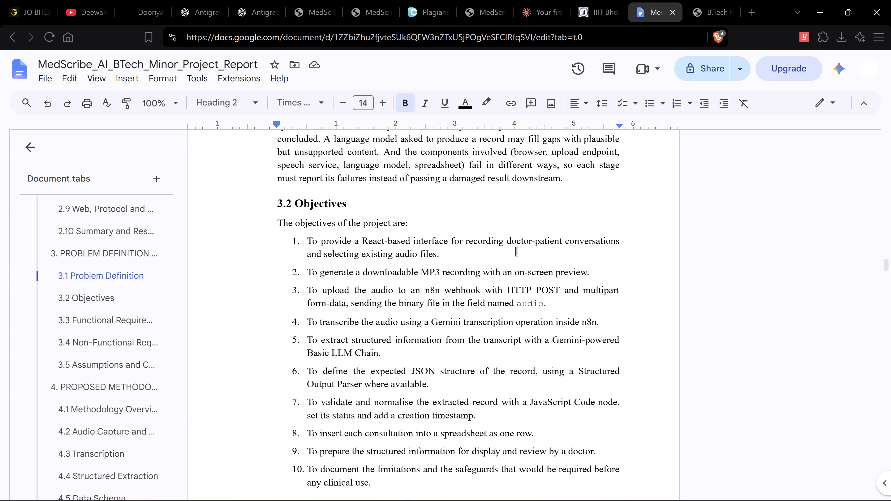
scroll(515, 251, "down", 4)
scroll(515, 251, "up", 1)
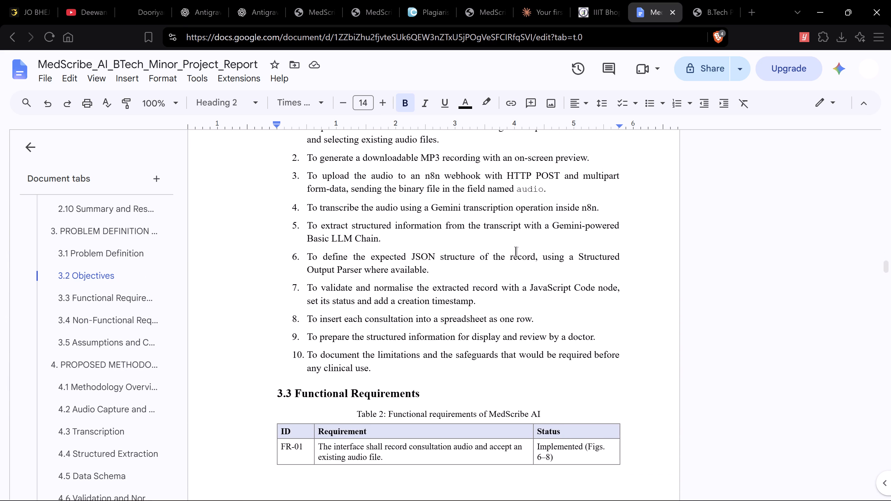
scroll(515, 251, "up", 1)
left_click_drag(519, 183, 543, 183)
left_click(308, 100)
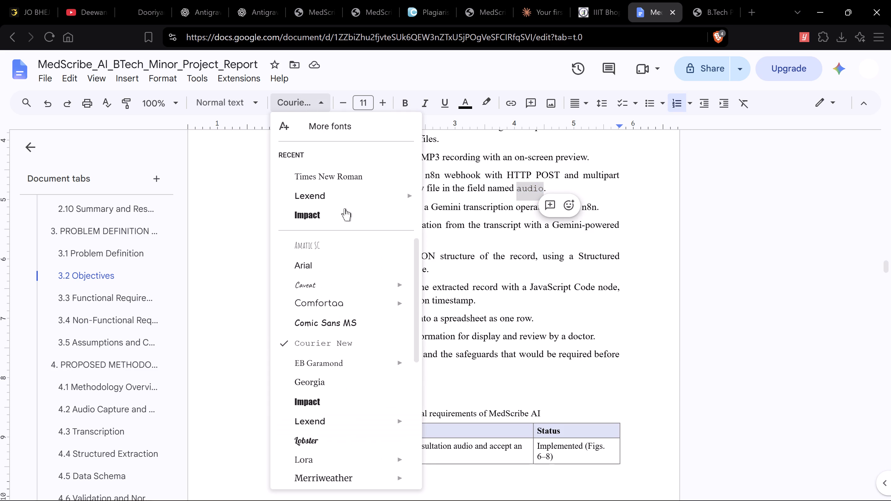
left_click(338, 173)
left_click(521, 241)
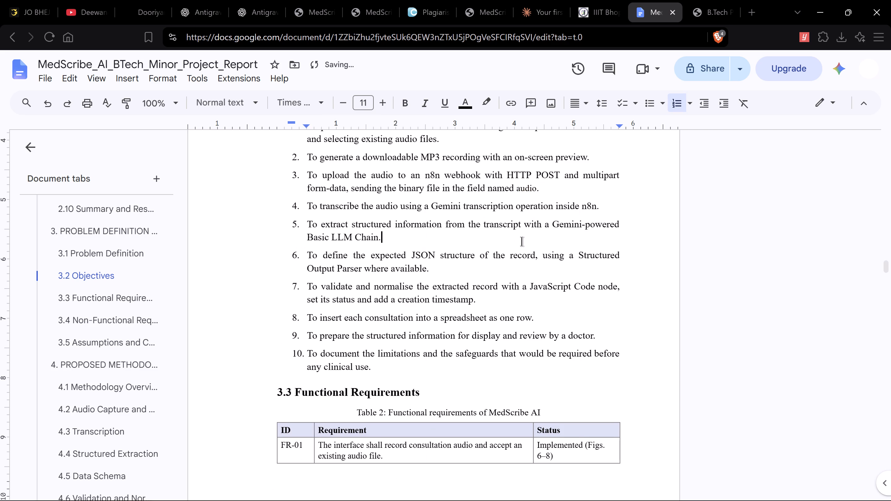
Change the font of "audio" in requirement FR-03 of the section 3.3 functional requirements table to Times New Roman.
scroll(521, 241, "down", 4)
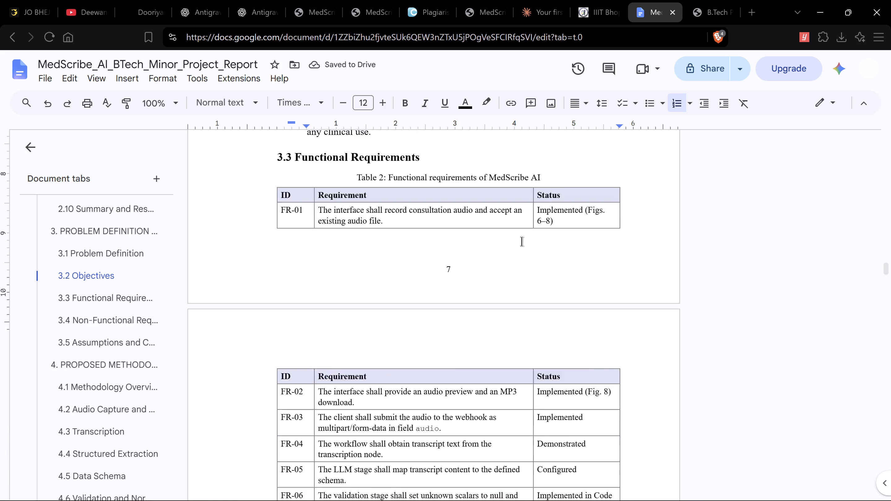
scroll(521, 241, "down", 2)
double_click(428, 276)
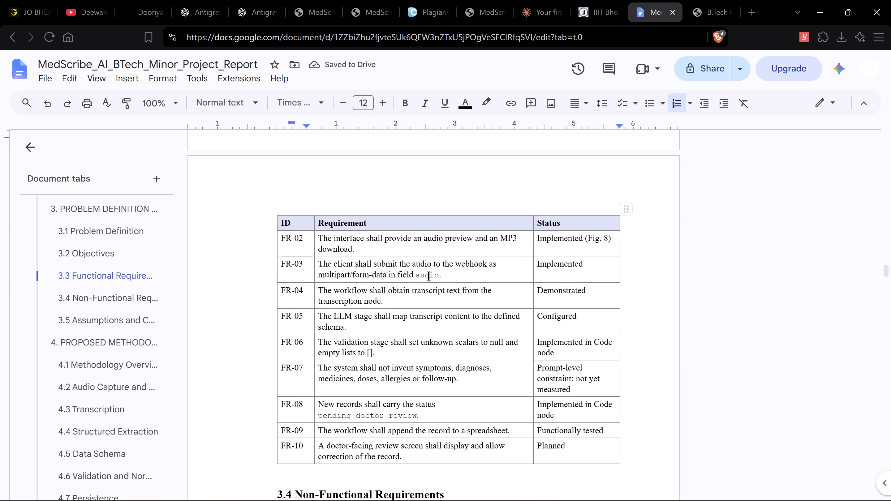
left_click(319, 99)
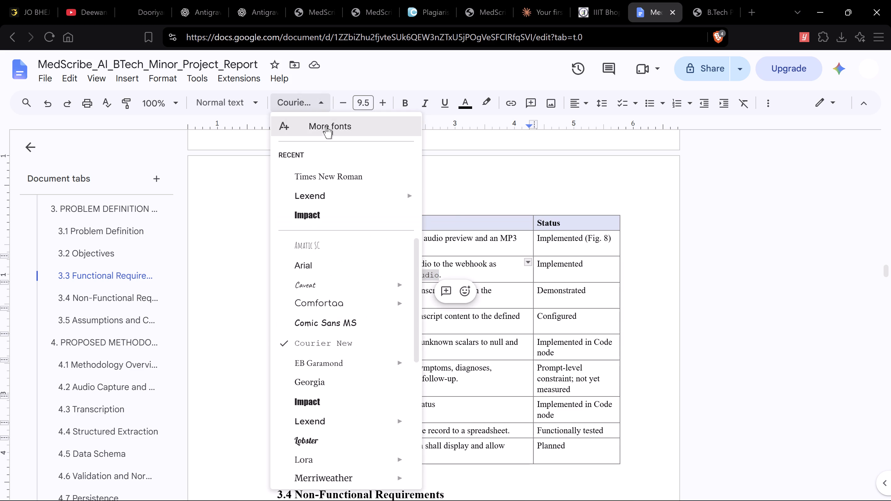
left_click(347, 174)
Change the font of "pending_doctor_review" in requirement FR-08 of the functional requirements table to Times New Roman.
scroll(347, 174, "down", 2)
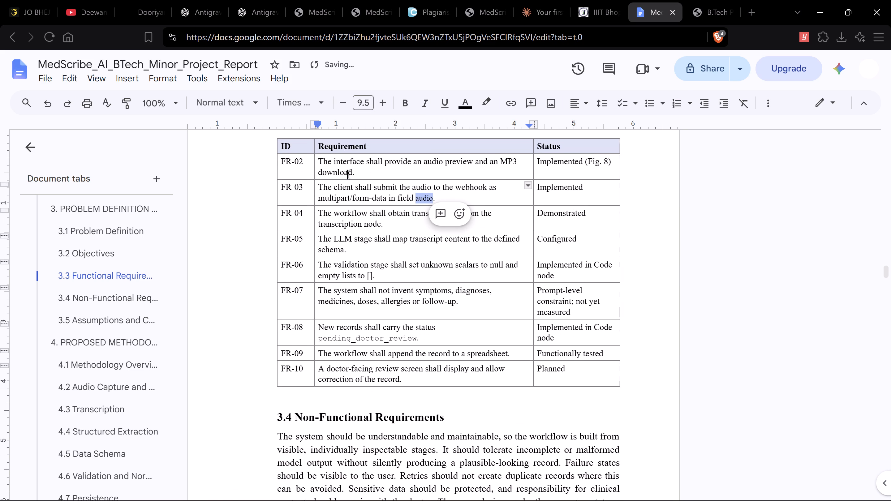
scroll(375, 261, "down", 1)
double_click(377, 294)
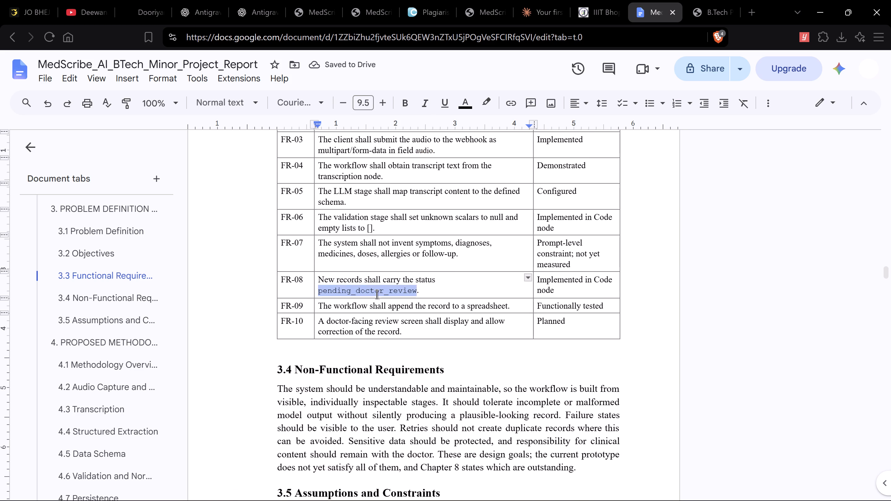
left_click(316, 106)
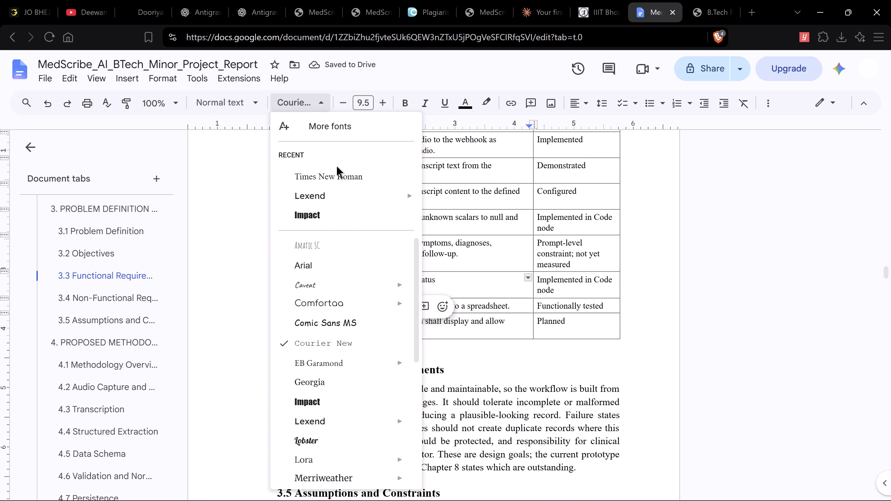
left_click(338, 175)
Accept the spelling suggestion "artifact" for the flagged word in the first sentence of section 4.1 Methodology Overview.
scroll(379, 225, "down", 1)
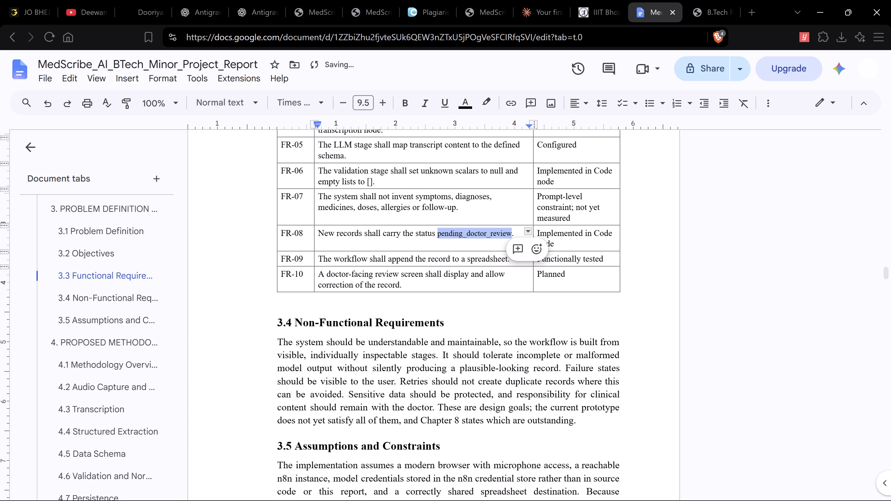
scroll(379, 225, "down", 5)
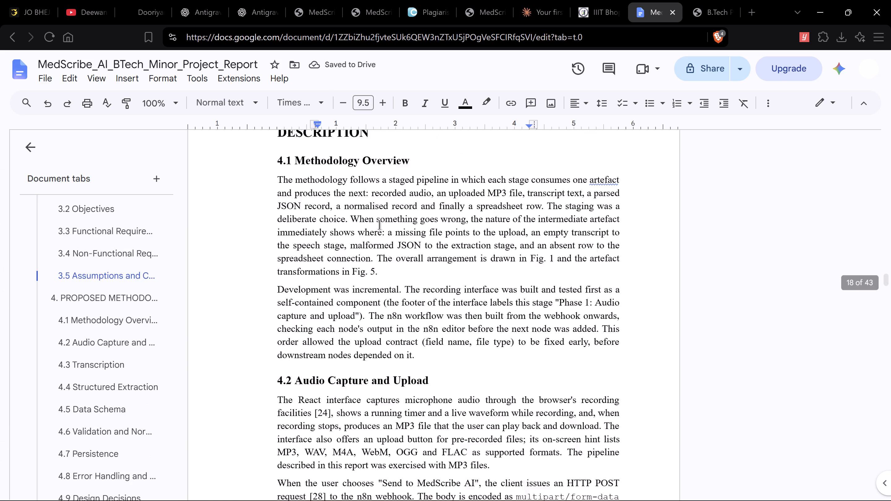
scroll(379, 225, "down", 1)
scroll(379, 225, "up", 2)
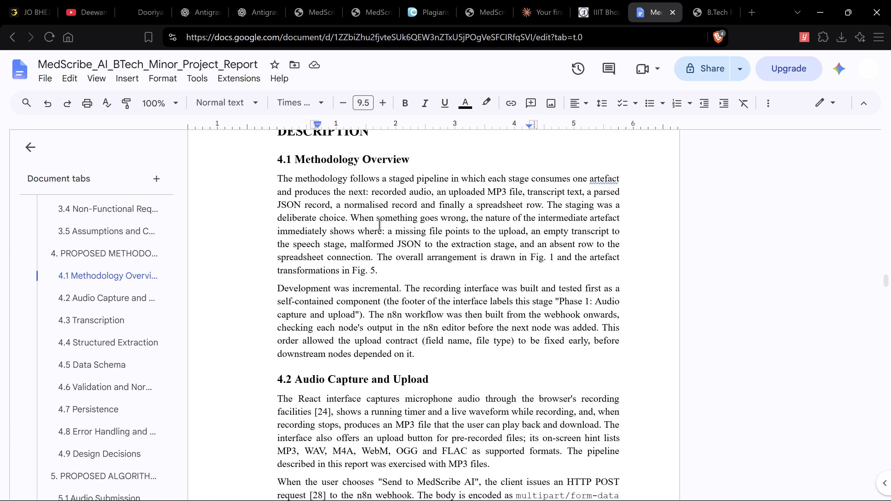
left_click(604, 180)
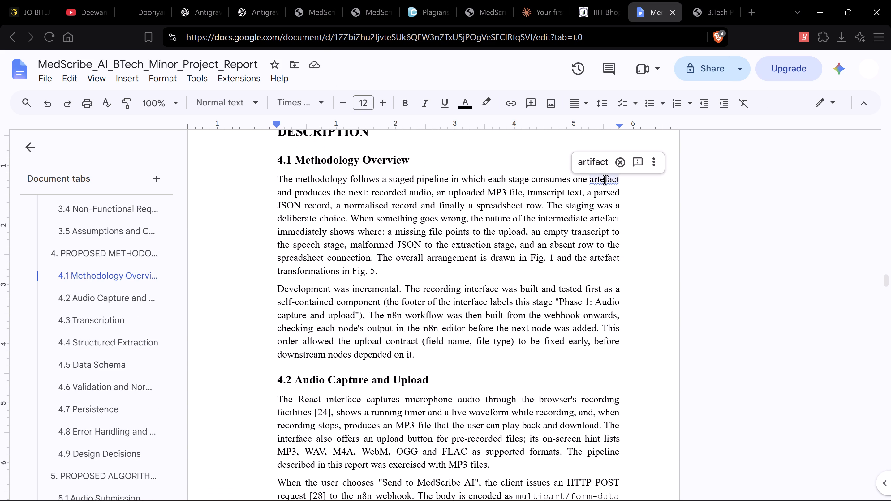
left_click(587, 159)
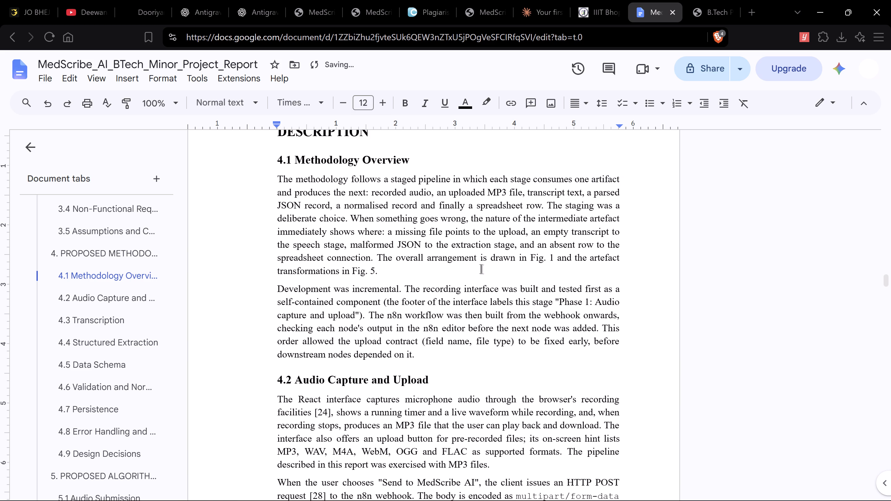
Change the font of "multipart/form-data" in the second paragraph of section 4.2 Audio Capture and Upload to Times New Roman.
scroll(481, 269, "down", 3)
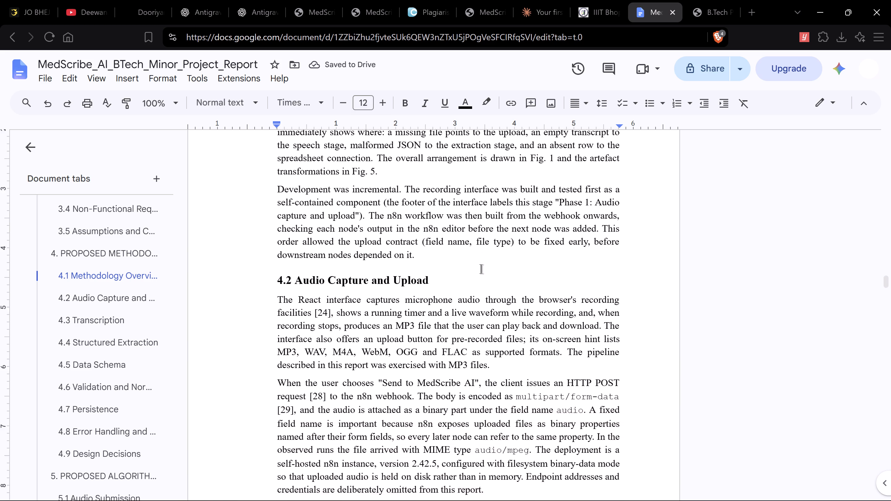
scroll(481, 269, "down", 3)
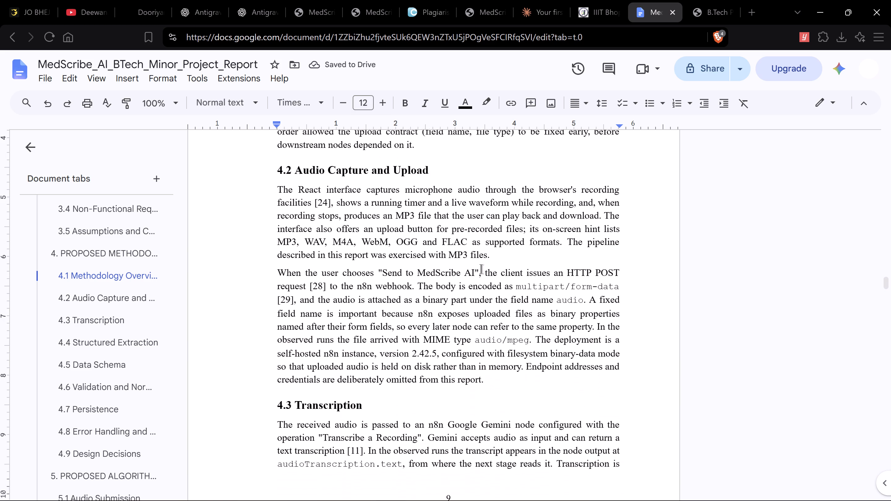
scroll(481, 269, "down", 1)
double_click(555, 281)
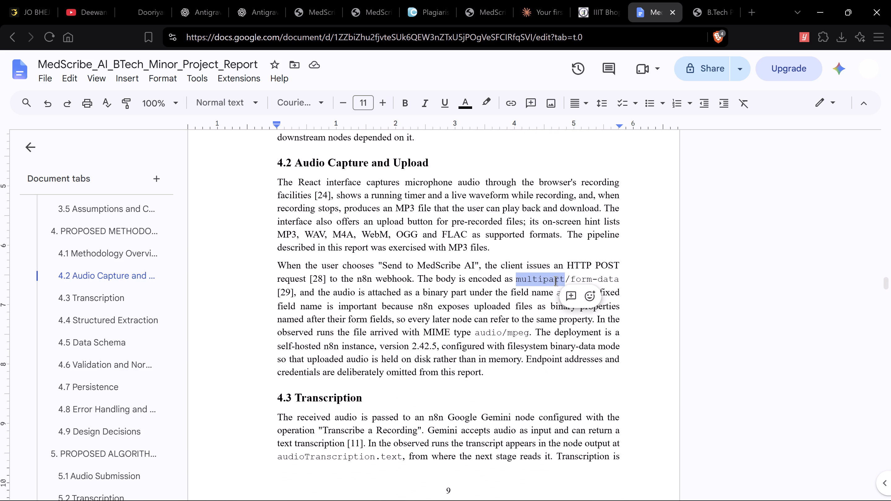
left_click_drag(618, 279, 537, 277)
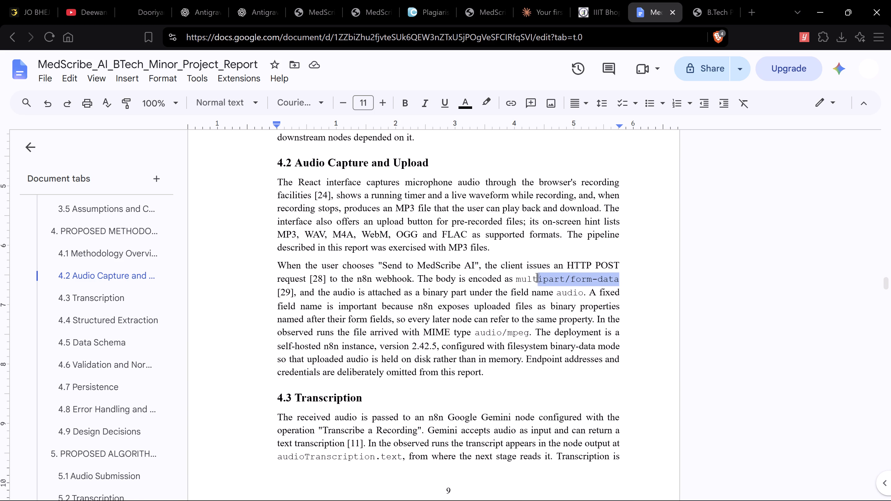
left_click_drag(537, 277, 517, 278)
left_click(302, 100)
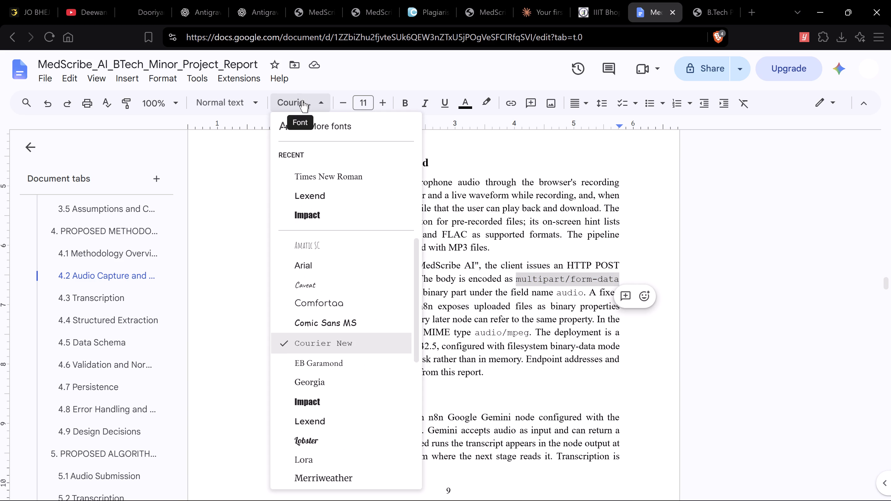
left_click(327, 179)
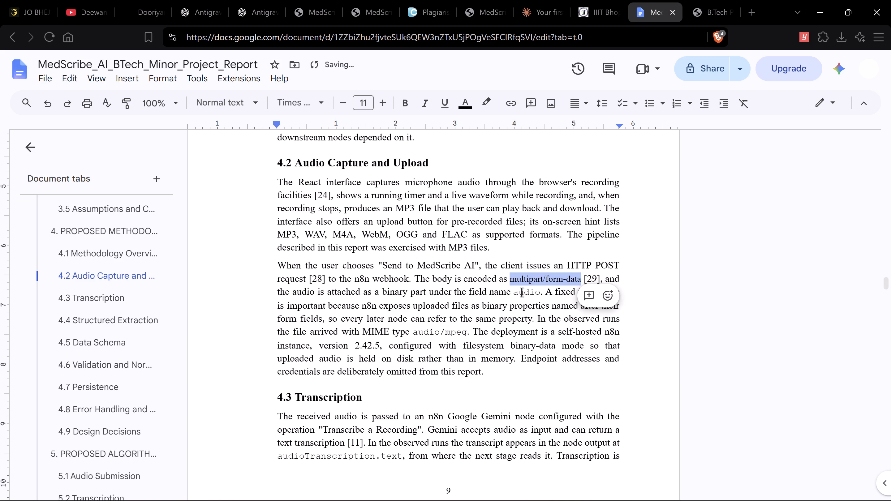
Change the font of the field name "audio" in the second paragraph of section 4.2 to Times New Roman.
left_click(523, 293)
double_click(523, 293)
left_click(523, 293)
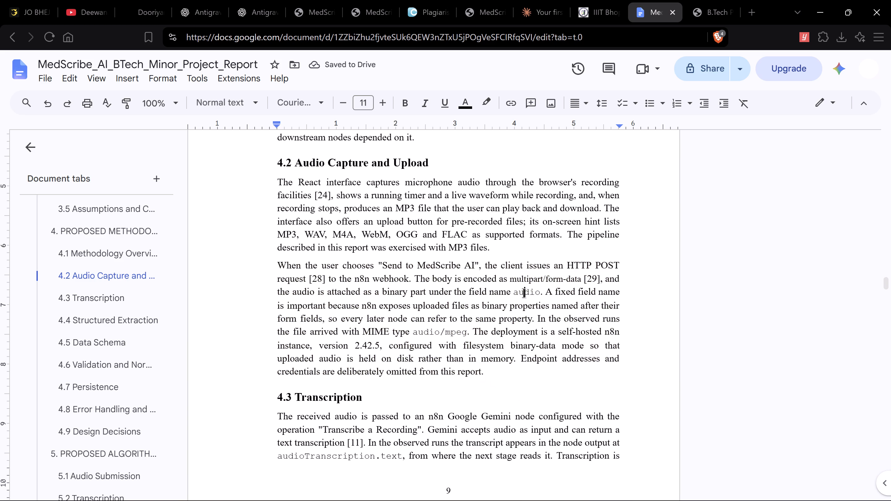
double_click(523, 293)
left_click(301, 102)
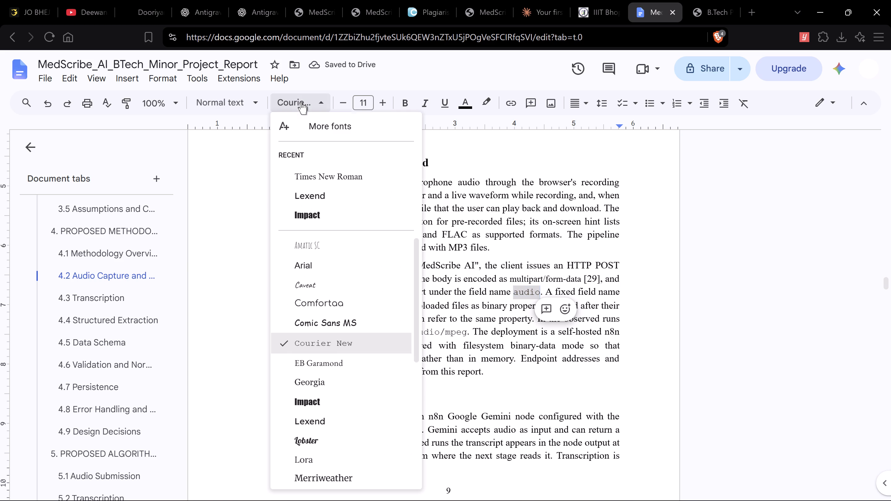
left_click(348, 174)
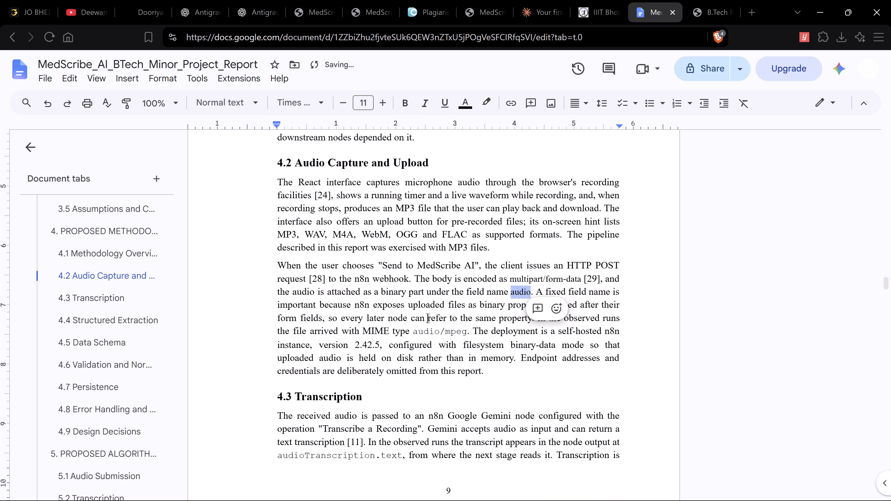
Change the font of the MIME type "audio/mpeg" in section 4.2 to Times New Roman.
left_click_drag(412, 330, 463, 328)
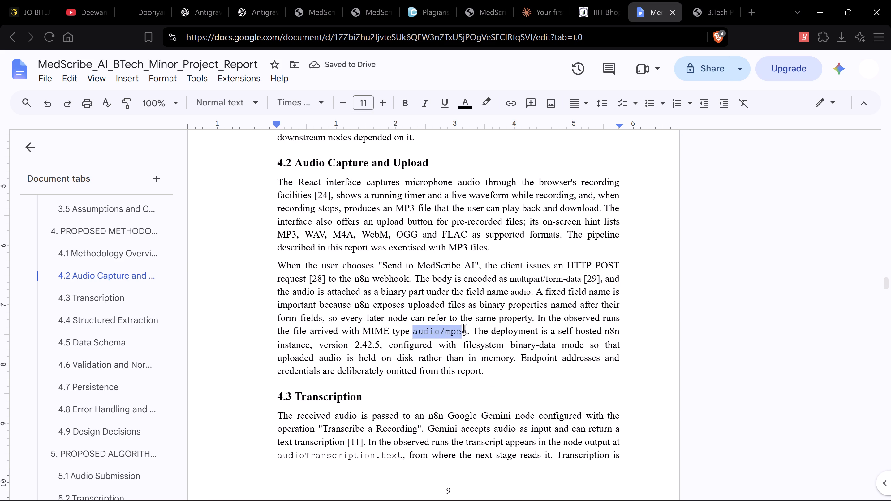
left_click_drag(463, 328, 465, 333)
left_click(316, 105)
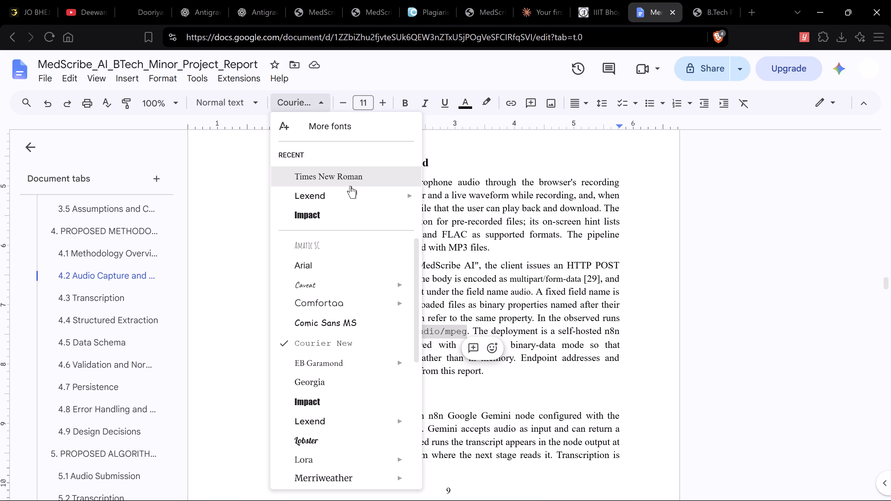
left_click(348, 179)
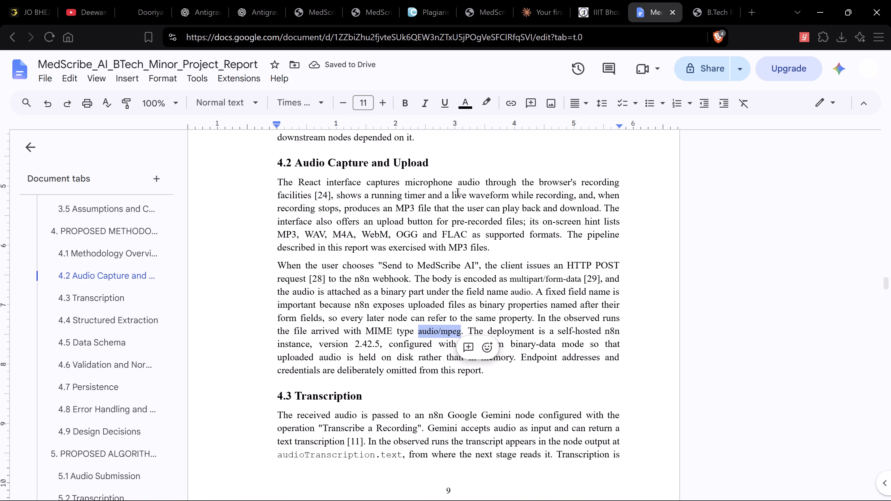
left_click(693, 282)
Change the font of "audioTranscription.text" in section 4.3 Transcription to Times New Roman.
scroll(693, 282, "down", 4)
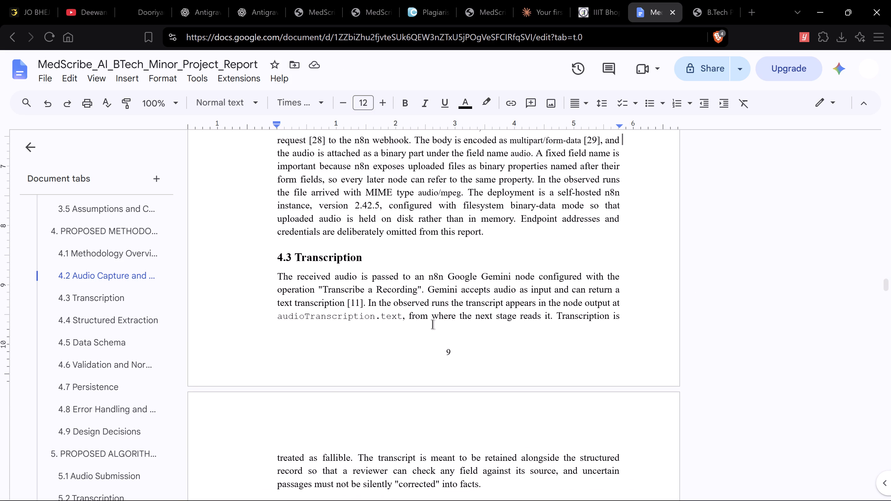
left_click_drag(401, 315, 273, 319)
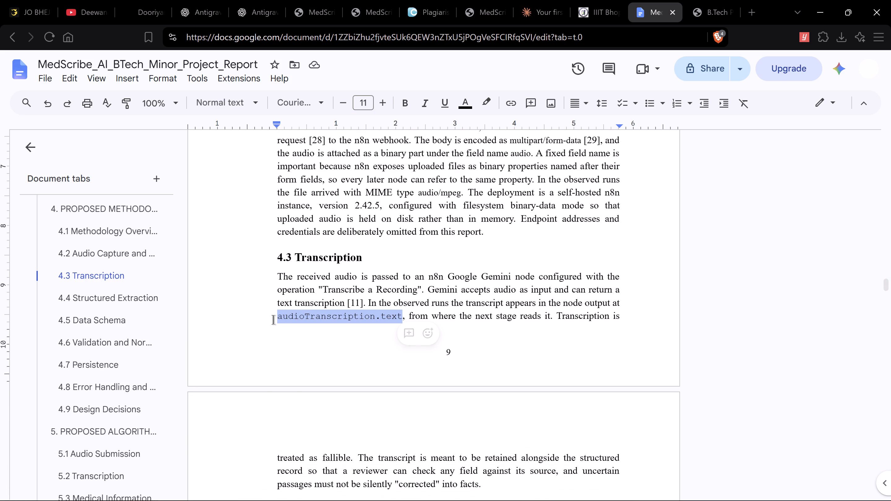
left_click(320, 104)
left_click(342, 174)
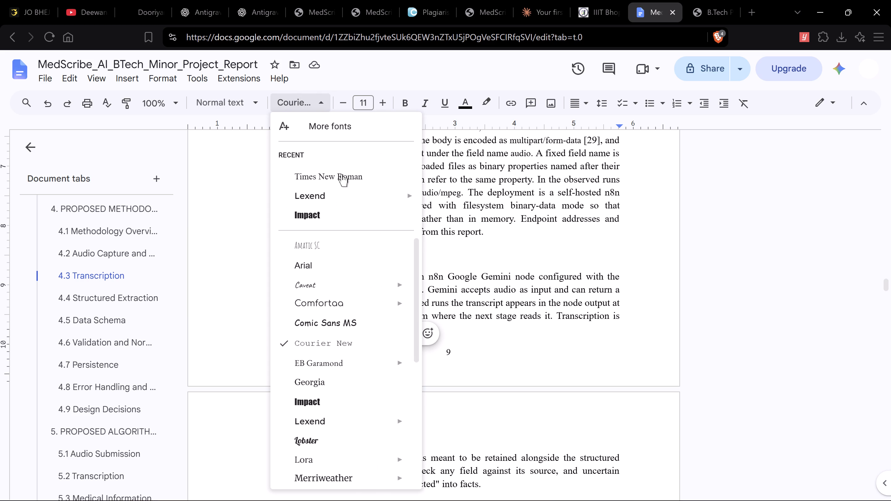
Change the font of "null" in the paragraph of section 4.5 Data Schema to Times New Roman.
scroll(520, 278, "down", 4)
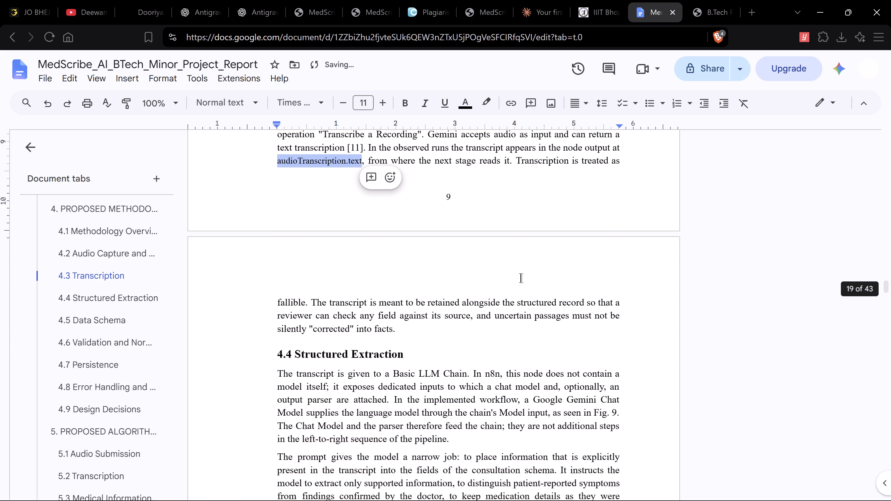
scroll(520, 278, "down", 5)
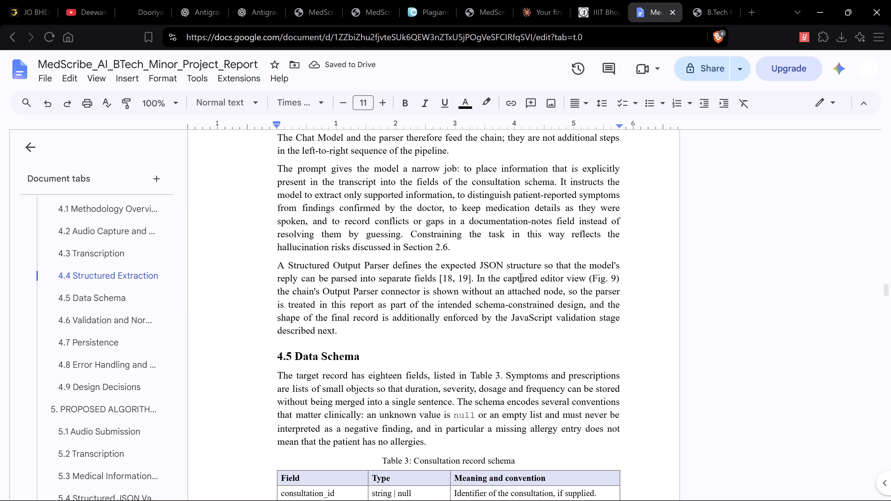
scroll(520, 278, "down", 1)
double_click(463, 283)
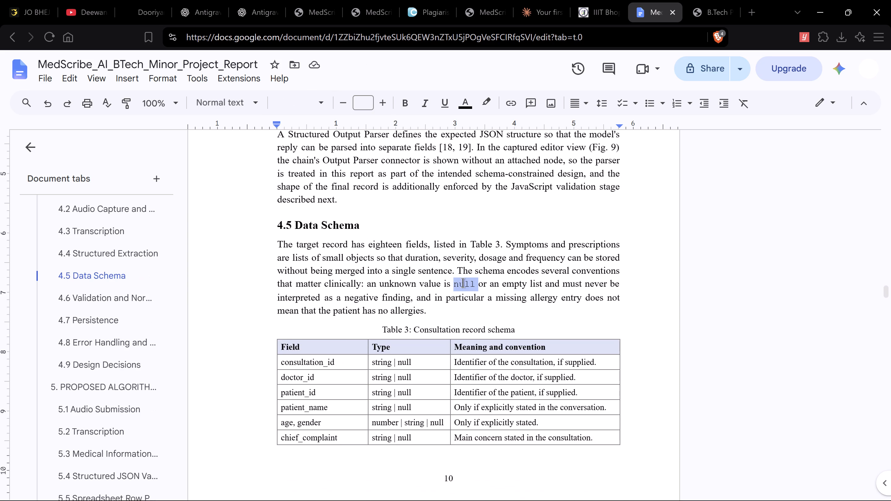
left_click(315, 102)
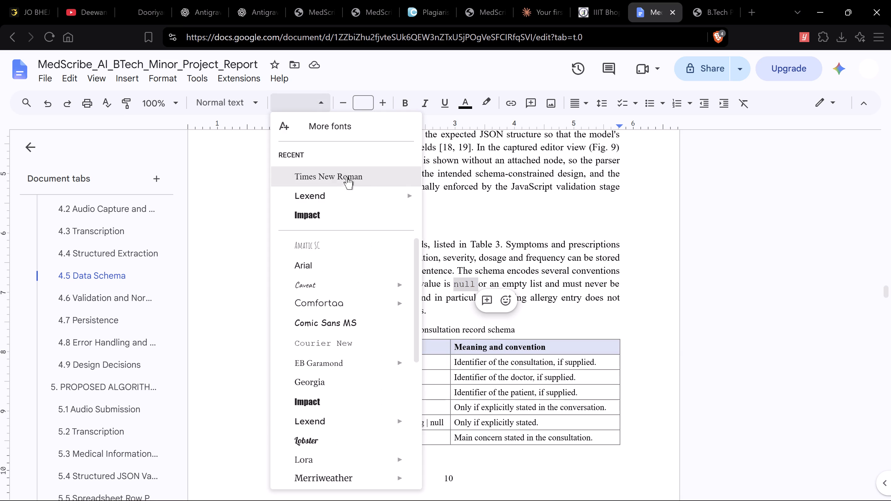
left_click(347, 178)
left_click(593, 229)
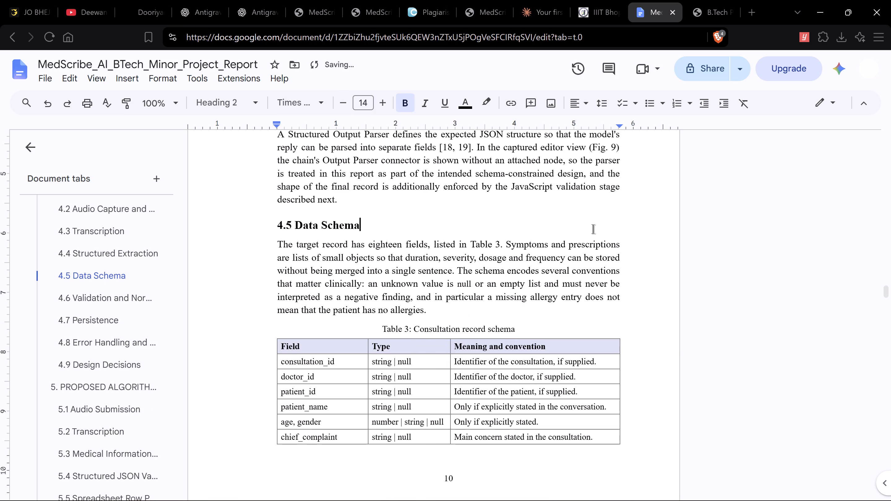
Change the font of "status" in section 4.6 Validation and Normalisation to Times New Roman.
scroll(593, 229, "down", 5)
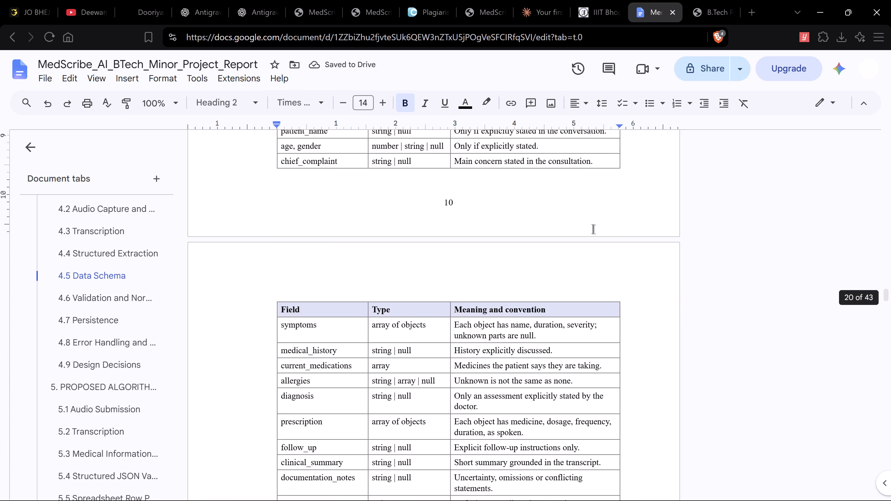
scroll(593, 229, "down", 7)
double_click(372, 222)
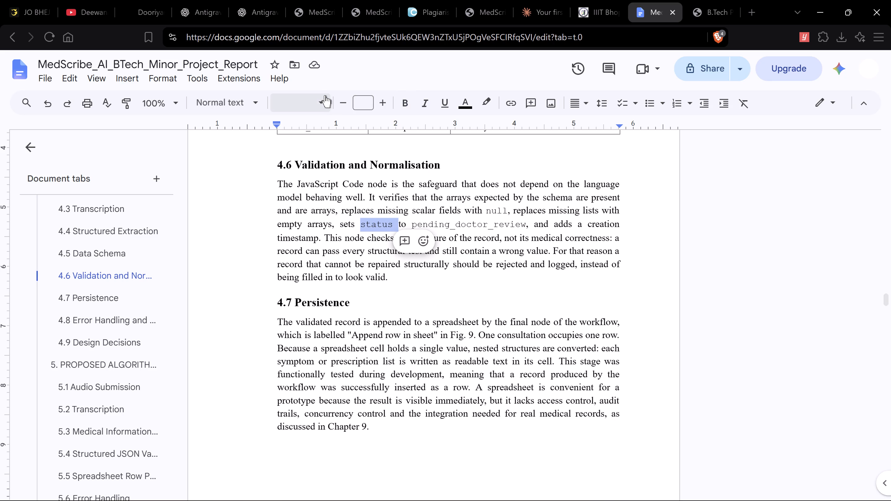
left_click(322, 98)
left_click(348, 174)
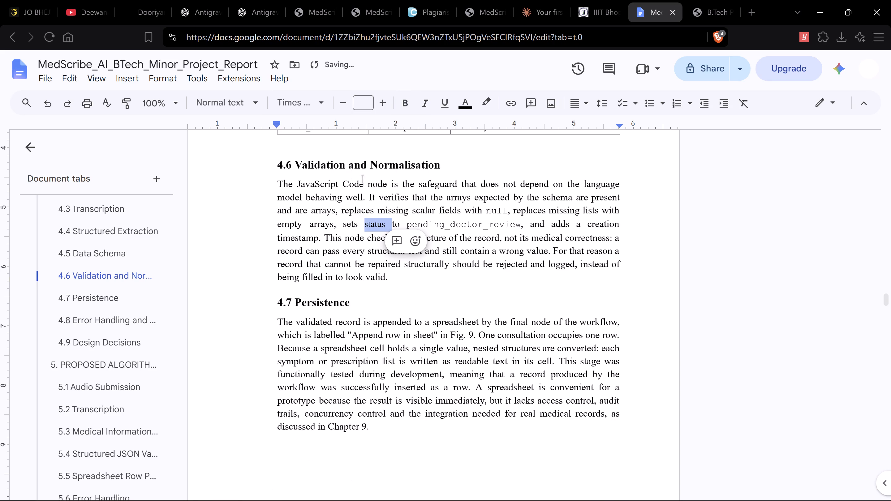
Change the font of "null" in section 4.6 Validation and Normalisation to Times New Roman.
left_click(437, 225)
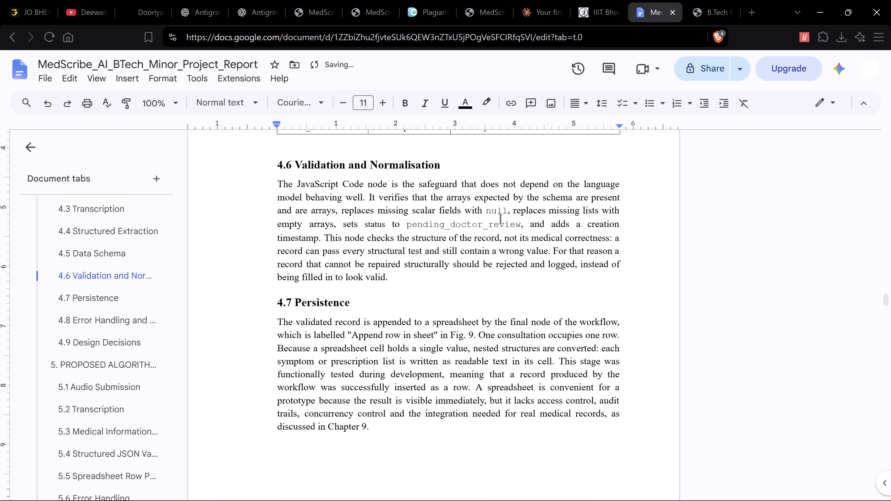
double_click(490, 211)
left_click(315, 104)
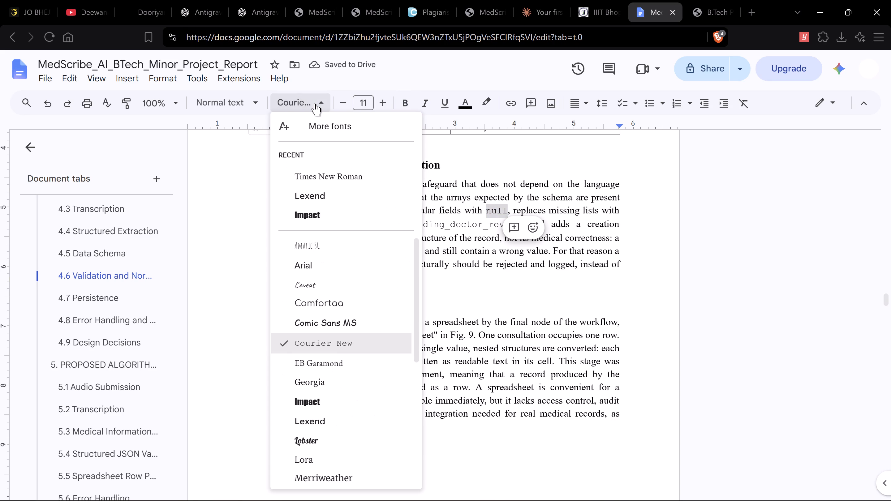
left_click(348, 174)
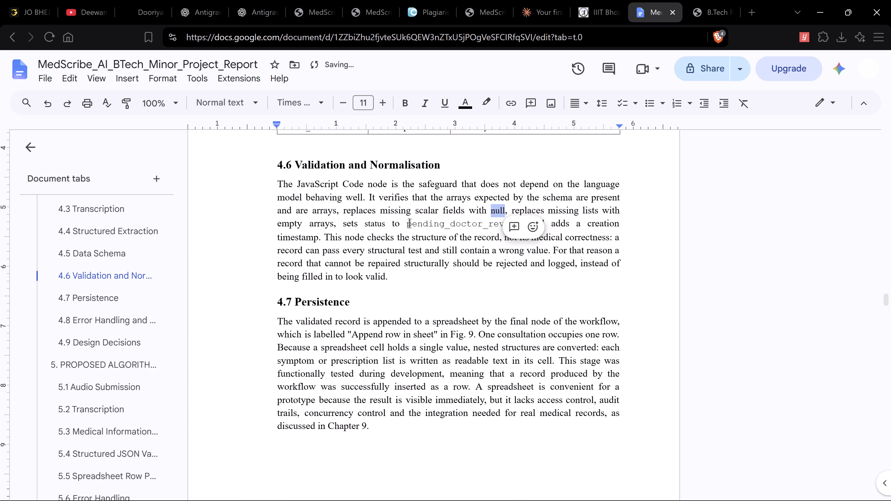
Change the font of "pending_doctor_review" in section 4.6 Validation and Normalisation to Times New Roman.
left_click_drag(408, 225, 519, 221)
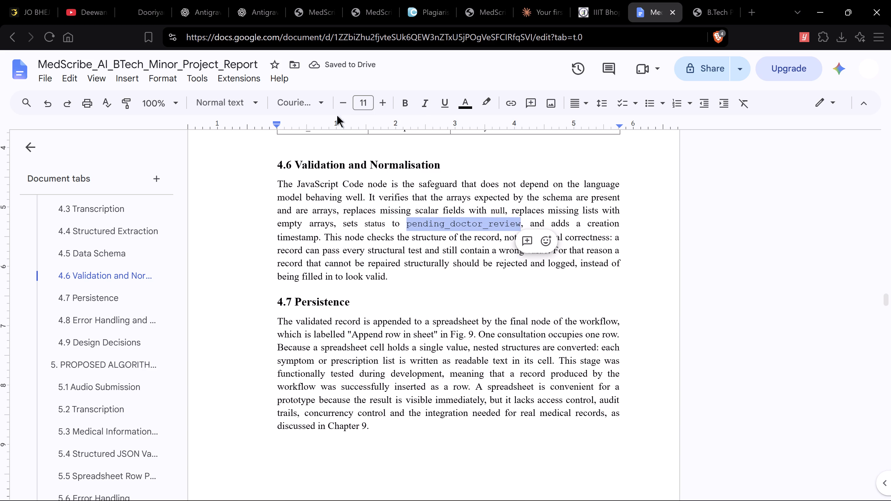
left_click(314, 102)
left_click(339, 177)
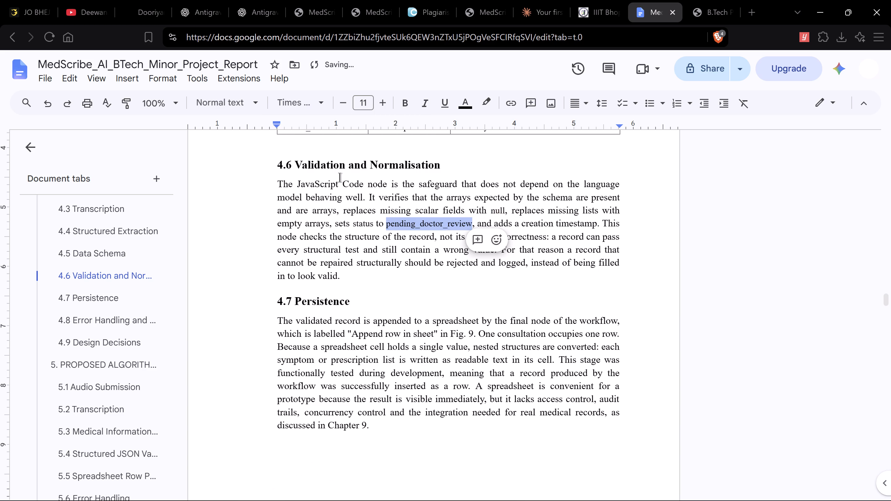
left_click(408, 232)
Change the font of "pending_doctor_review" in the paragraph below Table 4 in section 4.8 to Times New Roman.
scroll(408, 232, "down", 1)
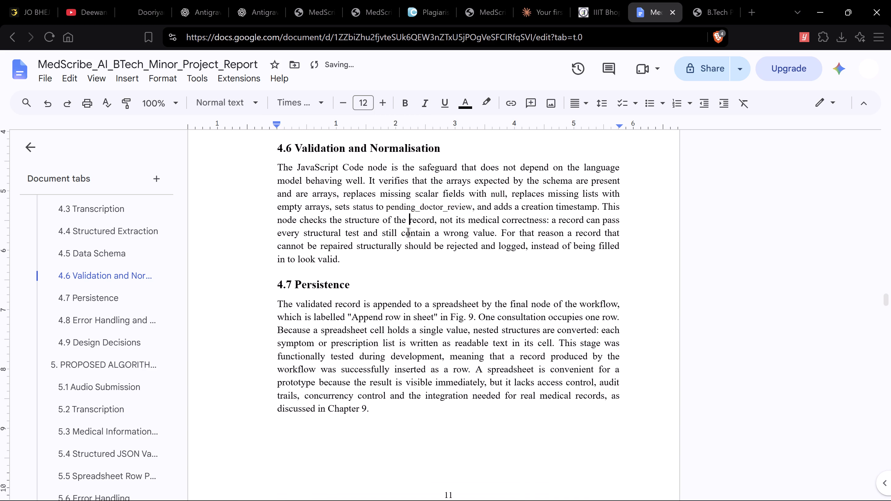
scroll(408, 232, "down", 1)
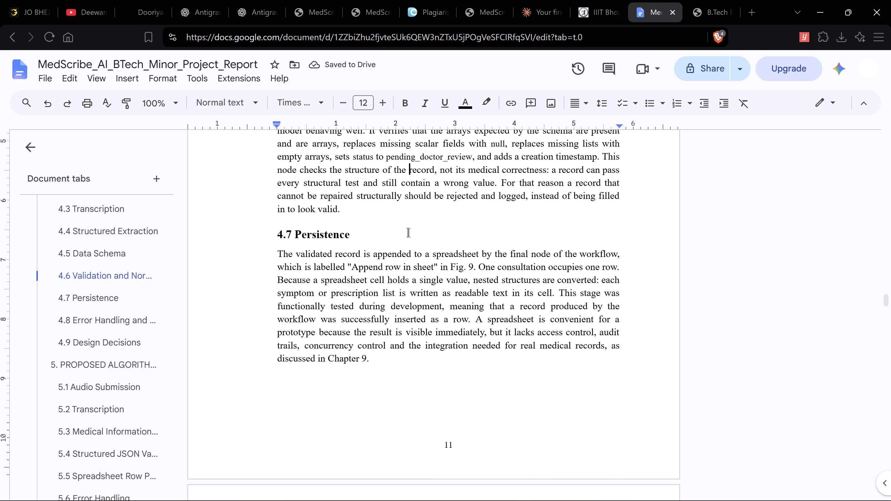
scroll(408, 232, "down", 6)
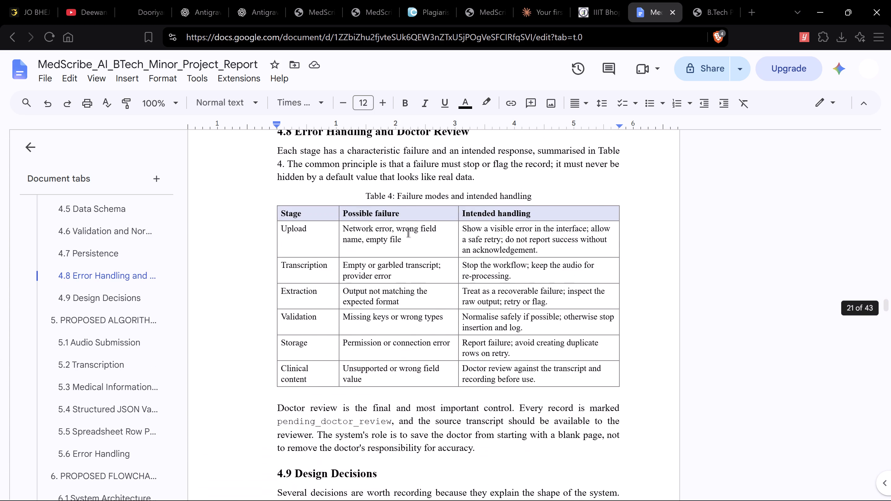
scroll(408, 232, "down", 2)
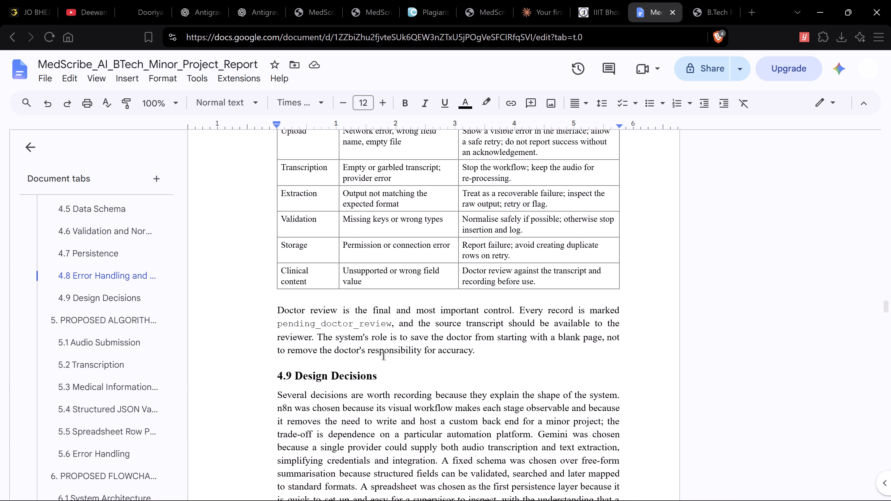
left_click_drag(390, 319, 280, 324)
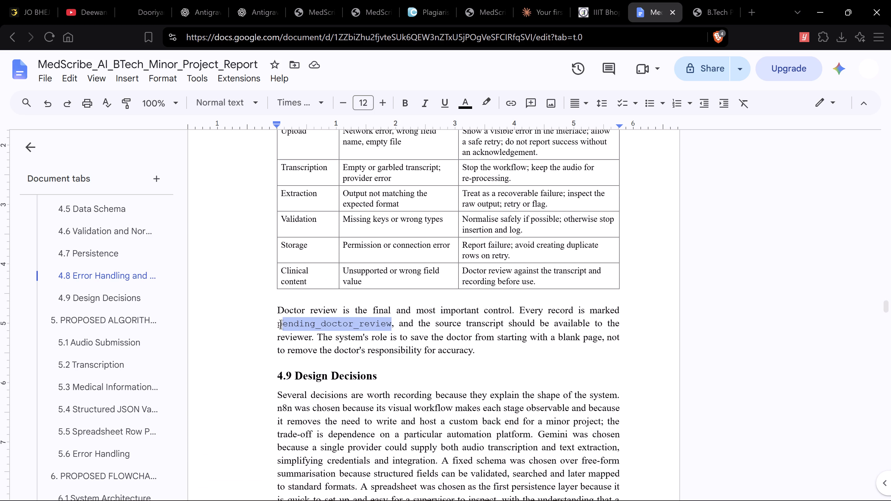
left_click_drag(280, 324, 279, 323)
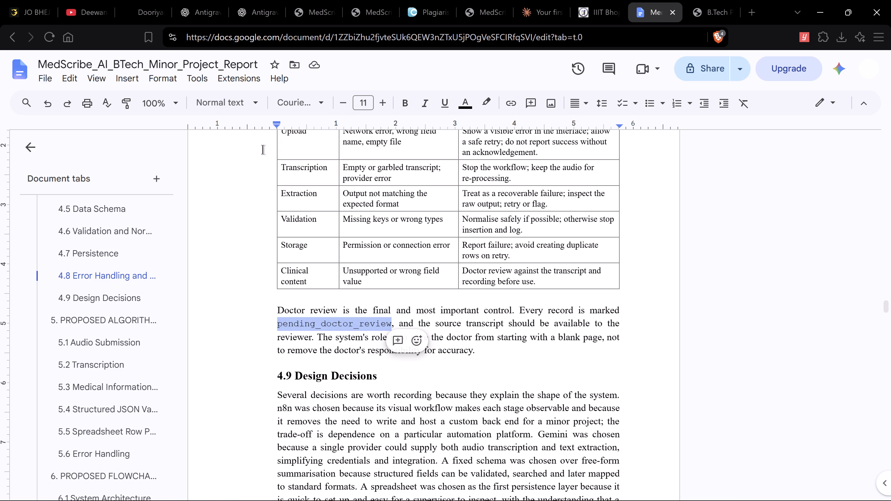
left_click(304, 100)
left_click(333, 175)
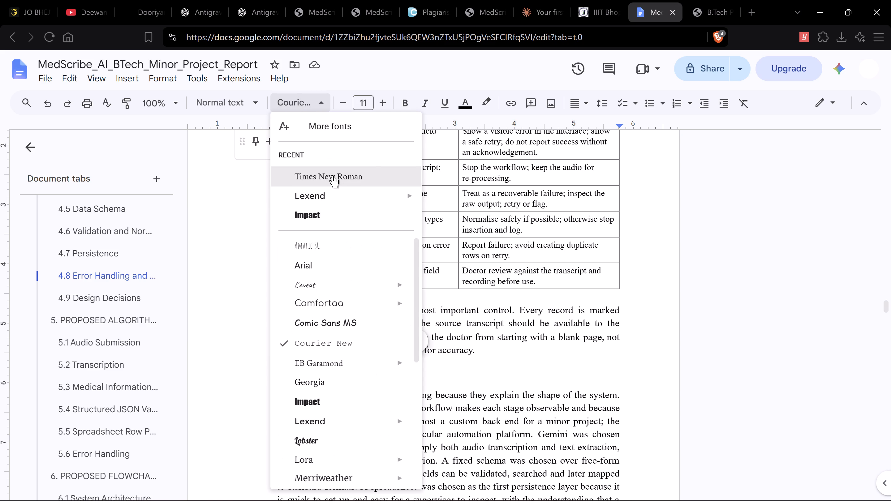
left_click(504, 301)
Review section 4.9 and chapters 5 and 6 for body text still set in a monospaced font.
scroll(504, 301, "down", 3)
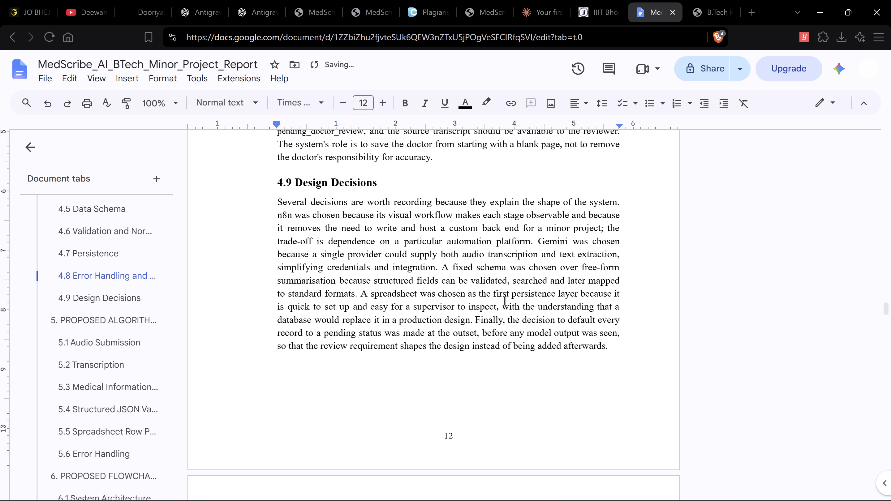
scroll(504, 301, "down", 5)
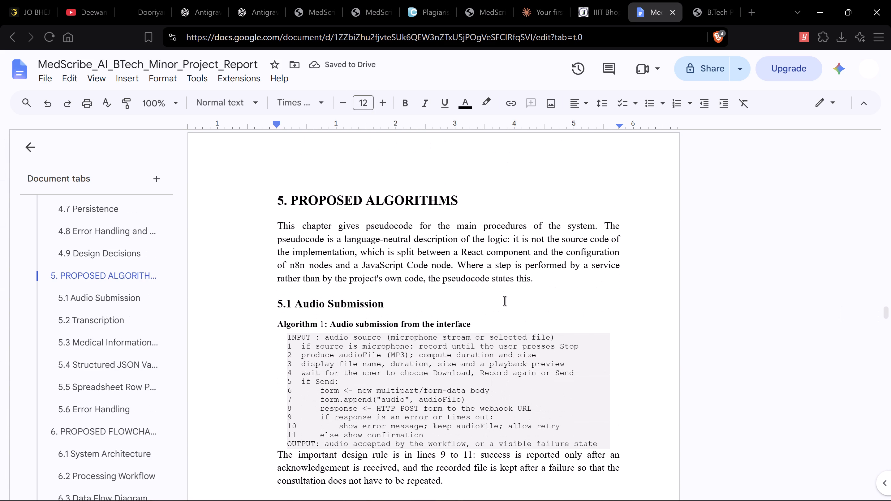
scroll(504, 301, "down", 3)
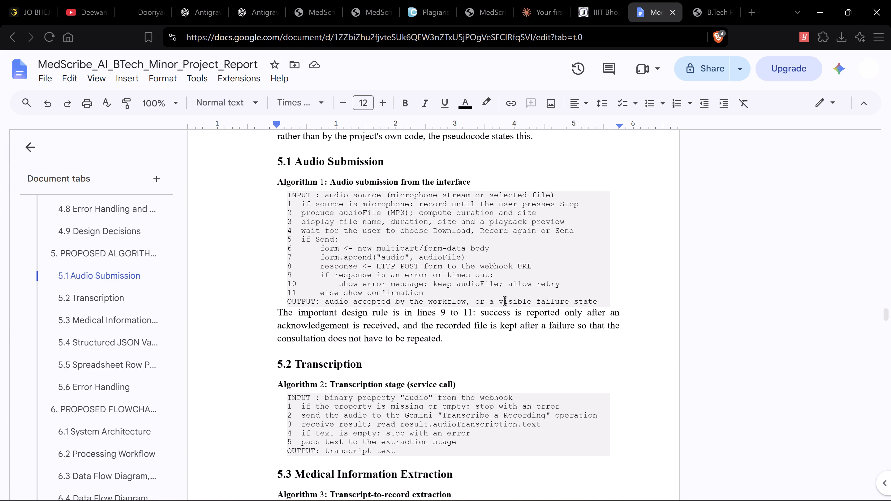
scroll(504, 301, "down", 6)
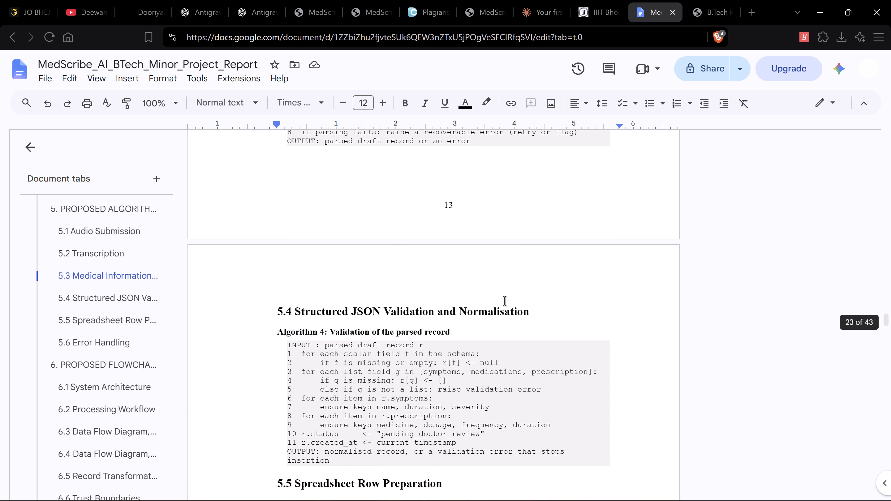
scroll(504, 301, "down", 5)
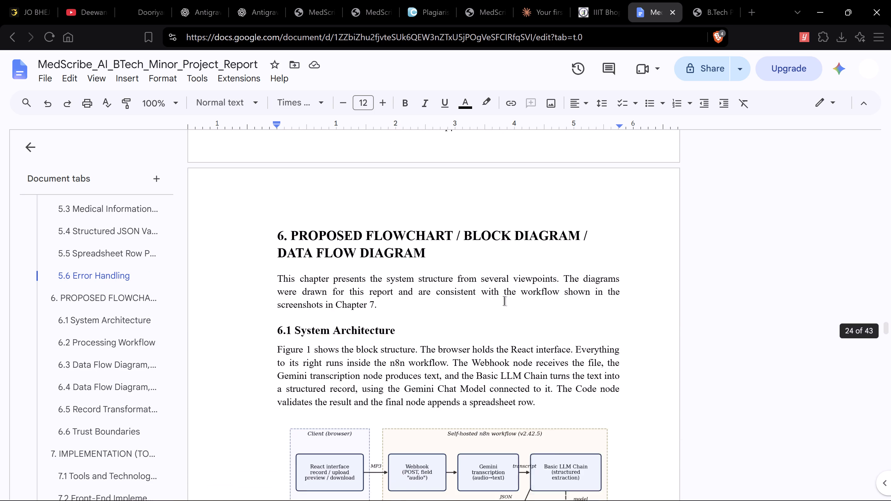
scroll(504, 301, "down", 7)
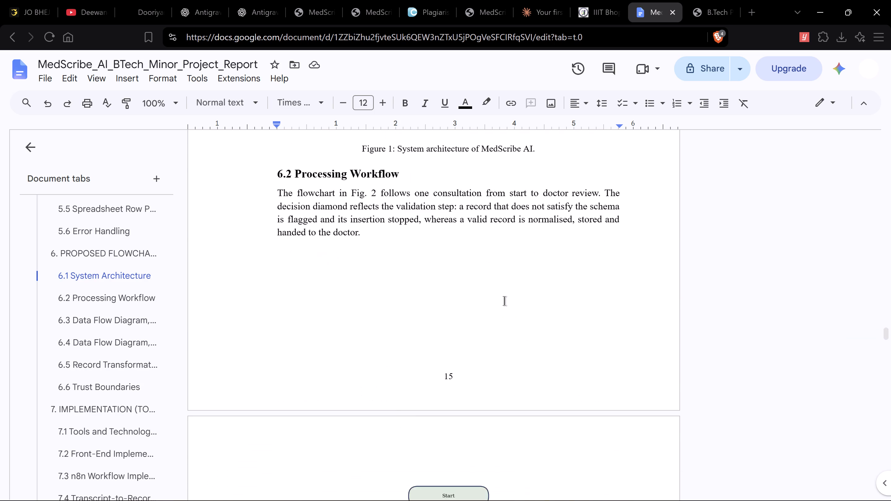
scroll(504, 301, "down", 1)
scroll(504, 301, "up", 3)
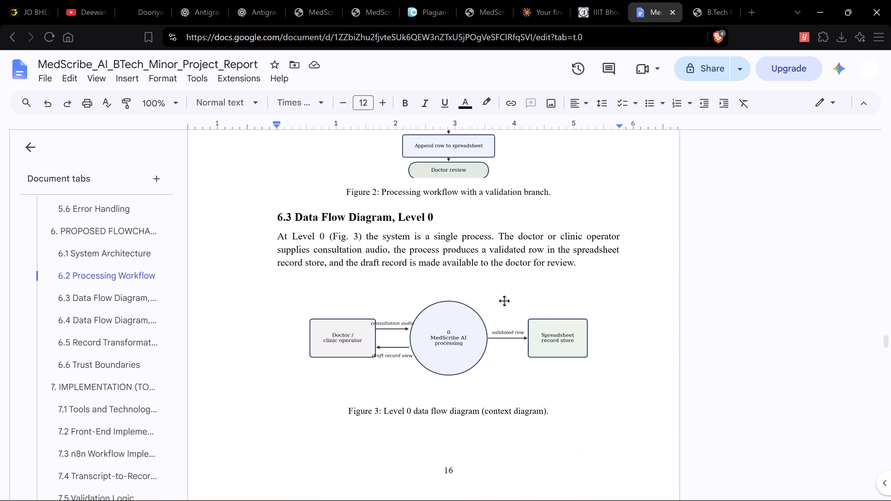
scroll(504, 301, "down", 9)
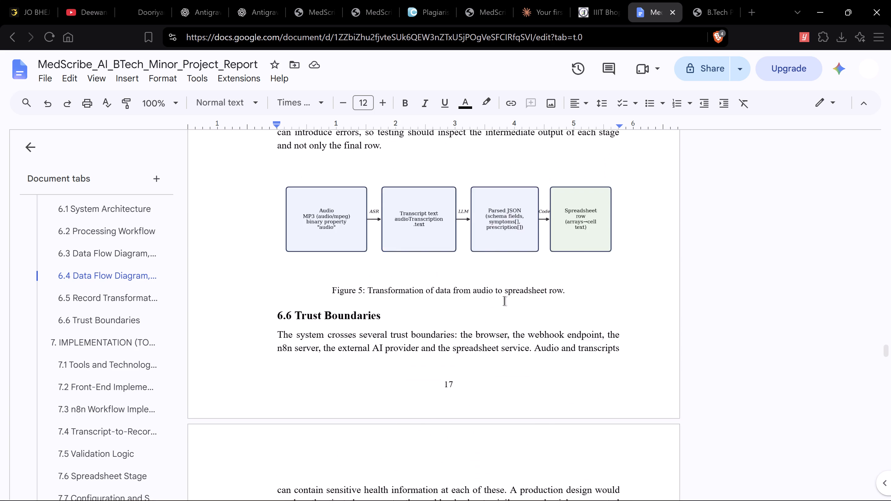
scroll(504, 301, "down", 4)
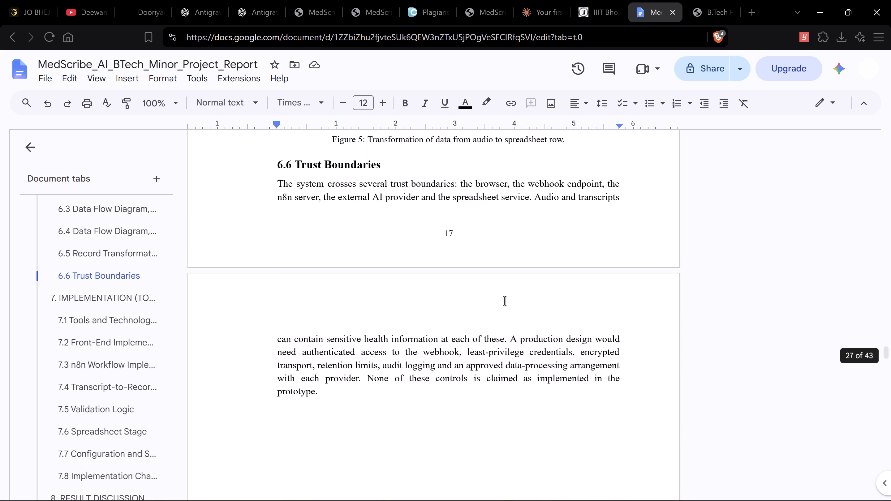
Change the font of "audio" in the Transport row of Table 5 in section 7.1 to Times New Roman.
scroll(504, 301, "down", 5)
scroll(504, 301, "up", 1)
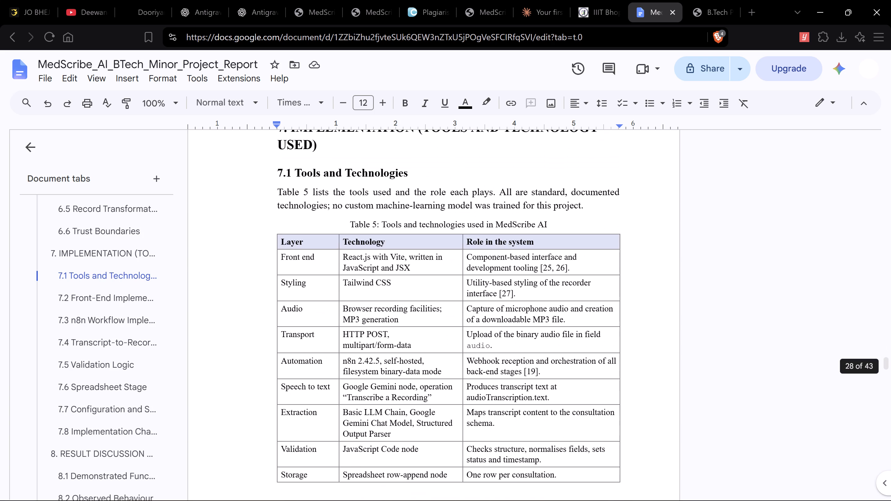
scroll(504, 301, "up", 1)
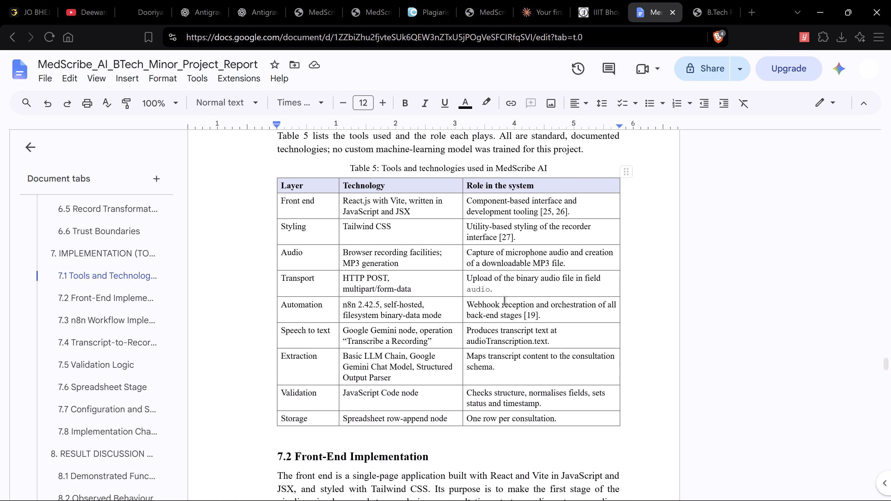
scroll(504, 301, "up", 1)
double_click(474, 287)
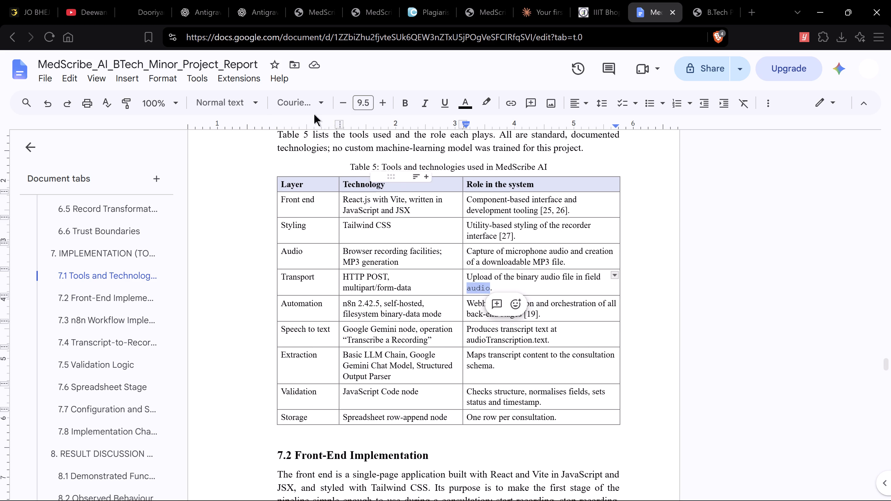
left_click(307, 103)
left_click(341, 180)
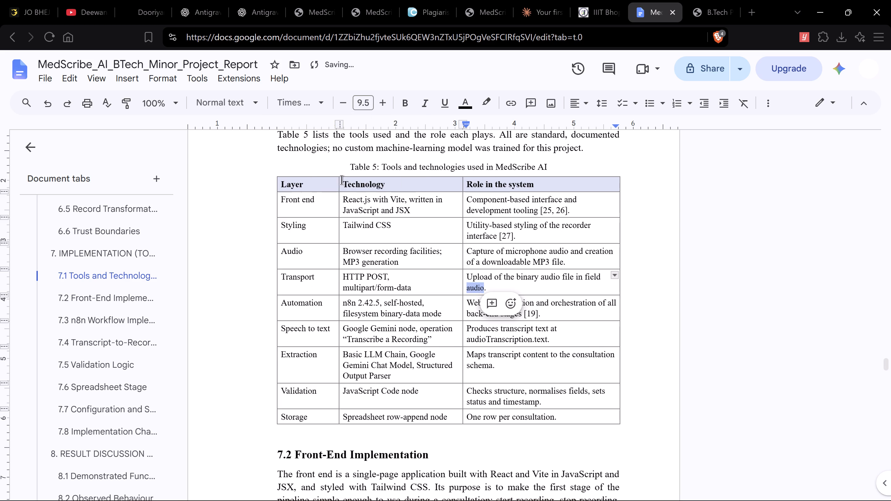
left_click(668, 230)
Review the rest of section 7.1 and section 7.2 Front-End Implementation for body text still set in a monospaced font.
scroll(668, 230, "down", 1)
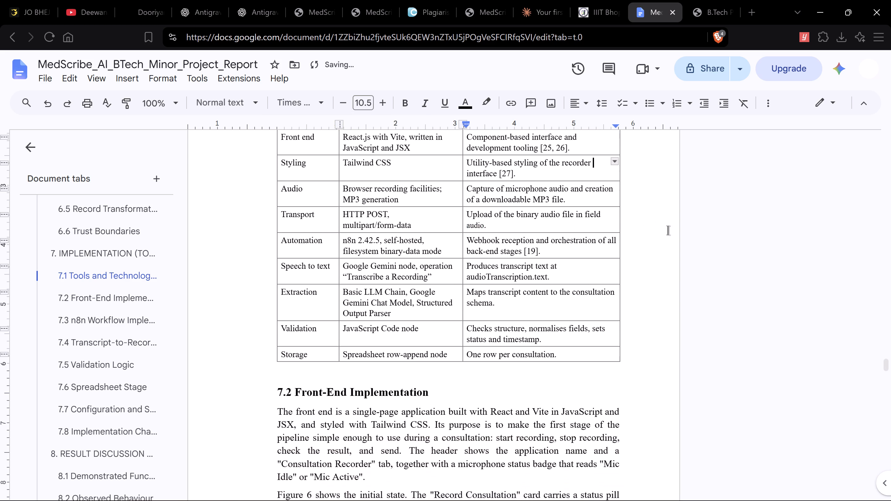
scroll(668, 230, "down", 7)
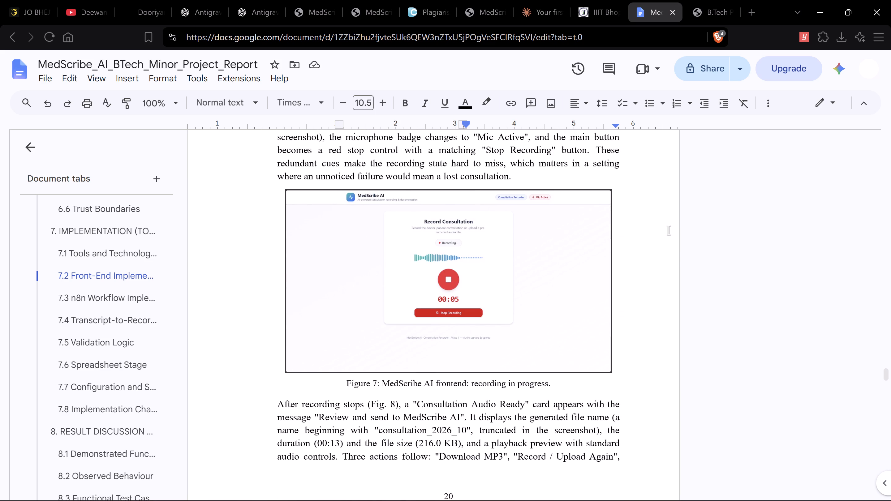
scroll(668, 230, "down", 1)
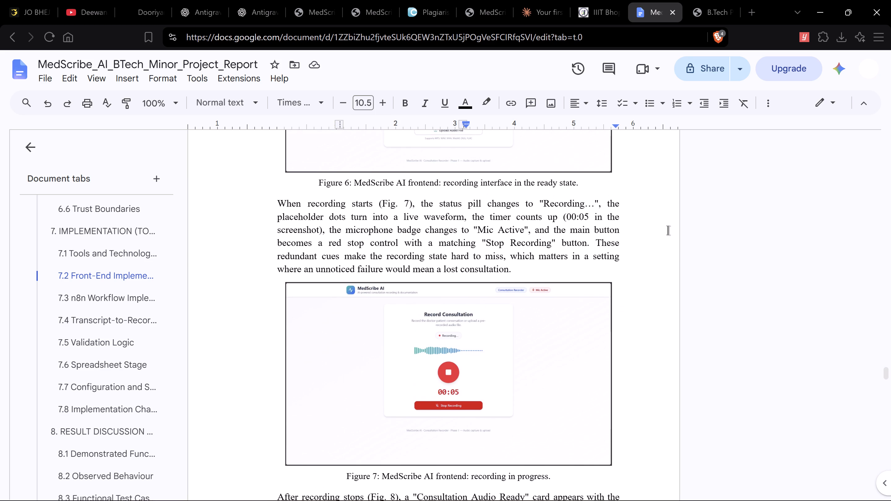
scroll(668, 230, "down", 2)
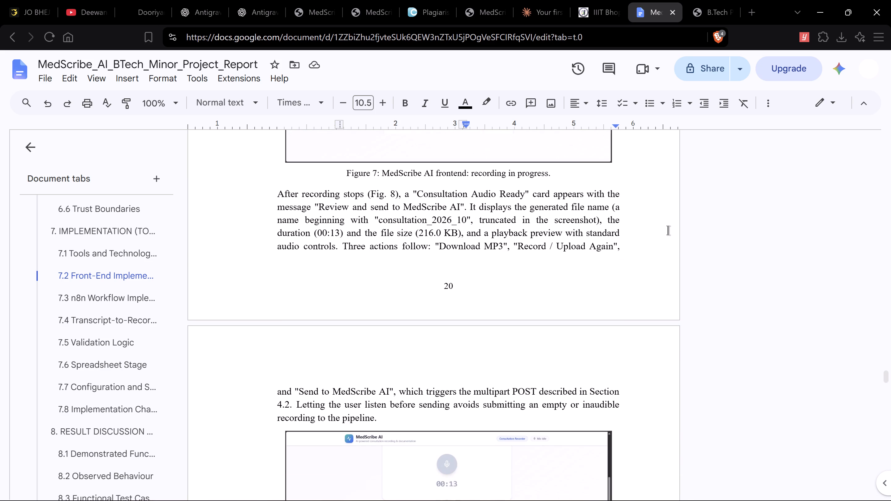
scroll(668, 230, "down", 2)
scroll(668, 230, "up", 3)
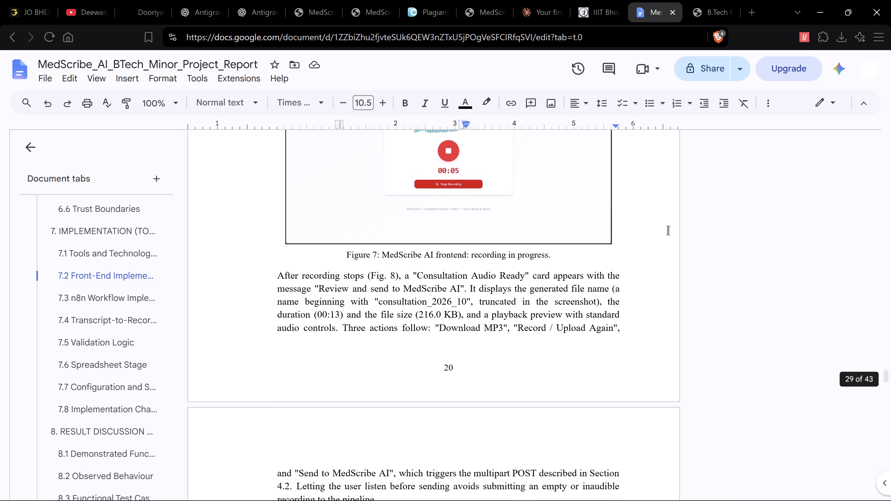
scroll(668, 230, "up", 3)
scroll(668, 230, "down", 1)
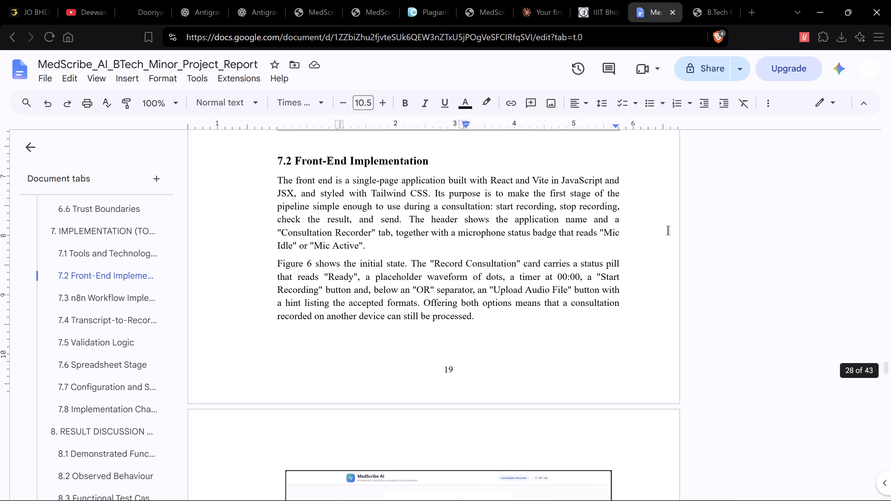
scroll(668, 230, "down", 2)
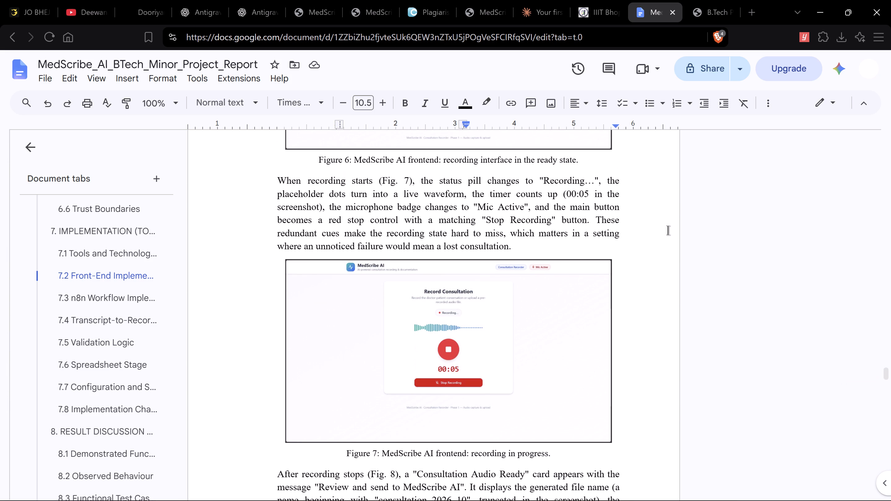
scroll(668, 230, "down", 1)
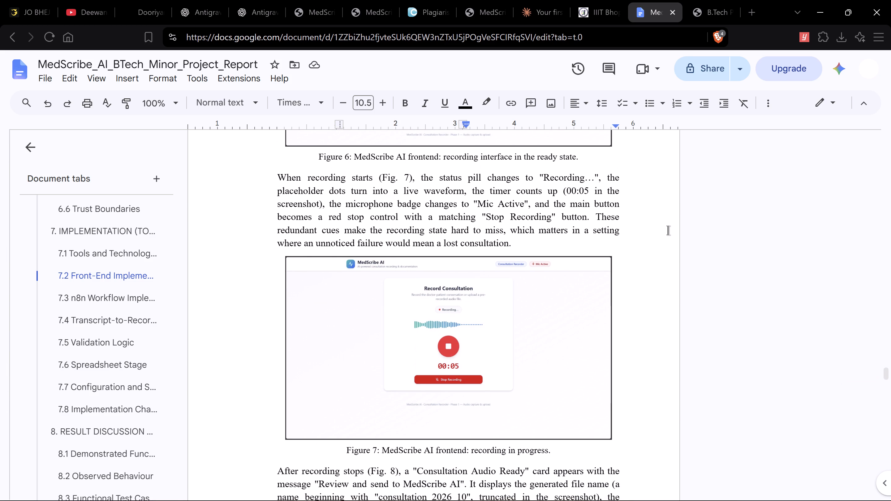
scroll(668, 230, "down", 1)
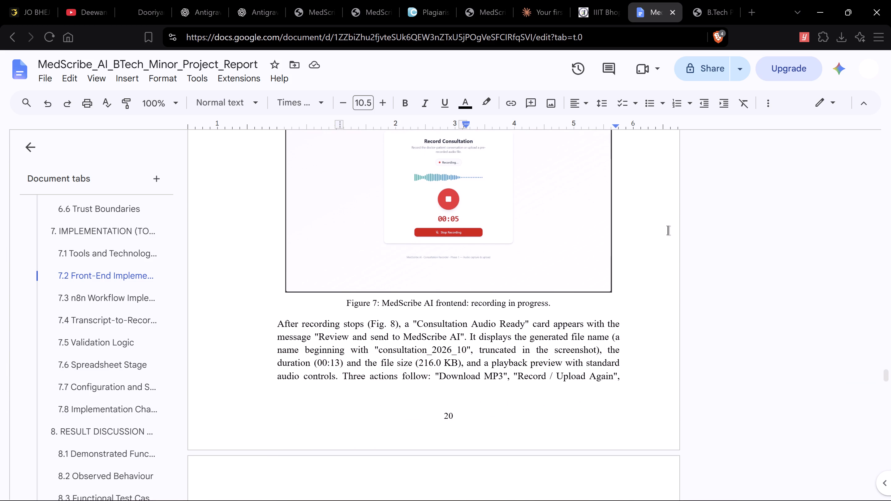
scroll(668, 230, "down", 1)
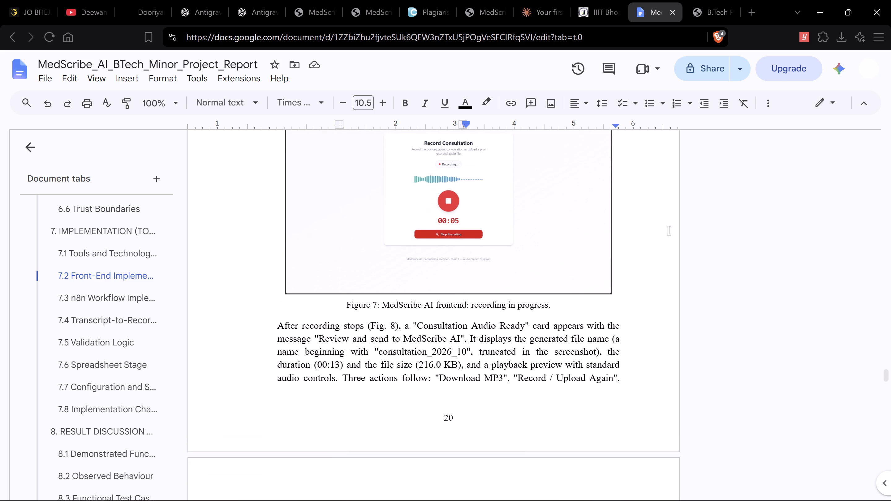
scroll(668, 230, "down", 2)
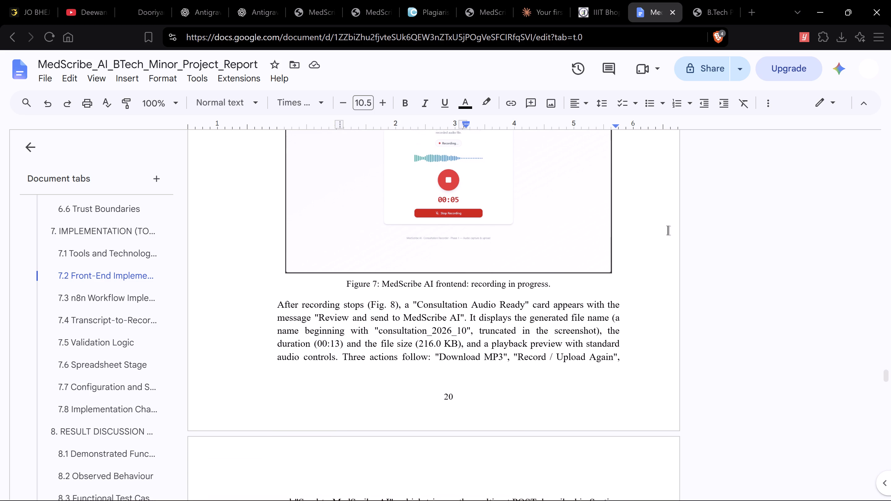
scroll(668, 230, "down", 1)
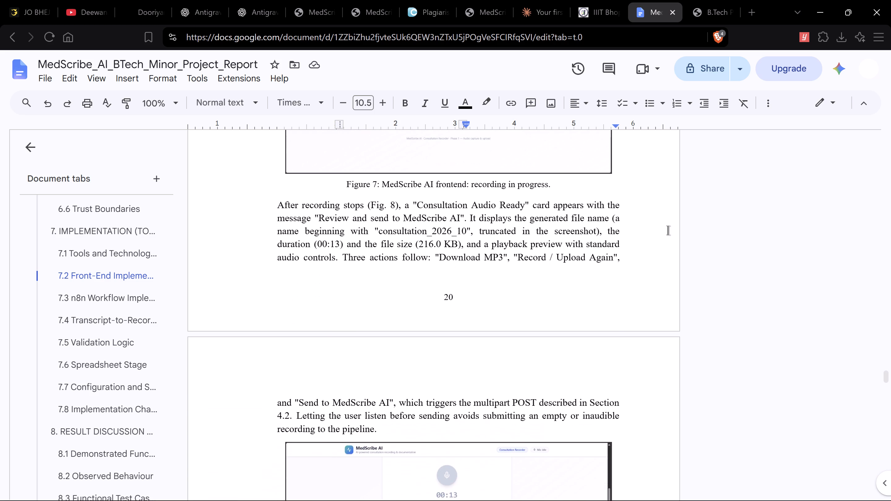
scroll(668, 230, "down", 3)
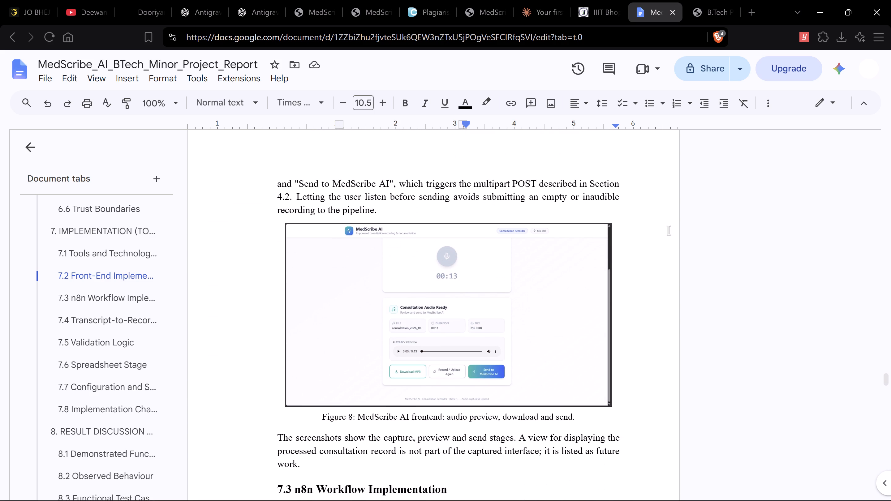
scroll(668, 230, "down", 3)
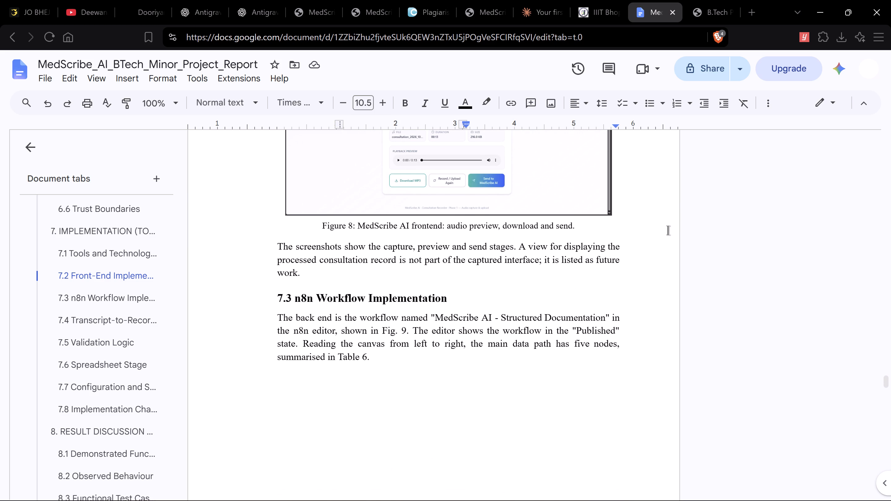
Change the font of "audio" in the Webhook row of Table 6 in section 7.3 to Times New Roman.
scroll(668, 230, "down", 6)
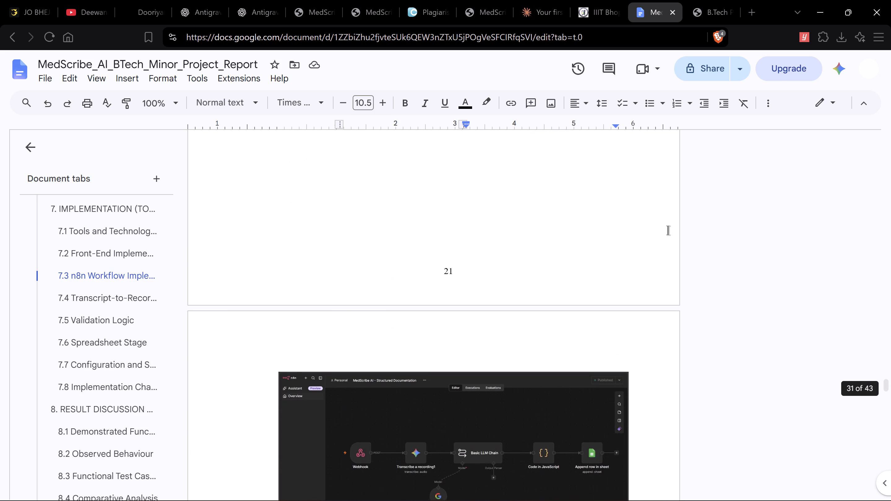
scroll(668, 230, "down", 4)
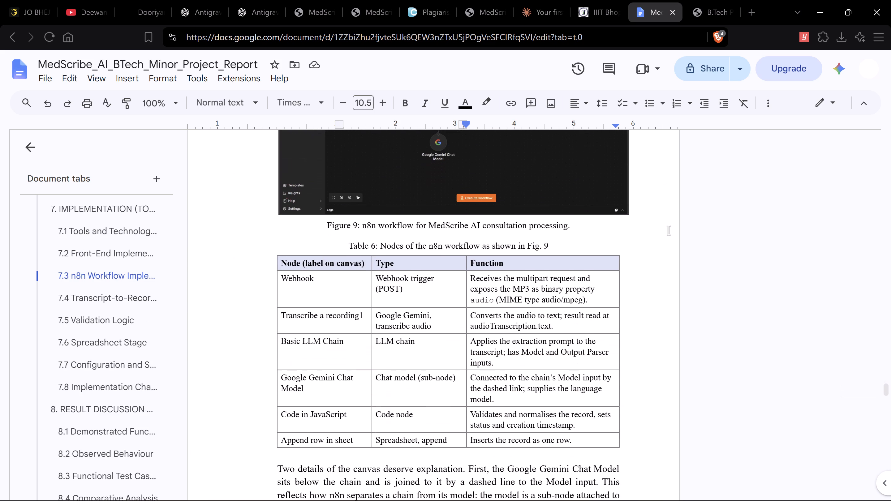
double_click(486, 300)
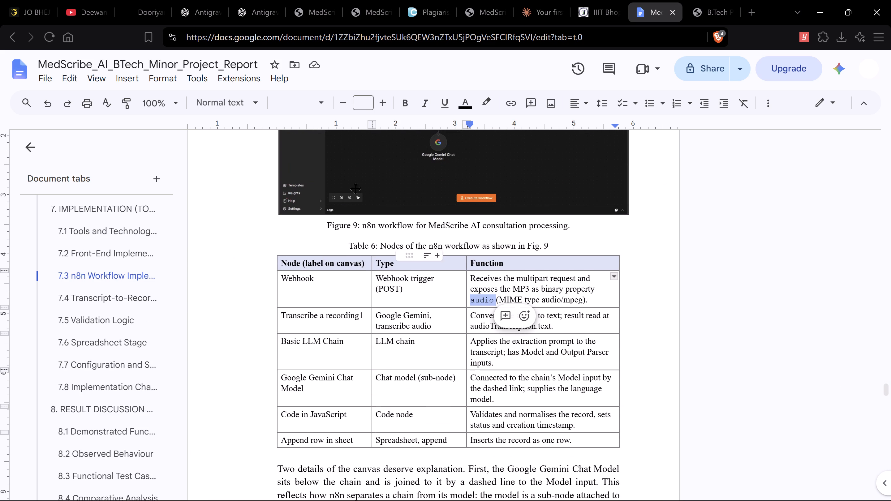
left_click(322, 104)
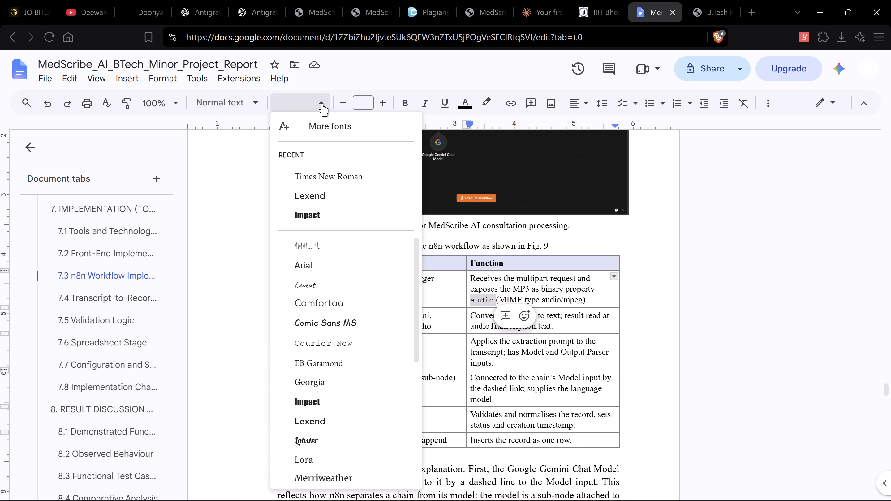
left_click(352, 180)
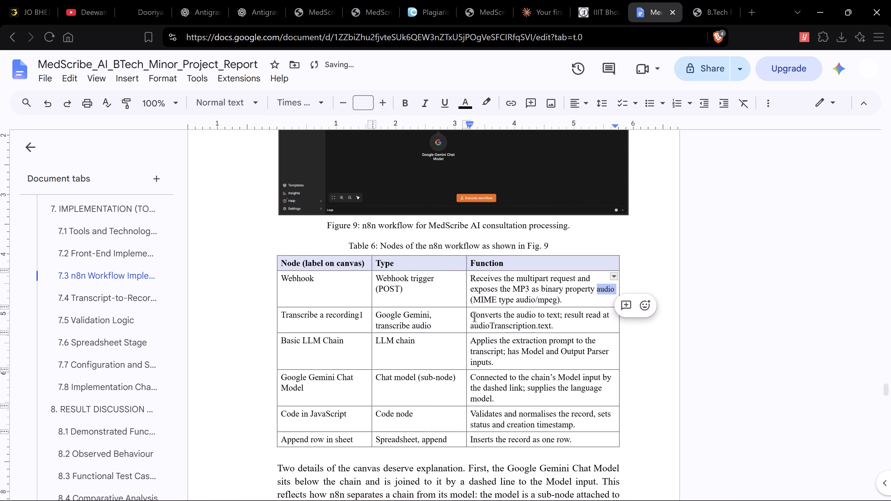
left_click(694, 255)
Change the font of "null" in the section 7.5 Validation Logic paragraph to Times New Roman.
scroll(694, 255, "down", 1)
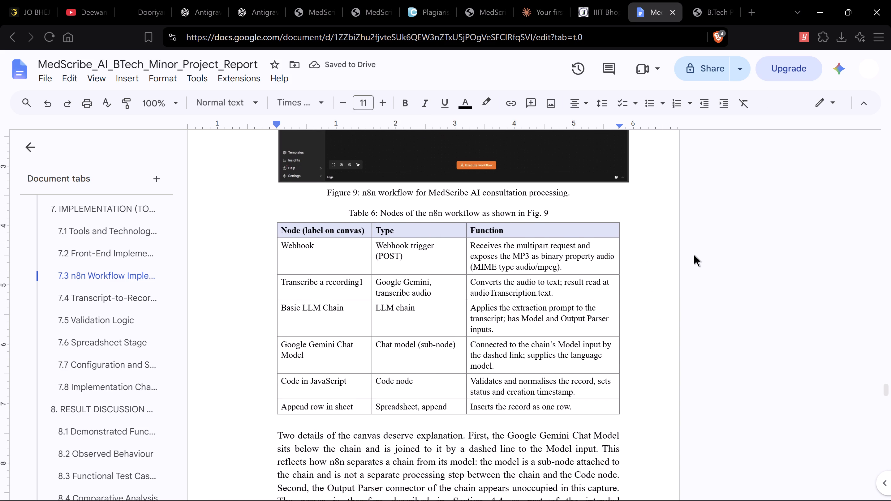
scroll(694, 255, "down", 4)
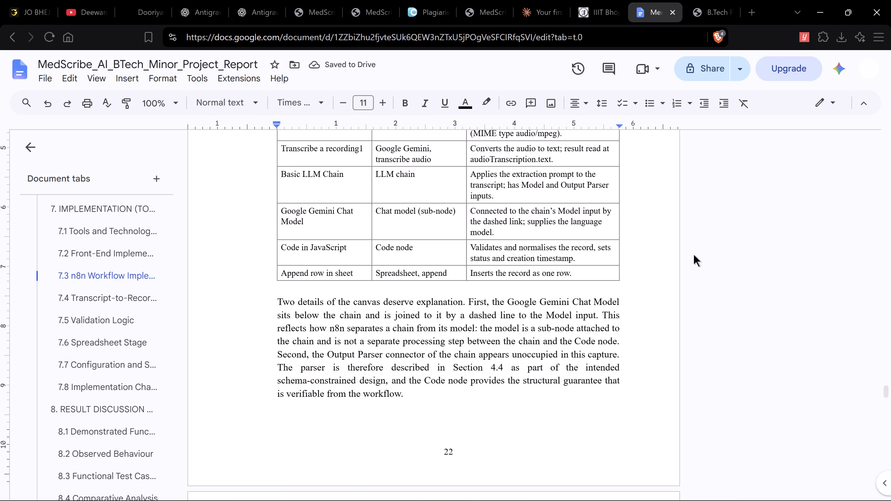
scroll(694, 255, "down", 5)
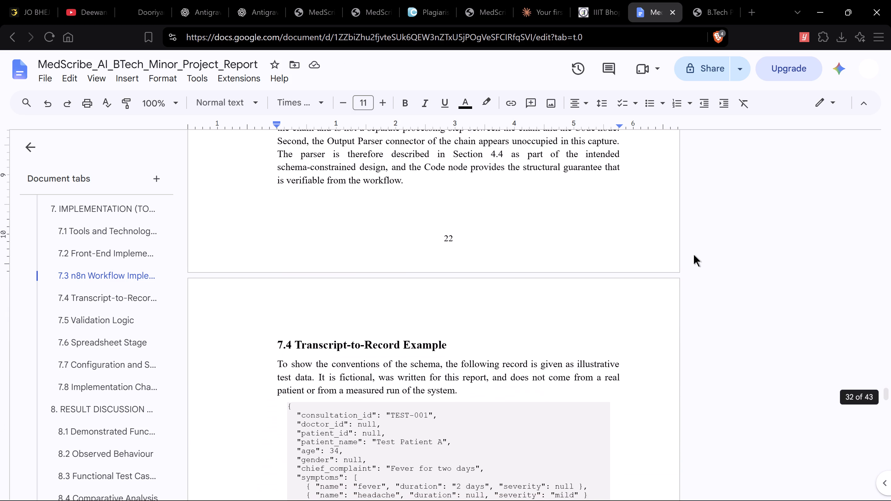
scroll(694, 255, "down", 4)
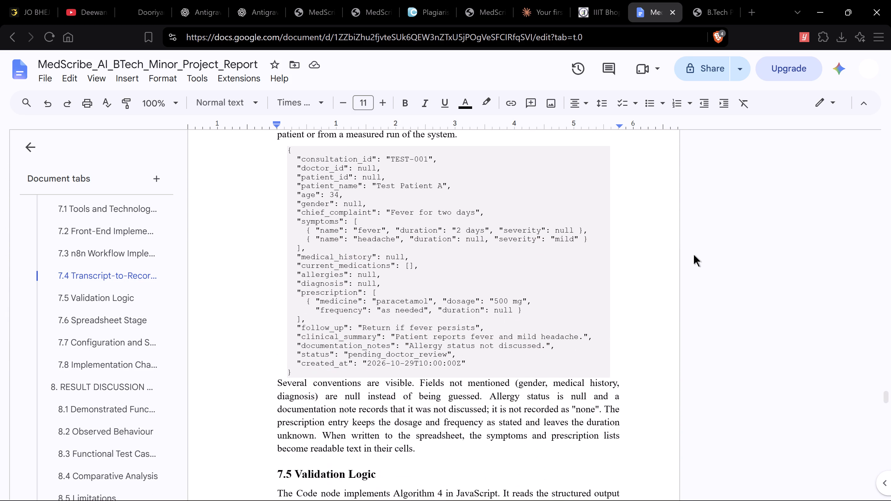
scroll(694, 255, "down", 4)
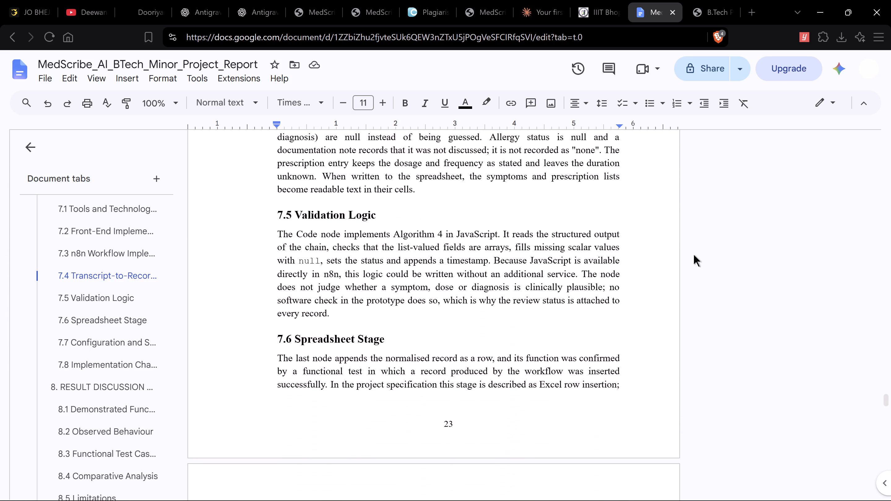
scroll(694, 255, "down", 1)
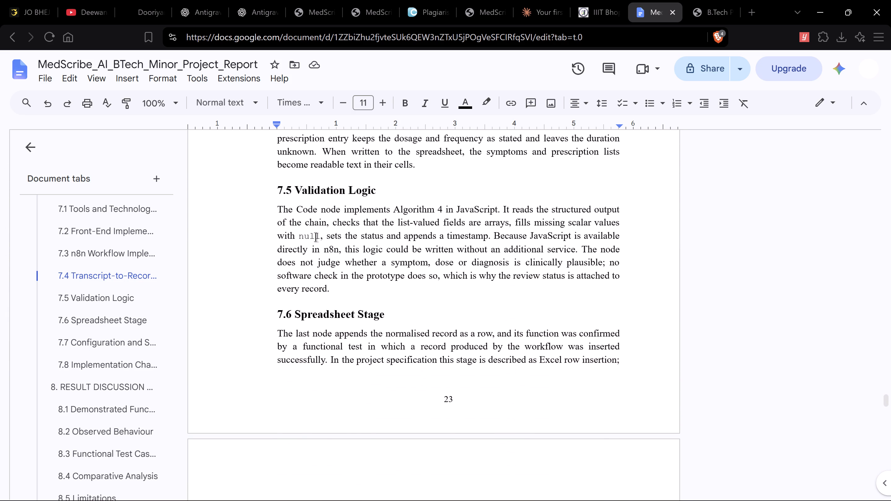
double_click(315, 237)
left_click(316, 97)
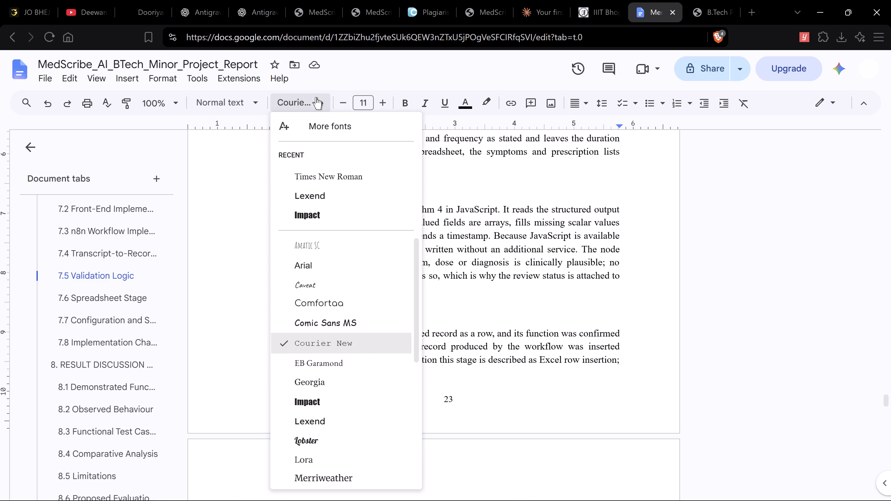
left_click(359, 170)
left_click(464, 249)
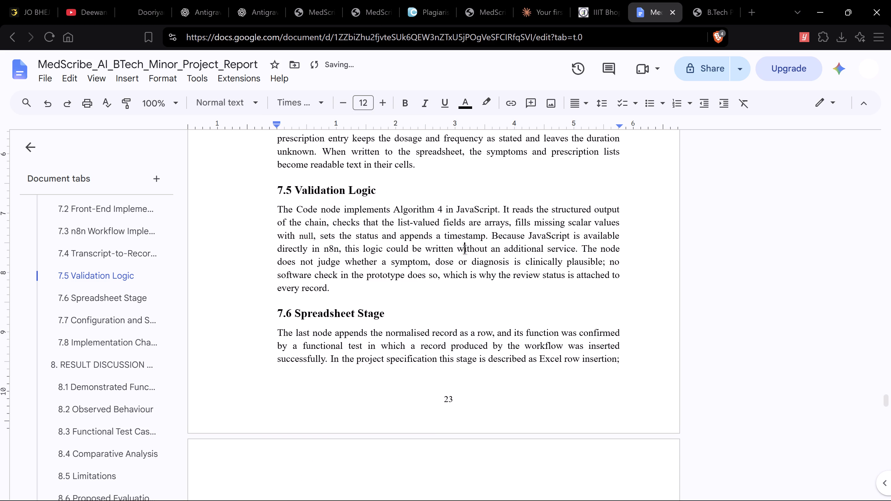
Change the font of "audio" in the section 7.8 Implementation Challenges paragraph to Times New Roman.
scroll(464, 249, "down", 4)
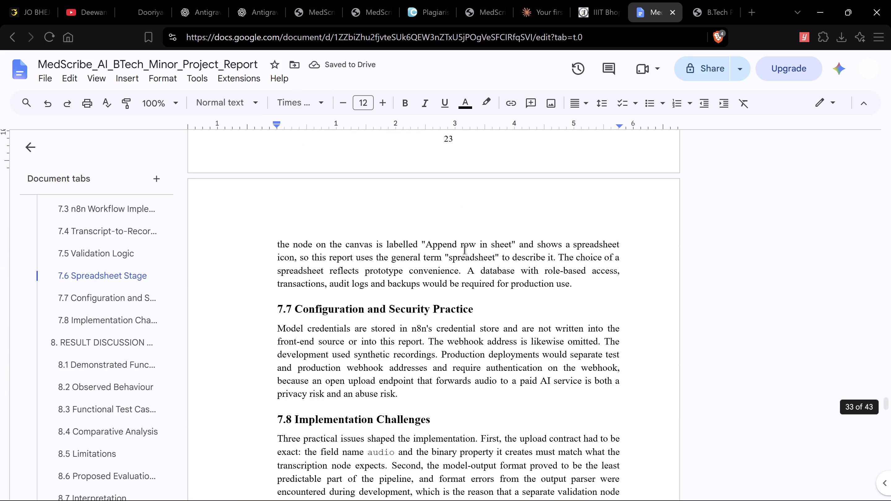
scroll(464, 249, "down", 3)
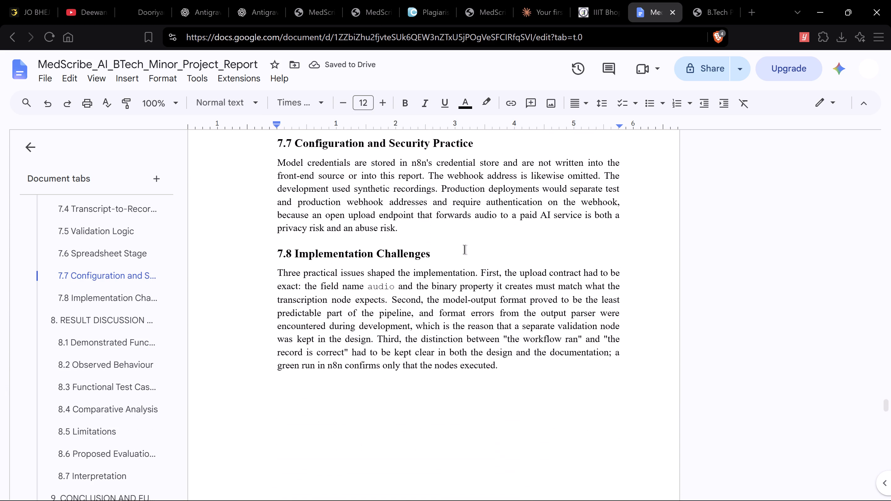
scroll(464, 249, "down", 1)
double_click(378, 264)
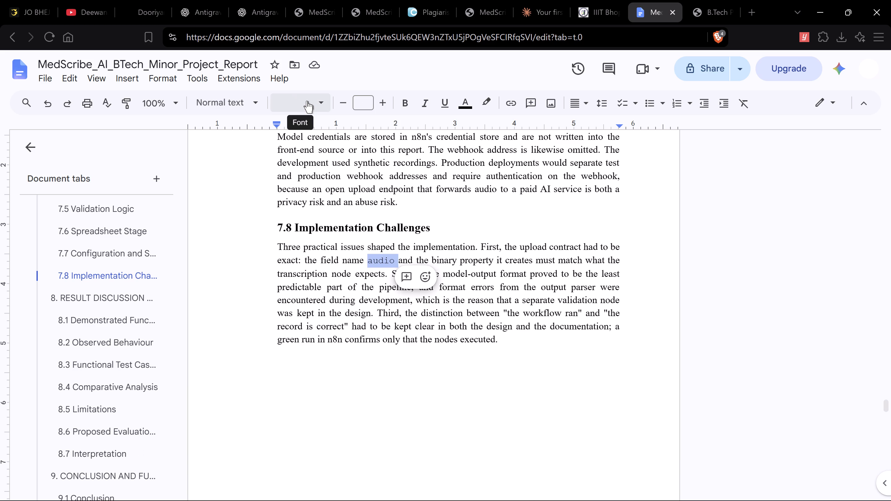
left_click(308, 102)
left_click(333, 180)
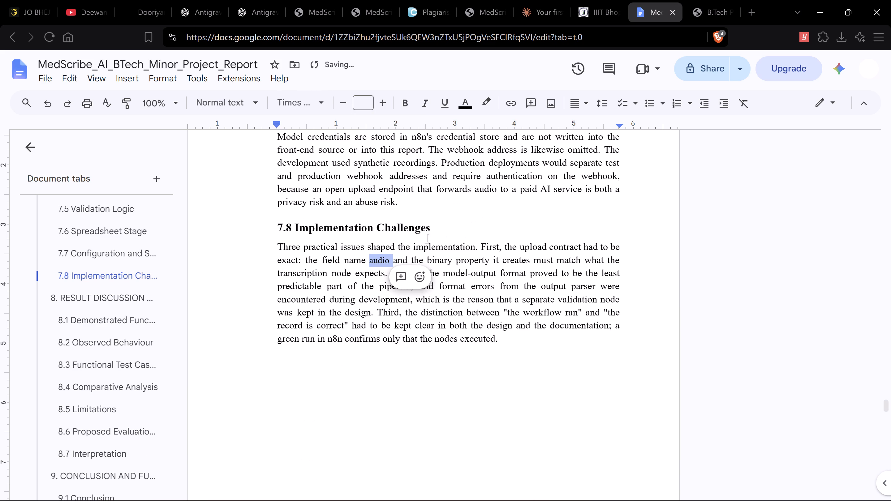
left_click(426, 238)
Review chapter 8, from 8.1 Demonstrated Functionality to 8.7 Interpretation, for body or table text still set in a monospaced font.
scroll(426, 238, "down", 7)
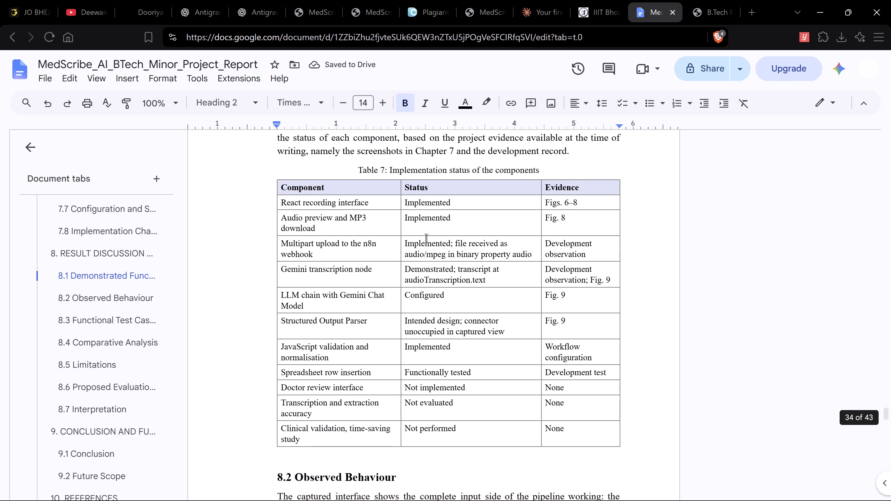
scroll(426, 238, "down", 6)
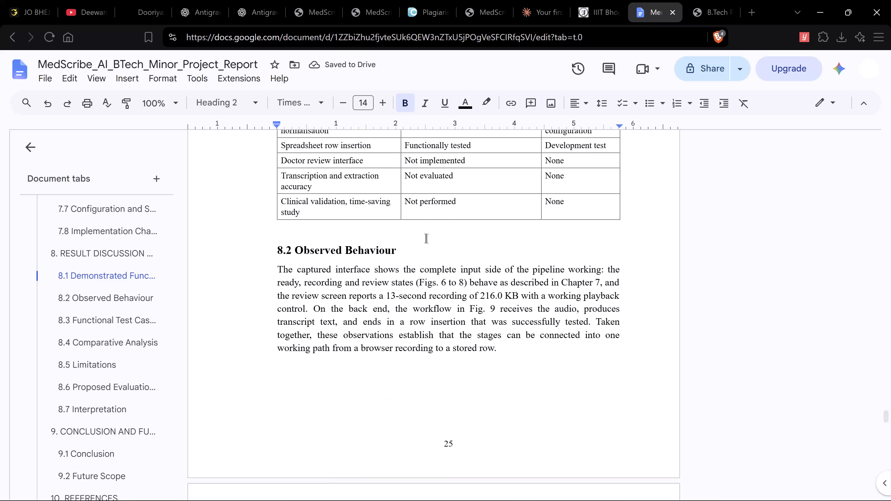
scroll(426, 238, "down", 4)
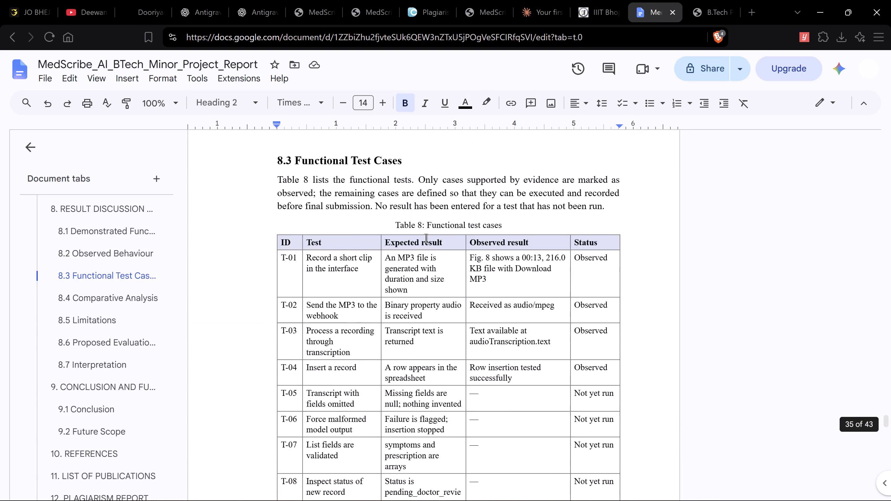
scroll(426, 238, "down", 3)
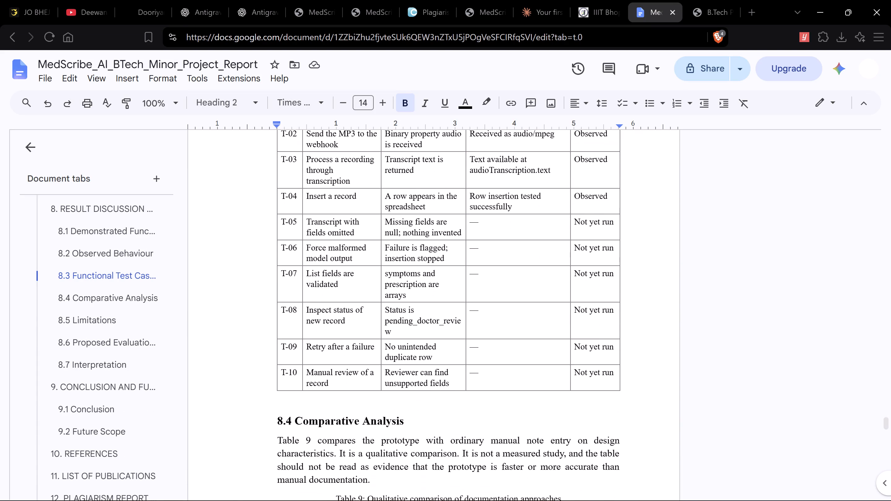
scroll(426, 238, "down", 4)
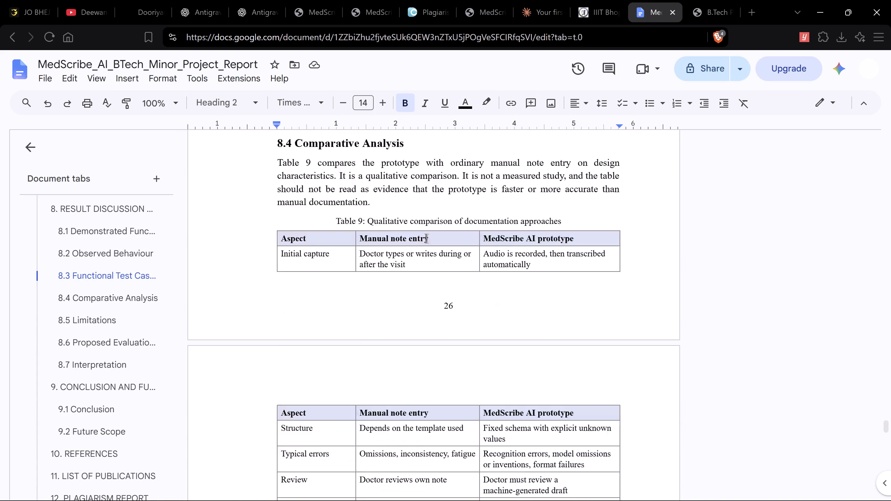
scroll(426, 238, "down", 5)
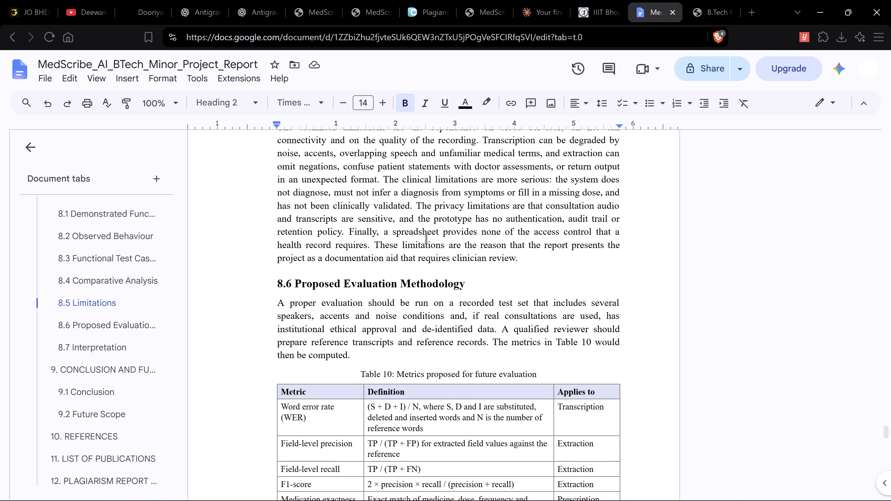
scroll(426, 238, "down", 4)
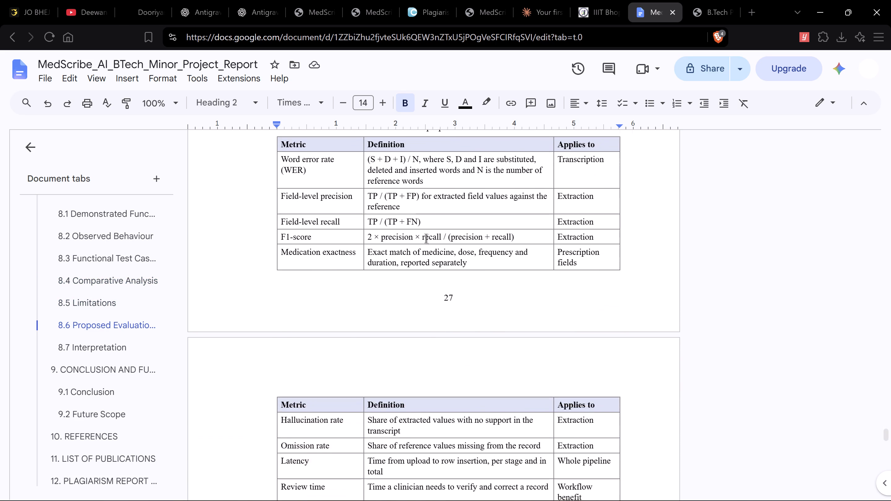
scroll(426, 238, "down", 6)
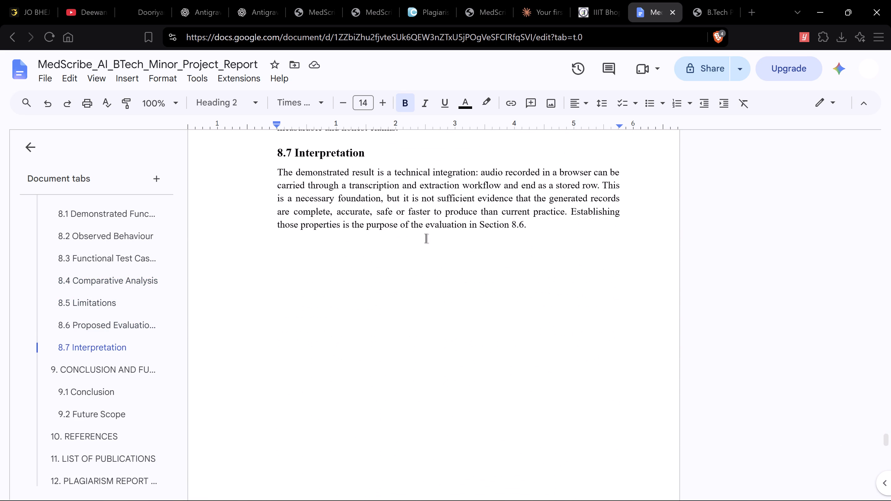
Review chapter 9, the References and the List of Publications for remaining formatting problems or placeholder text.
scroll(426, 238, "down", 7)
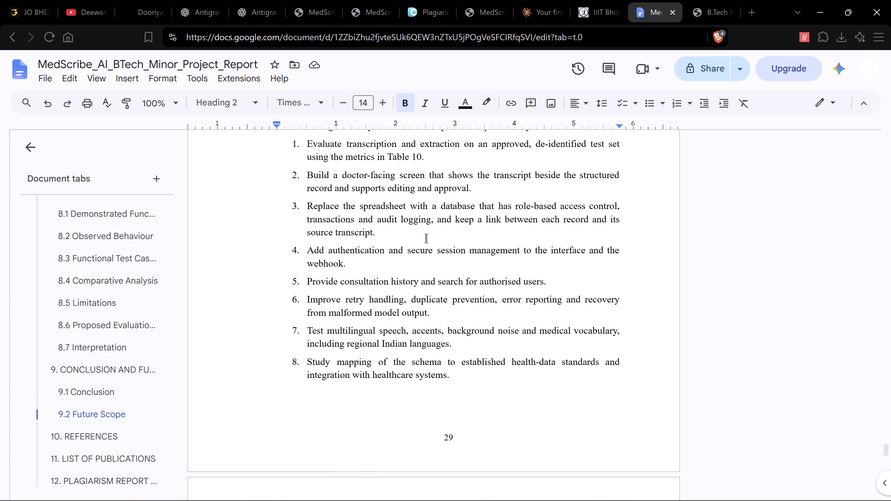
scroll(426, 238, "down", 4)
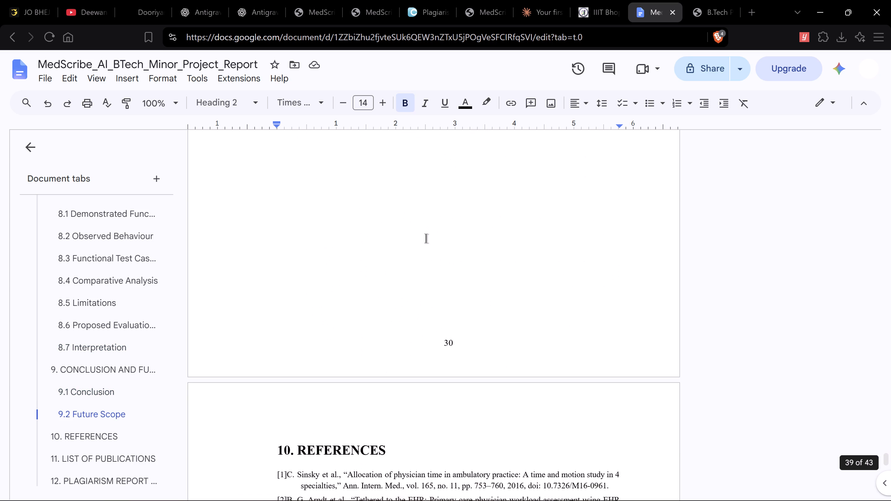
scroll(426, 238, "down", 6)
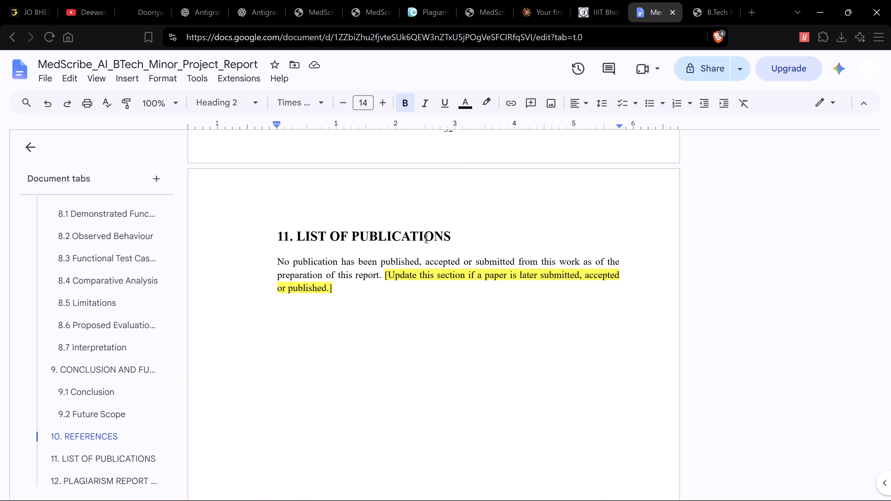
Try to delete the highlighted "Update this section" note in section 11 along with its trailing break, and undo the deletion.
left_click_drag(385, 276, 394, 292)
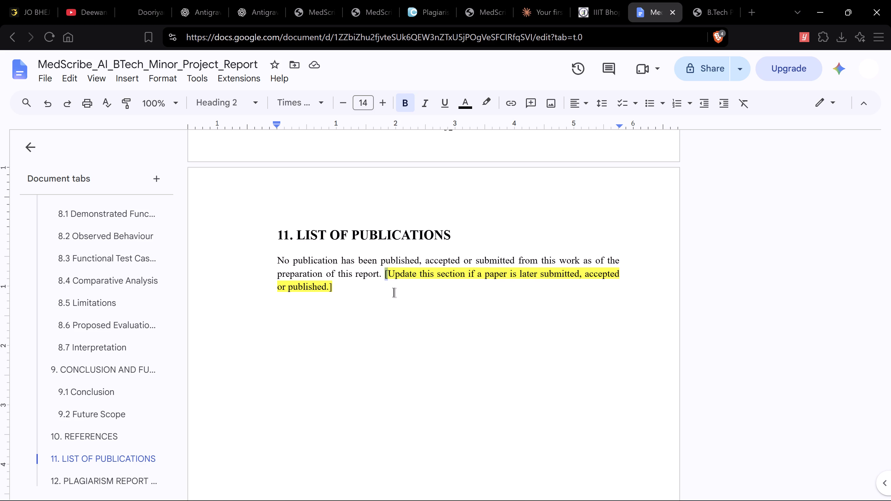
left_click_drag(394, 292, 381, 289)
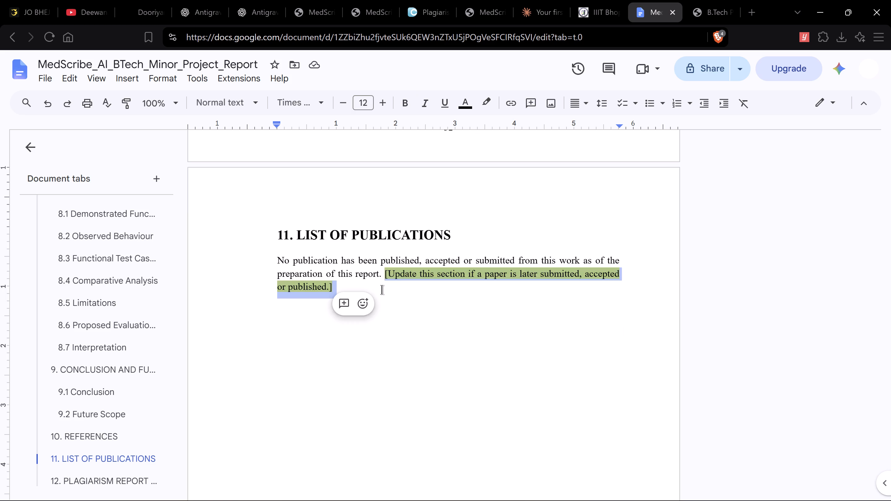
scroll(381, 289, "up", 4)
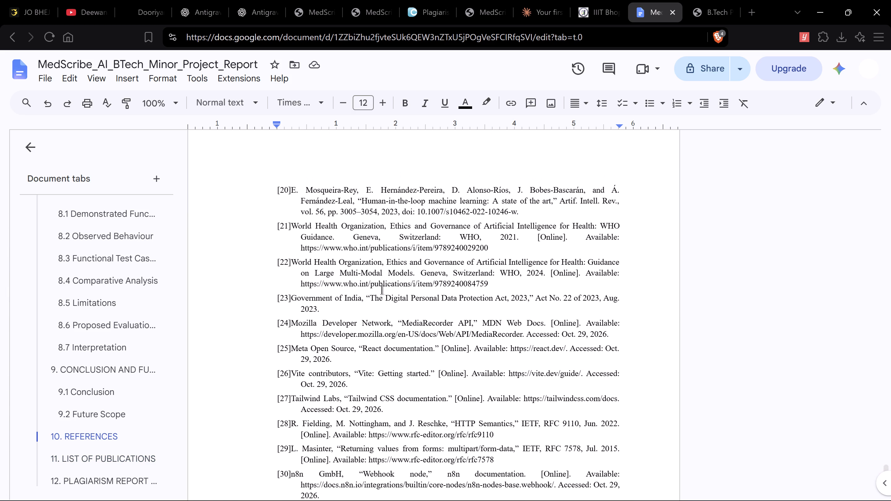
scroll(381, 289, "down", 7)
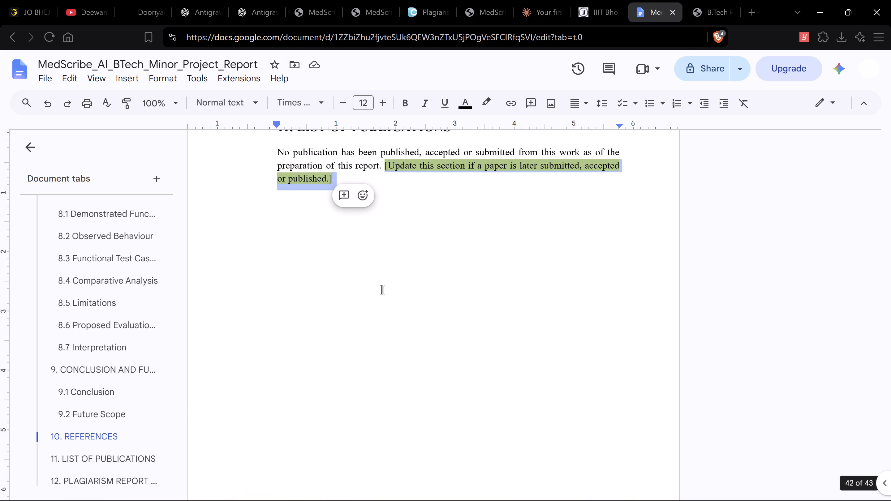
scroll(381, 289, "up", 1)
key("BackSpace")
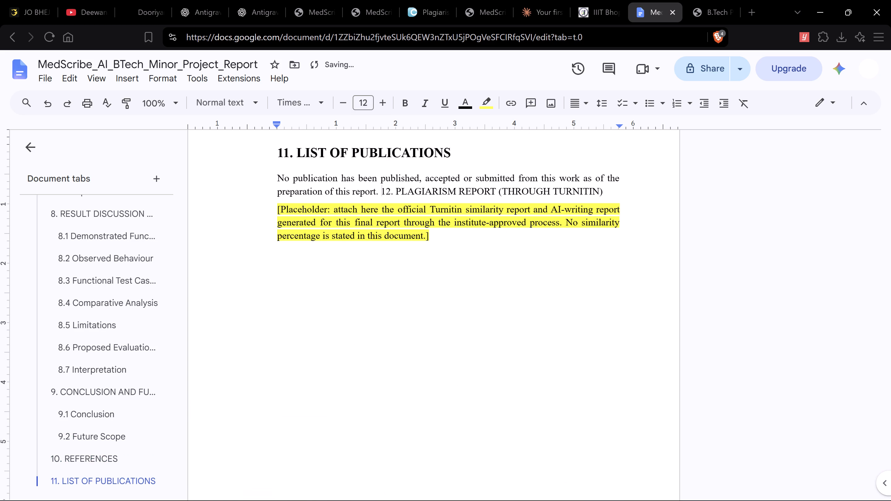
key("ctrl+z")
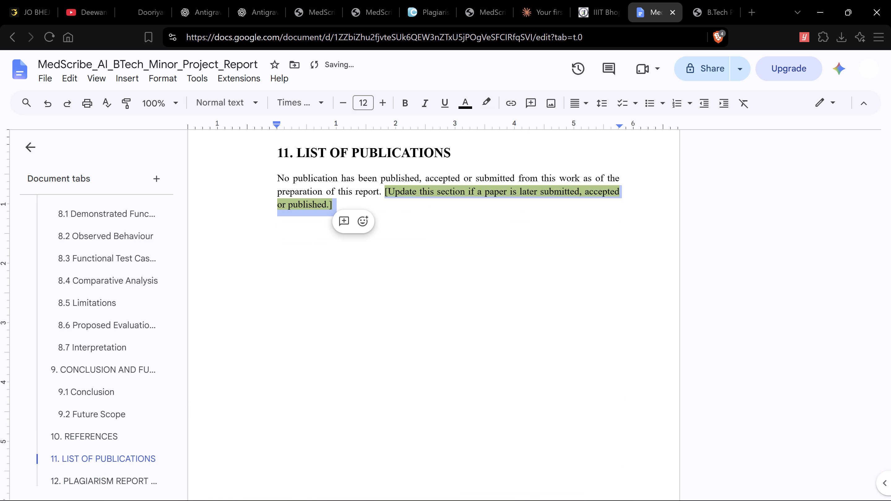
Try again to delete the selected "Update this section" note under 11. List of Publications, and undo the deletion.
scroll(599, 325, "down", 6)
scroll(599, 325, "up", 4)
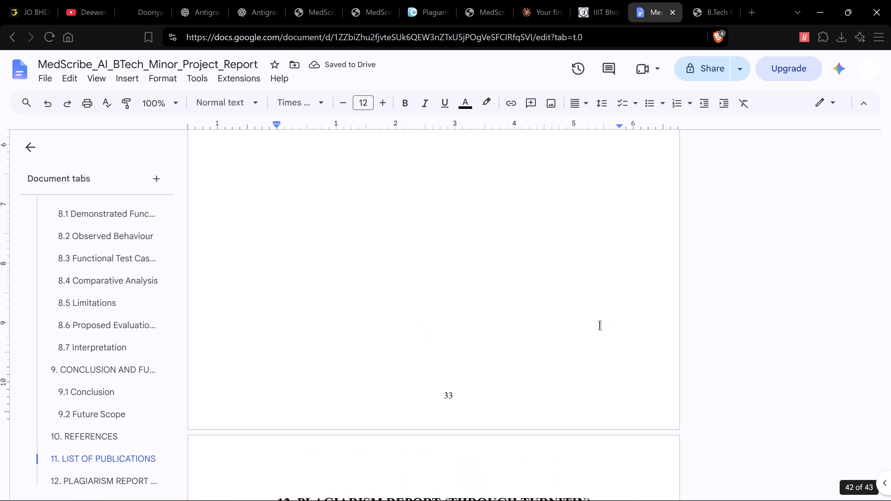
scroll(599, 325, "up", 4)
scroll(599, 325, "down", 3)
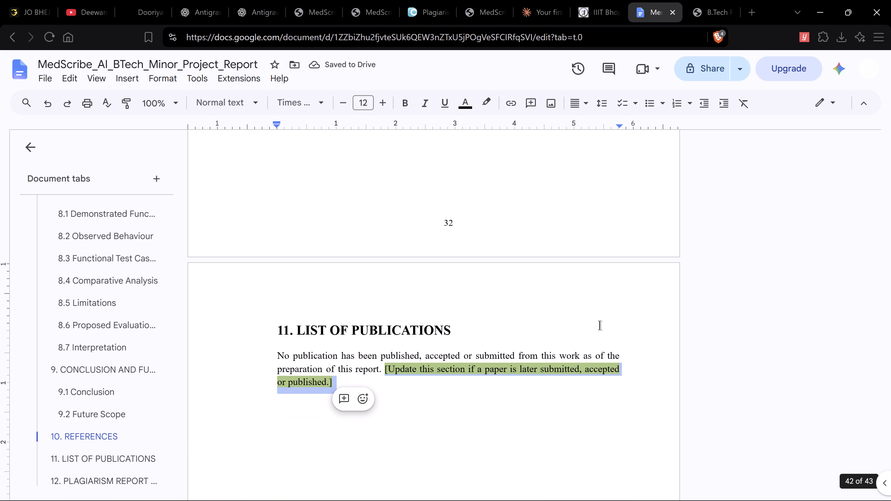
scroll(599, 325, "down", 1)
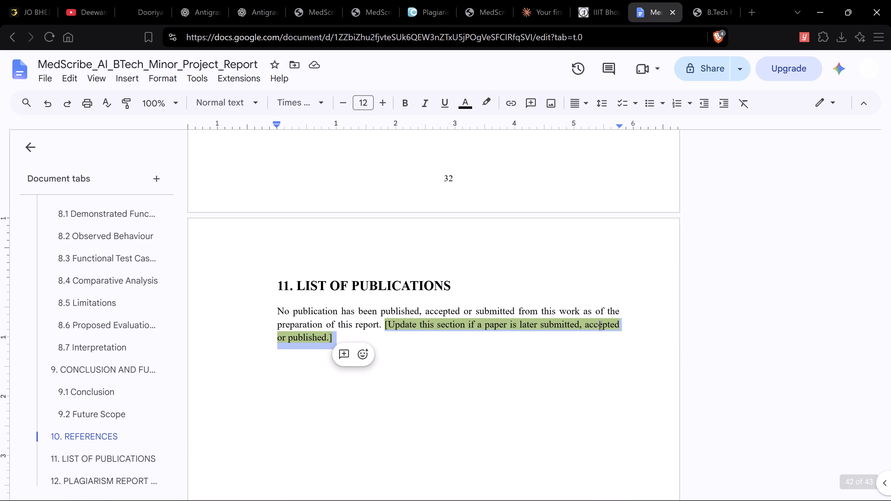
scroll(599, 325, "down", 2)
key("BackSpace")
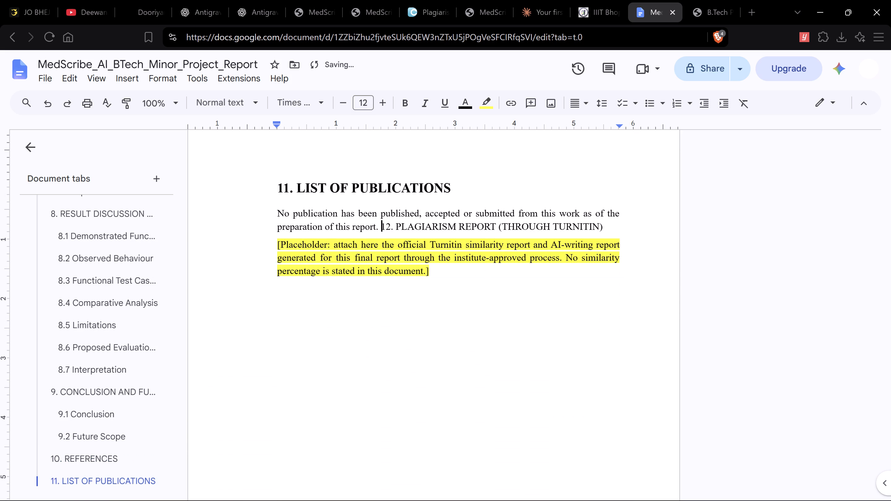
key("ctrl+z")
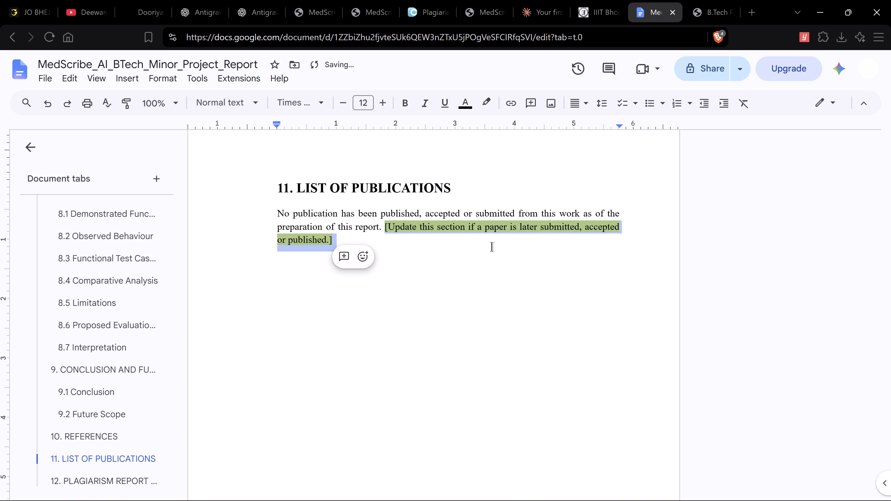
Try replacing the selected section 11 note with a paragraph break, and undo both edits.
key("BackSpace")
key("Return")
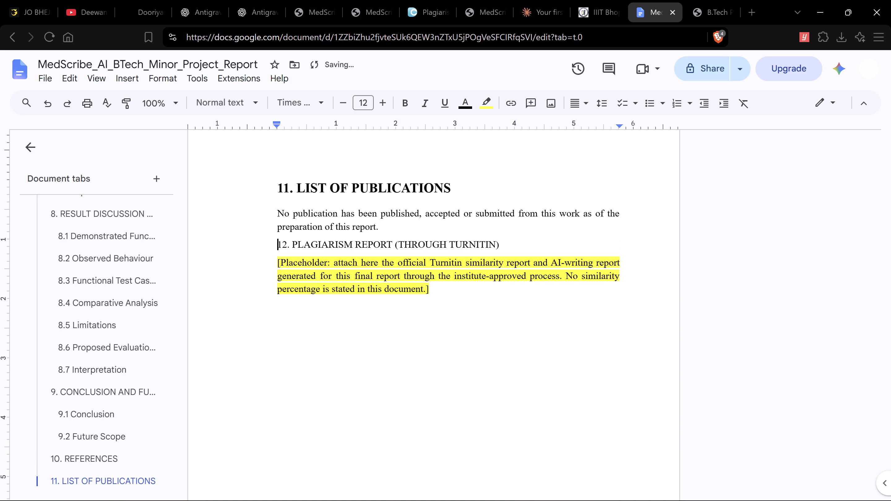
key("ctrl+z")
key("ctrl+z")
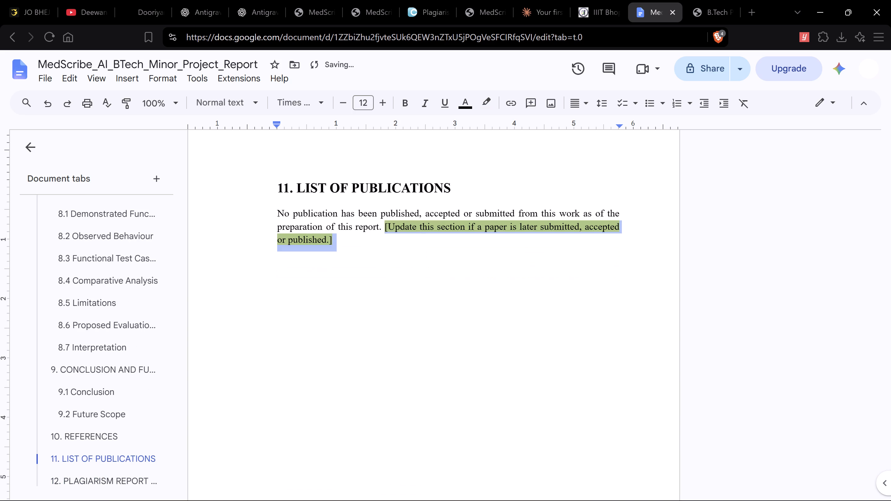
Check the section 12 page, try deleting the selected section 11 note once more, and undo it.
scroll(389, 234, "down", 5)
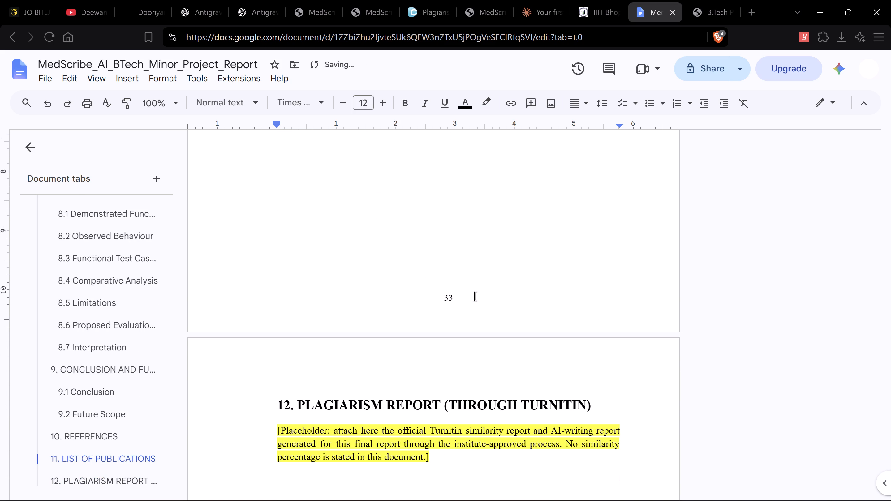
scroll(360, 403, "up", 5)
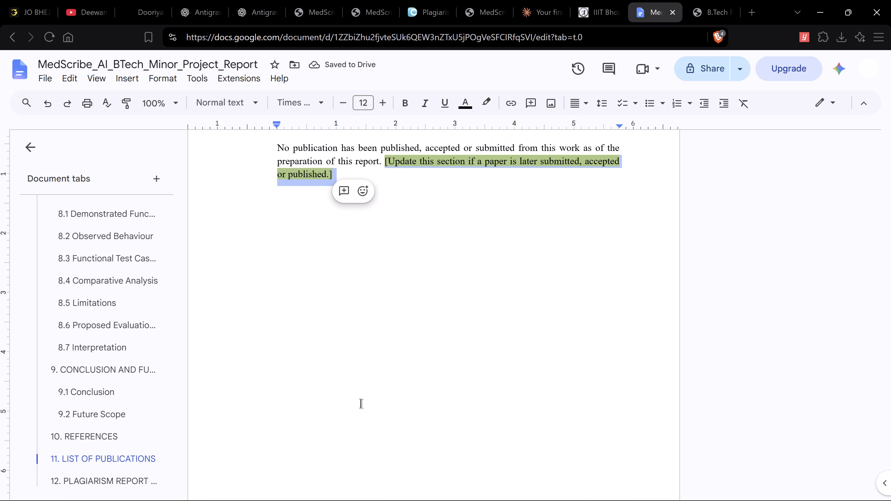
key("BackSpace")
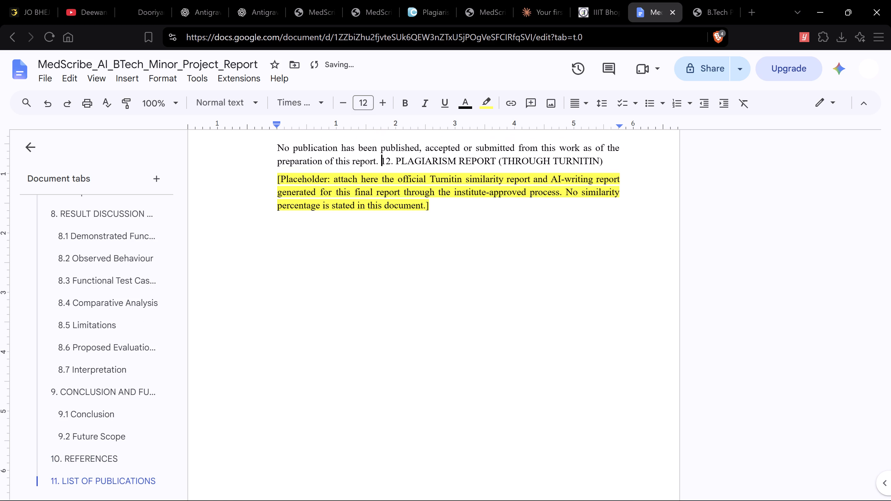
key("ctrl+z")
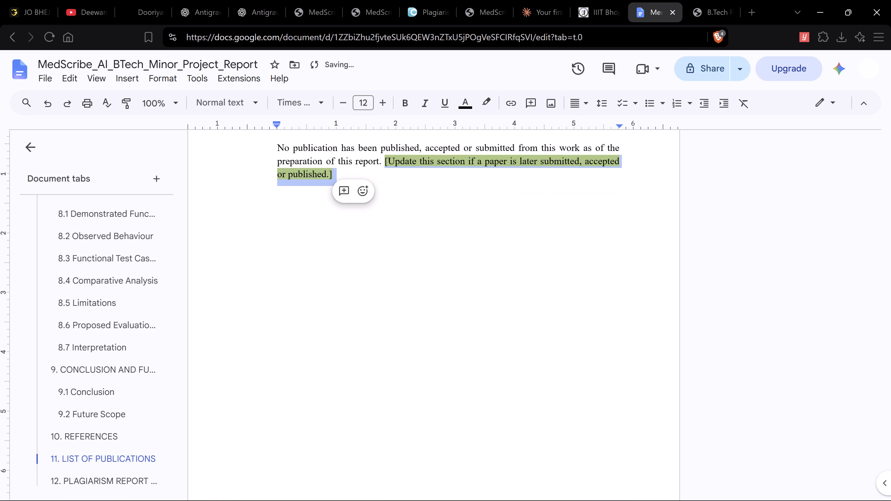
Delete only the bracketed, highlighted "Update this section" note in section 11, keeping section 12 on its own page, and add a blank line.
left_click(340, 172)
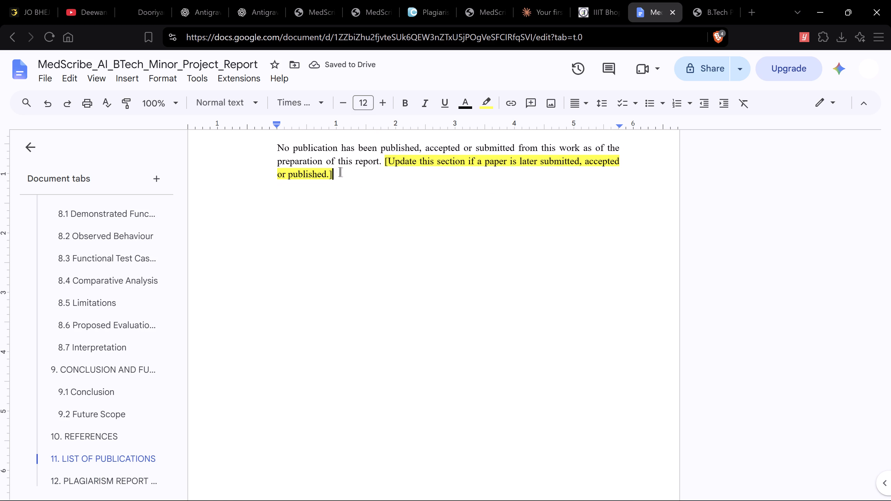
key("BackSpace")
key("BackSpace")
key("BackSpace")
key("BackSpace")
key("BackSpace")
key("BackSpace")
key("BackSpace")
key("BackSpace")
key("BackSpace")
key("BackSpace")
key("BackSpace")
key("BackSpace")
key("BackSpace")
key("BackSpace")
key("BackSpace")
key("BackSpace")
key("BackSpace")
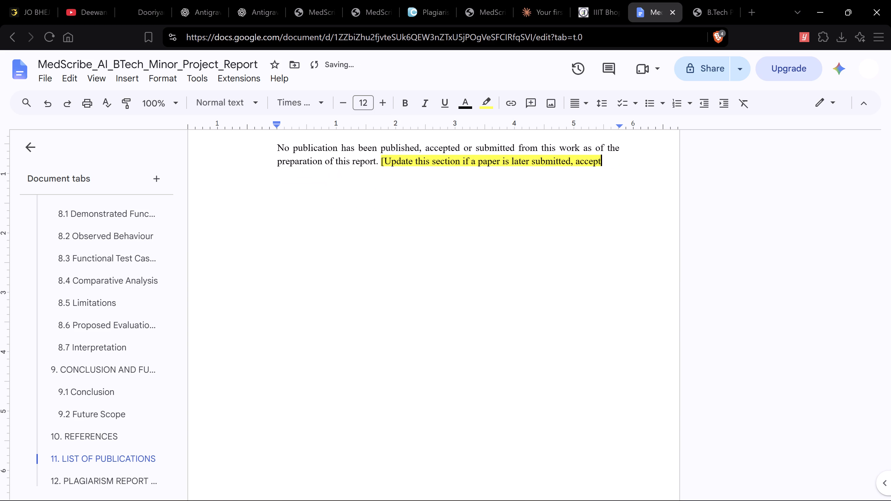
key("BackSpace")
key("BackSpace")
key("BackSpace")
key("BackSpace")
key("BackSpace")
key("BackSpace")
key("BackSpace")
key("BackSpace")
key("BackSpace")
key("BackSpace")
key("BackSpace")
key("BackSpace")
key("BackSpace")
key("BackSpace")
key("BackSpace")
key("BackSpace")
key("BackSpace")
key("BackSpace")
key("BackSpace")
key("BackSpace")
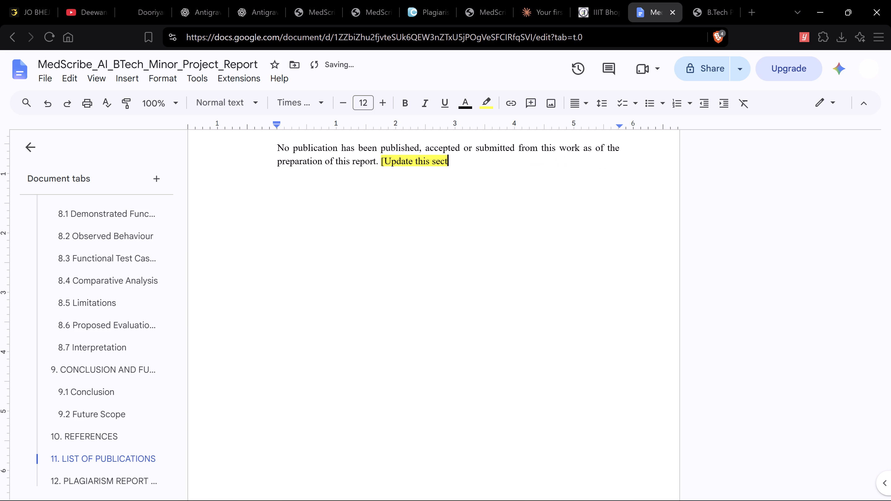
key("BackSpace")
key("BackSpace")
key("BackSpace")
key("BackSpace")
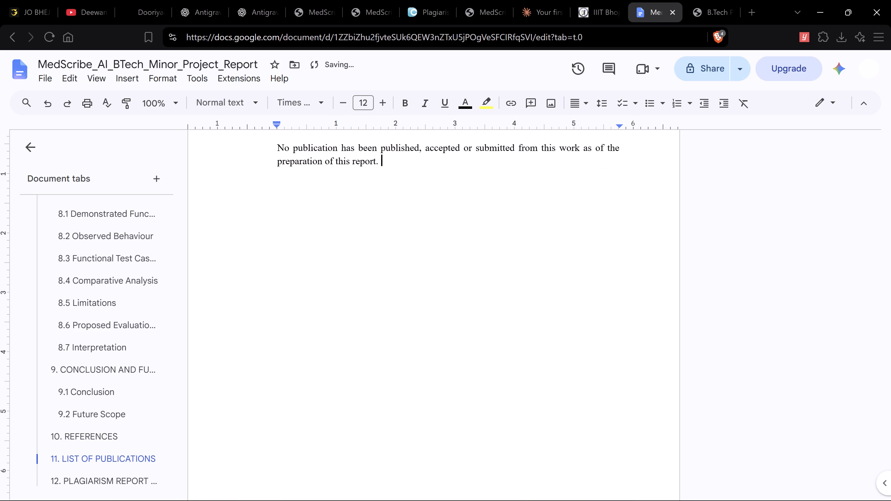
key("Return")
Delete the highlighted Turnitin report placeholder paragraph under the heading 12. Plagiarism Report (Through Turnitin), keeping the heading.
scroll(395, 210, "down", 3)
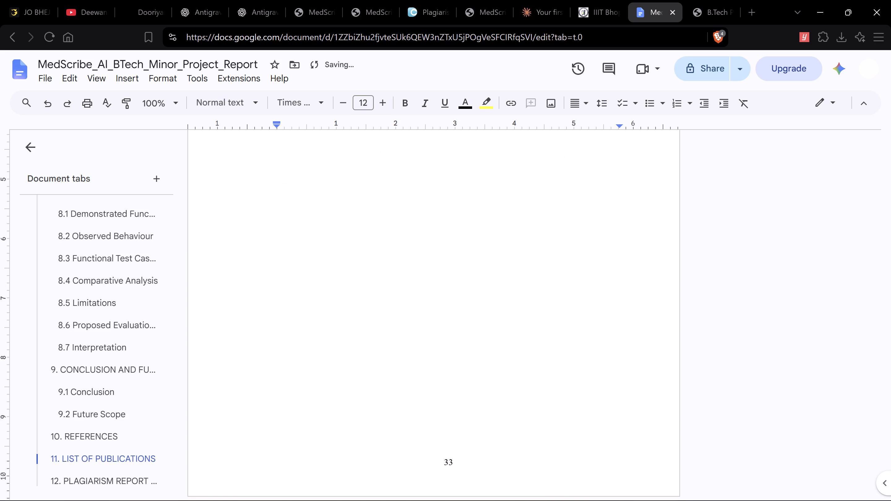
scroll(395, 210, "down", 4)
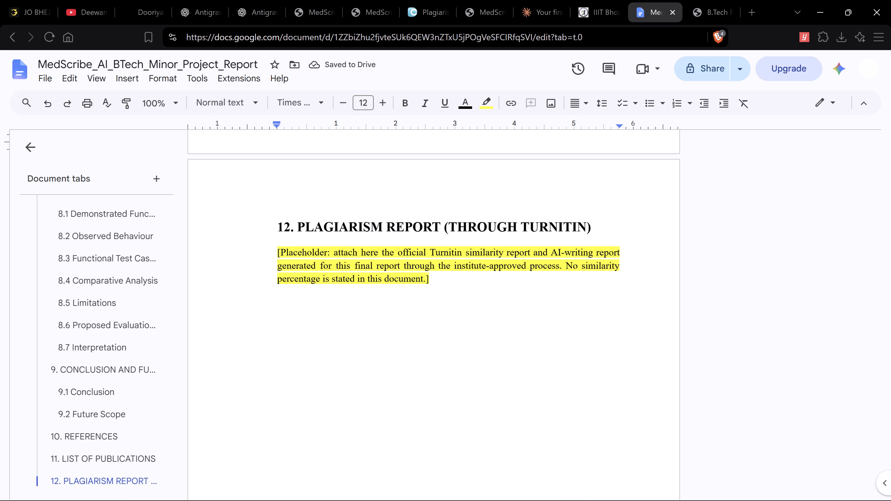
scroll(395, 210, "down", 1)
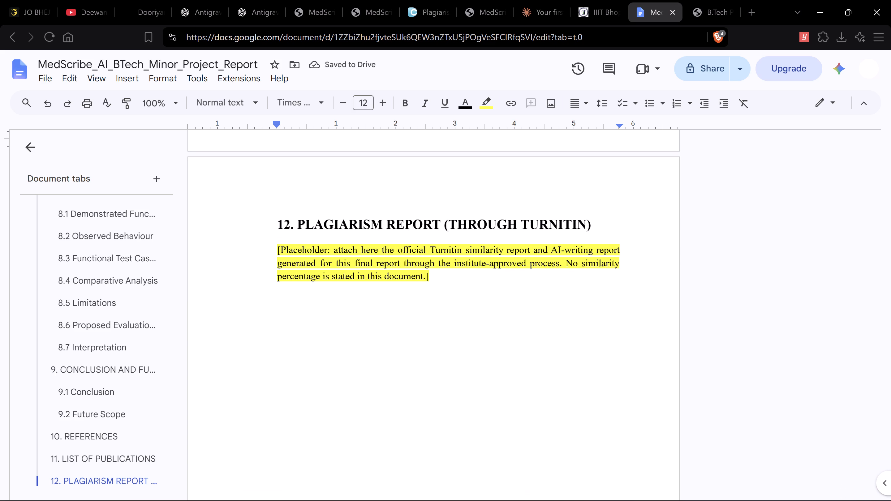
scroll(395, 210, "down", 2)
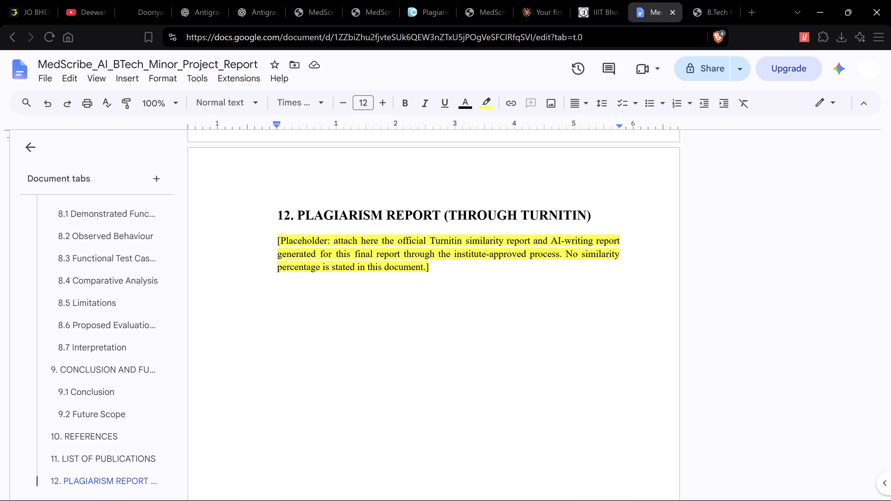
scroll(395, 210, "down", 1)
left_click_drag(433, 267, 365, 233)
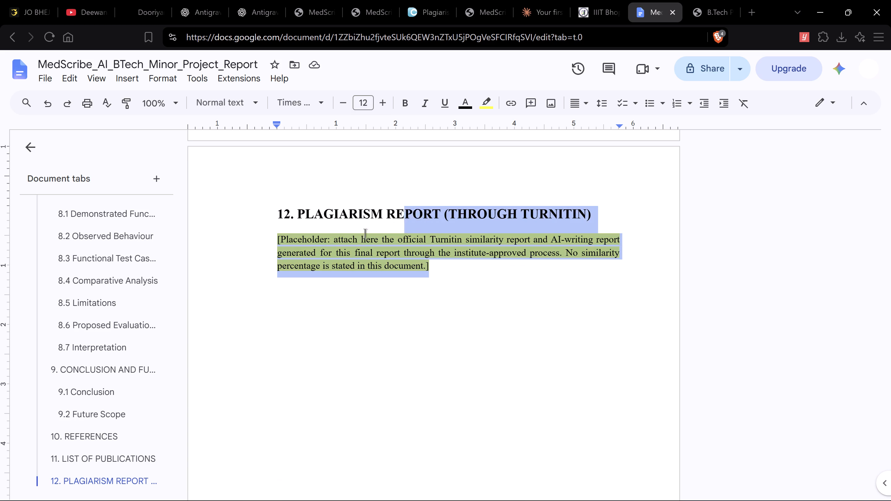
left_click_drag(365, 233, 275, 241)
key("BackSpace")
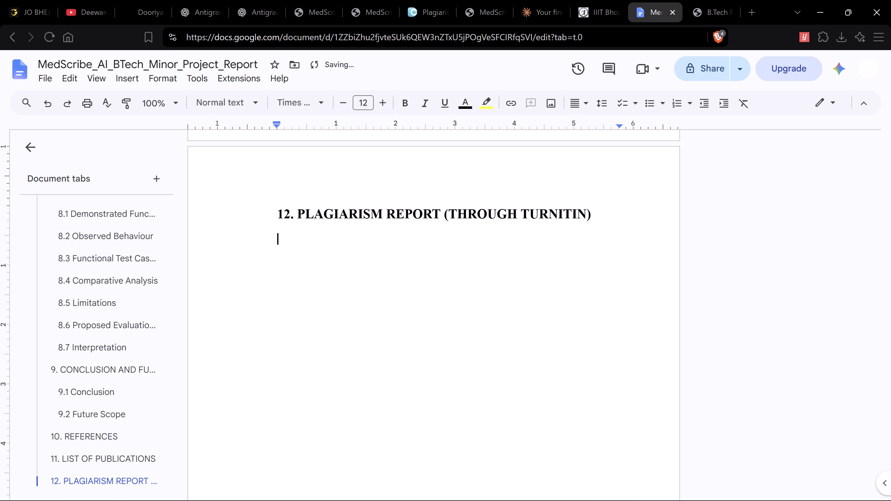
scroll(275, 241, "down", 4)
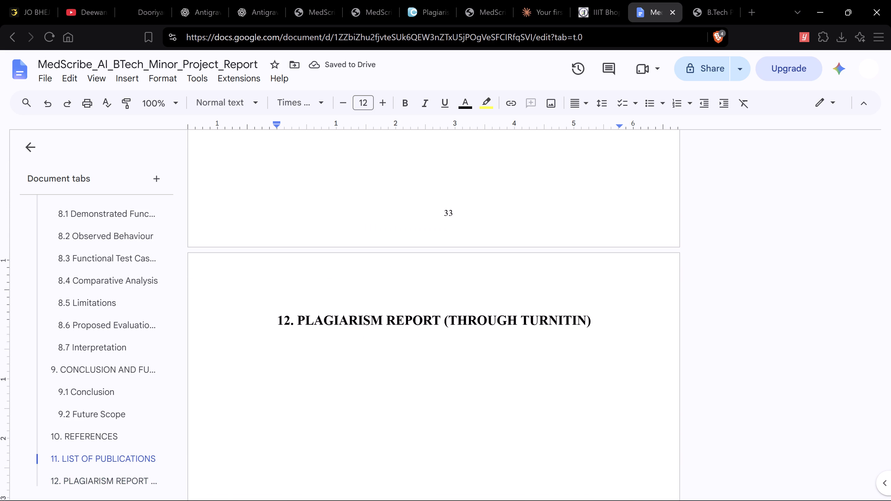
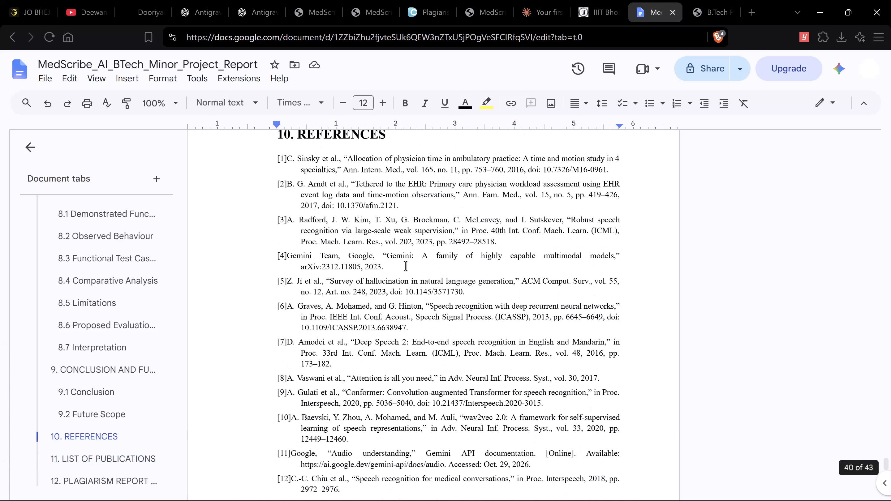
Review the report's front matter from the certificate page through the declaration to the acknowledgement.
scroll(405, 266, "up", 11)
scroll(405, 266, "up", 12)
scroll(405, 266, "up", 12)
scroll(405, 266, "up", 11)
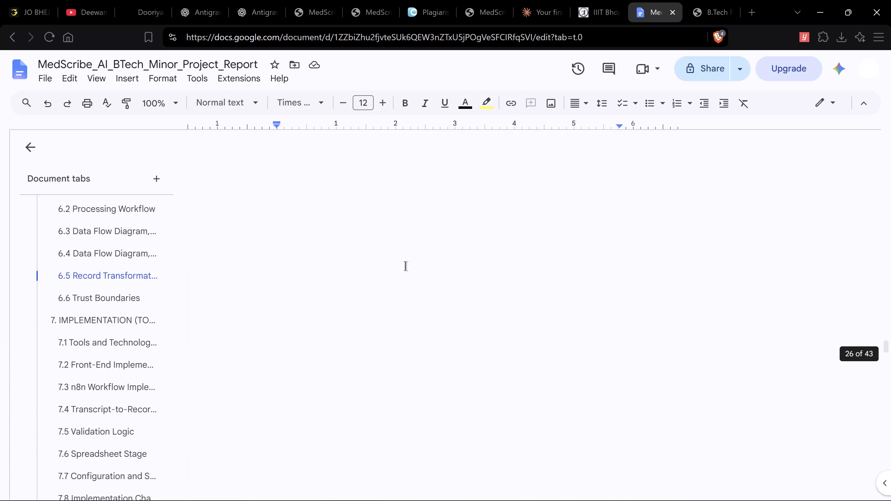
scroll(405, 266, "up", 13)
scroll(405, 266, "up", 14)
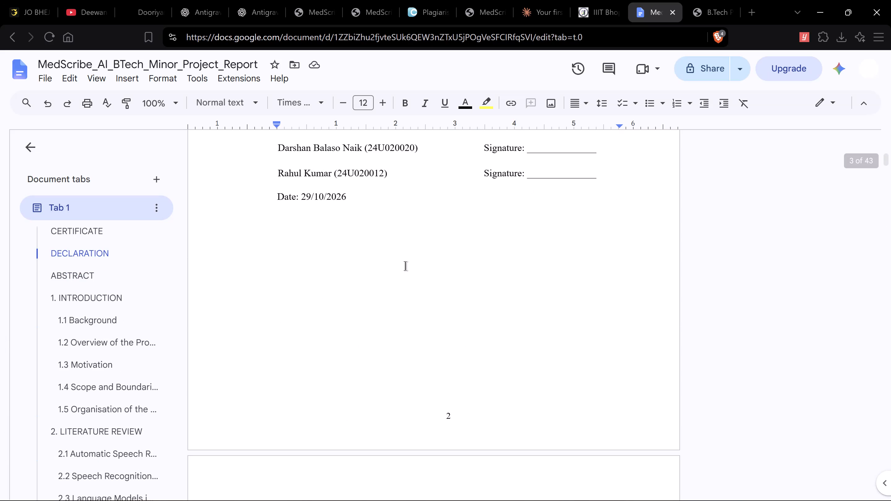
scroll(405, 266, "up", 4)
scroll(411, 200, "down", 10)
scroll(426, 15, "down", 3)
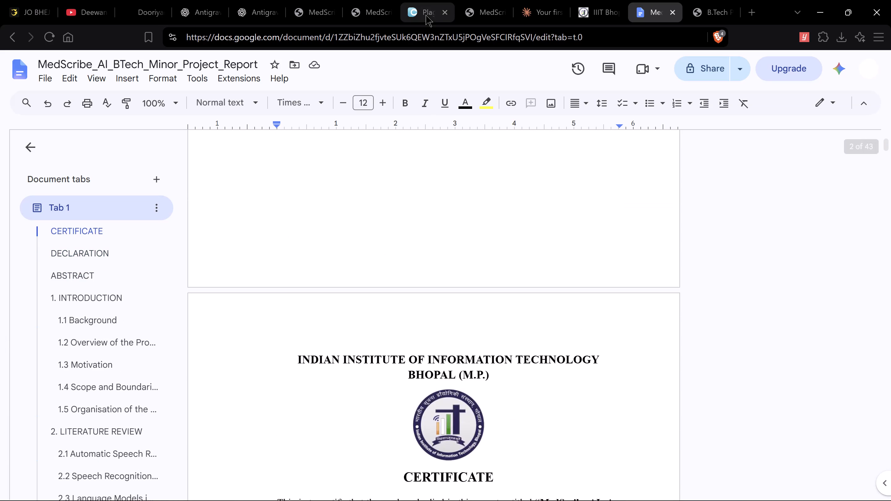
scroll(426, 15, "down", 2)
scroll(445, 229, "down", 12)
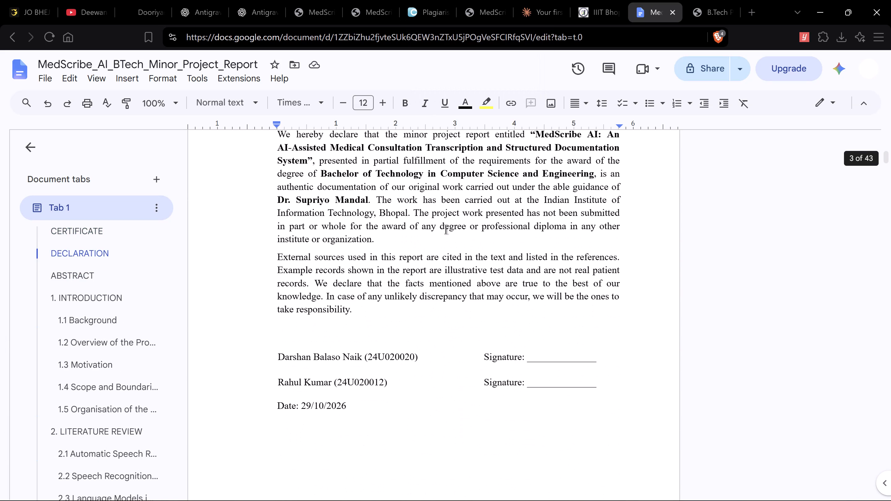
scroll(445, 229, "down", 1)
scroll(445, 229, "up", 1)
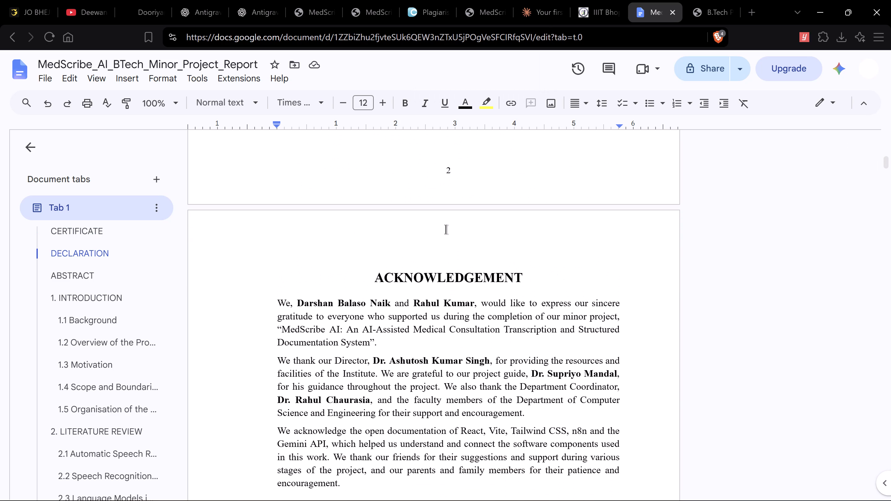
scroll(445, 229, "up", 1)
scroll(445, 229, "down", 4)
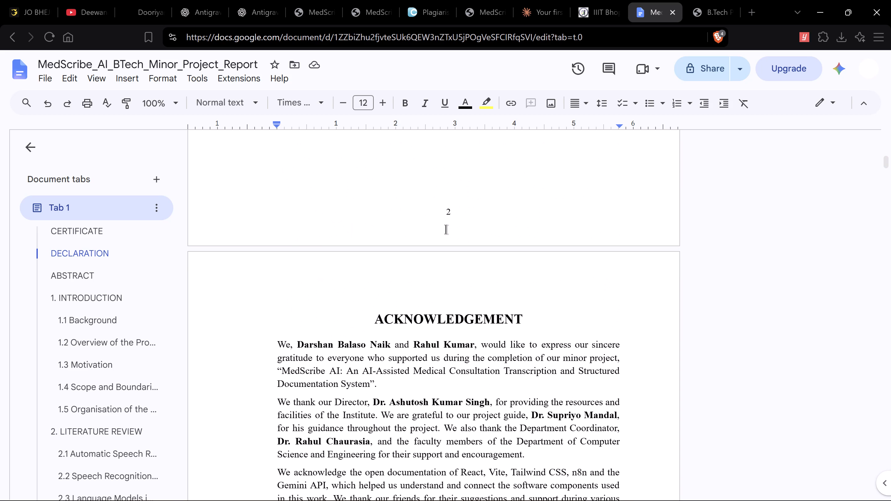
scroll(452, 3, "down", 1)
scroll(481, 255, "down", 1)
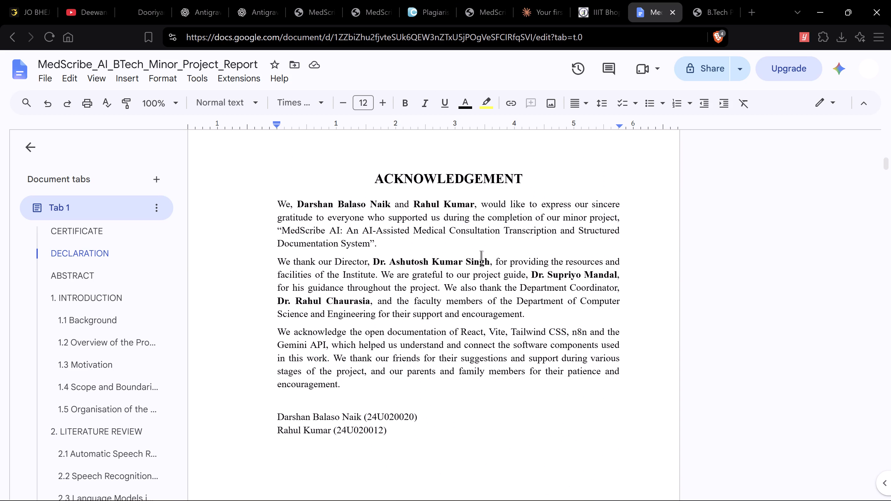
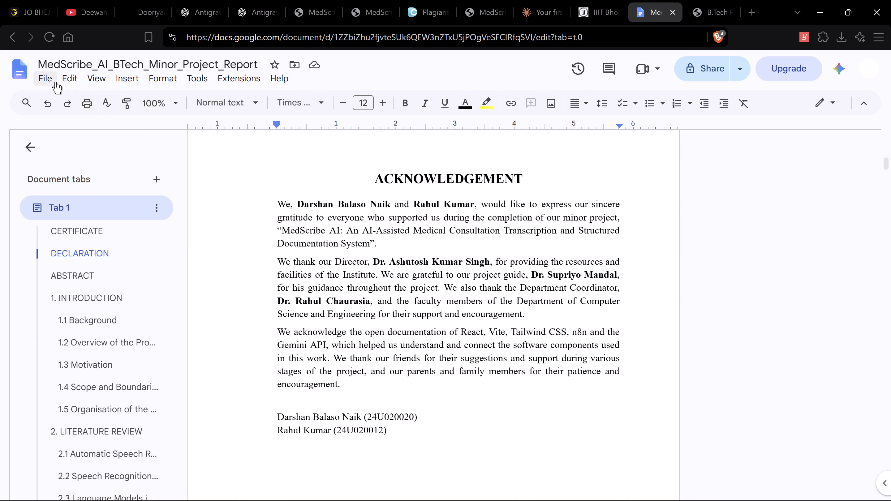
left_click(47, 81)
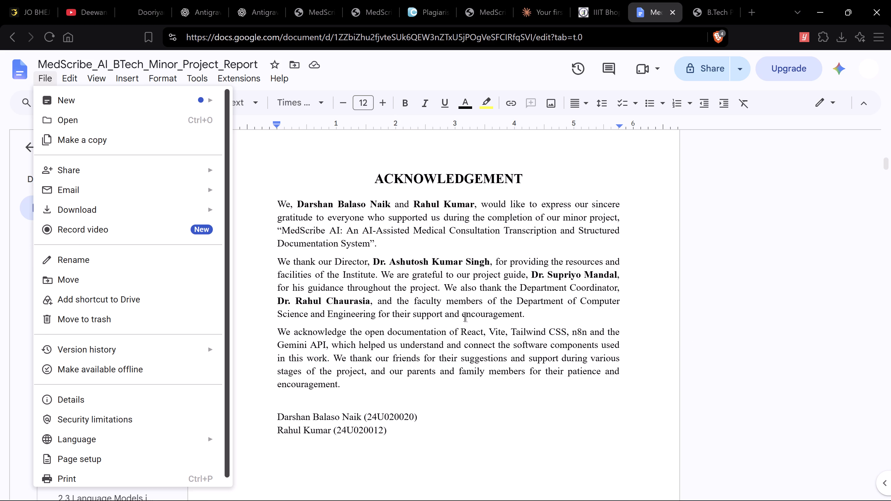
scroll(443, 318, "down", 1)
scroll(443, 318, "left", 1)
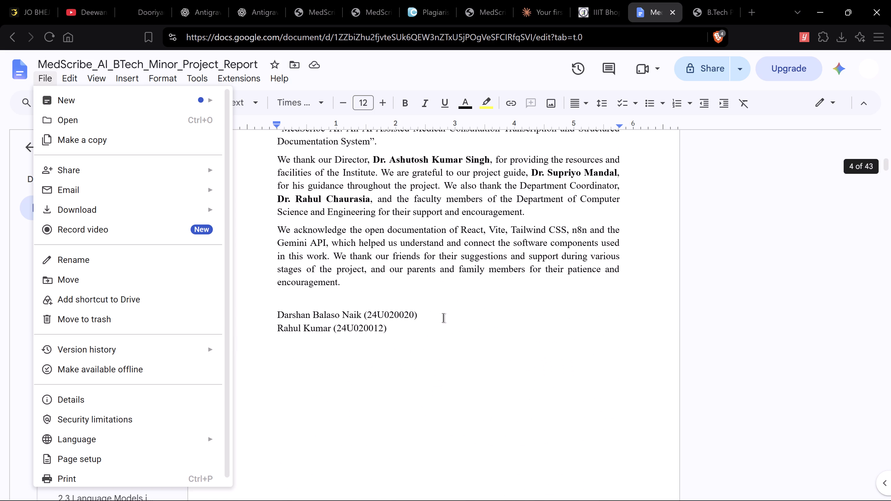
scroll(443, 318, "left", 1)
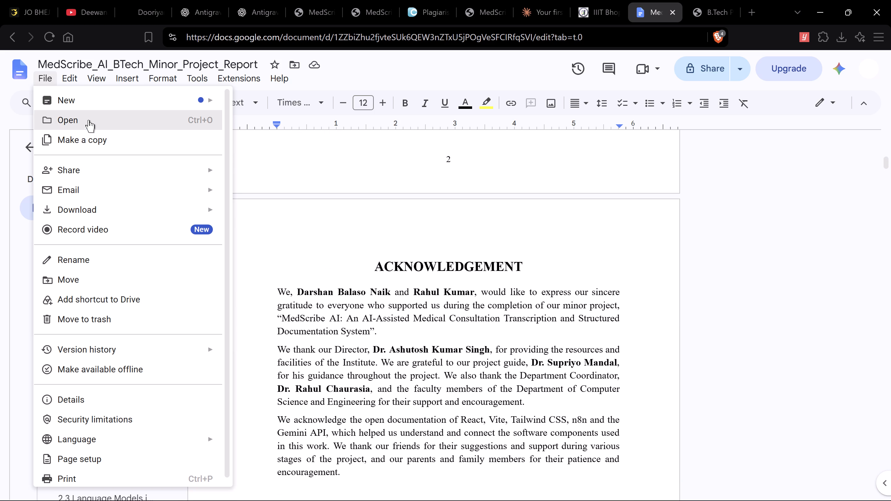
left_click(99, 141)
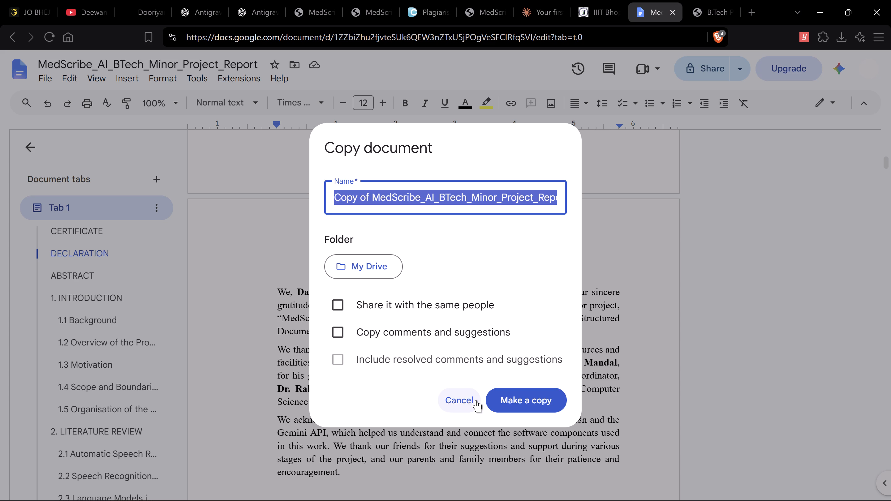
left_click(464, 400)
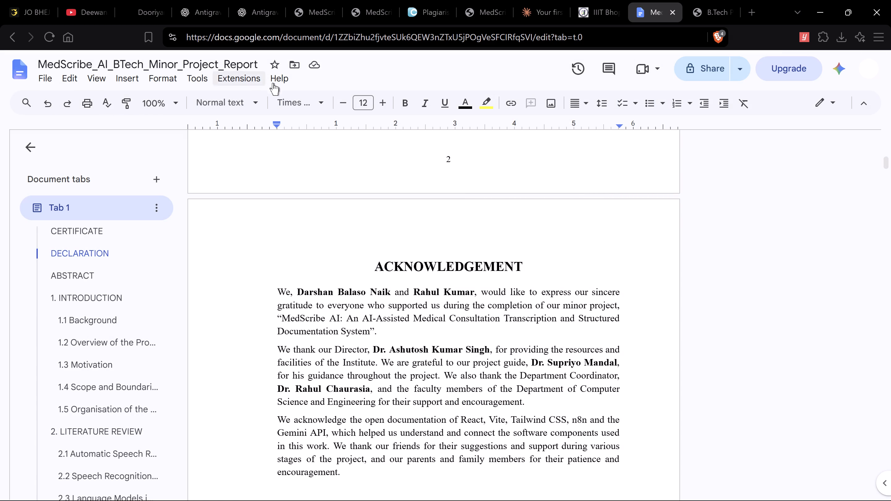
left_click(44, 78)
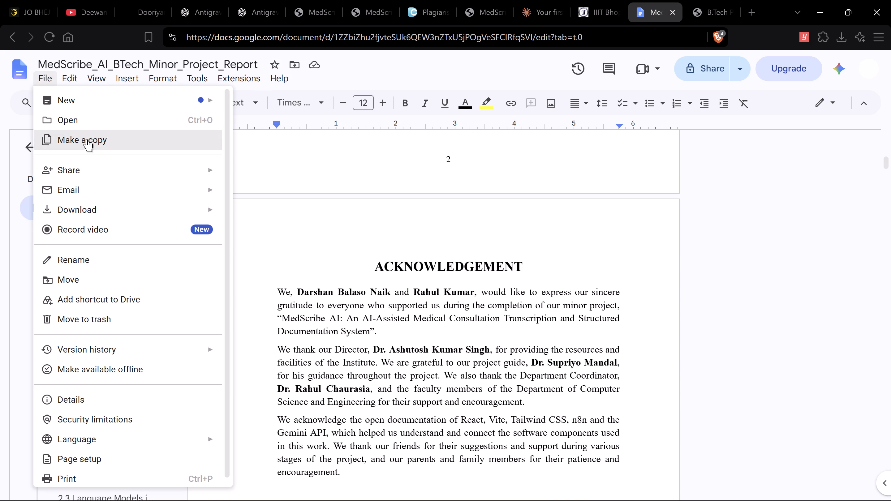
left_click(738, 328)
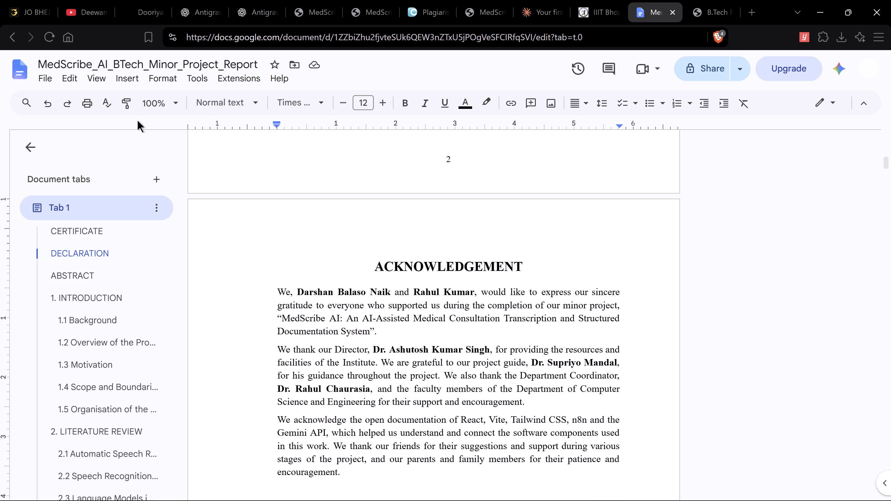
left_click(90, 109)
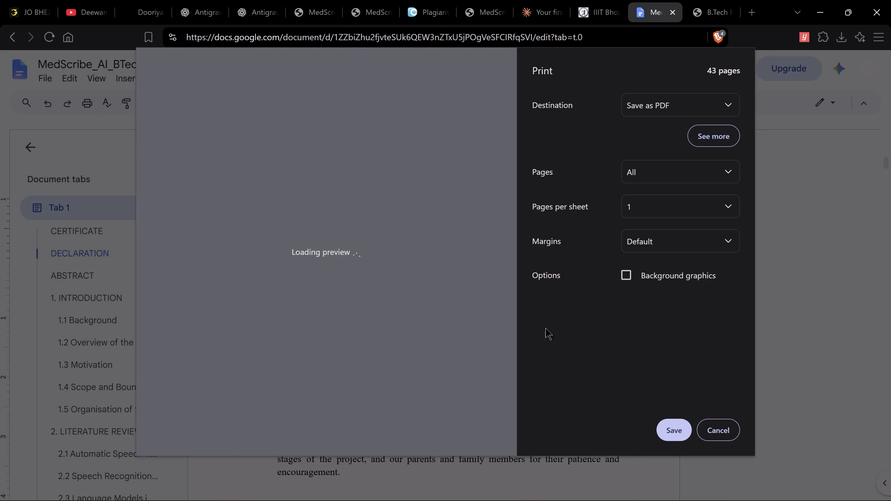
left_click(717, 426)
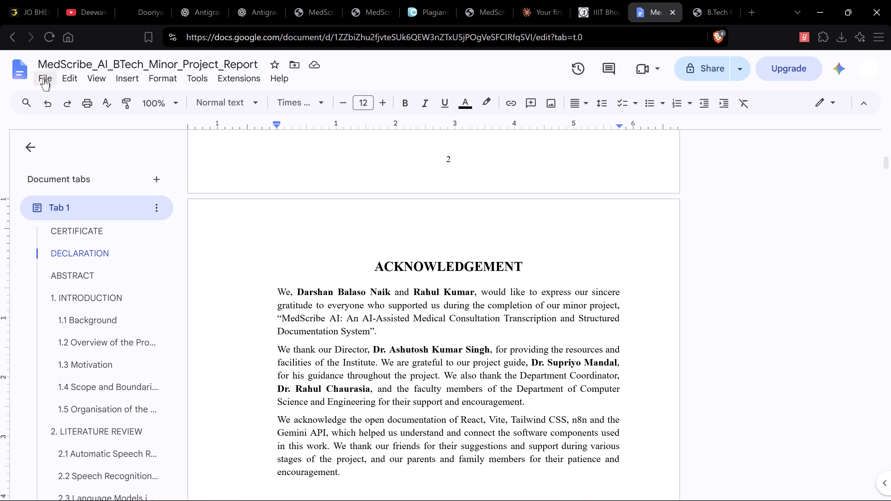
Download the report as a Microsoft Word (.docx) document and save it in the Downloads folder under the suggested name.
left_click(44, 79)
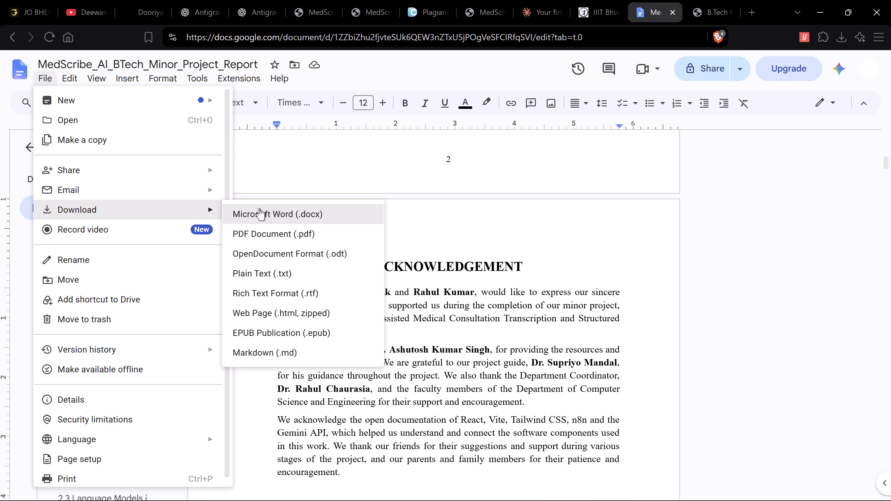
left_click(259, 208)
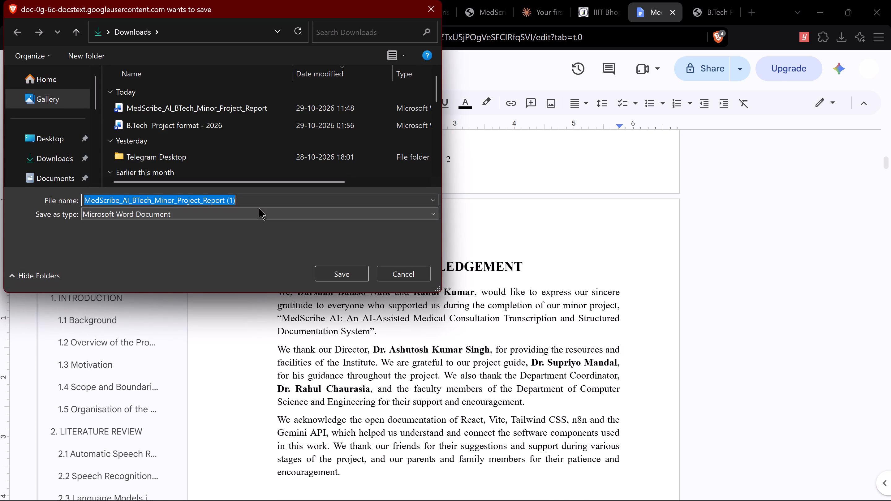
left_click(335, 276)
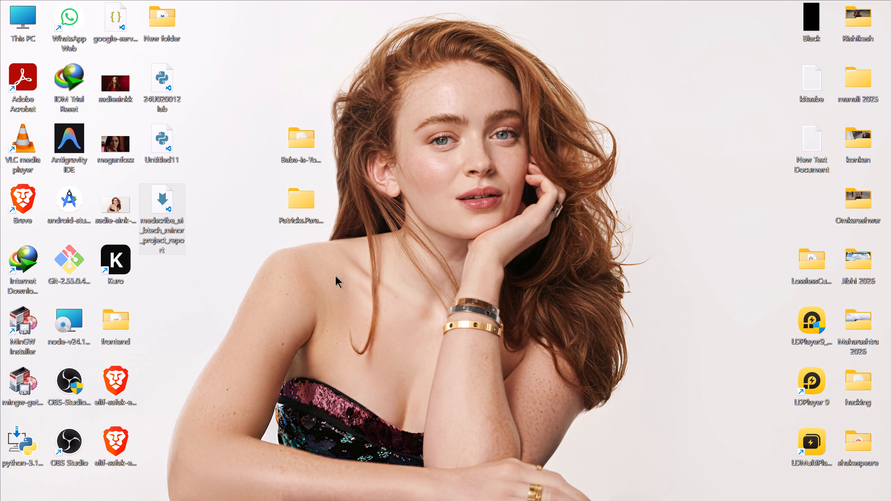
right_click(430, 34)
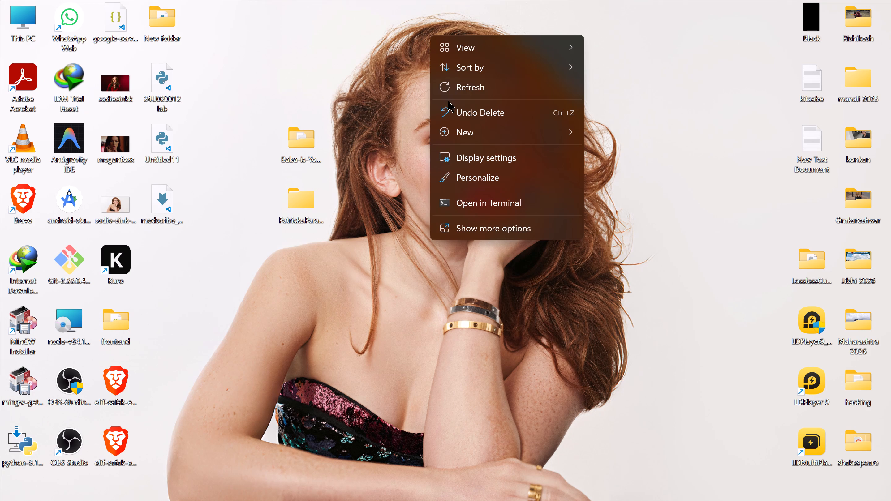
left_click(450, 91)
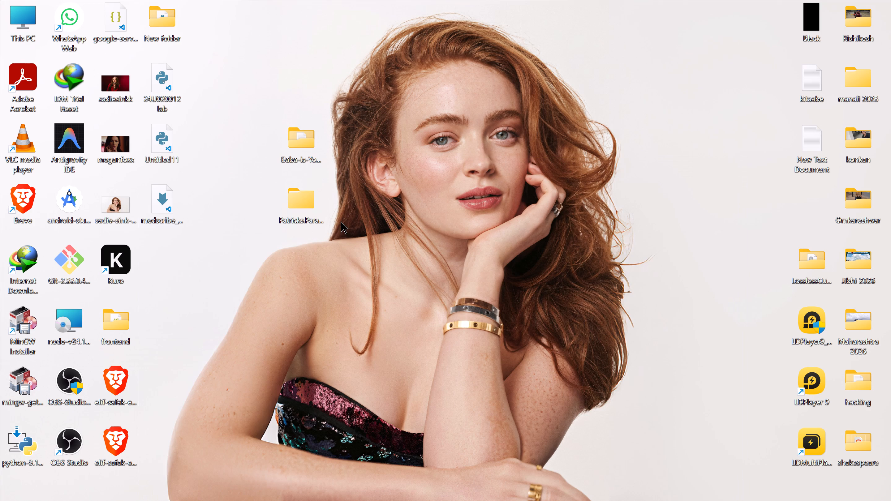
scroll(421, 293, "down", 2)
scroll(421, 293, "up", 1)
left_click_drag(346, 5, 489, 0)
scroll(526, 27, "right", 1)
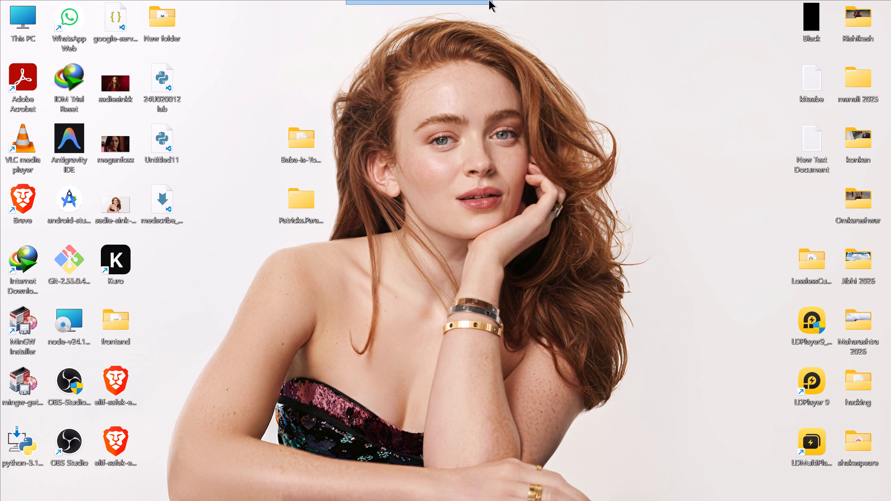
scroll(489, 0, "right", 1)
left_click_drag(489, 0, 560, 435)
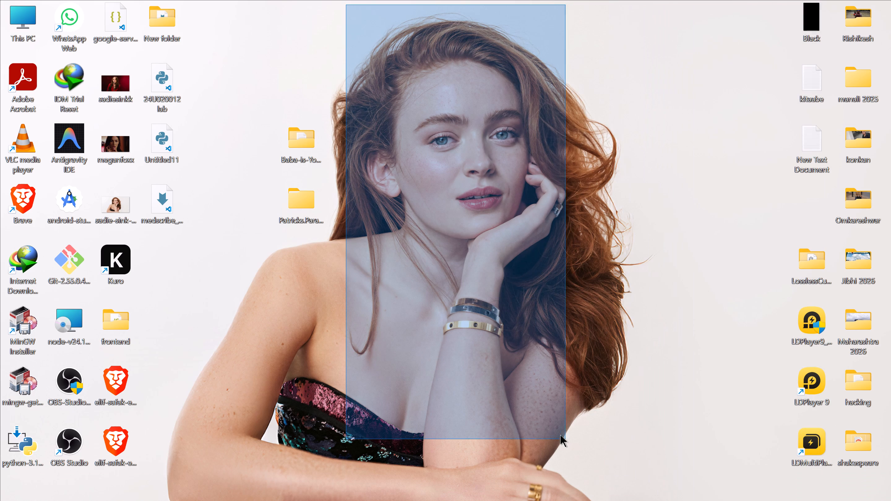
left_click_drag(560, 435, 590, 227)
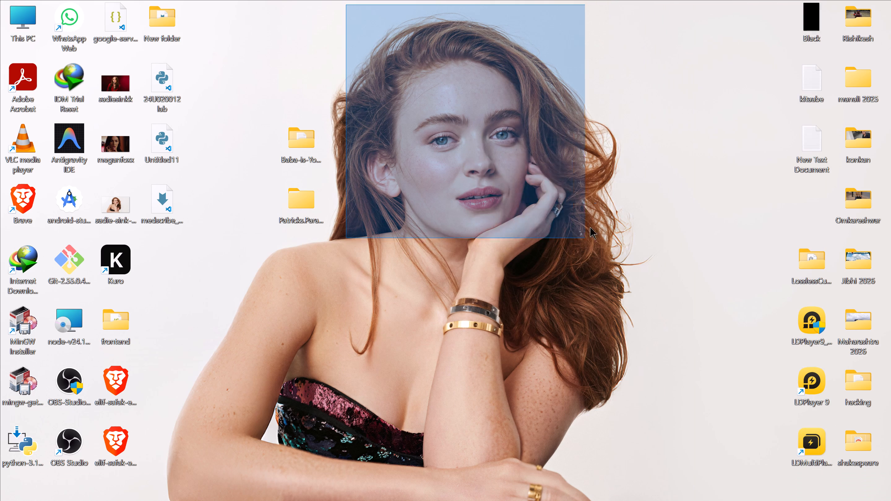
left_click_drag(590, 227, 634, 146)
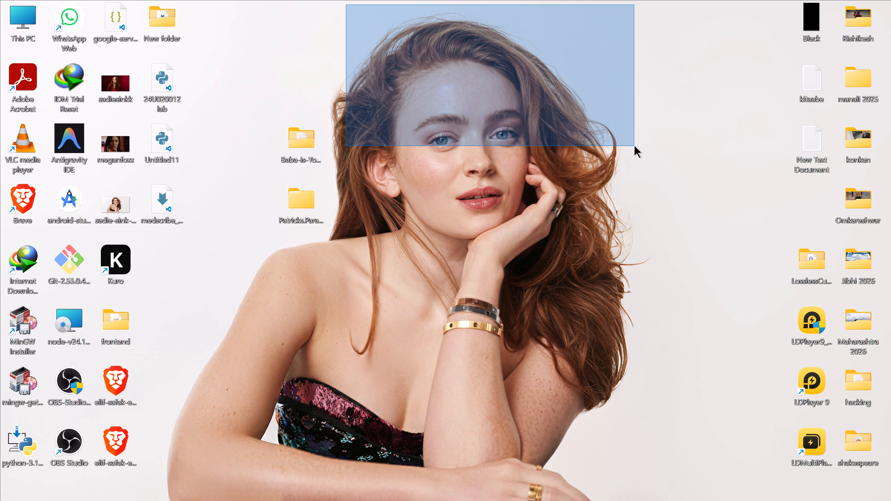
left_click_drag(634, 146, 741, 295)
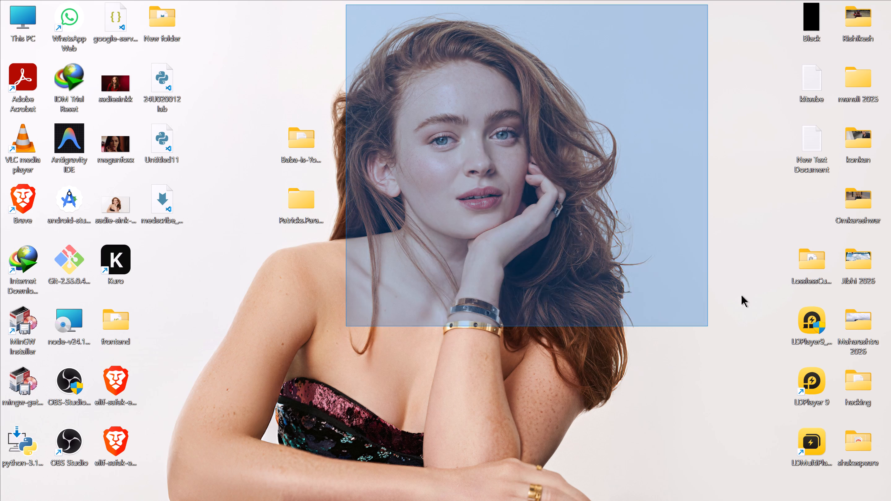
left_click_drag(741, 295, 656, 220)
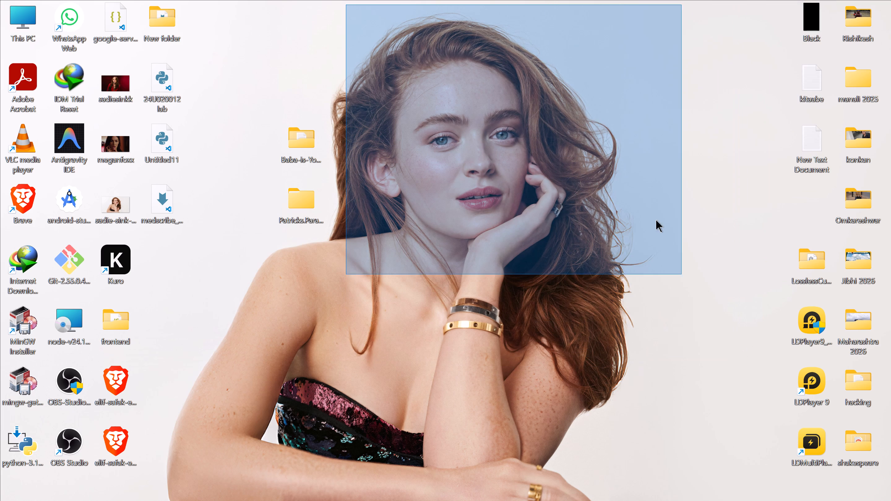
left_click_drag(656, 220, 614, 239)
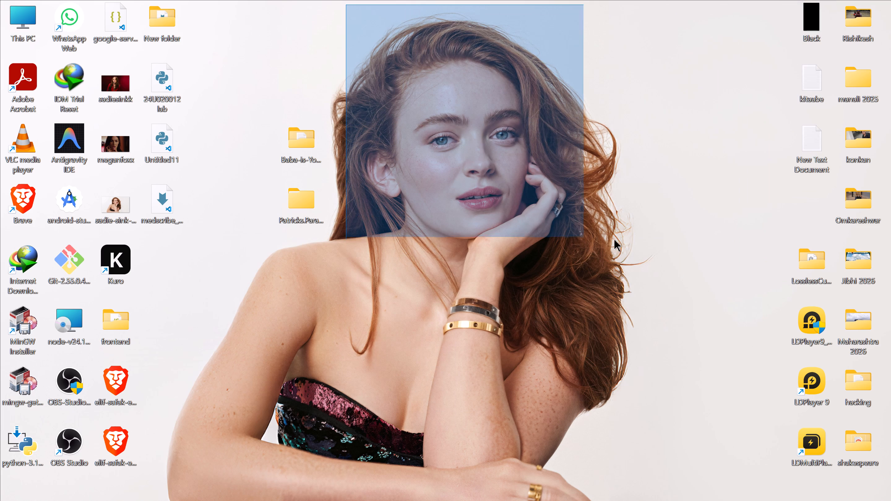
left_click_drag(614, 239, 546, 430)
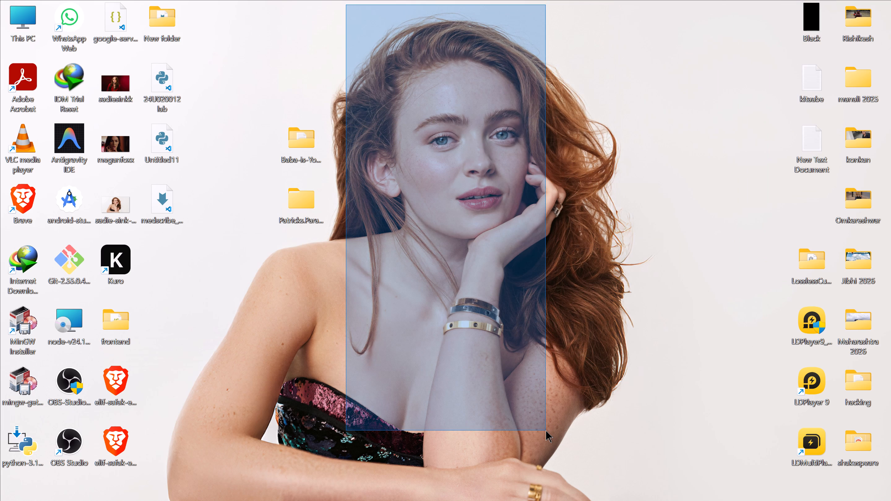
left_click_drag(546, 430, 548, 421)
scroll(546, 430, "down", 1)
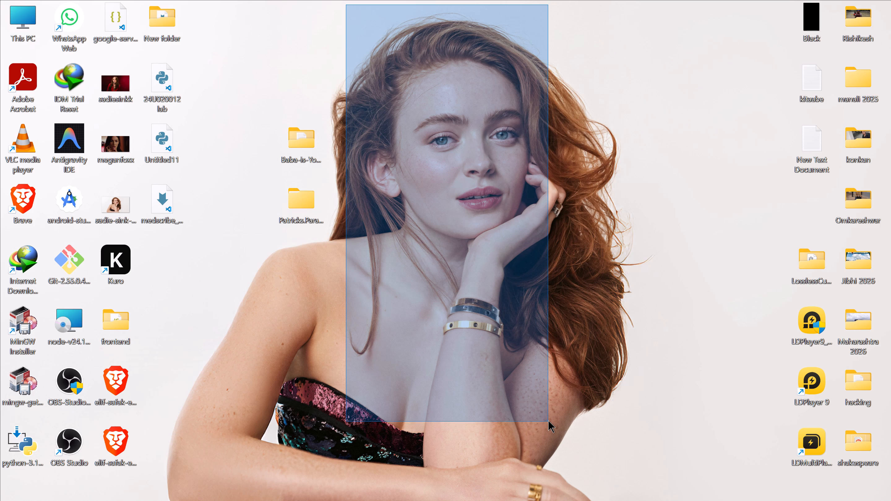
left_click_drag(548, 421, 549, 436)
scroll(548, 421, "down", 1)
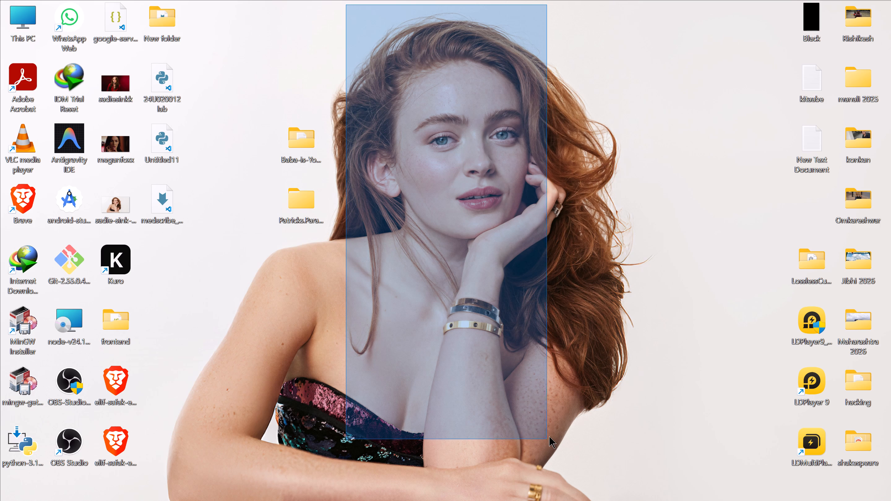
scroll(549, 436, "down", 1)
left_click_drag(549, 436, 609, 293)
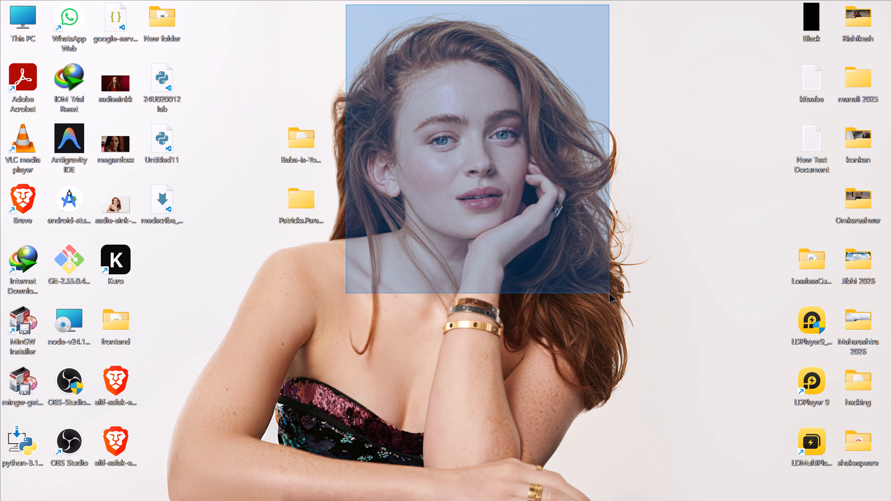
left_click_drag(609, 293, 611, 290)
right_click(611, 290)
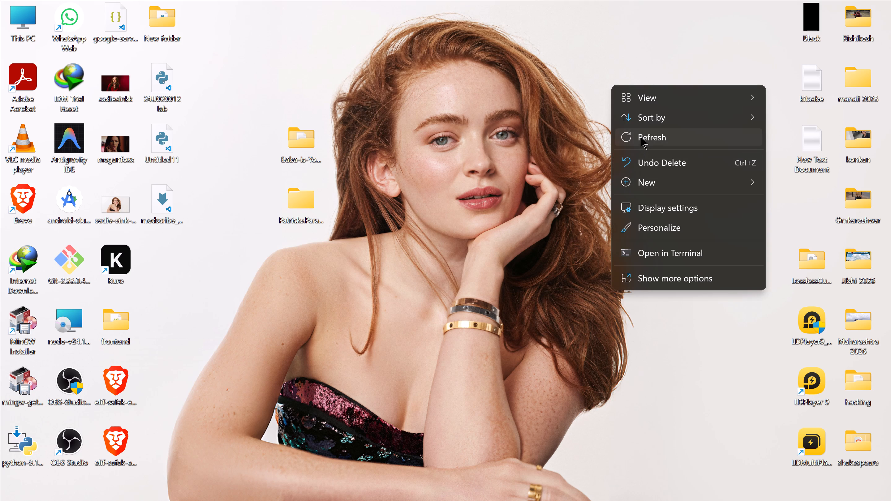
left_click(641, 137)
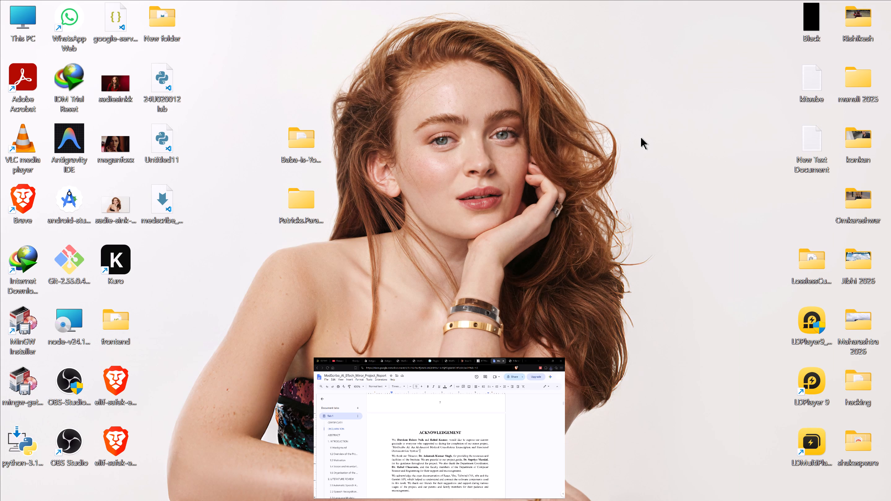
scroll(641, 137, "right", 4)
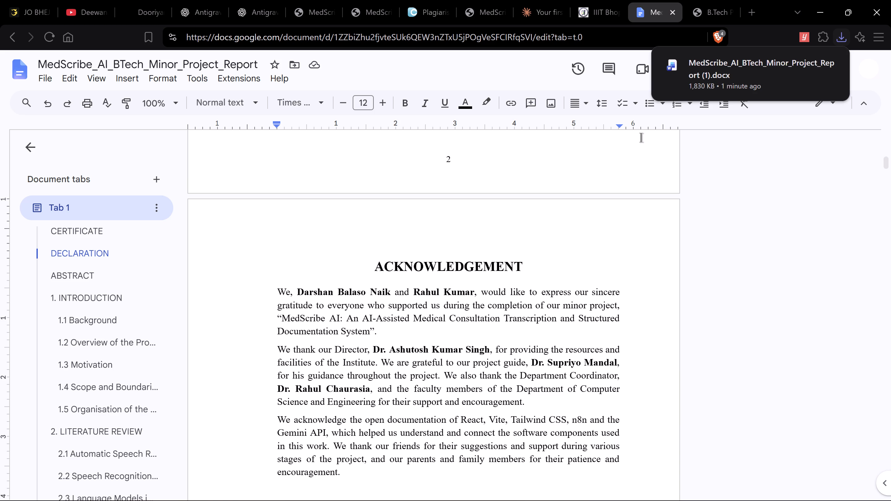
Return to the report in the browser and review its title page, from the project title to the submission details.
left_click(817, 229)
scroll(817, 229, "up", 13)
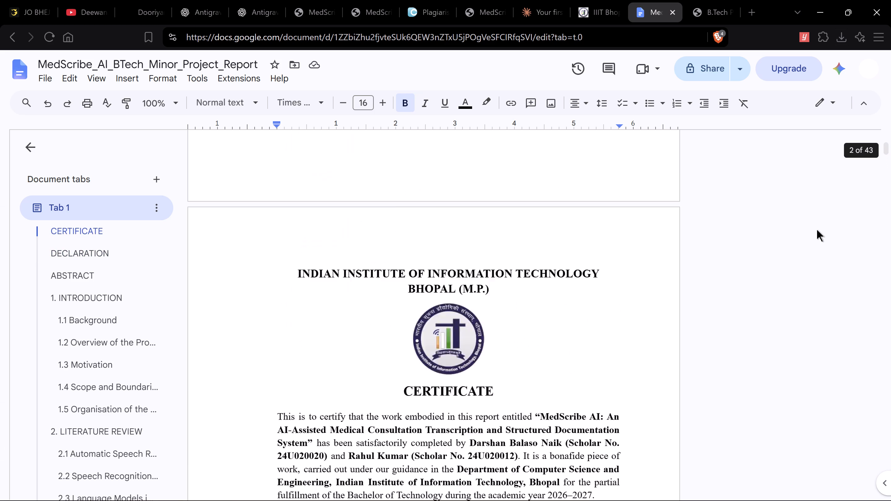
scroll(817, 229, "up", 9)
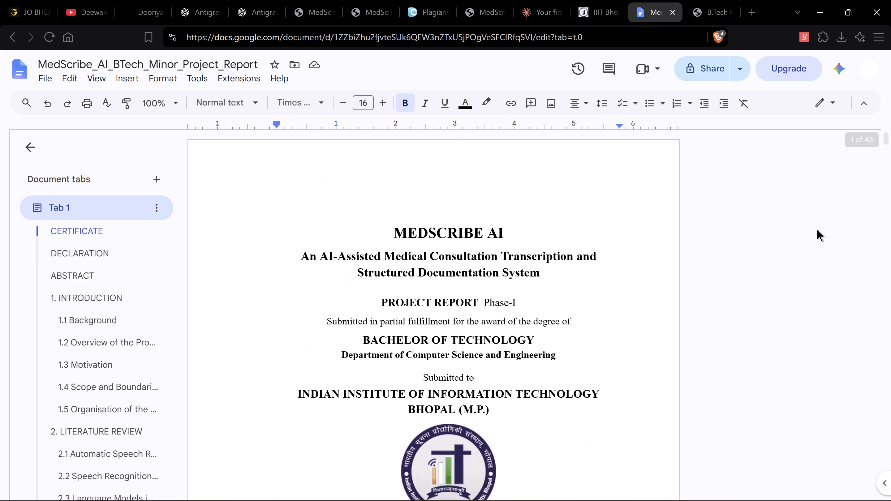
scroll(817, 229, "down", 1)
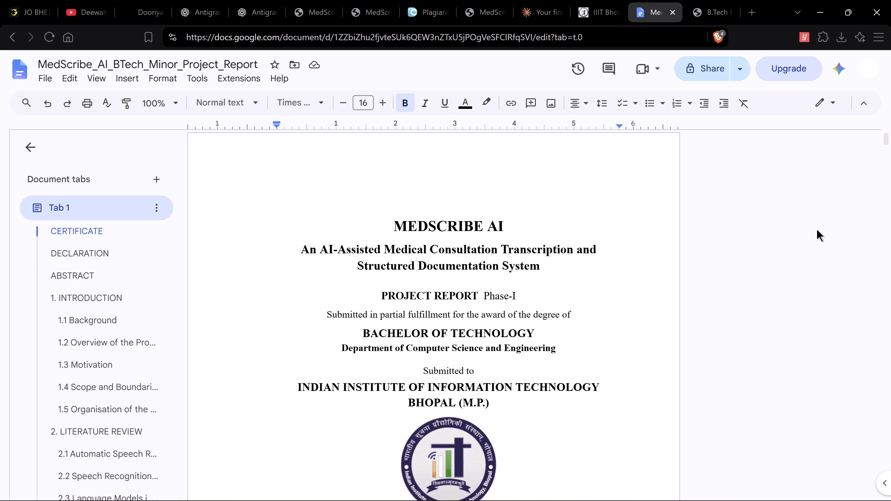
scroll(817, 229, "down", 1)
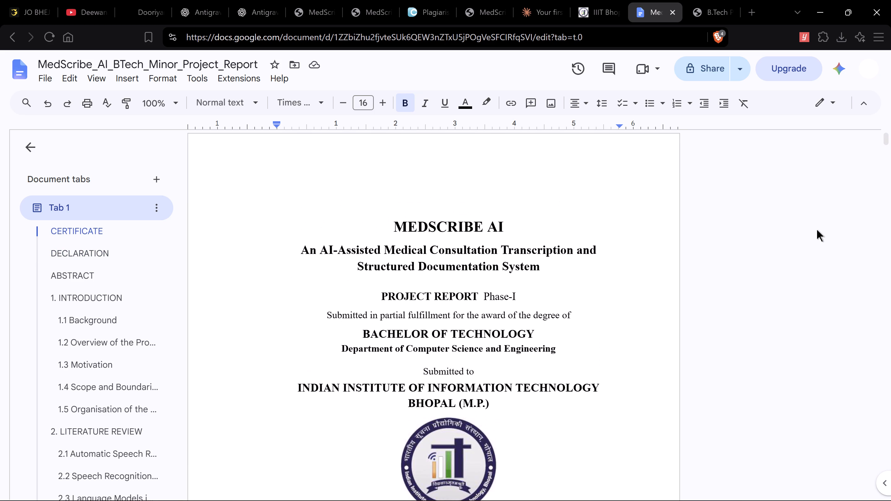
scroll(817, 229, "down", 3)
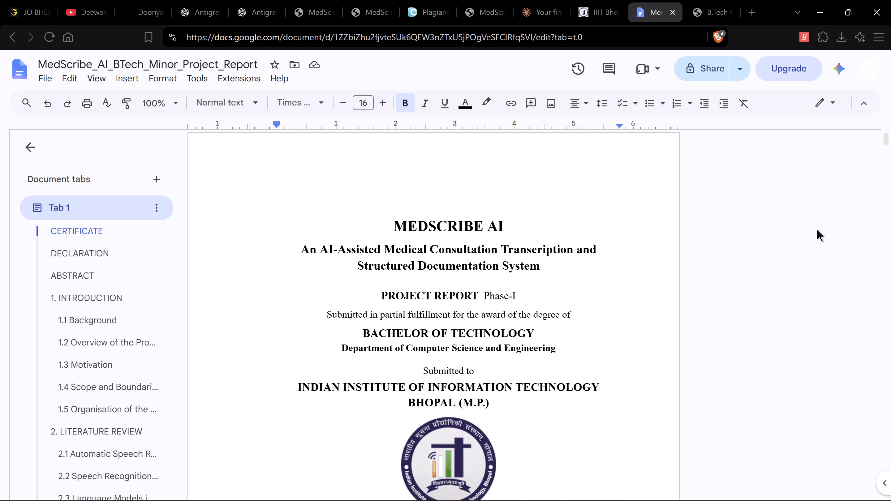
scroll(817, 229, "down", 1)
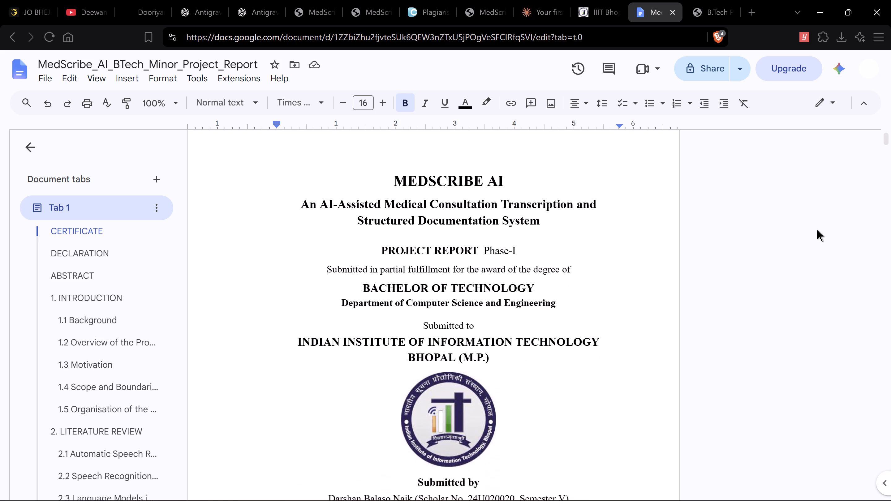
scroll(817, 229, "down", 3)
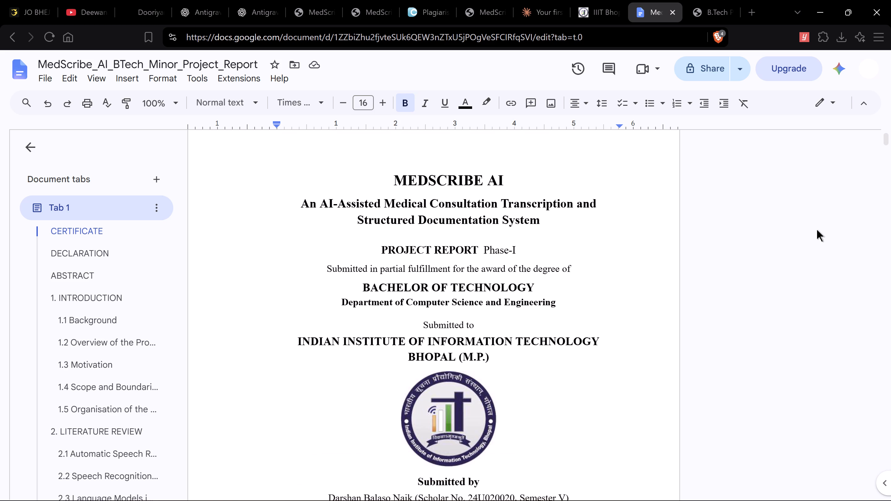
scroll(817, 229, "down", 3)
Review the report's title page through the submission date and on to the start of the certificate page.
scroll(817, 229, "down", 3)
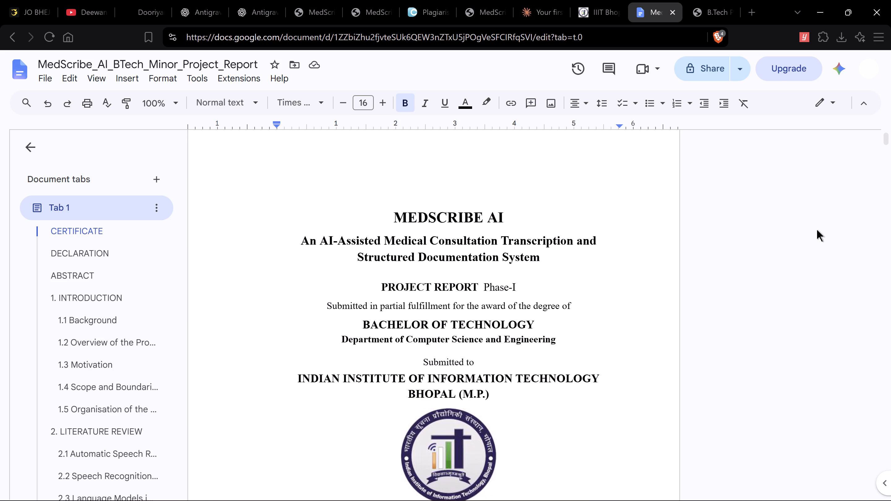
scroll(817, 229, "down", 1)
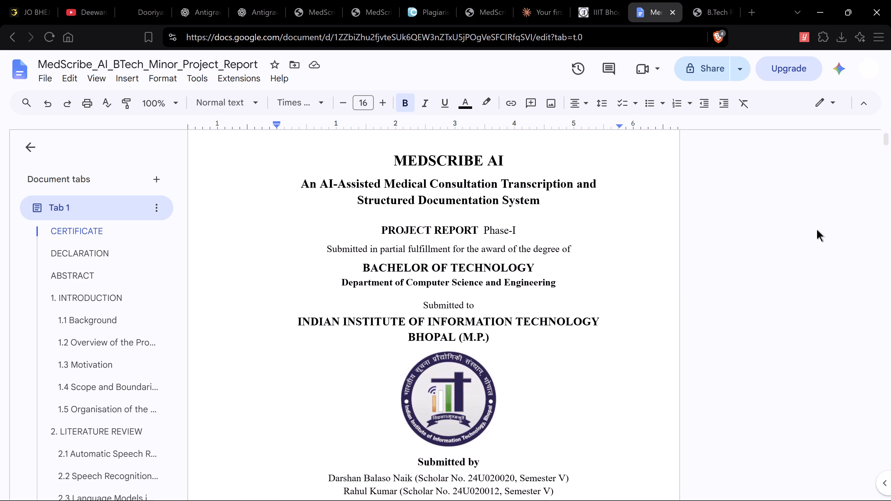
scroll(817, 229, "down", 4)
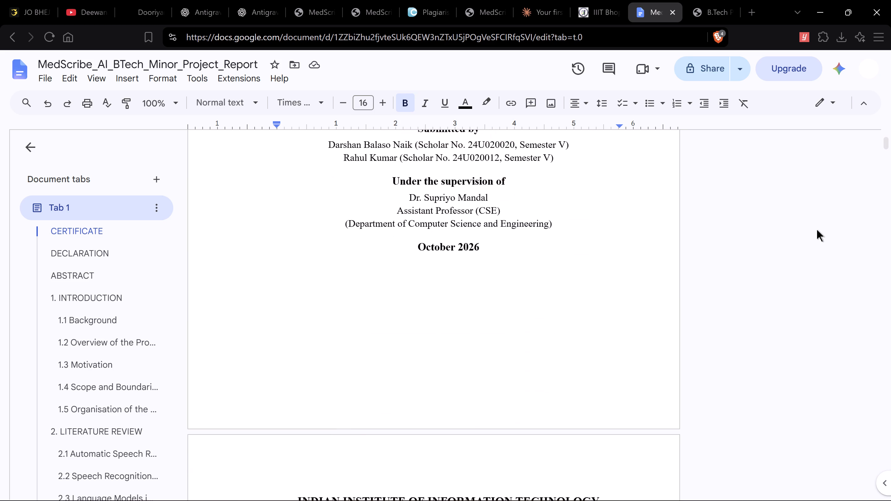
scroll(817, 229, "down", 3)
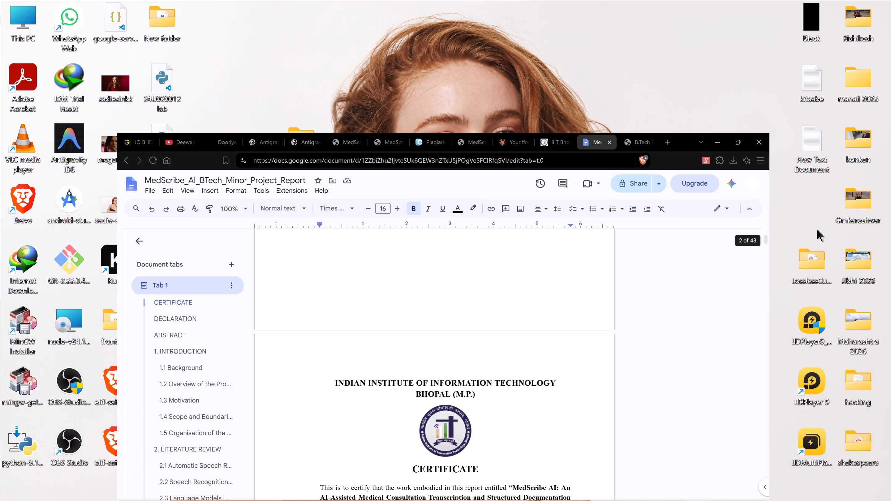
Open MedScribe_AI_BTech_Minor_Project_Report (1) from the Downloads folder in Word and enable editing.
key("super+e")
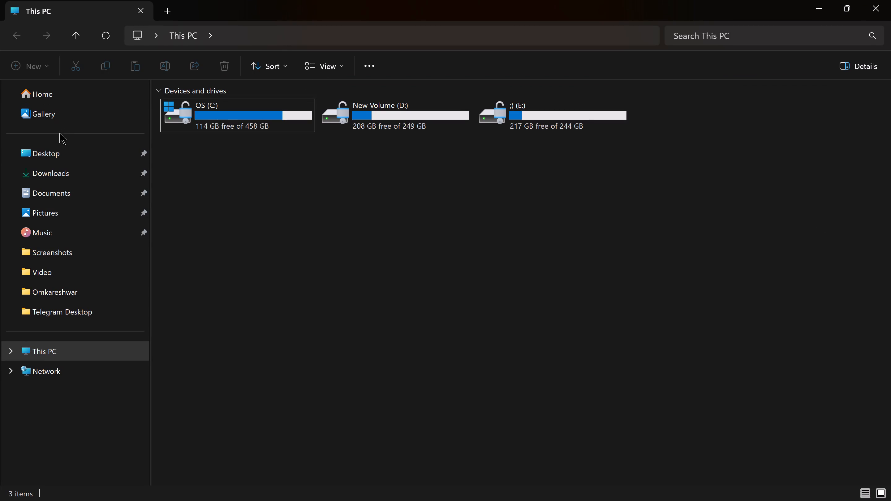
left_click(67, 180)
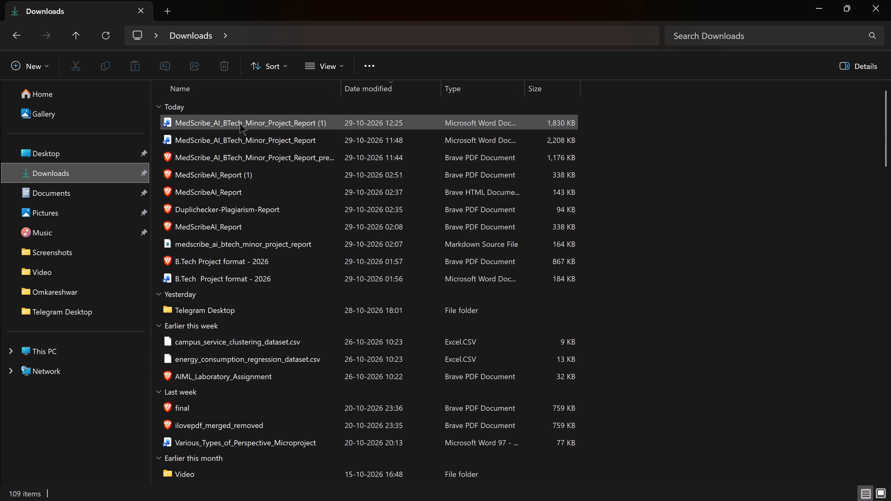
double_click(240, 123)
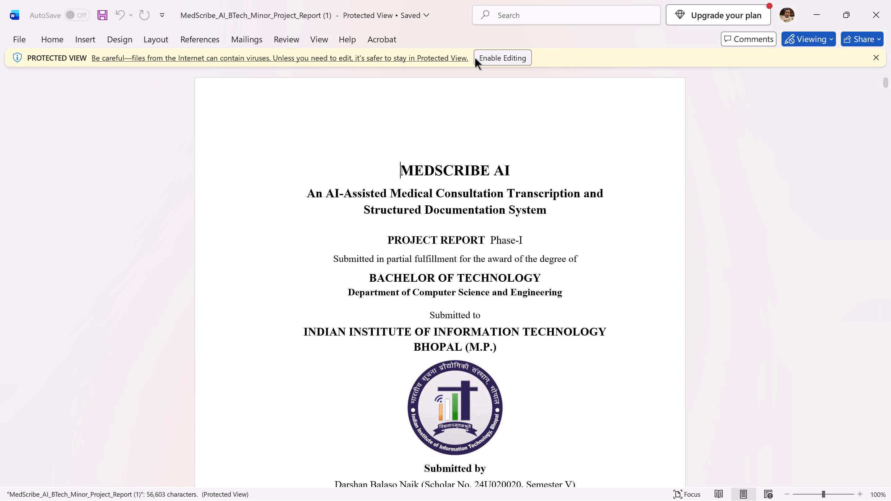
left_click(475, 58)
Examine the exported report's front matter, table of contents, list of abbreviations and opening chapters for missing or misplaced content.
scroll(667, 389, "down", 3)
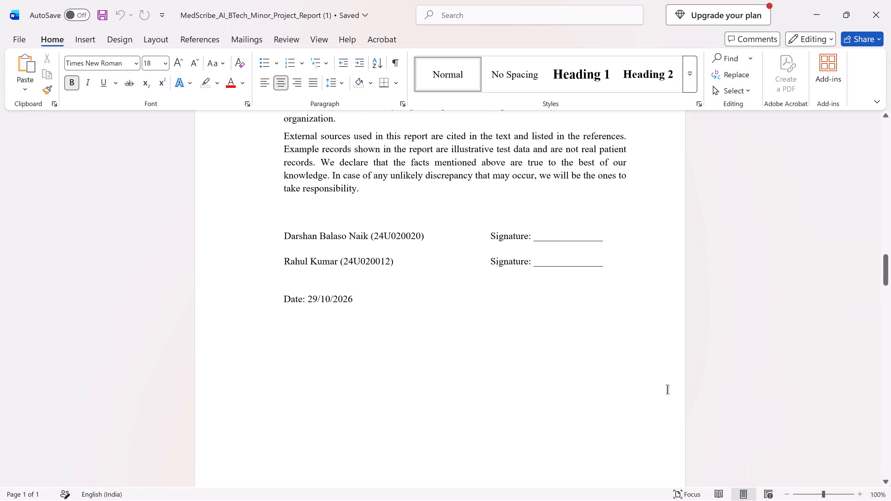
scroll(667, 389, "down", 3)
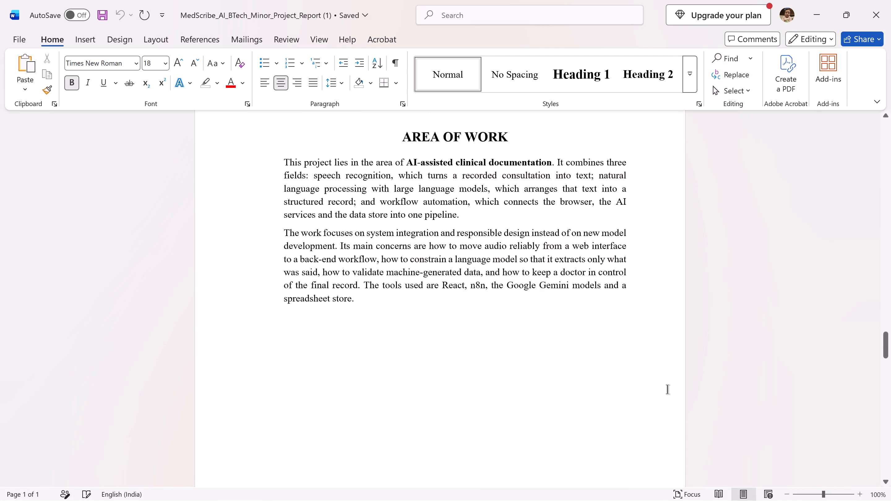
scroll(667, 389, "down", 3)
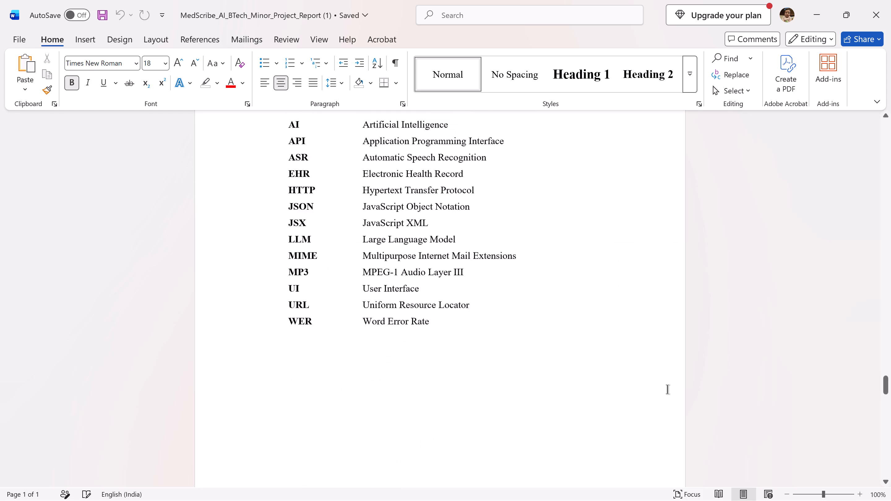
scroll(667, 389, "down", 3)
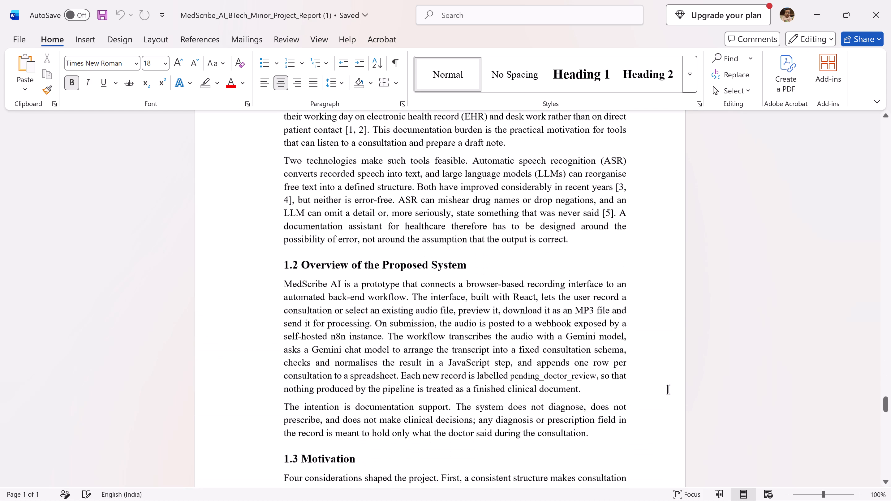
scroll(667, 389, "down", 1)
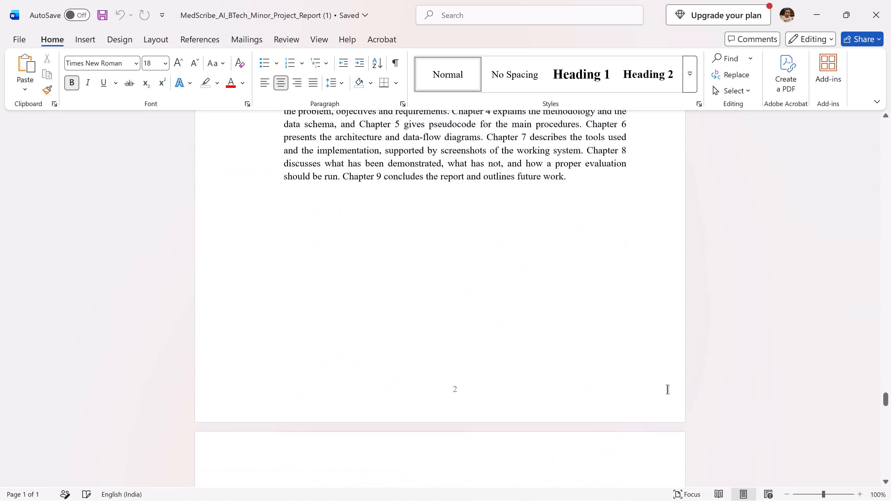
scroll(667, 389, "down", 1)
scroll(667, 389, "up", 2)
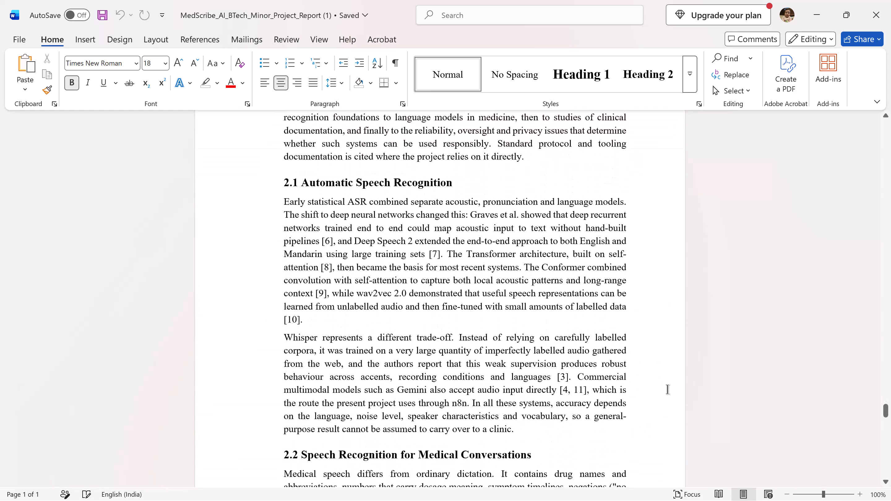
scroll(667, 389, "up", 2)
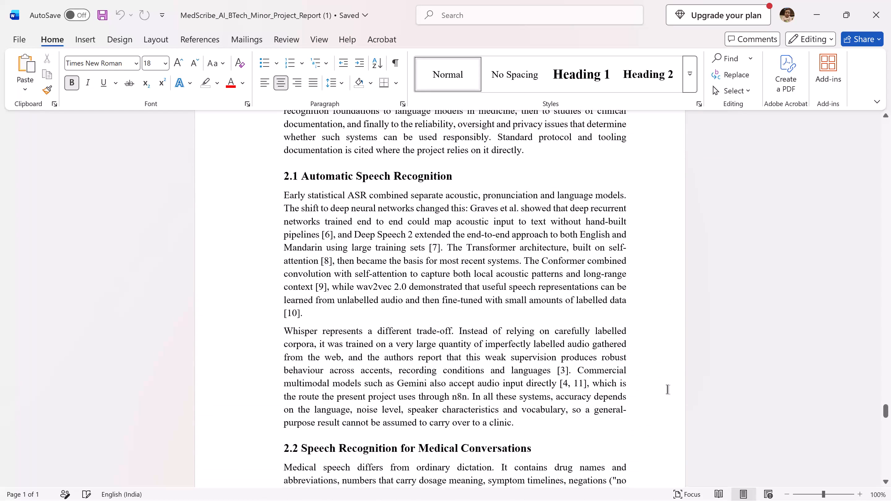
scroll(667, 389, "up", 2)
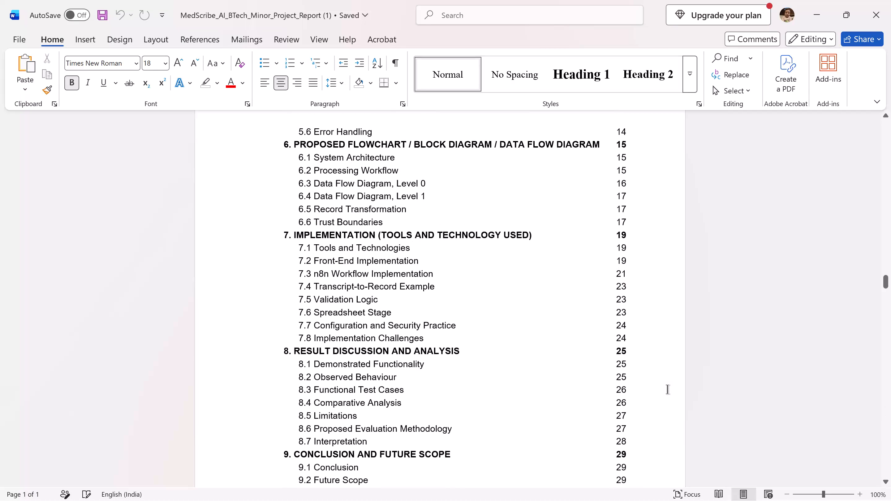
scroll(667, 389, "down", 1)
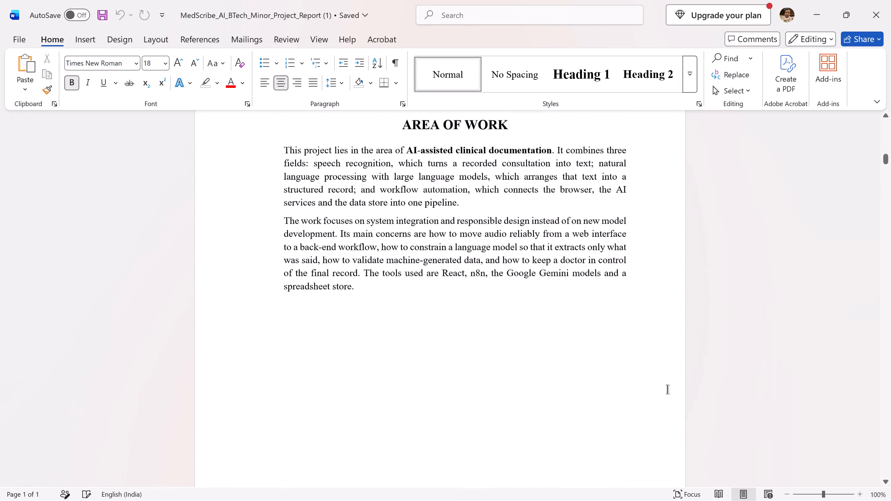
scroll(667, 389, "down", 1)
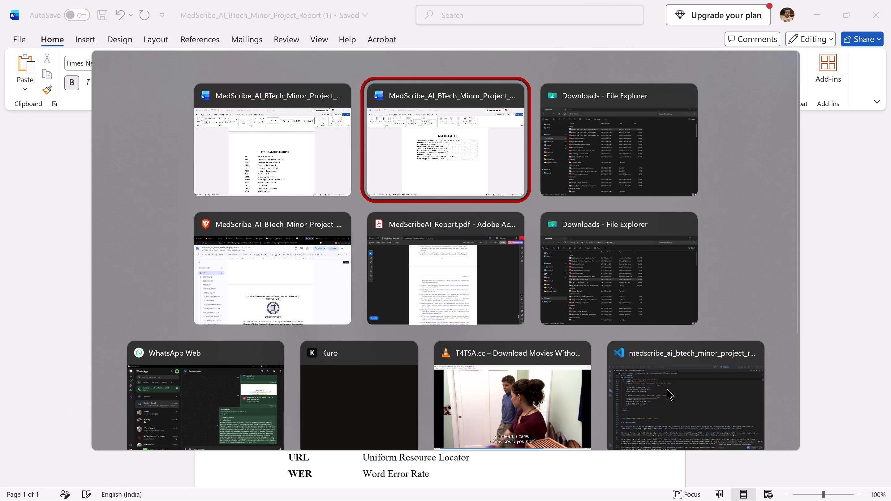
Copy the List of Tables with its heading from the earlier Word report and paste it after the table of contents in the new export.
left_click_drag(563, 324, 507, 280)
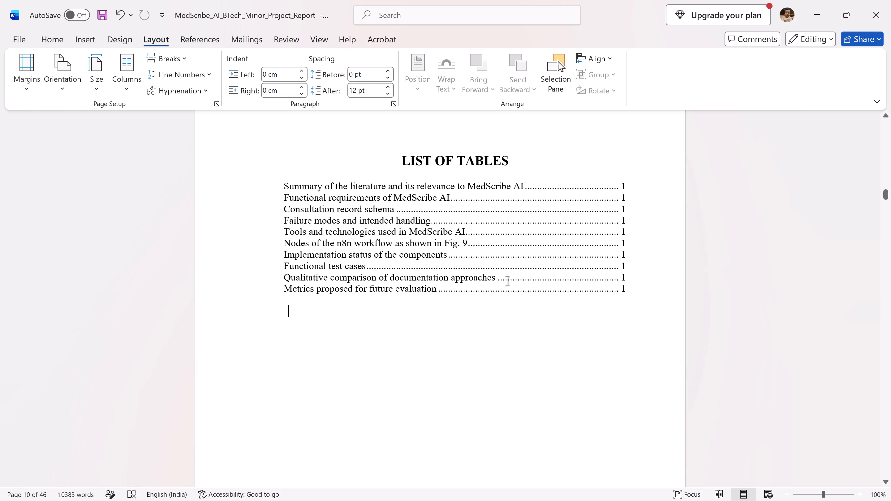
left_click_drag(507, 280, 358, 113)
key("ctrl+c")
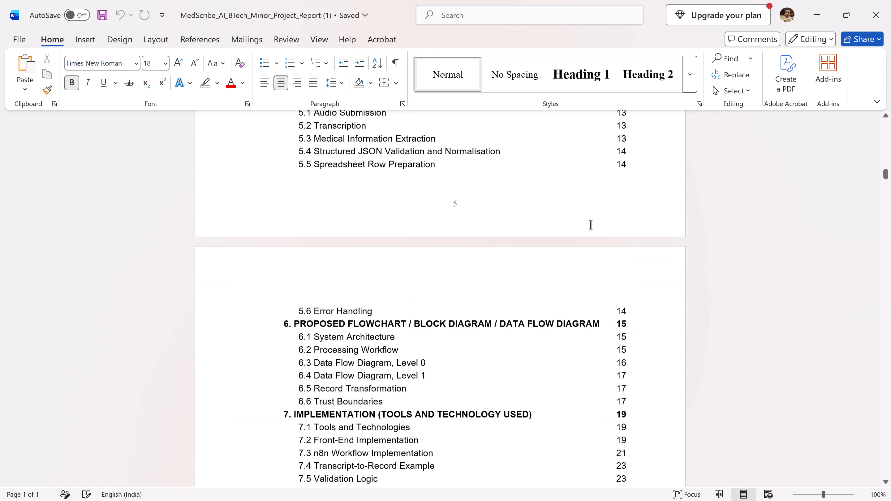
left_click(523, 240)
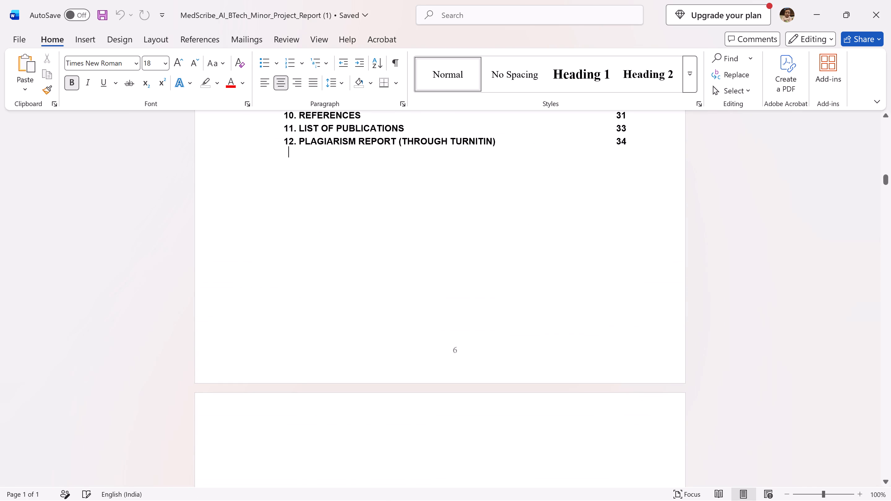
key("Return")
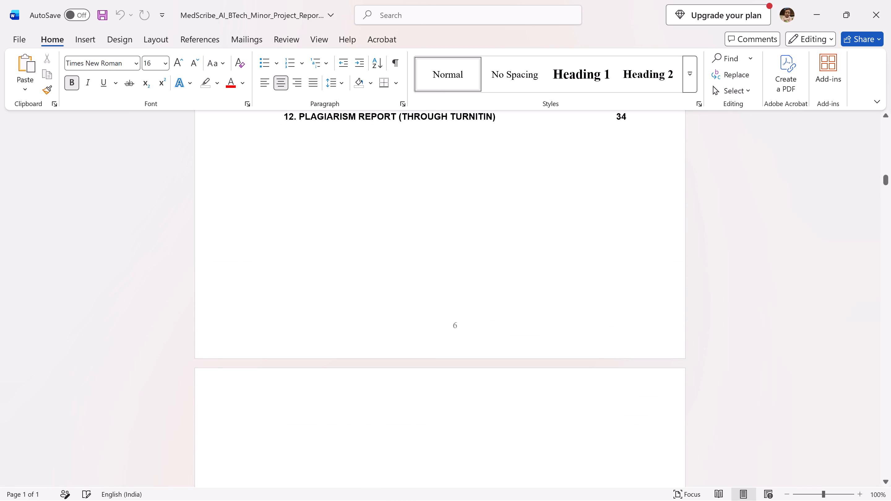
key("ctrl+v")
scroll(523, 240, "down", 1)
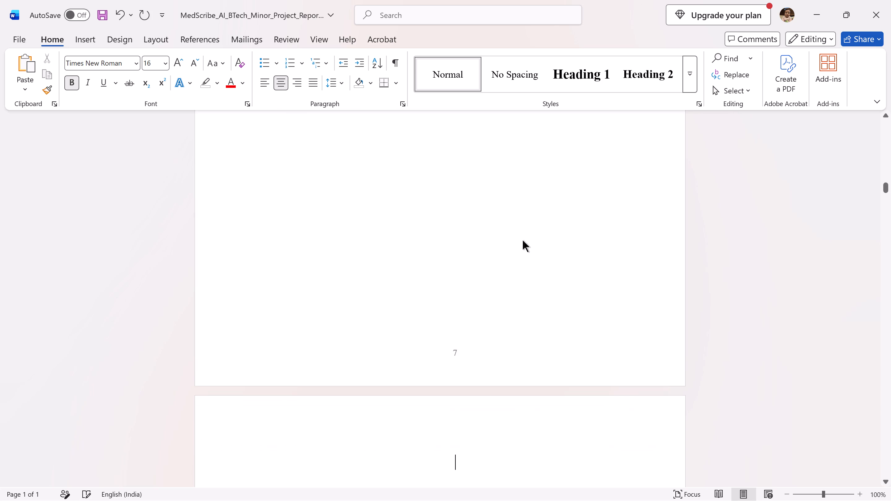
scroll(523, 240, "down", 1)
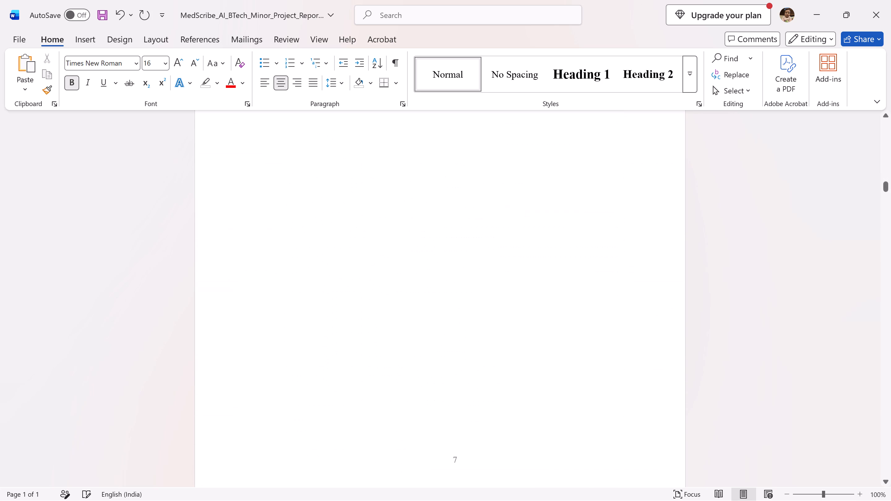
scroll(523, 240, "down", 1)
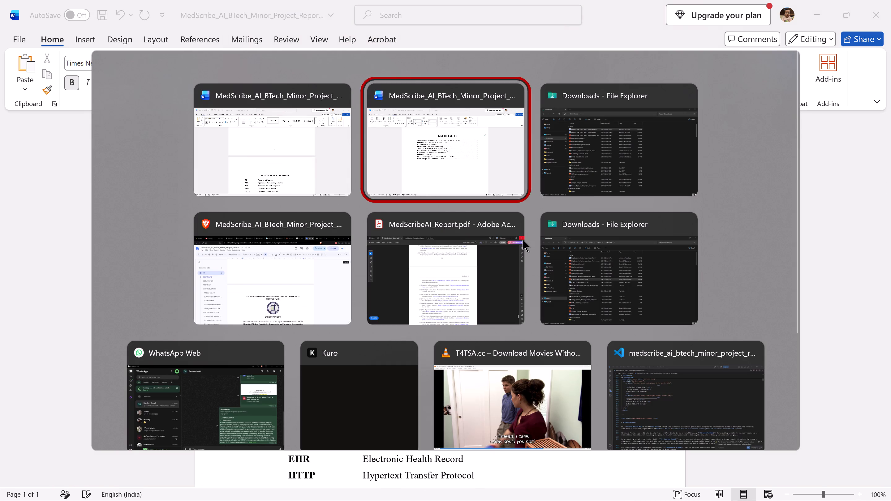
Copy the List of Figures with its heading from the earlier Word report and paste it before the List of Tables in the new export.
scroll(496, 339, "up", 1)
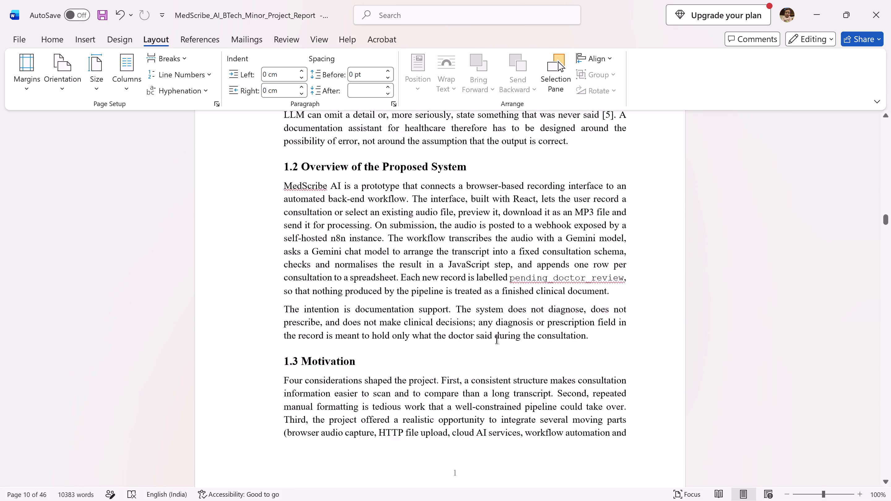
scroll(496, 339, "up", 2)
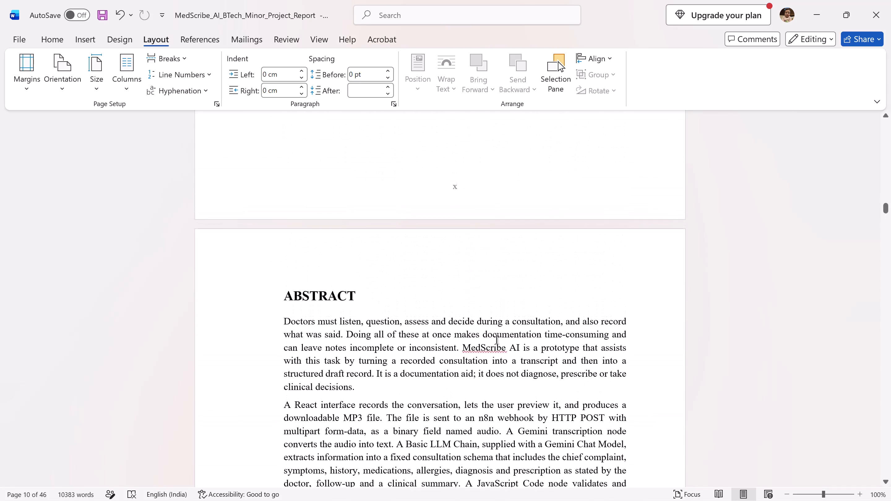
scroll(496, 339, "up", 2)
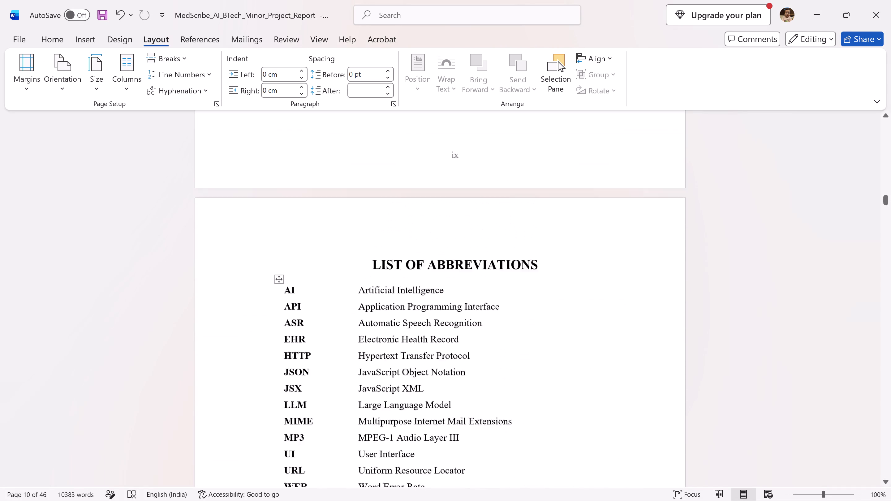
scroll(496, 339, "up", 2)
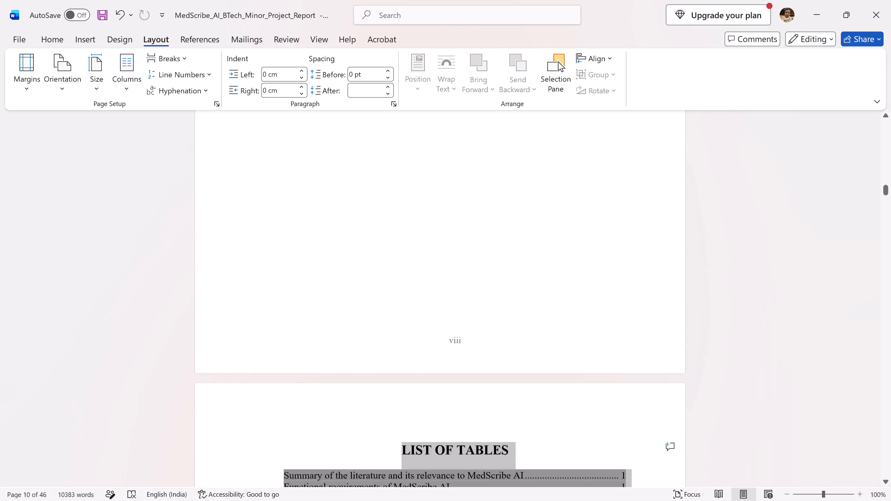
scroll(496, 339, "up", 1)
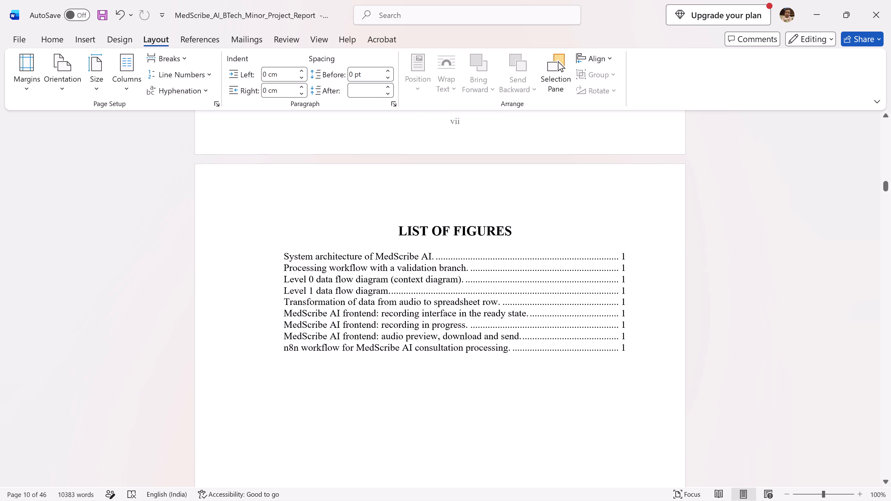
left_click_drag(637, 376, 391, 218)
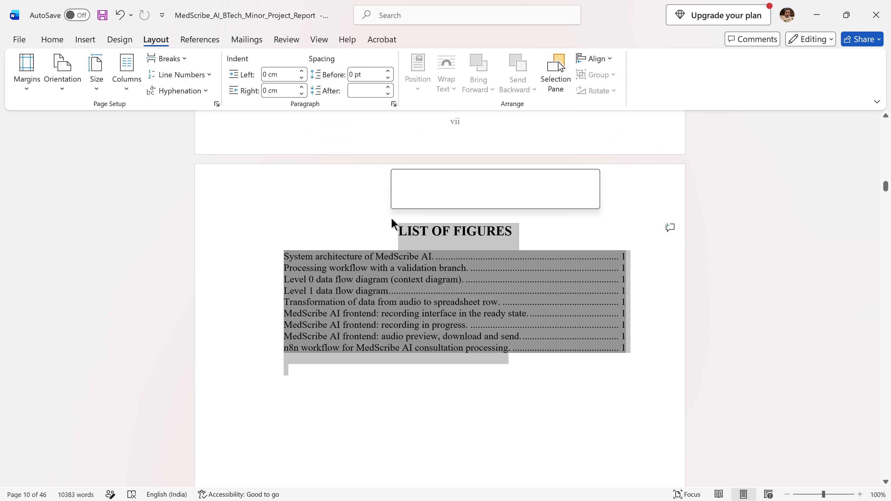
key("ctrl+c")
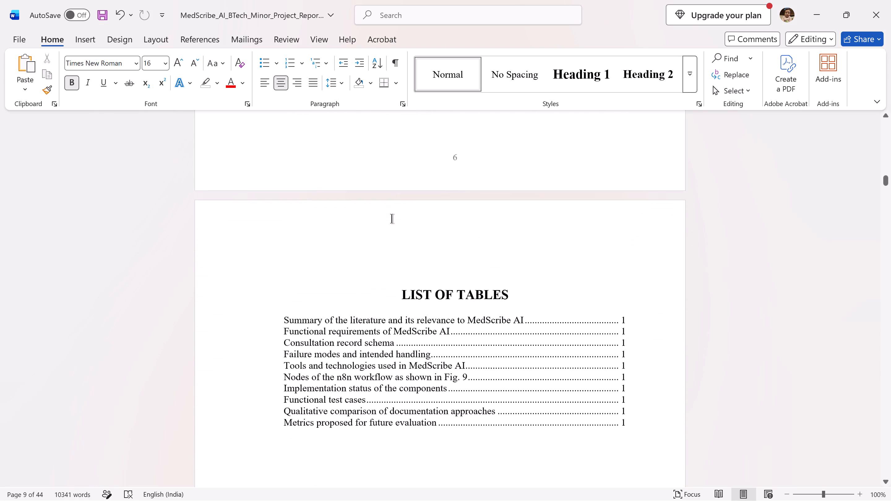
left_click(391, 218)
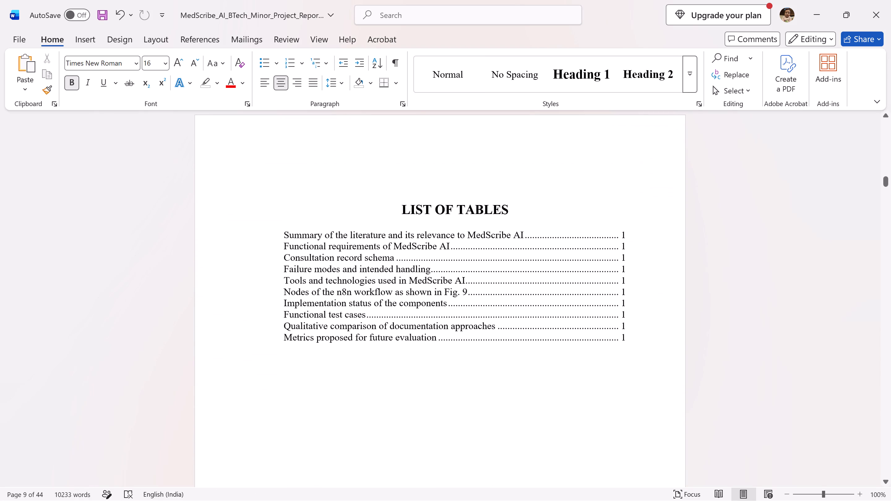
key("ctrl+v")
scroll(391, 218, "down", 1)
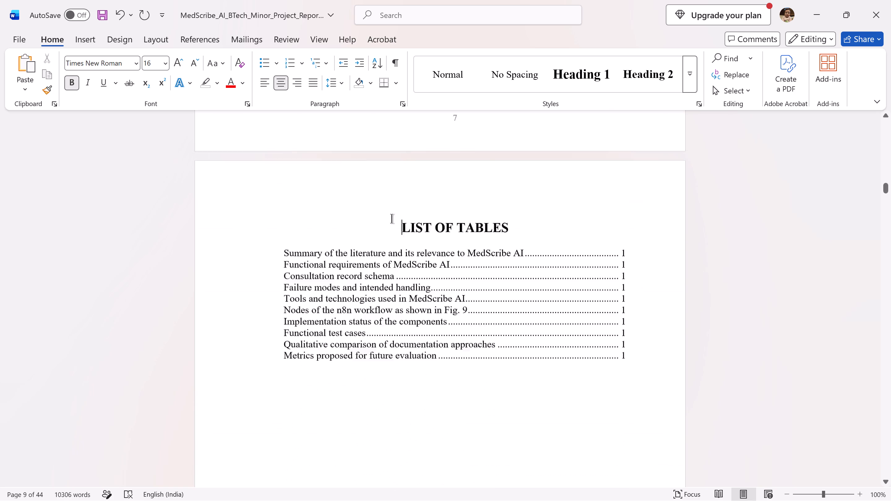
scroll(391, 218, "down", 1)
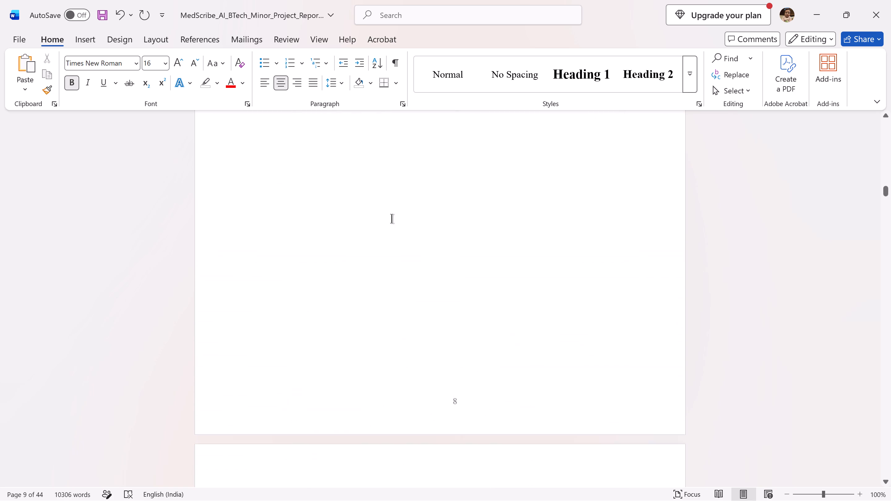
Copy the Abstract section, from its heading through the keywords, in the new export of the report.
scroll(391, 218, "down", 1)
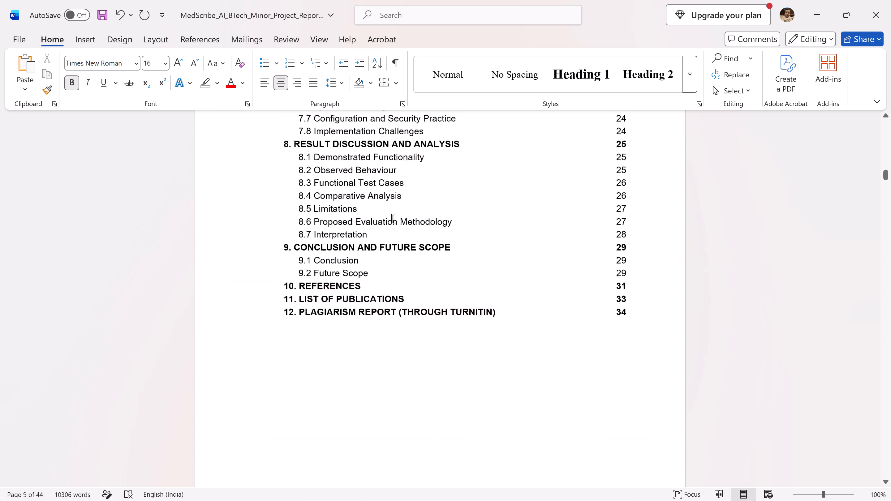
scroll(391, 218, "down", 1)
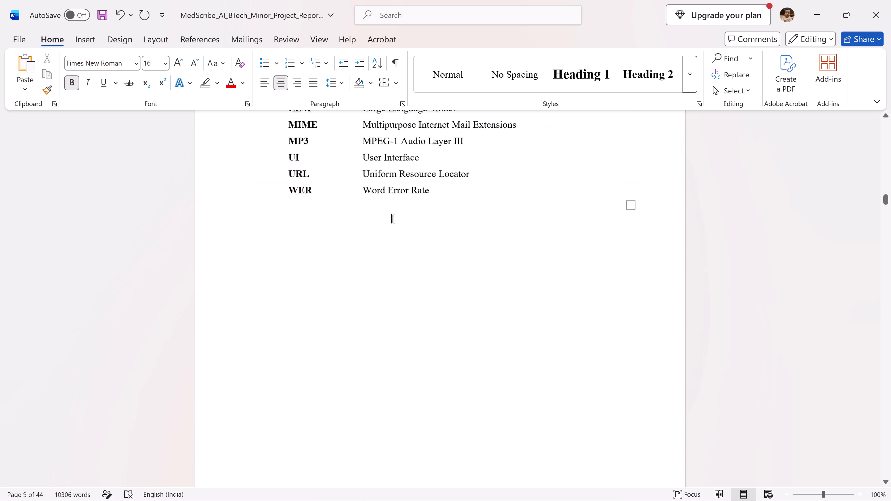
scroll(391, 218, "down", 1)
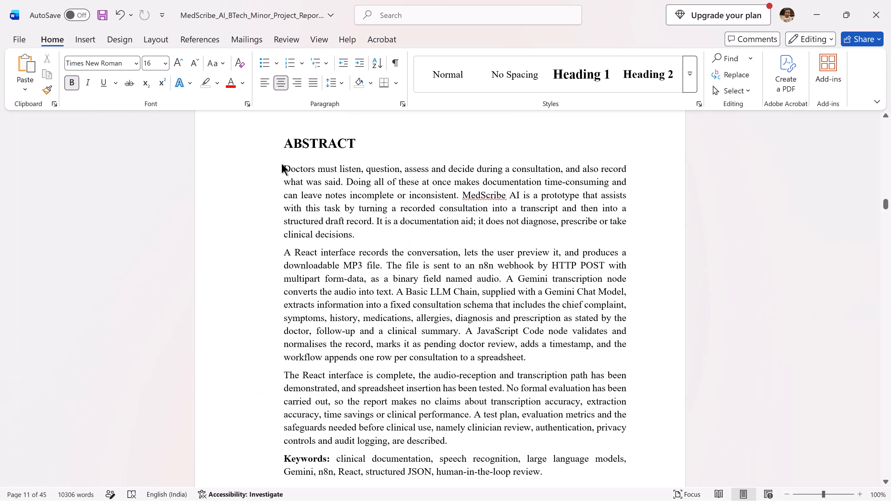
scroll(283, 169, "up", 1)
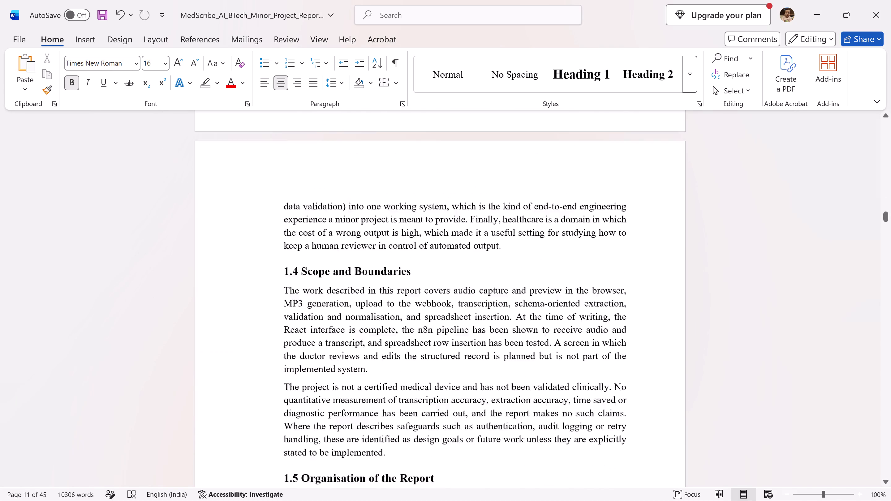
scroll(283, 169, "up", 1)
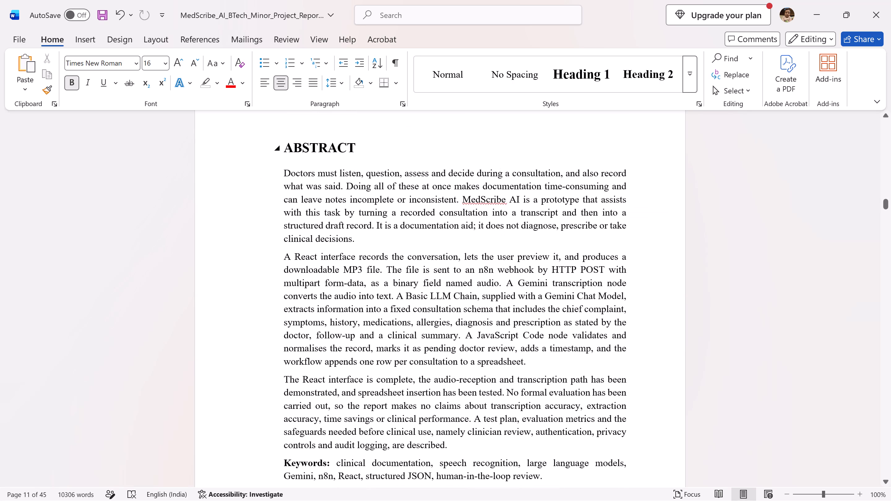
left_click_drag(282, 146, 415, 302)
left_click_drag(415, 302, 278, 150)
left_click_drag(278, 150, 277, 150)
left_click_drag(282, 148, 544, 495)
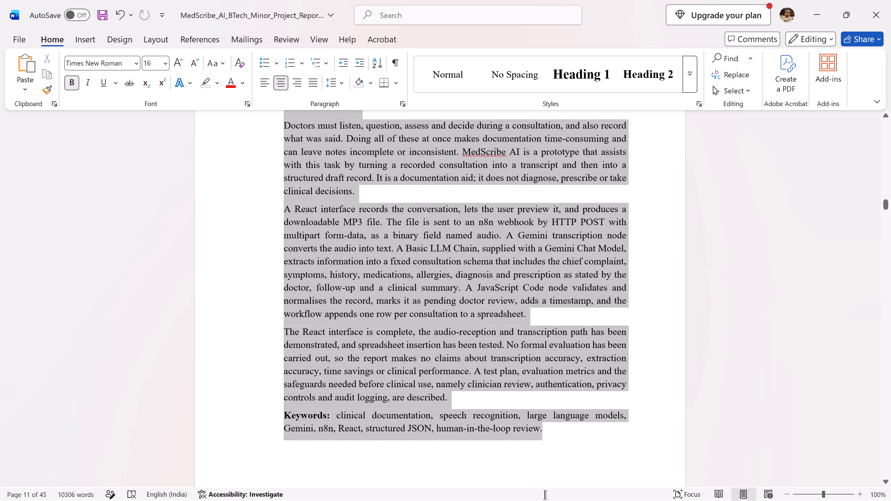
left_click_drag(544, 495, 490, 260)
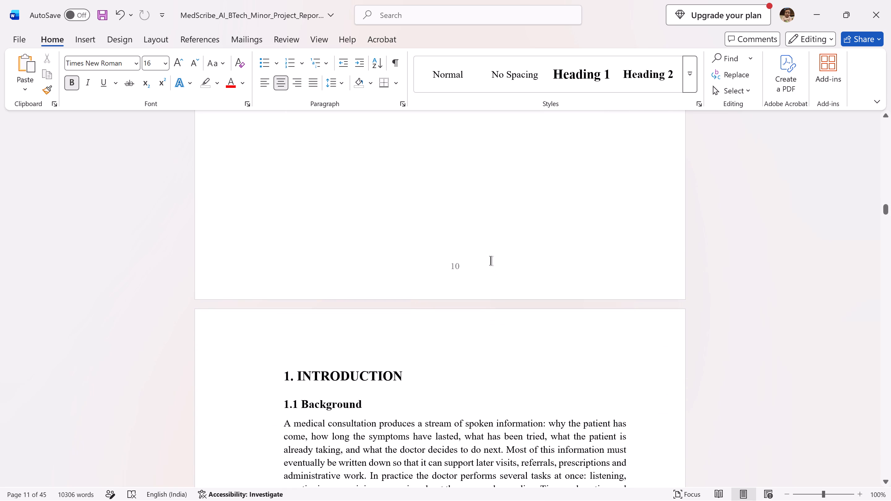
left_click_drag(490, 260, 491, 259)
key("ctrl+c")
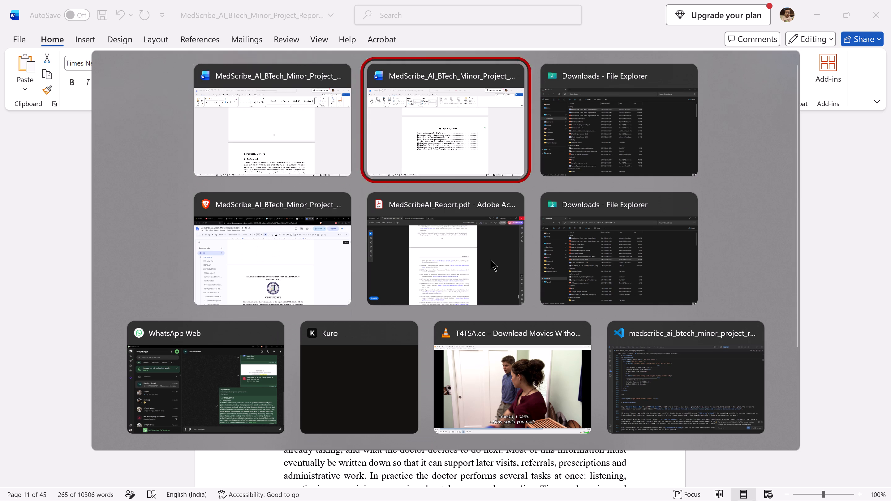
Close the extra Downloads folder window and the Acrobat window containing MedScribeAI_Report.pdf.
left_click(890, 0)
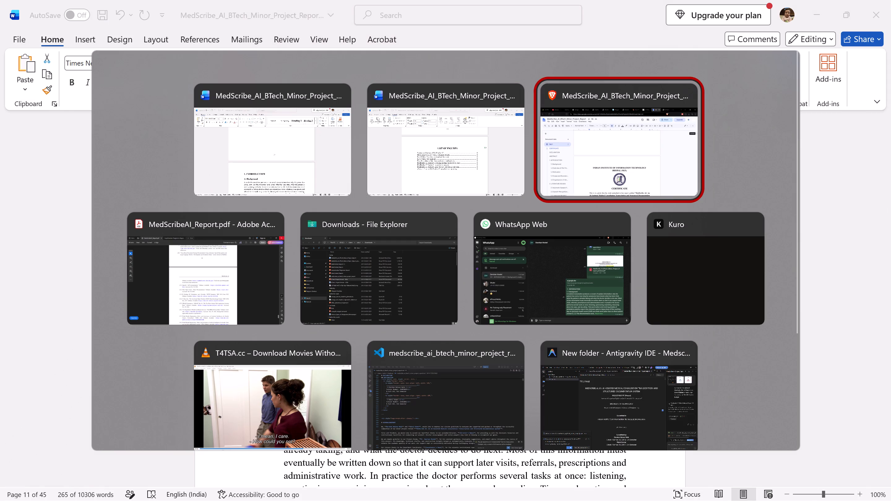
left_click(890, 0)
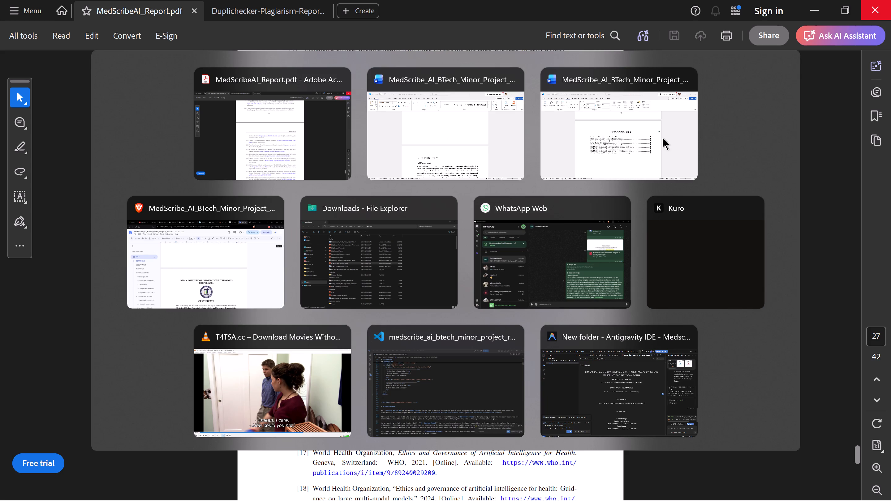
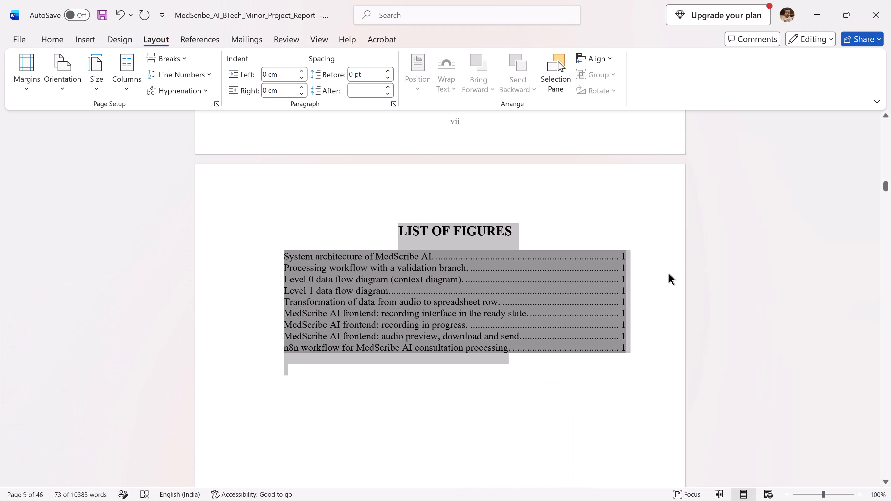
Close the earlier MedScribe_AI_BTech_Minor_Project_Report document from which the List of Figures was copied.
scroll(668, 273, "up", 17)
left_click(890, 0)
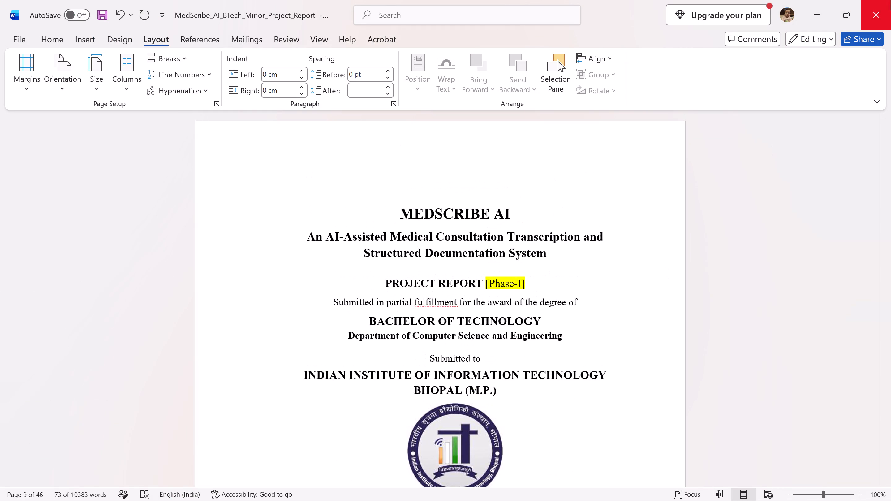
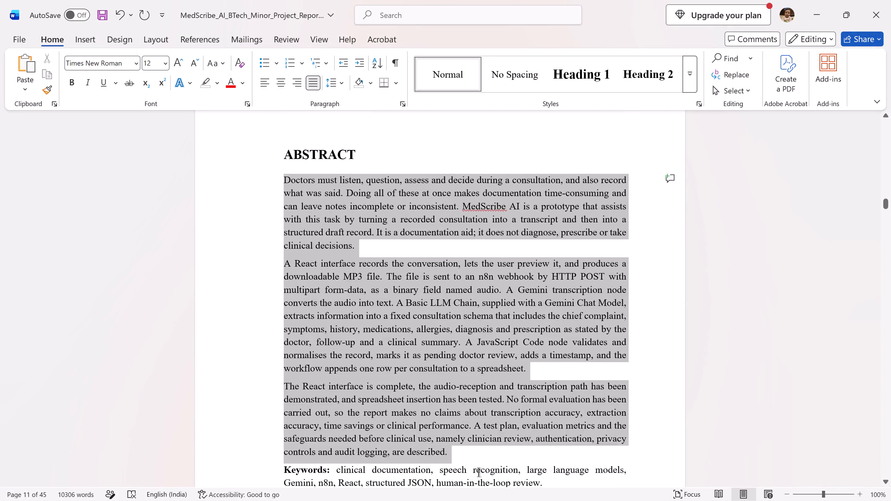
Replace the Abstract's body paragraphs and keywords in the MedScribe AI B.Tech minor project report with the copied Abstract section.
left_click_drag(478, 472, 557, 361)
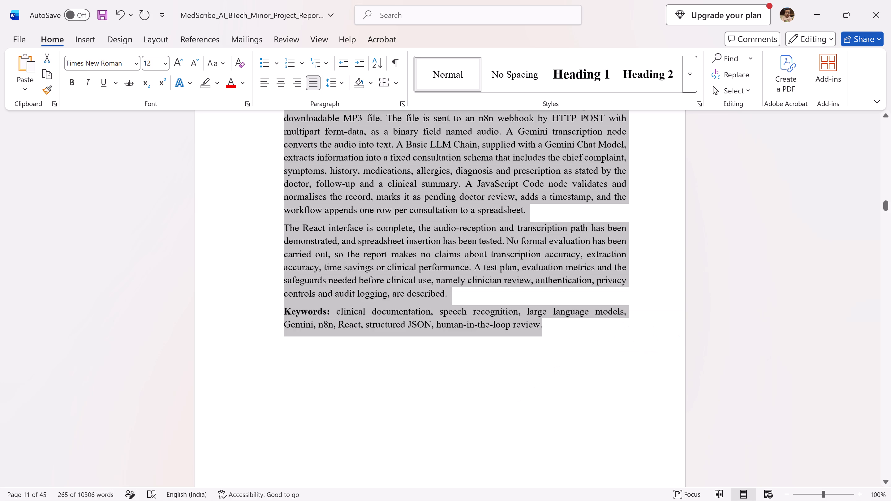
key("ctrl+v")
scroll(557, 361, "up", 3)
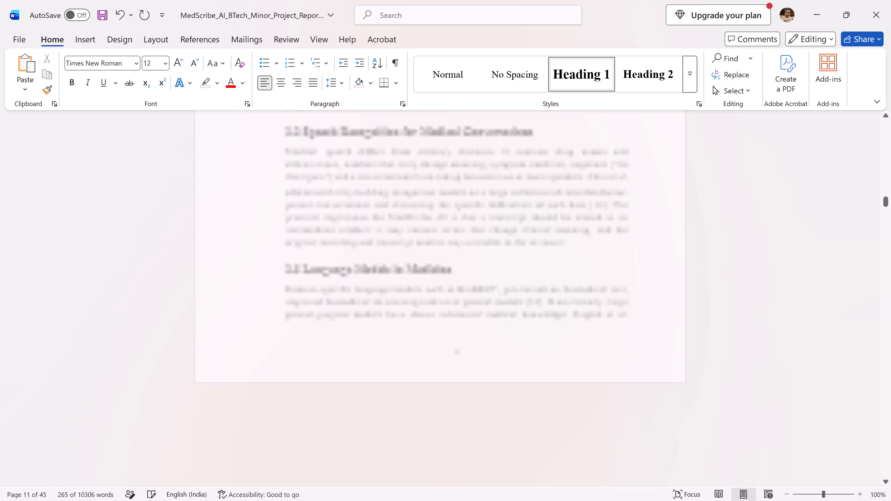
Check the layout of the pasted abstract across its pages and undo that paste.
scroll(557, 361, "up", 1)
scroll(557, 361, "down", 1)
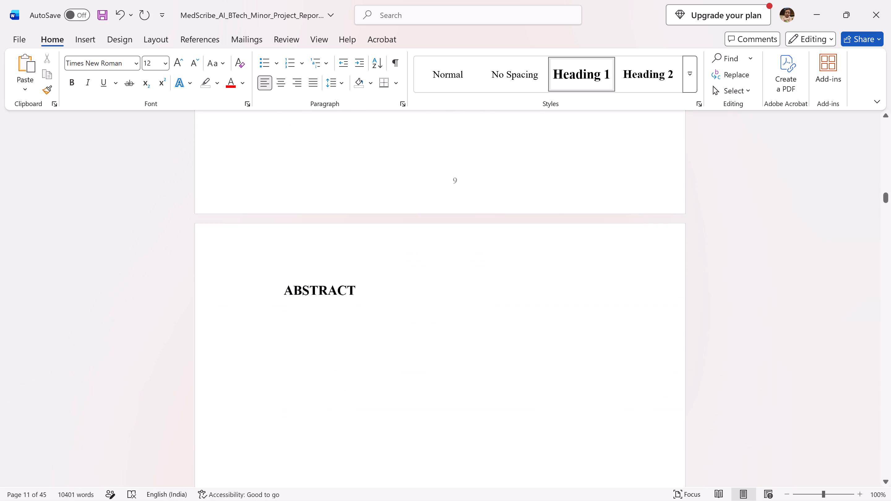
scroll(557, 361, "down", 1)
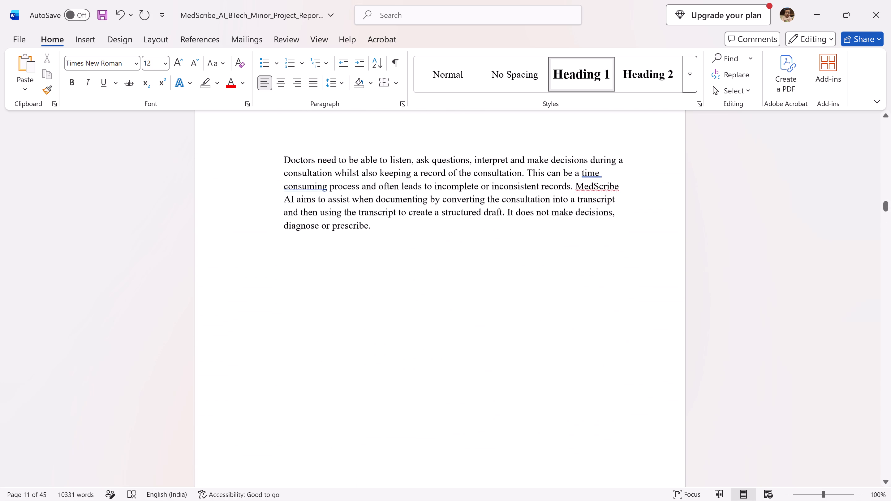
scroll(557, 361, "down", 2)
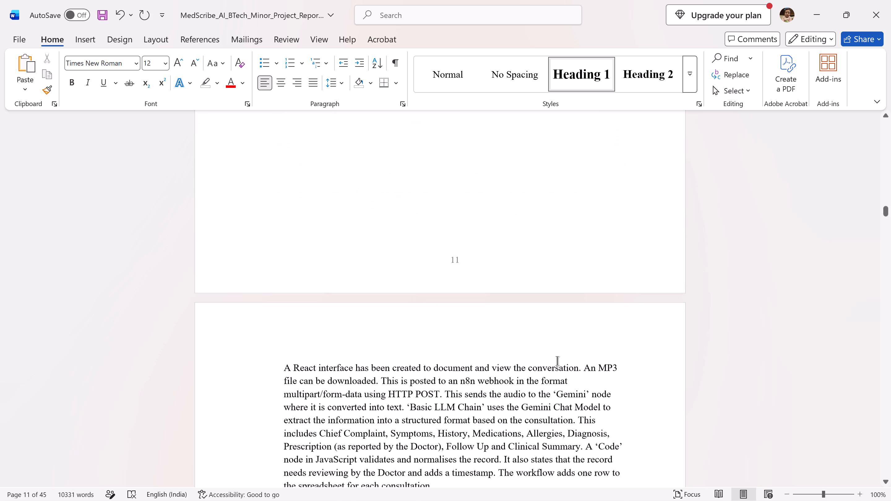
scroll(557, 361, "down", 1)
key("ctrl+z")
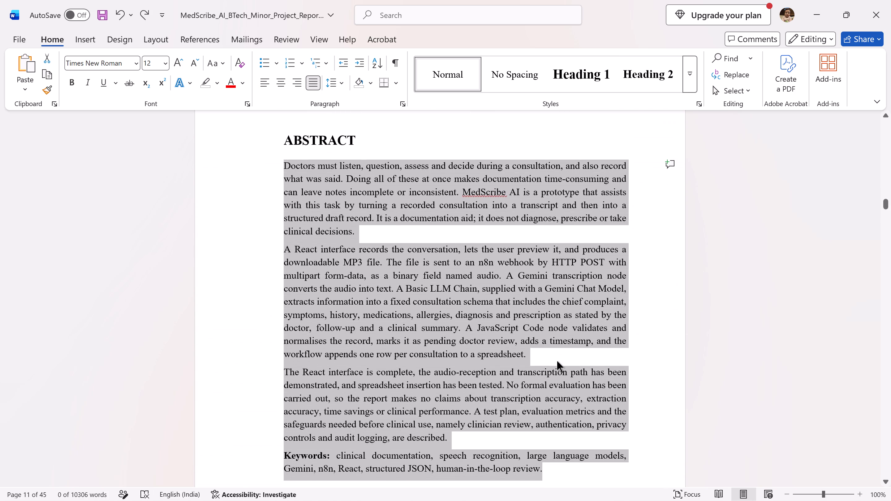
Replace the original text under the ABSTRACT heading with the copied reworded version, starting on a new line below the heading.
key("BackSpace")
scroll(557, 361, "up", 1)
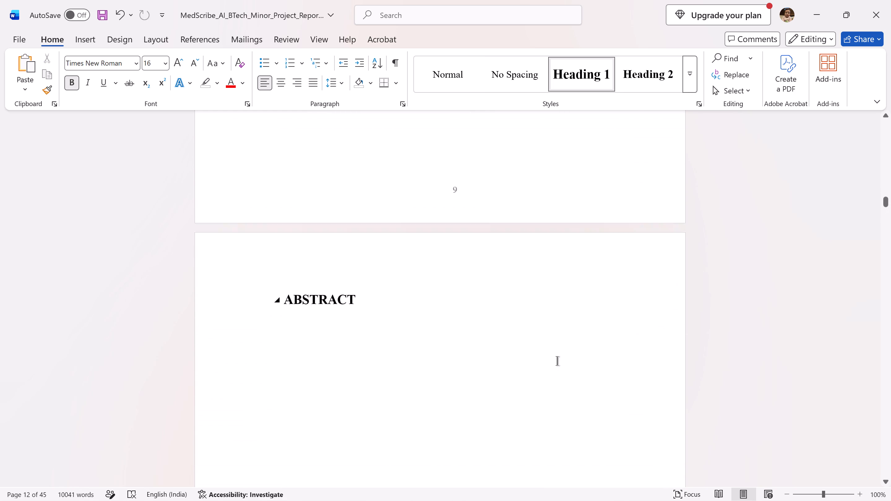
scroll(557, 361, "up", 1)
left_click(374, 307)
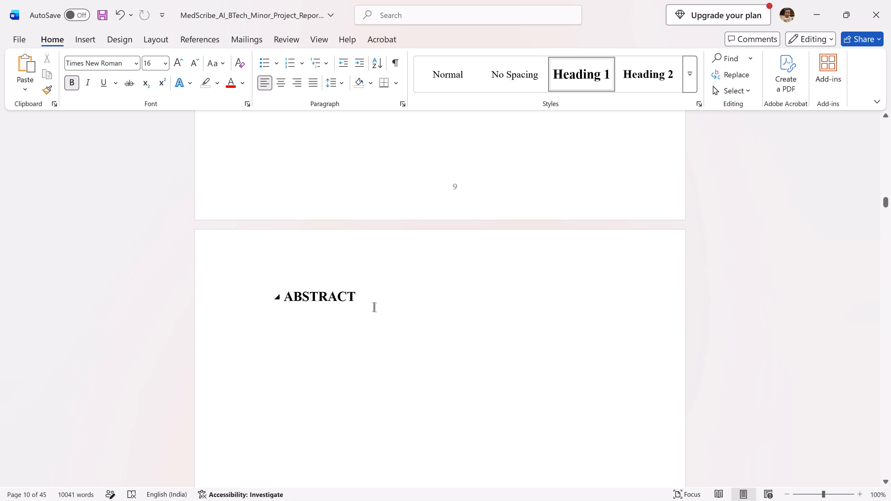
key("Return")
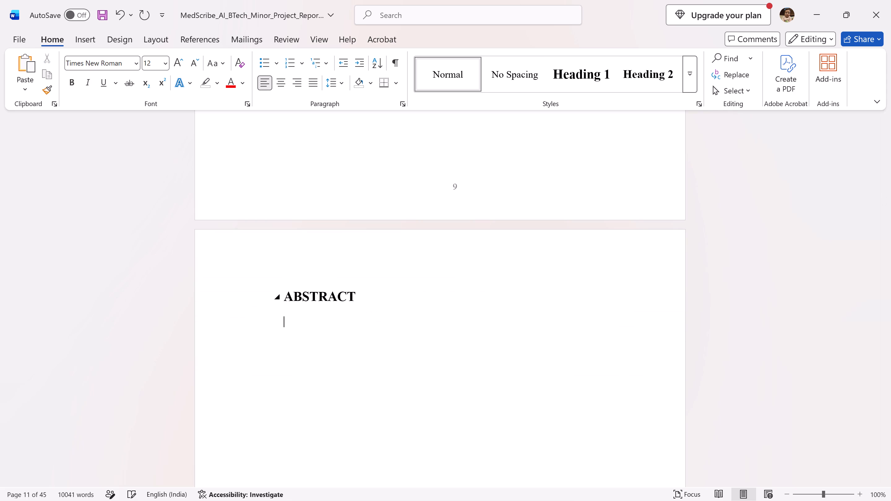
key("ctrl+v")
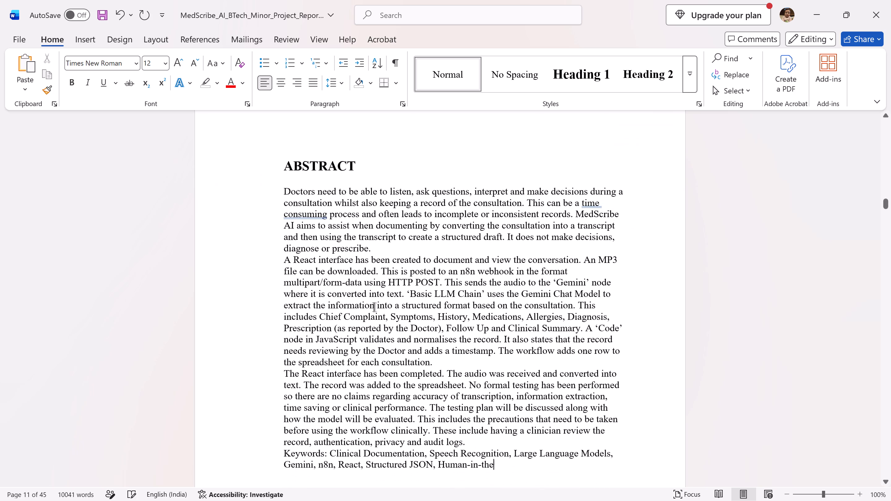
Look through the Introduction chapter, from 1.1 Background to 1.5 Organisation of the Report.
scroll(374, 307, "down", 1)
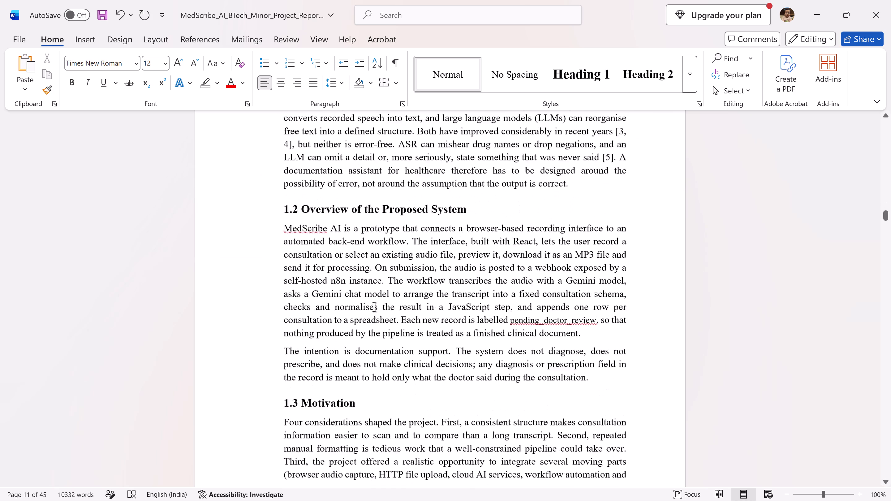
scroll(374, 307, "down", 1)
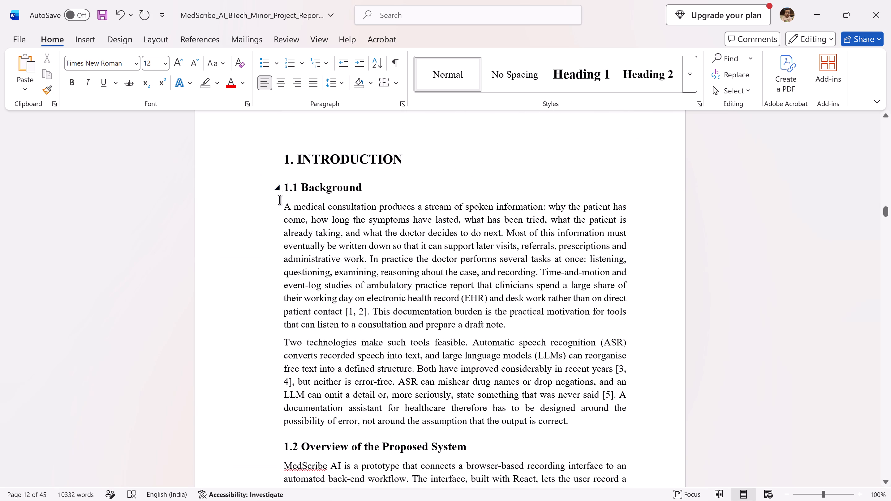
scroll(329, 313, "up", 1)
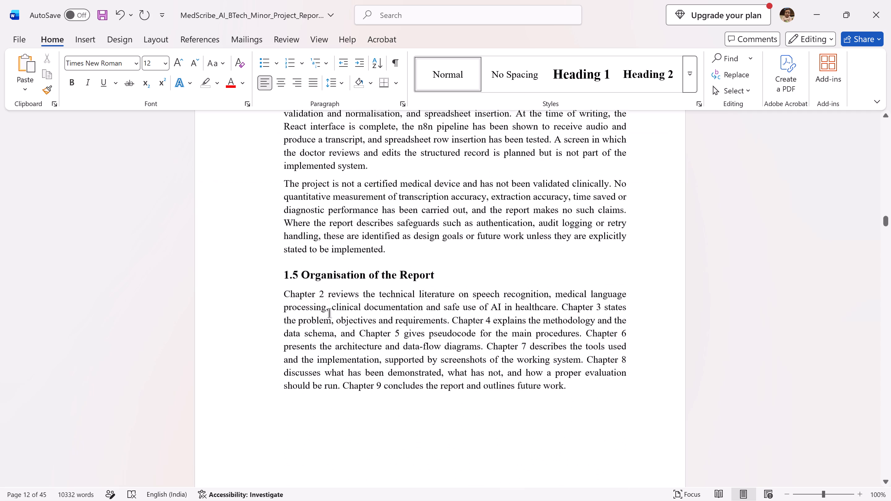
scroll(329, 313, "up", 1)
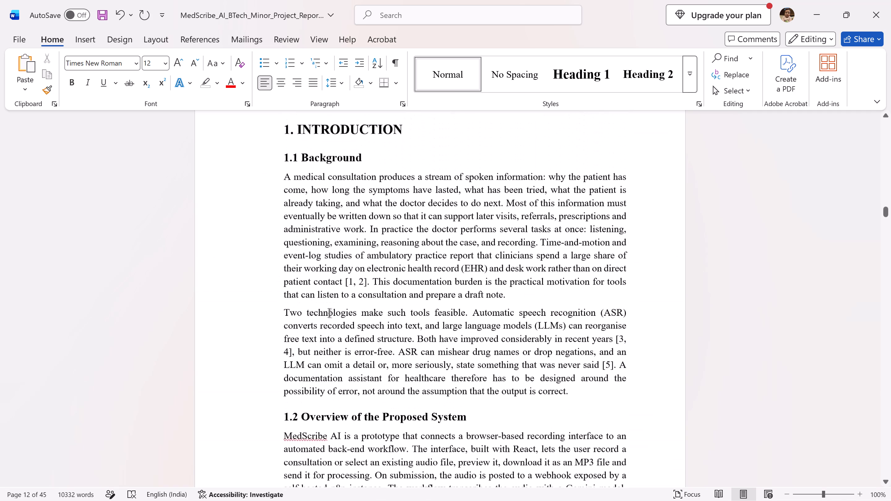
Select the 1.1 Background section of the Introduction, from its heading through the end of its second paragraph.
scroll(329, 313, "up", 1)
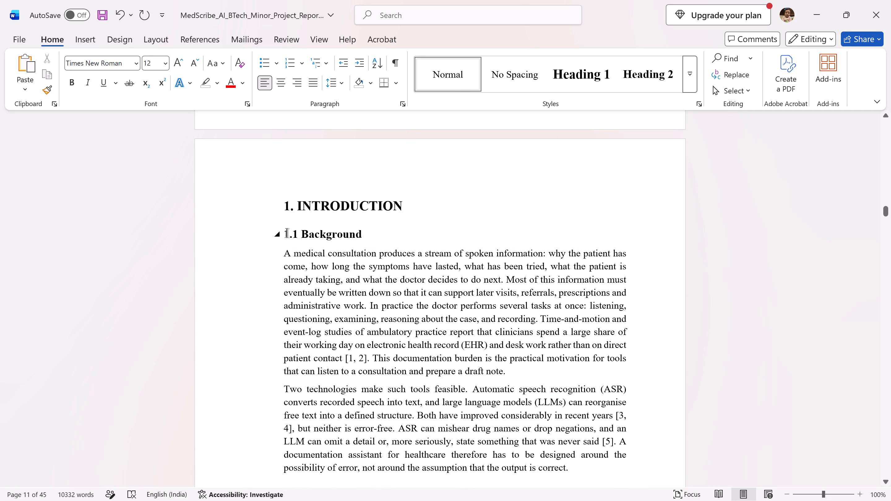
left_click_drag(286, 235, 408, 363)
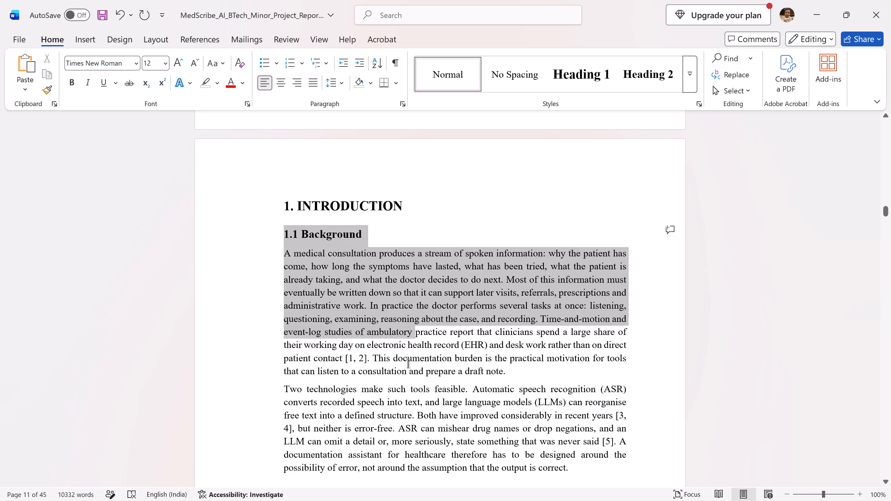
left_click_drag(408, 363, 554, 422)
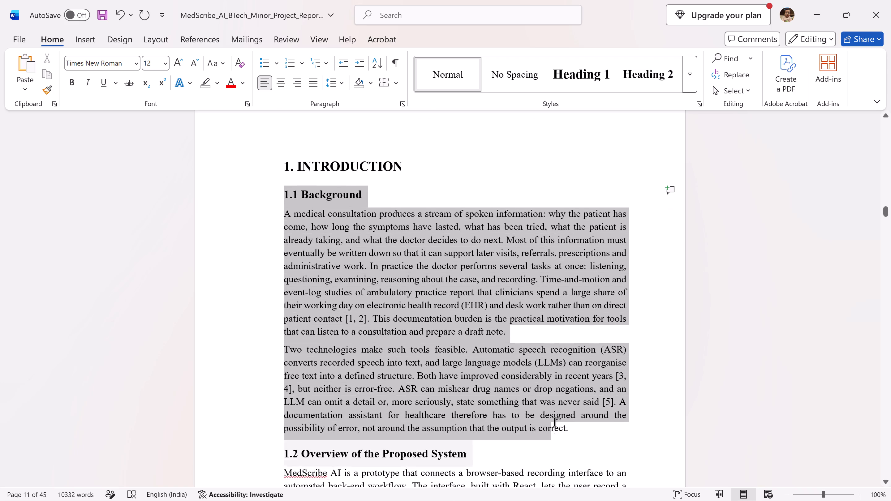
left_click_drag(554, 422, 568, 428)
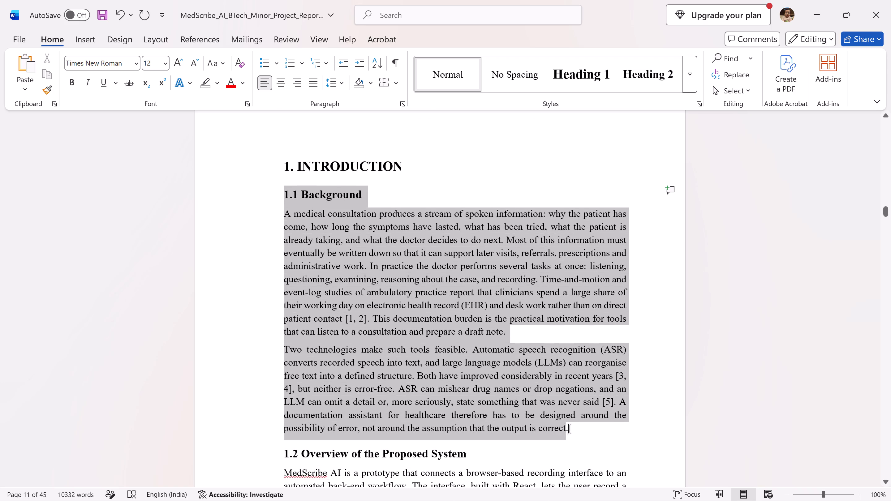
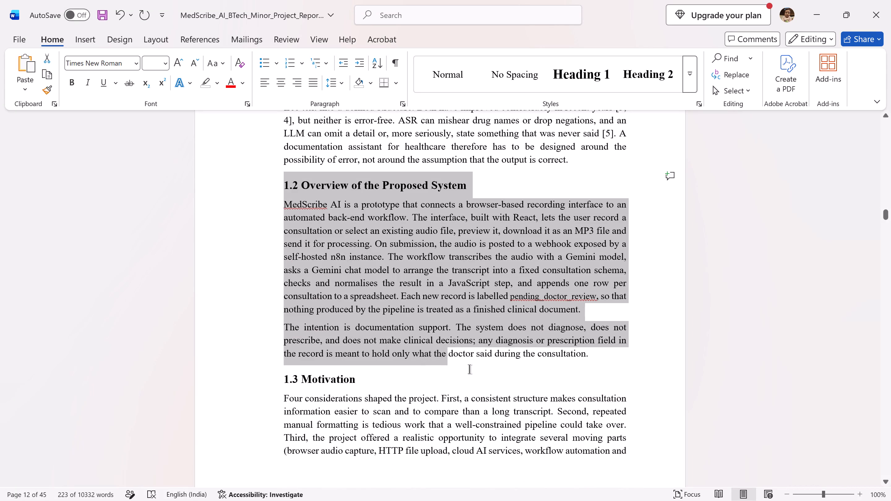
Select section 1.2 Overview of the Proposed System, from its heading through the full stop ending its second paragraph.
left_click_drag(469, 369, 586, 356)
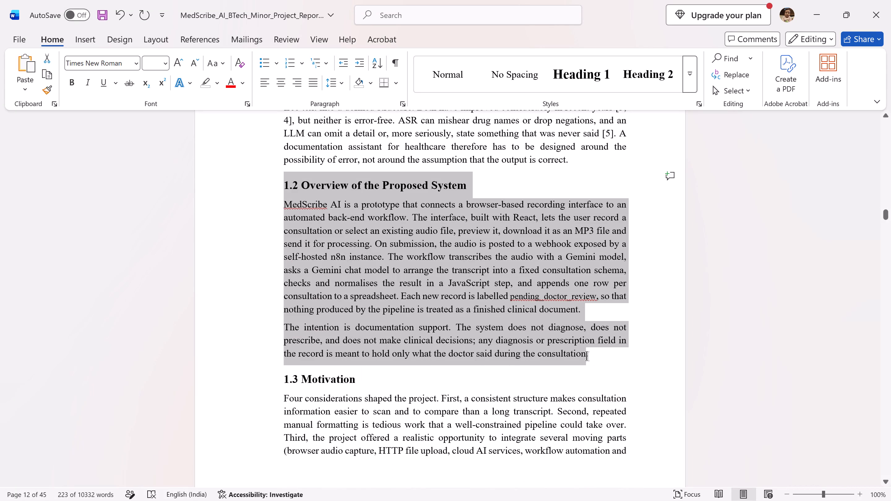
left_click_drag(586, 356, 587, 355)
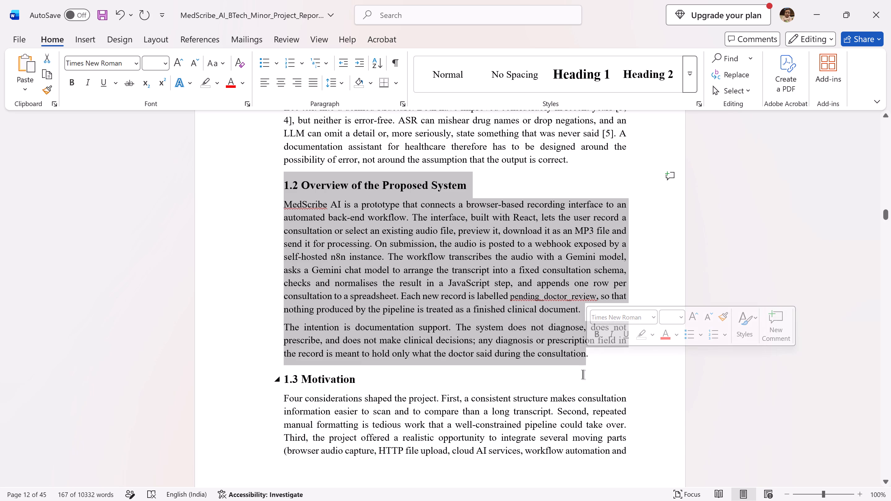
key("shift+Right")
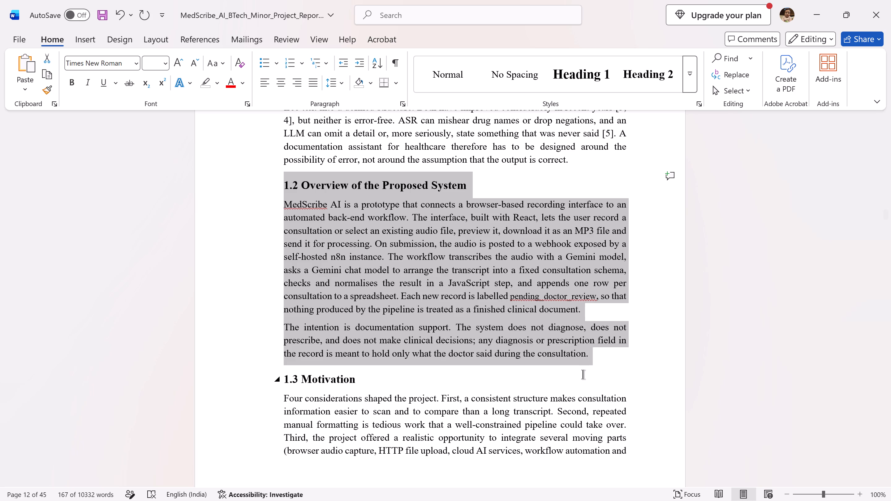
left_click(595, 357)
left_click_drag(595, 357, 312, 188)
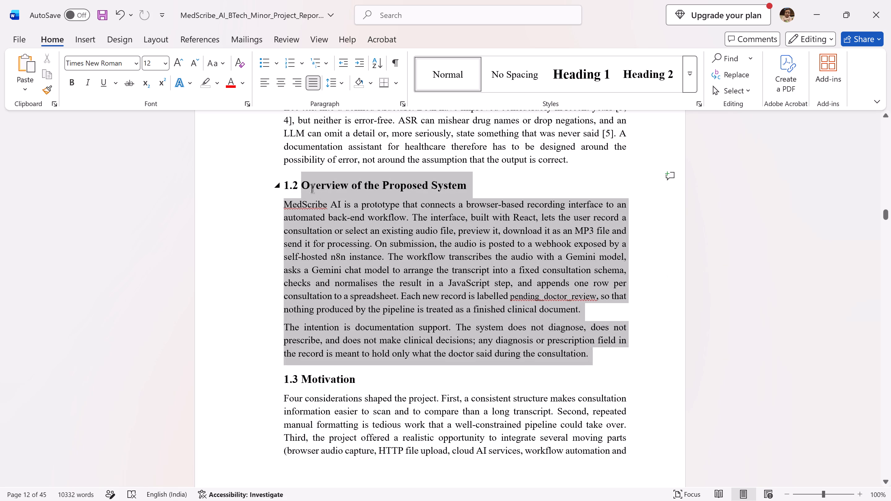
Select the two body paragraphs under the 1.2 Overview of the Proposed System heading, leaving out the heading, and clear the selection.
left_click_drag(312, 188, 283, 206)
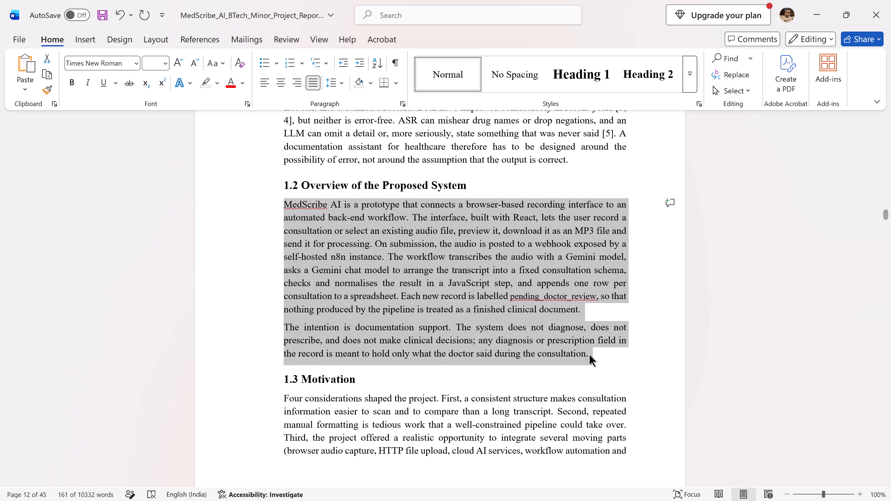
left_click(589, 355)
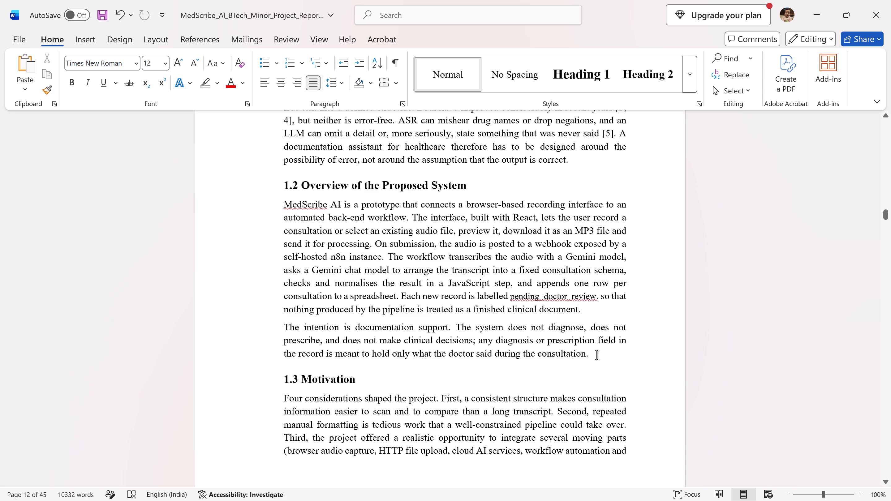
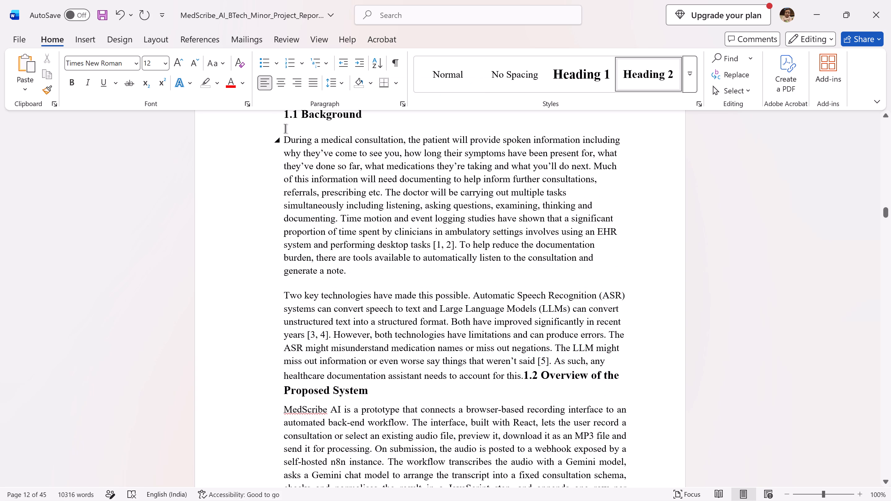
Separate the 1.2 Overview of the Proposed System heading from the end of the Background text onto its own line.
key("Return")
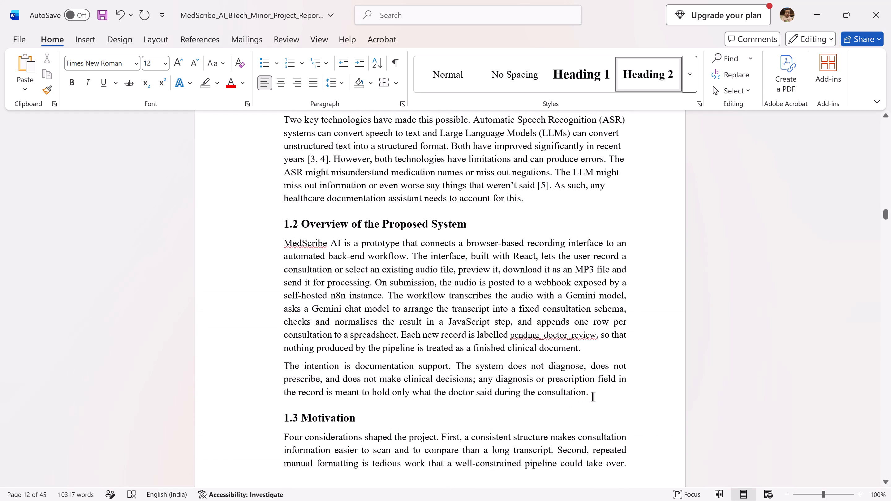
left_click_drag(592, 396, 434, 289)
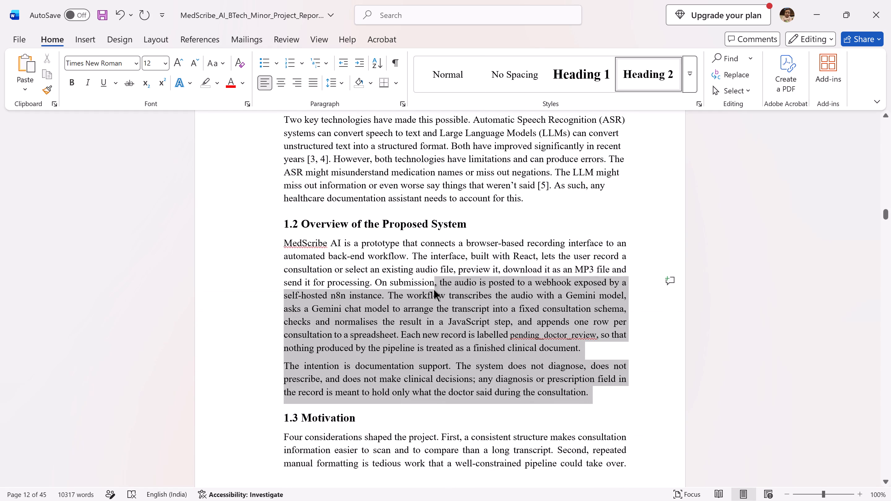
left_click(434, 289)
Copy the whole 1.3 Motivation section, from its heading to the end of its paragraph on the following page.
scroll(434, 289, "down", 1)
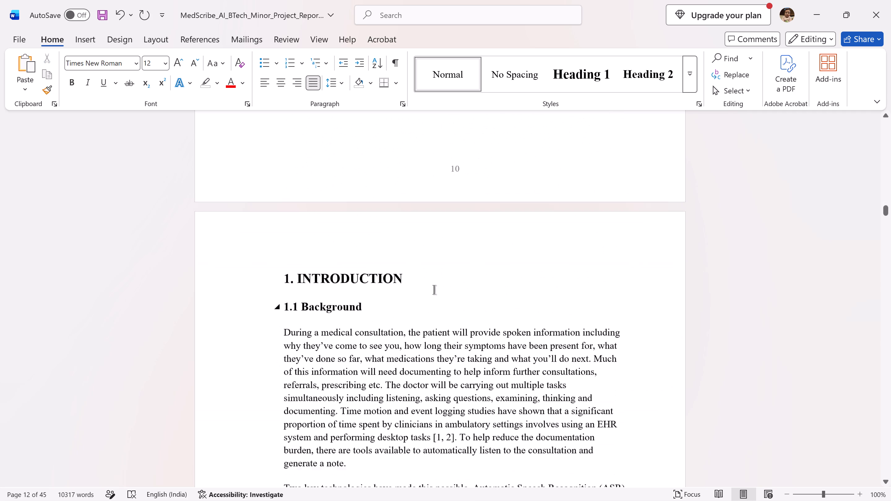
scroll(434, 289, "down", 1)
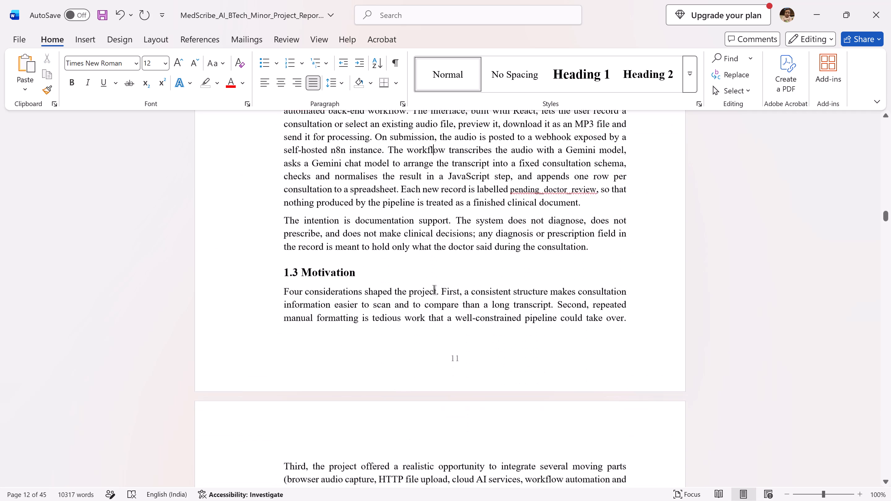
scroll(434, 289, "down", 1)
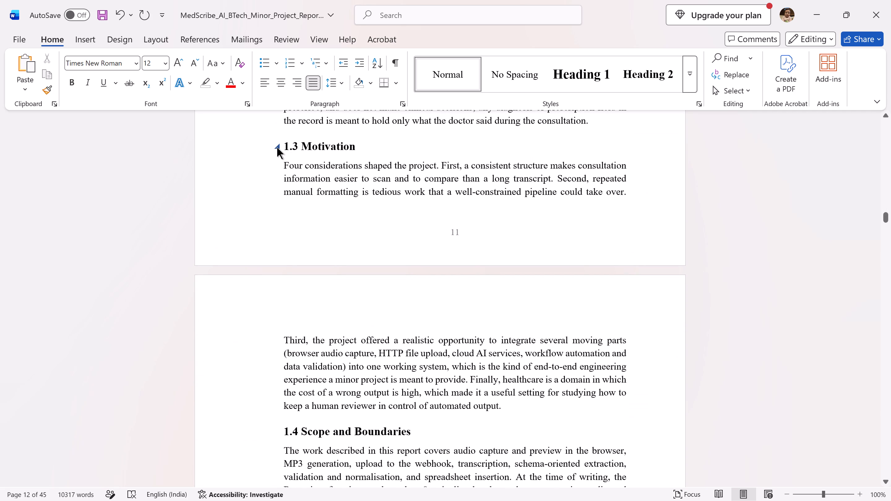
left_click(277, 148)
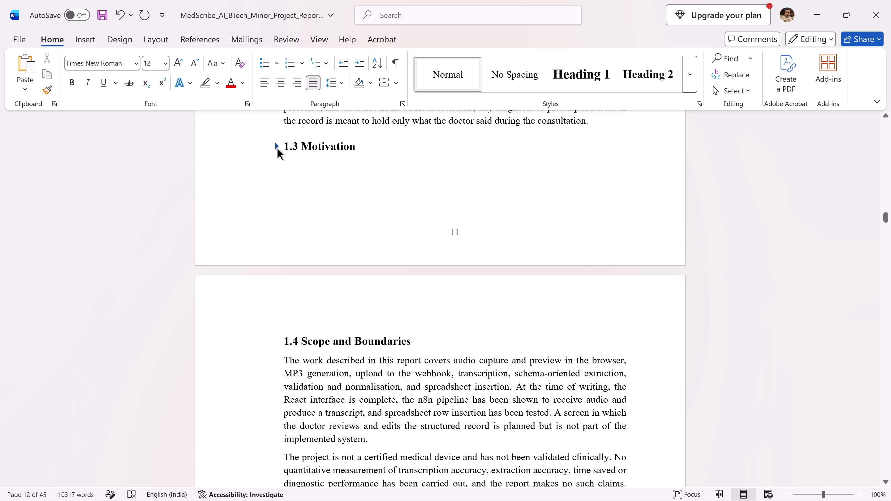
left_click(277, 148)
left_click_drag(283, 142, 378, 231)
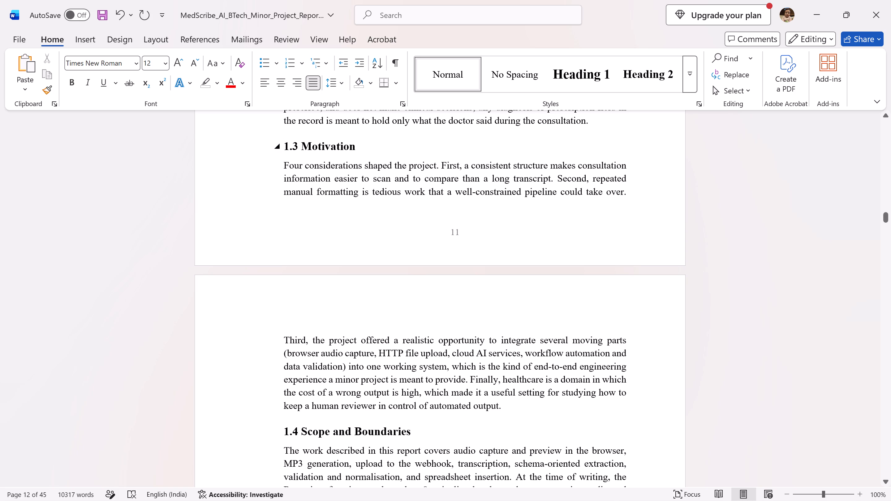
left_click_drag(378, 231, 279, 147)
left_click_drag(284, 143, 577, 409)
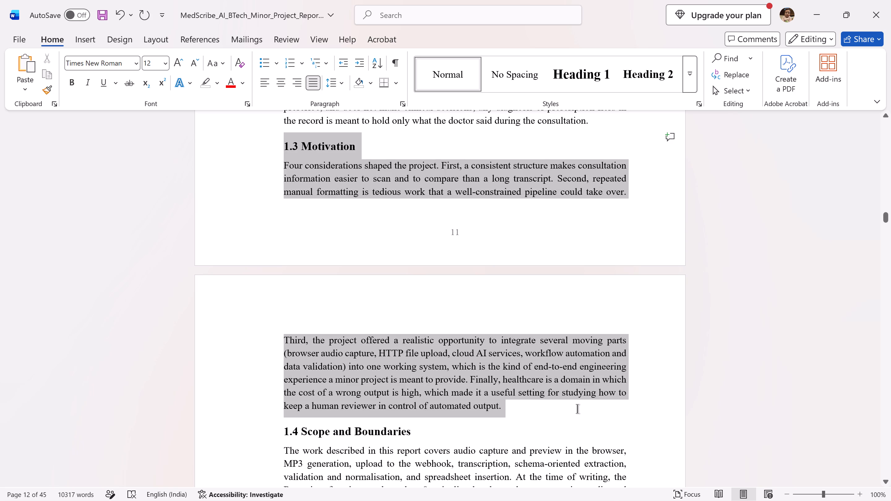
left_click_drag(577, 409, 569, 407)
key("ctrl+c")
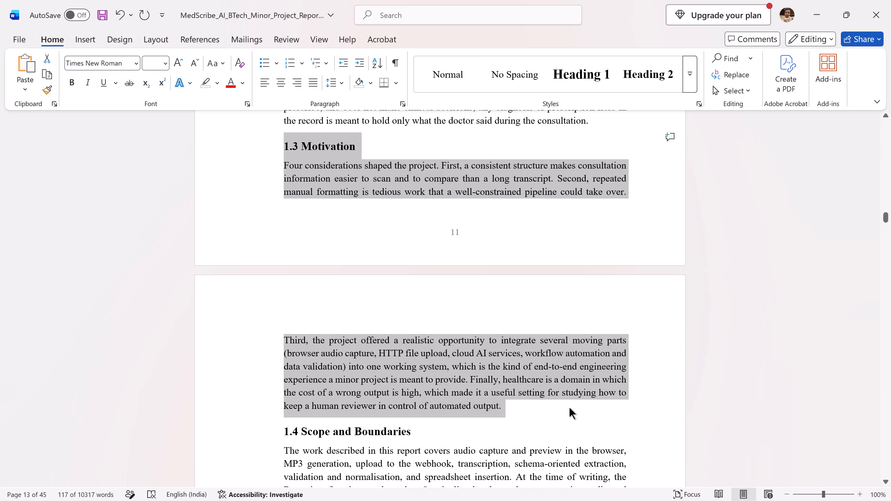
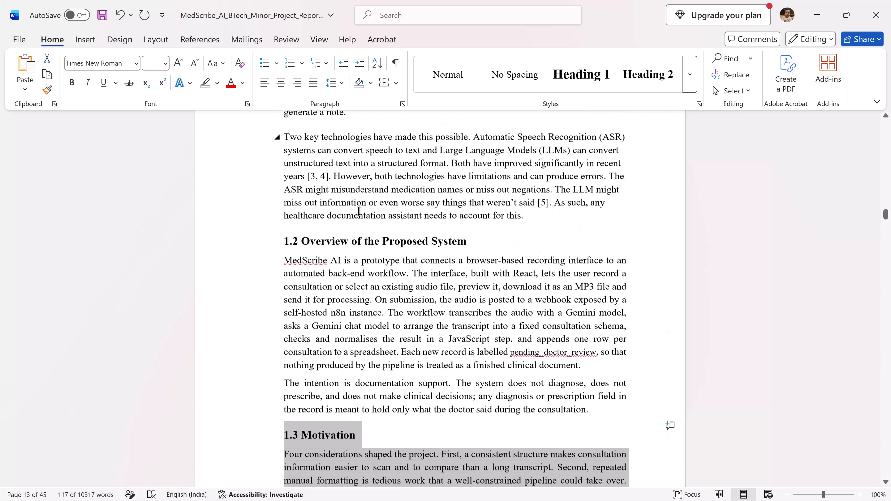
Replace the 1.2 Overview of the Proposed System section with the copied reworded version, keeping the 1.3 Motivation heading on its own line.
left_click_drag(589, 393, 282, 242)
key("ctrl+v")
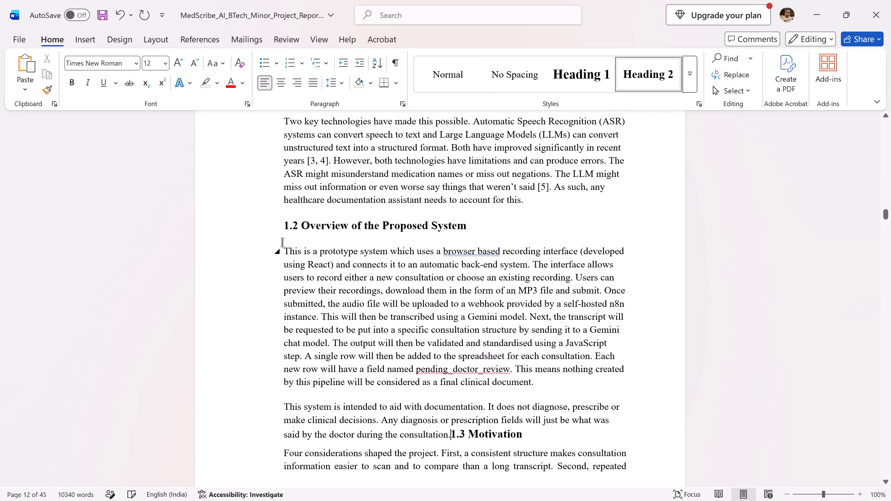
key("Return")
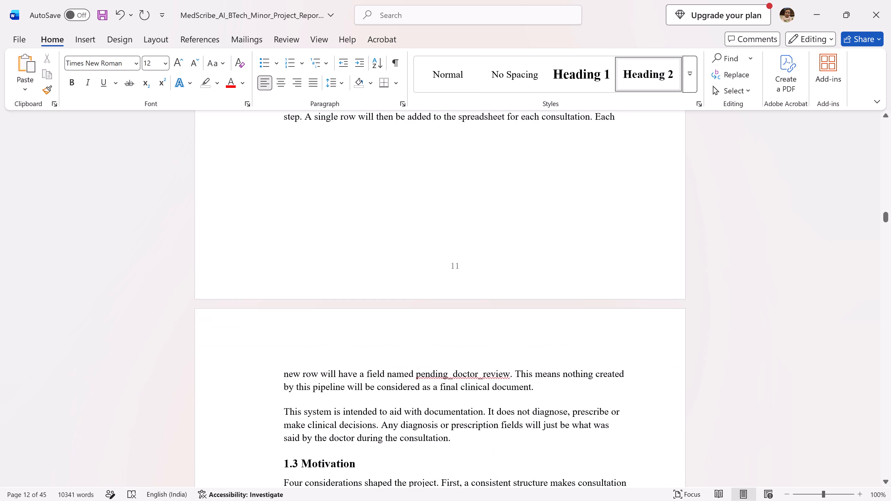
Select the 1.4 Scope and Boundaries section, from its heading to the end of its second paragraph.
scroll(282, 242, "down", 1)
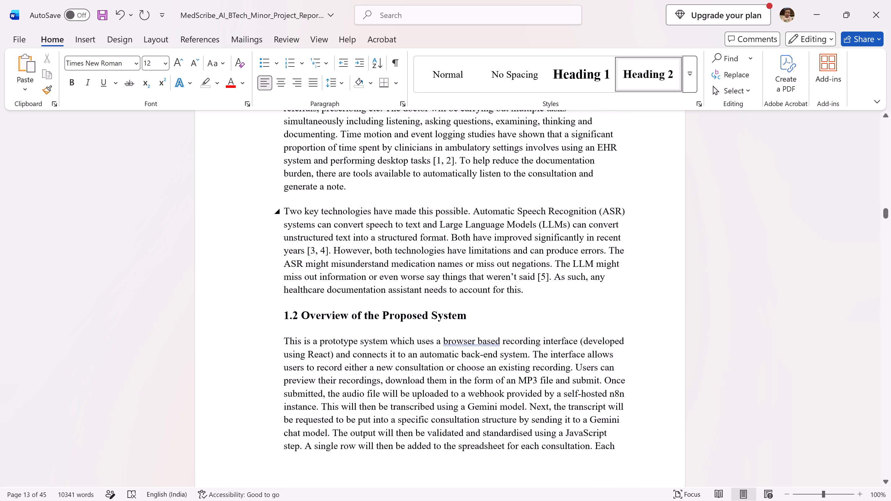
scroll(282, 242, "down", 1)
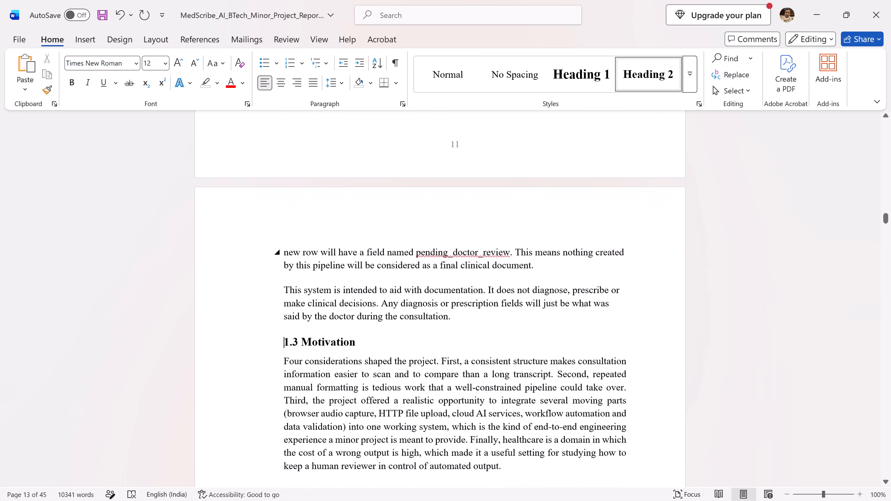
scroll(282, 242, "down", 1)
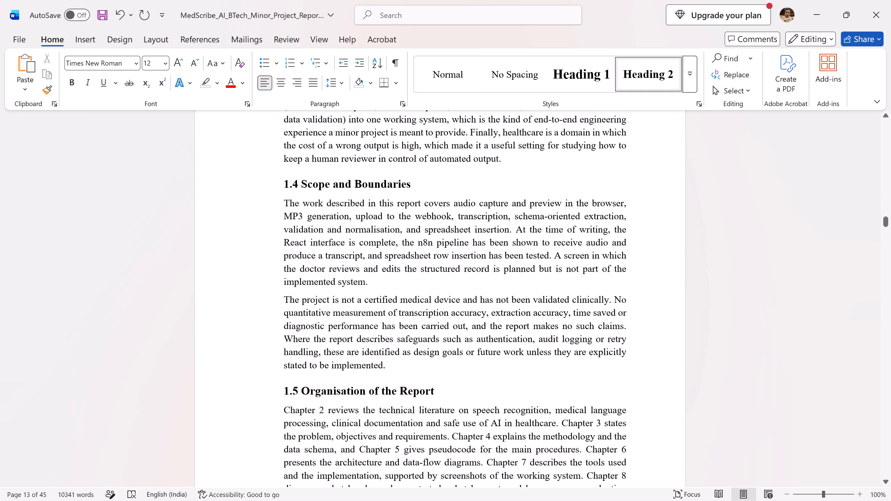
scroll(282, 242, "down", 1)
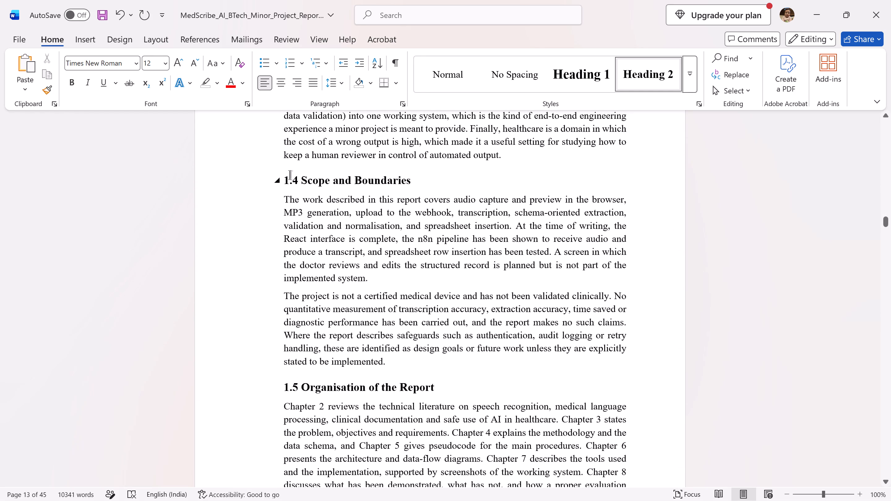
left_click_drag(284, 182, 436, 364)
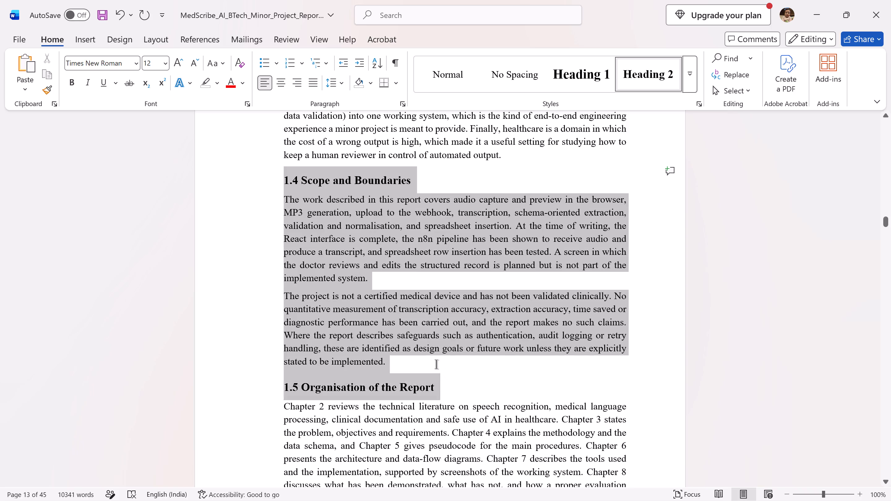
left_click_drag(436, 364, 426, 355)
left_click_drag(393, 365, 319, 261)
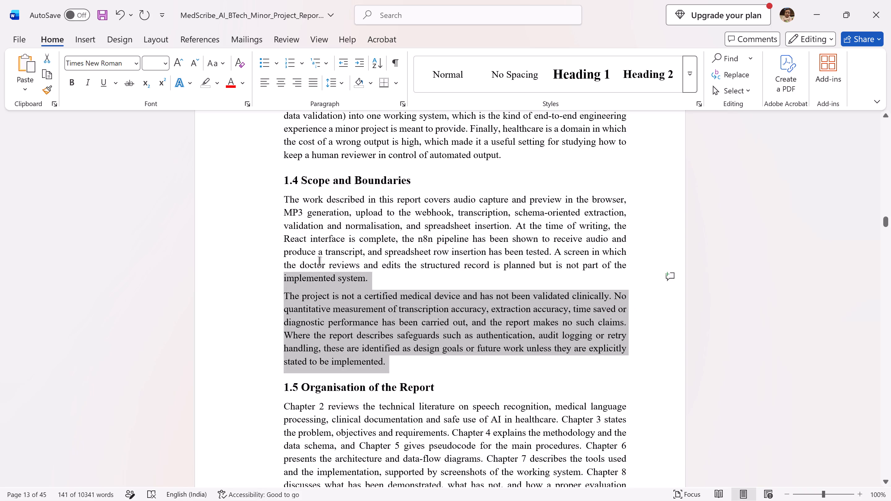
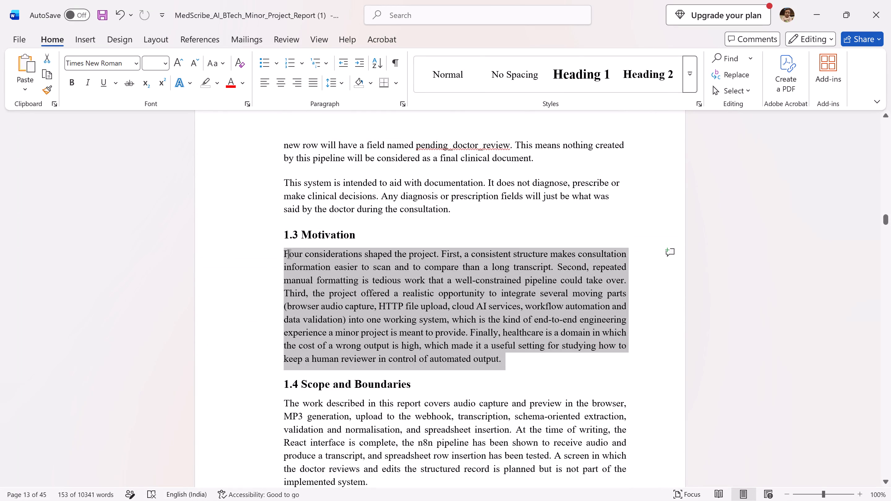
Replace the 1.3 Motivation paragraph with the copied reworded version, keeping the 1.4 Scope and Boundaries heading on its own line.
left_click_drag(288, 254, 282, 254)
key("ctrl+v")
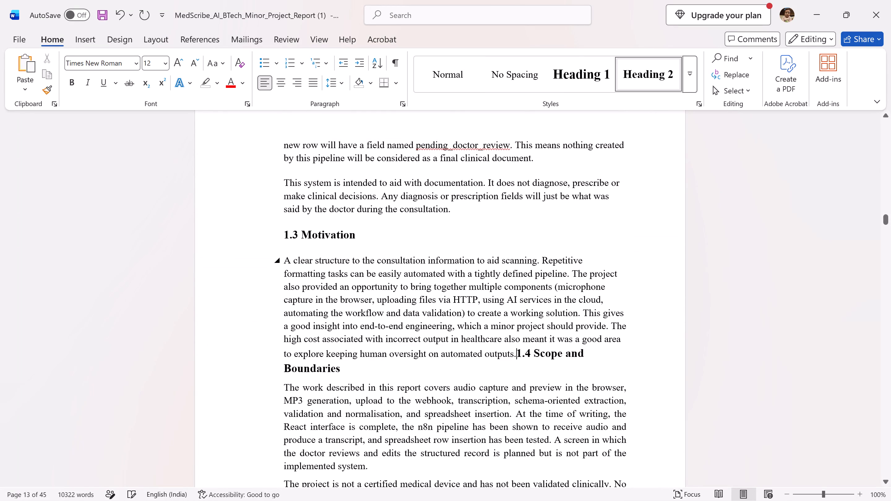
key("Return")
Select the 1.5 Organisation of the Report section, from its heading to the end of its paragraph.
scroll(282, 254, "down", 1)
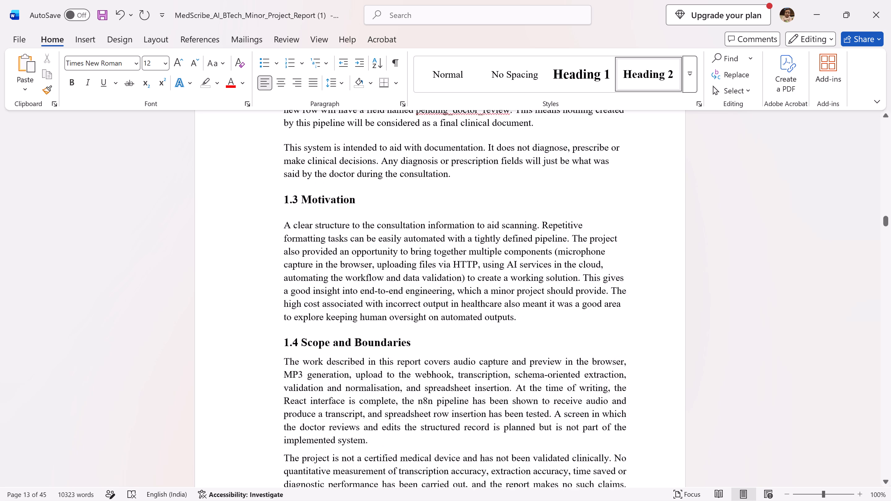
scroll(282, 254, "down", 1)
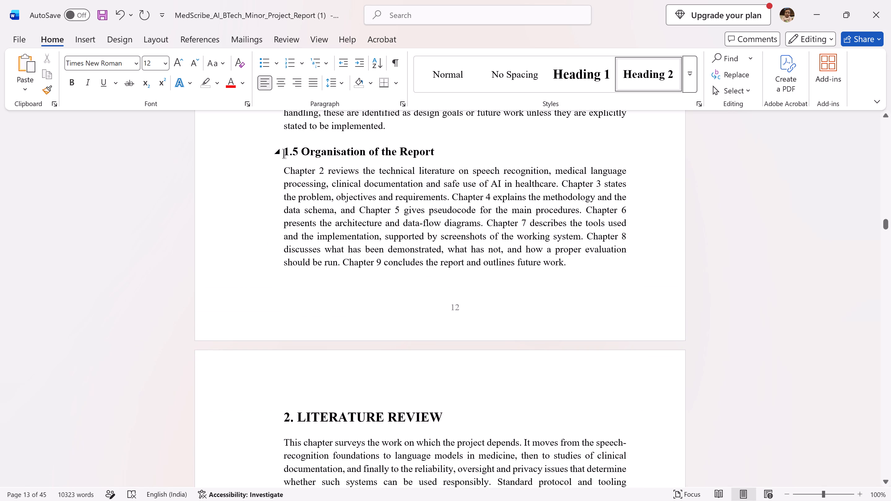
left_click_drag(286, 151, 613, 275)
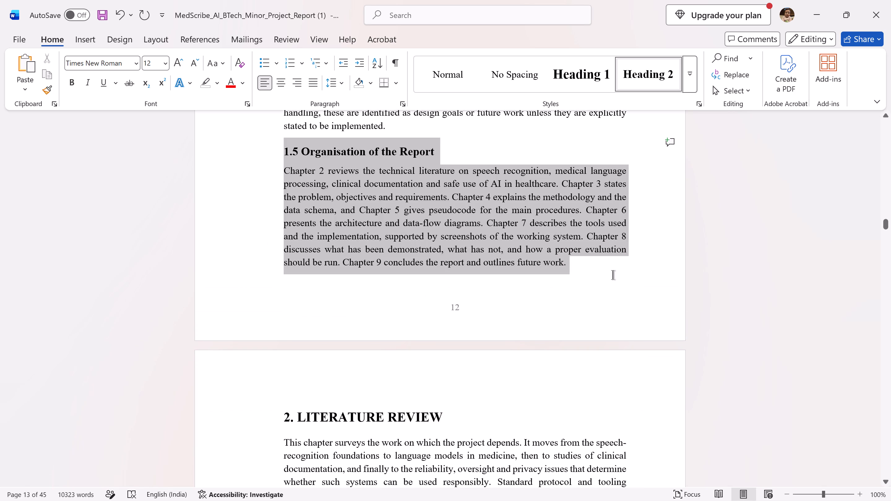
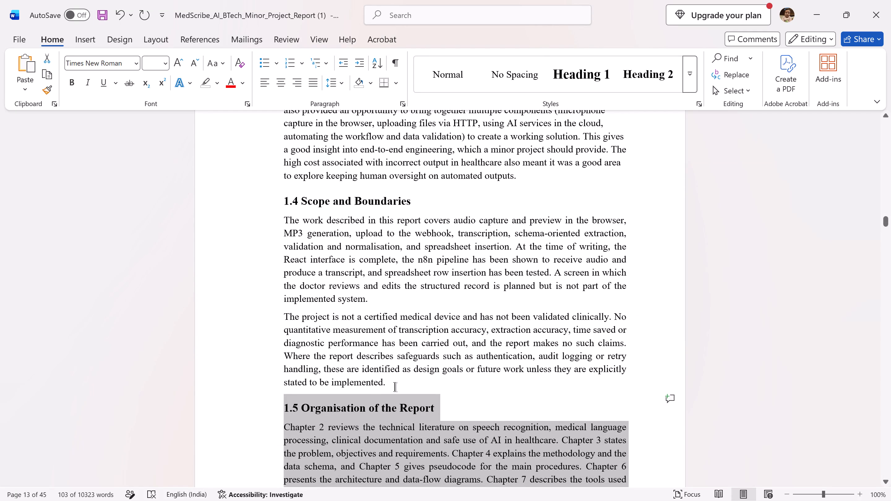
Replace both 1.4 Scope and Boundaries paragraphs with the copied reworded version, keeping the 1.5 Organisation of the Report heading on its own line.
left_click_drag(394, 387, 276, 224)
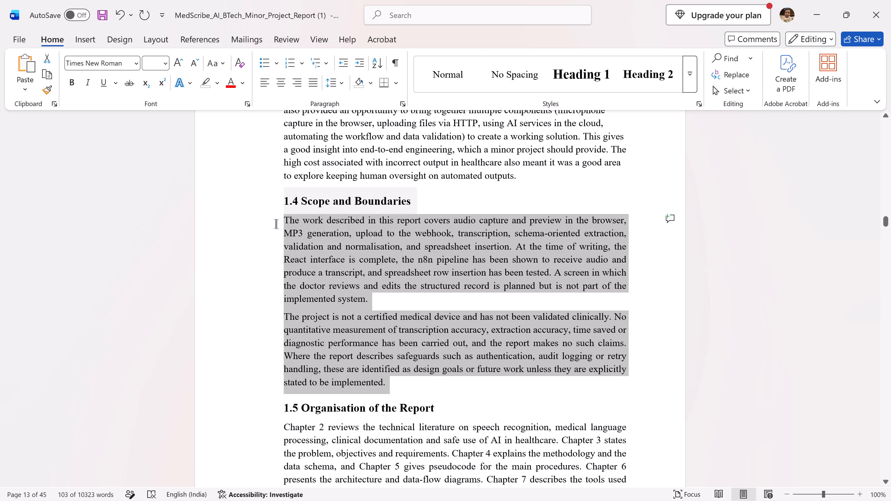
left_click_drag(276, 224, 276, 224)
key("ctrl+v")
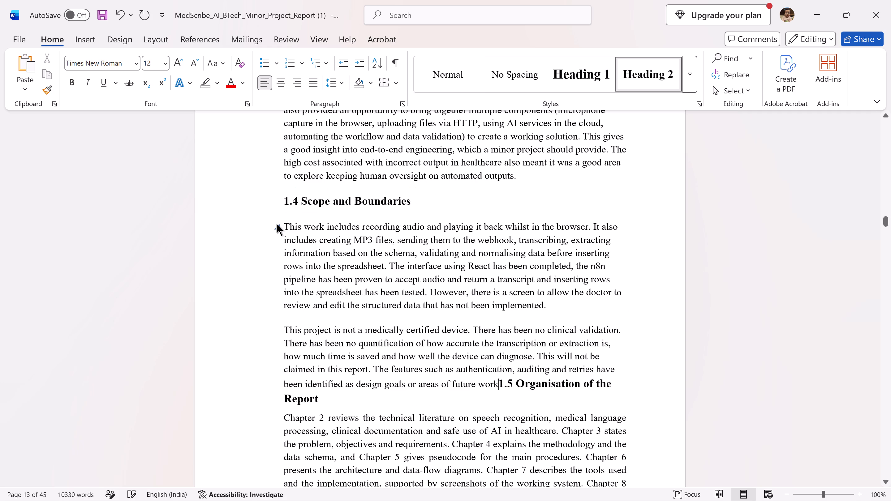
key("Return")
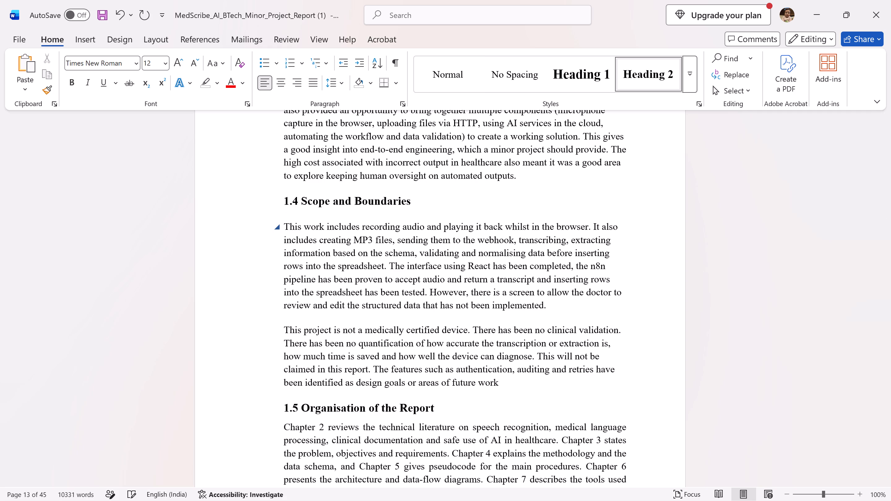
Select the 2. LITERATURE REVIEW chapter heading together with its introductory paragraph, stopping before 2.1 Automatic Speech Recognition.
scroll(276, 224, "down", 1)
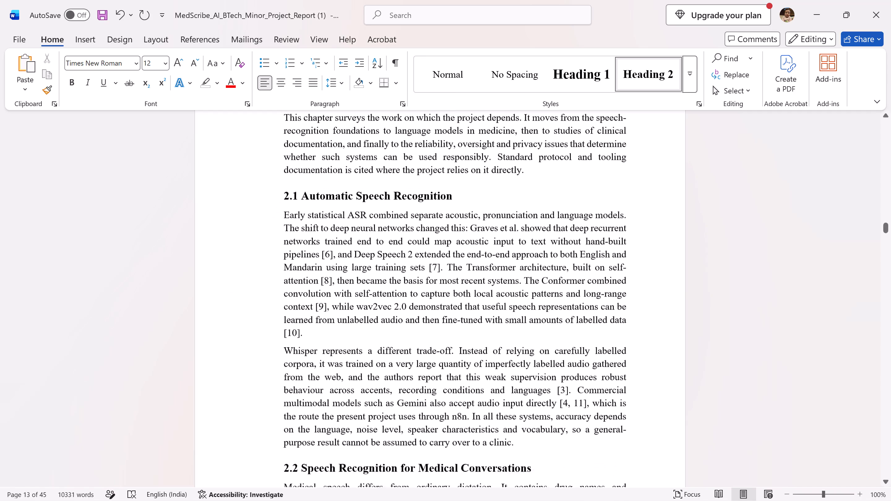
scroll(276, 224, "down", 1)
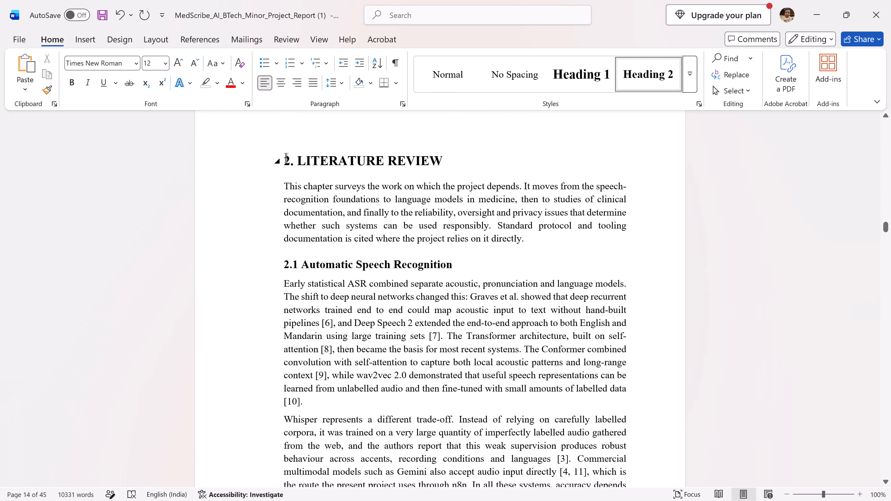
left_click_drag(286, 157, 554, 242)
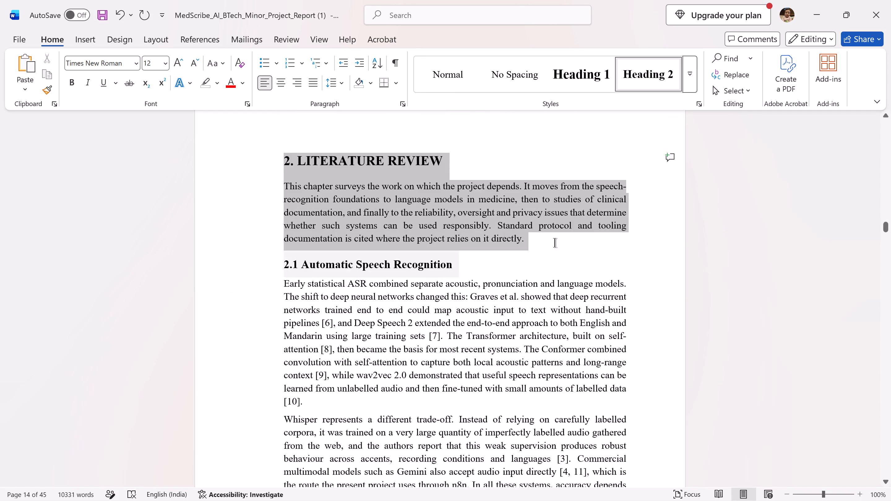
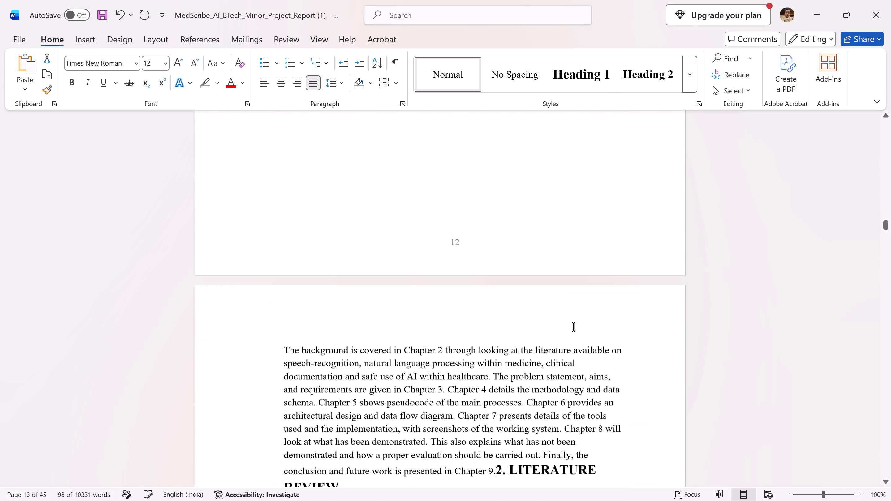
Put the 2. LITERATURE REVIEW heading on its own line, separate from the paragraph ending with Chapter 9.
key("Return")
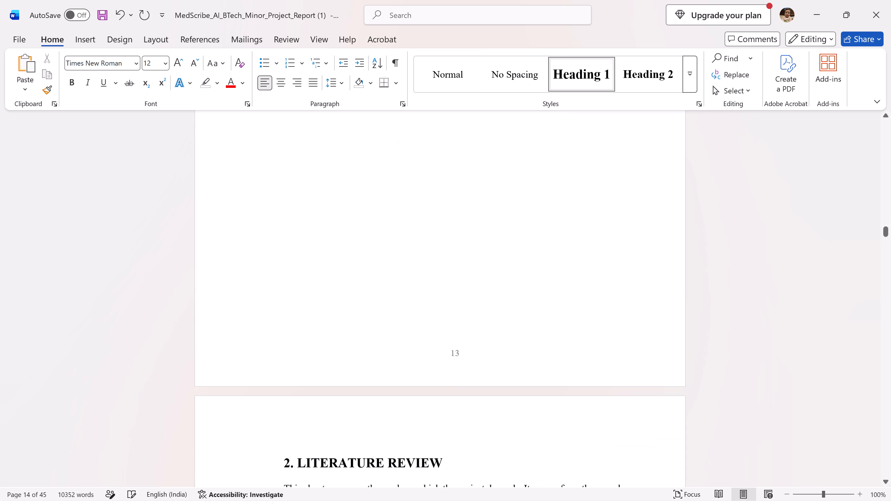
Copy the 2.1 Automatic Speech Recognition section, including its heading and both paragraphs, stopping before 2.2.
scroll(573, 327, "down", 1)
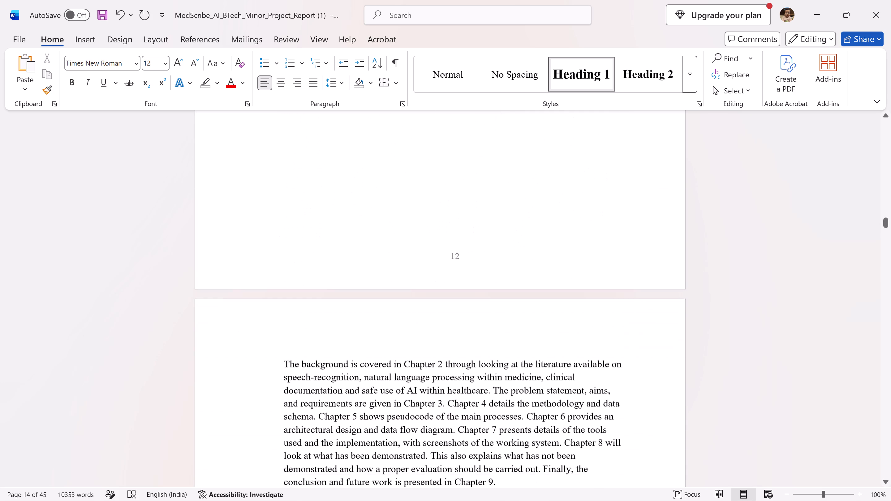
scroll(573, 327, "down", 1)
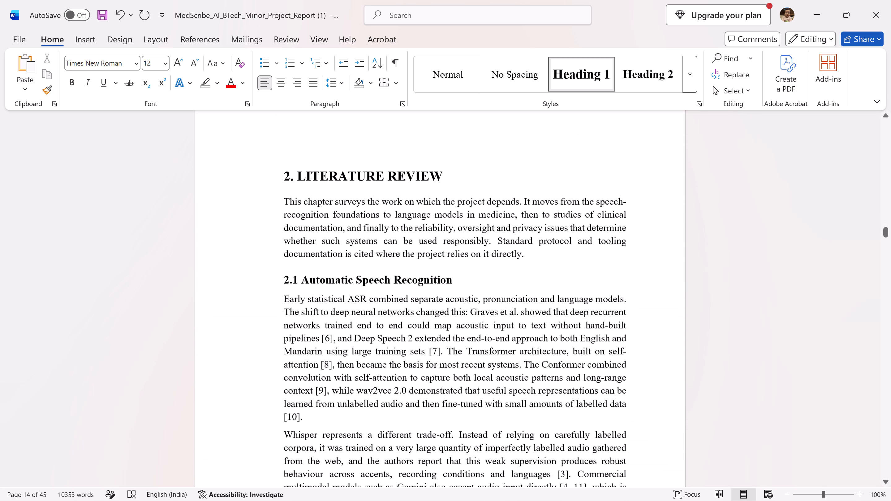
scroll(573, 327, "down", 2)
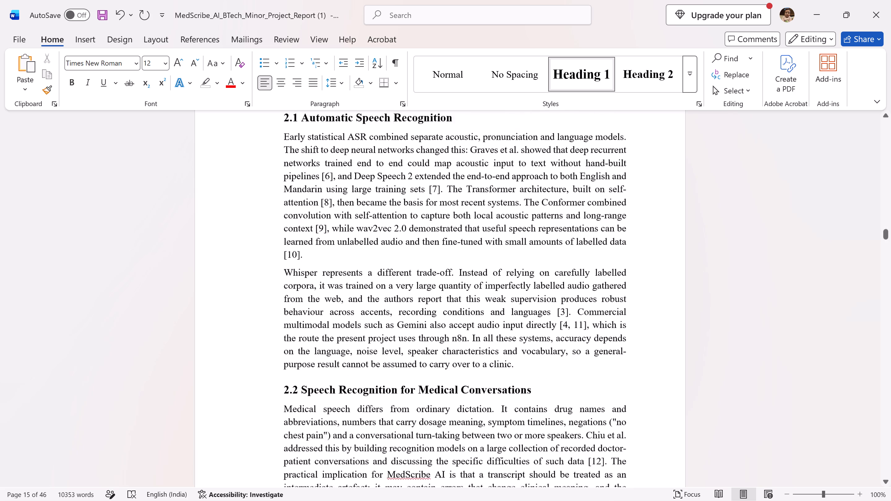
scroll(573, 327, "down", 1)
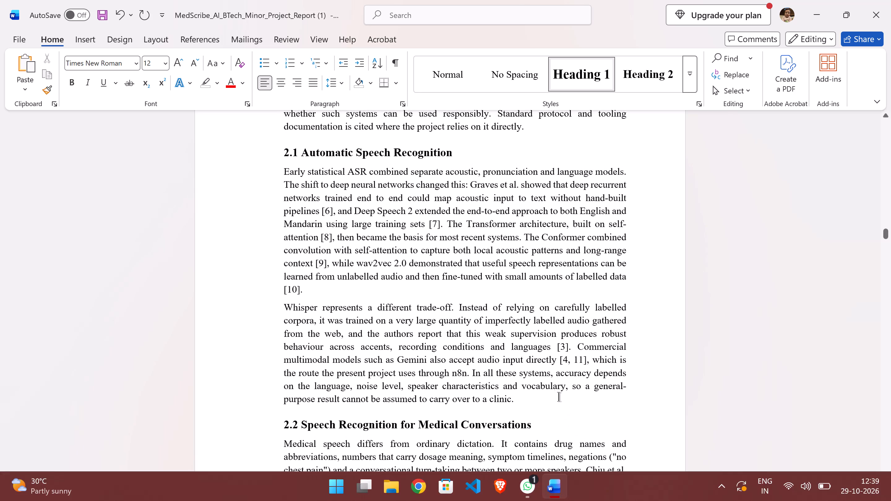
left_click_drag(537, 402, 284, 167)
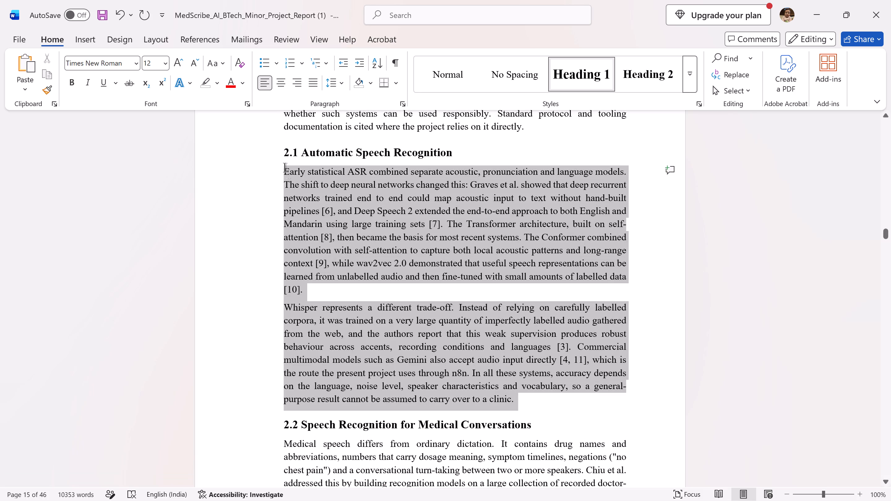
left_click_drag(284, 167, 281, 160)
key("ctrl+c")
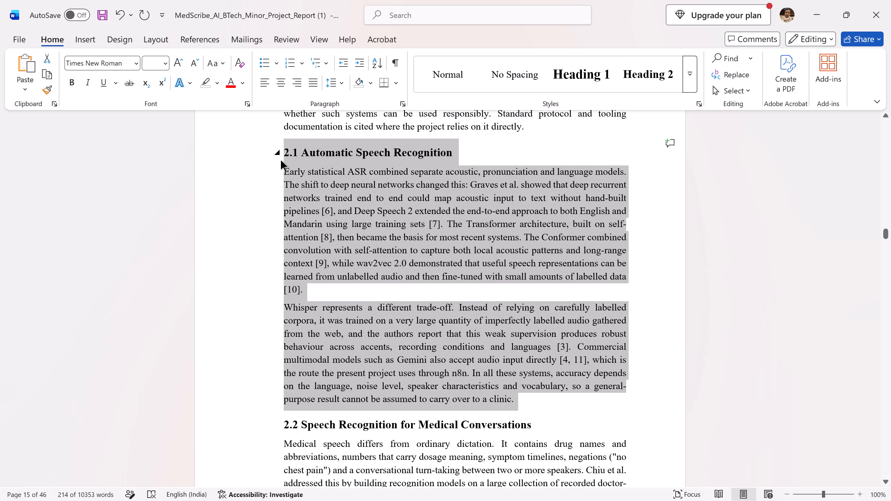
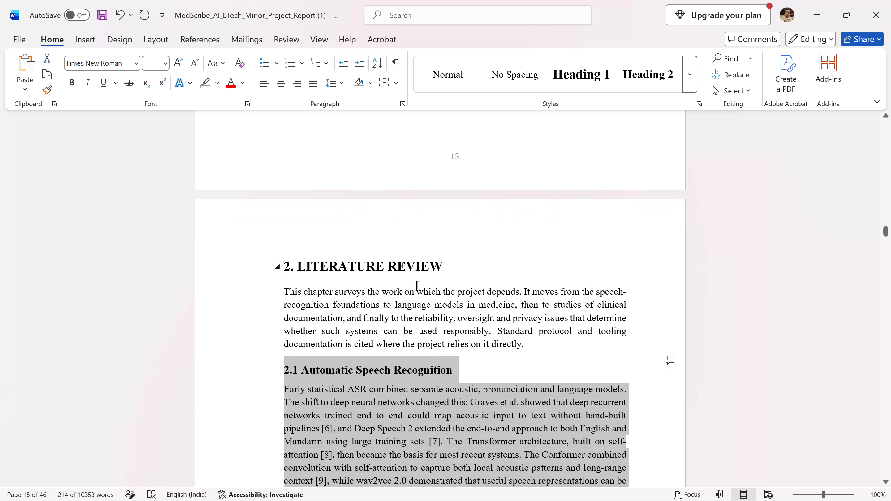
Replace the introductory paragraph under 2. LITERATURE REVIEW with the copied reworded overview, keeping the 2.1 heading on its own line.
left_click_drag(526, 349, 286, 291)
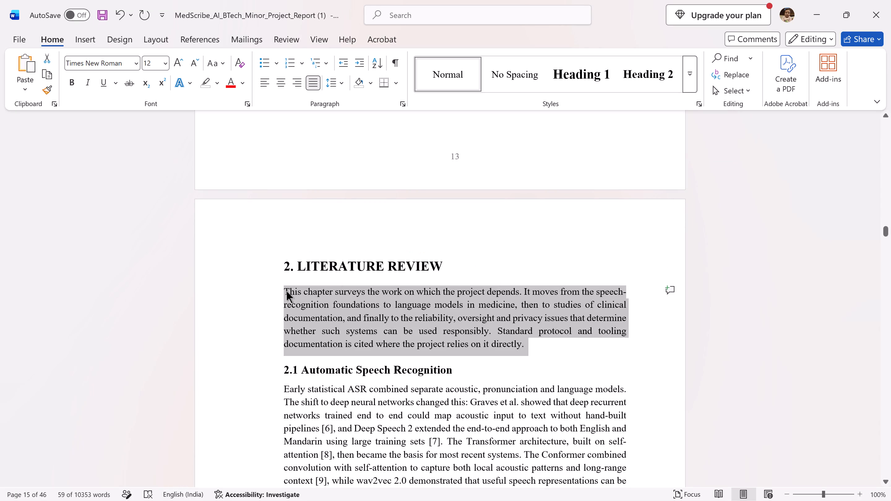
key("ctrl+v")
key("Return")
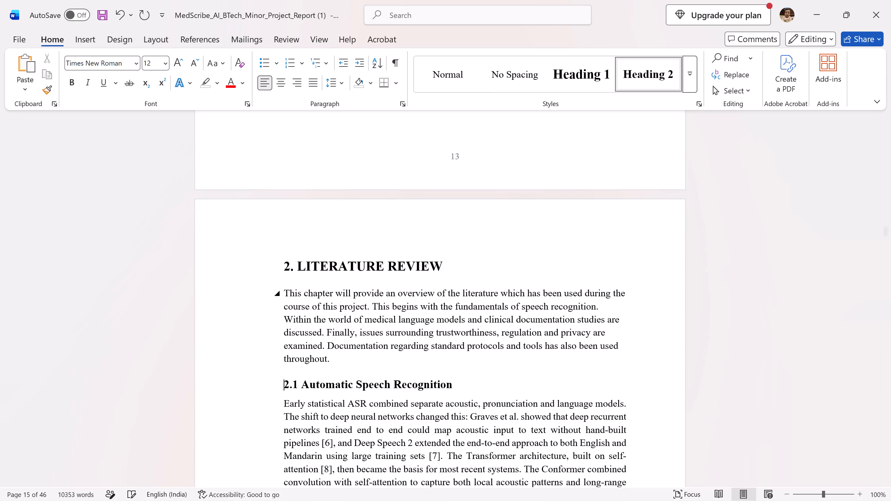
Select the whole 2.2 Speech Recognition for Medical Conversations section, including its heading and paragraph, stopping before 2.3.
scroll(286, 291, "down", 1)
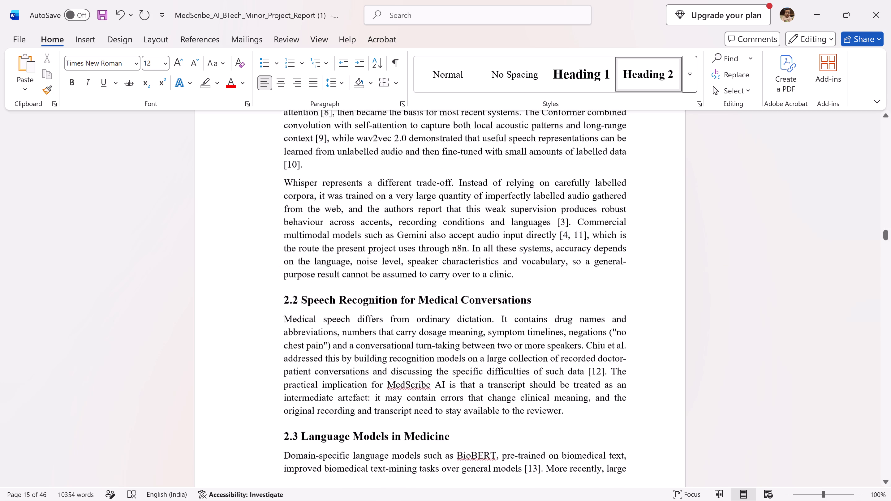
scroll(286, 291, "down", 1)
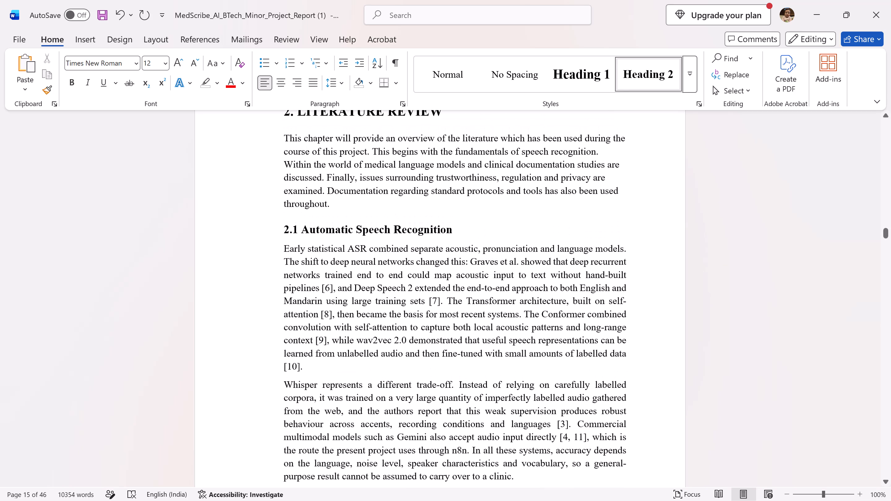
scroll(286, 291, "down", 1)
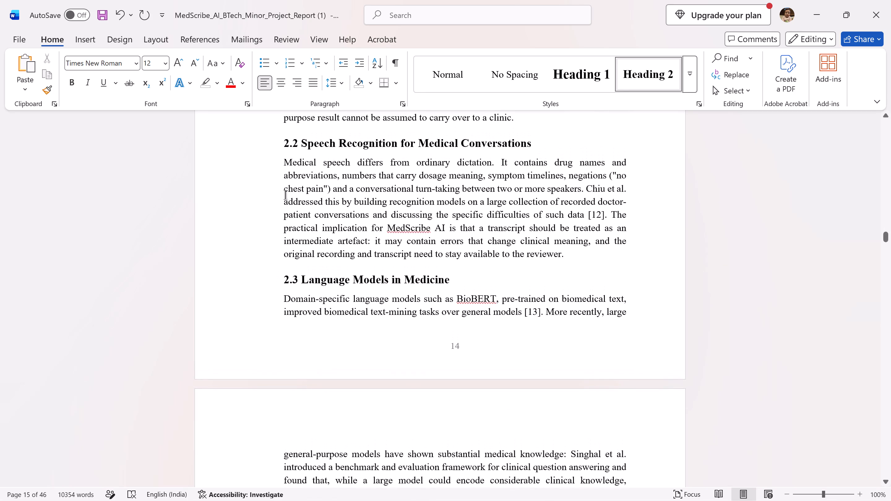
left_click_drag(286, 143, 420, 252)
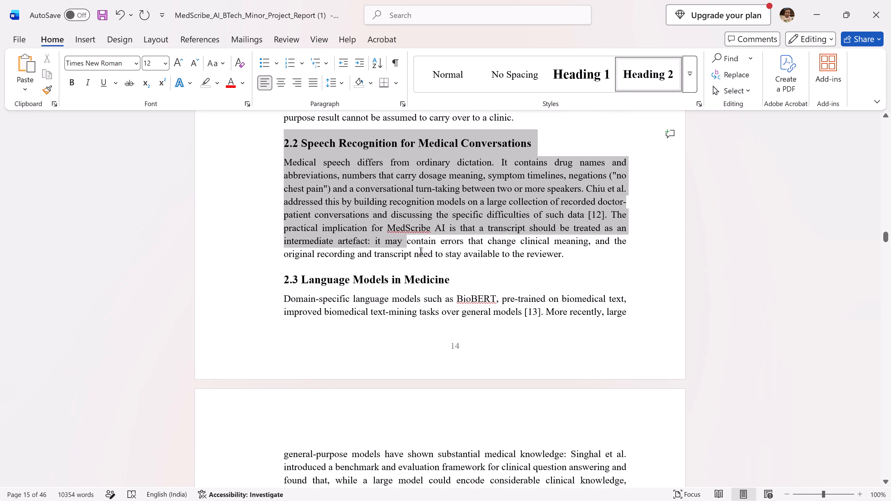
left_click_drag(420, 252, 578, 259)
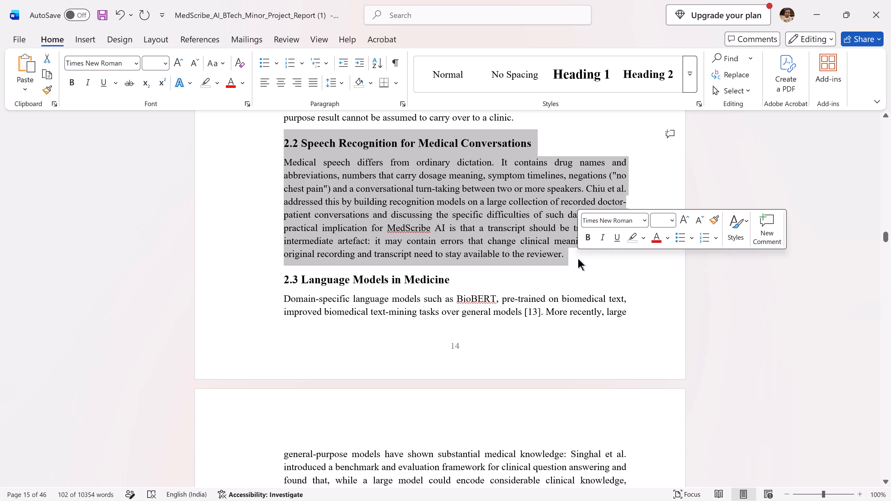
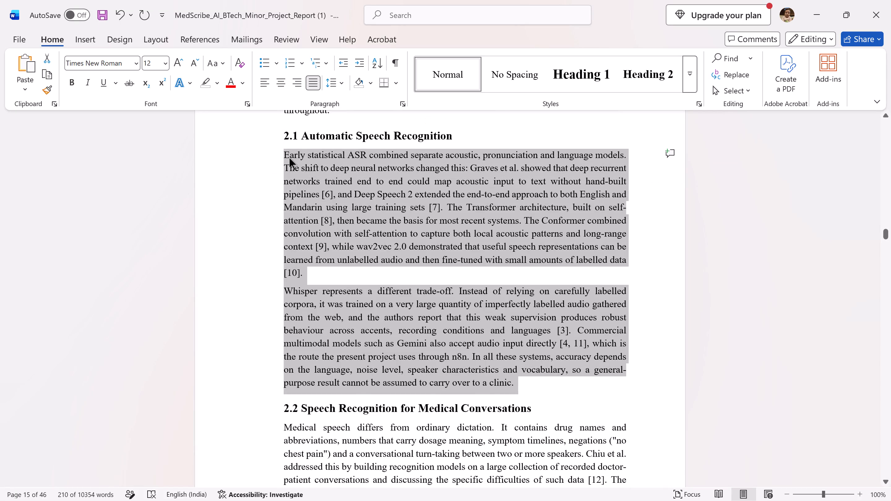
Replace the two paragraphs under 2.1 Automatic Speech Recognition with the copied reworded text, keeping the 2.2 heading on its own line.
key("Return")
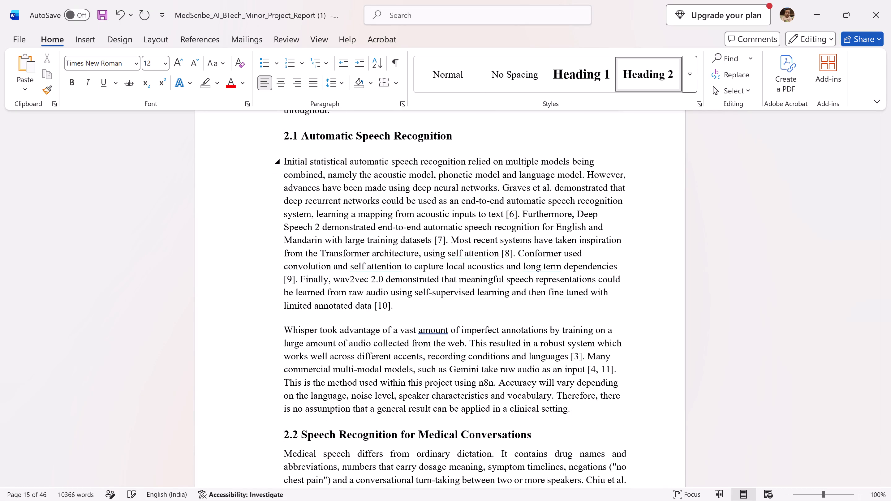
Copy the whole 2.3 Language Models in Medicine section, including its heading and paragraph, stopping before the 2.4 heading.
scroll(438, 360, "down", 1)
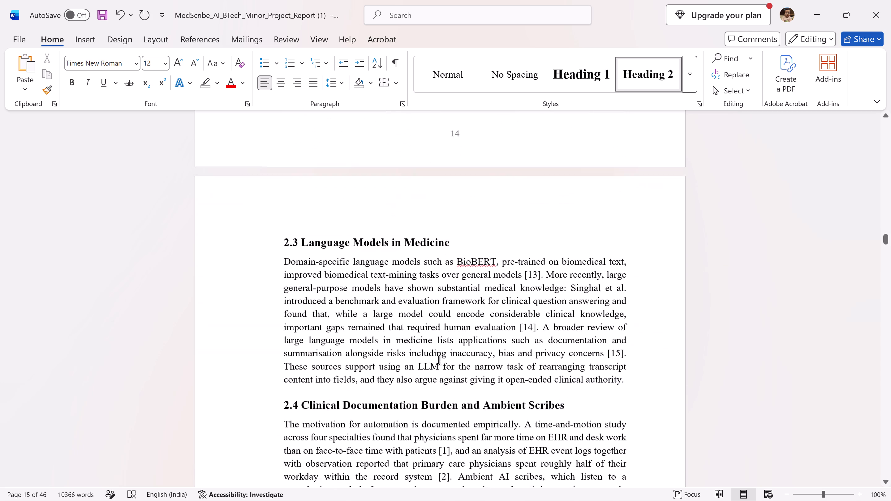
scroll(438, 360, "down", 1)
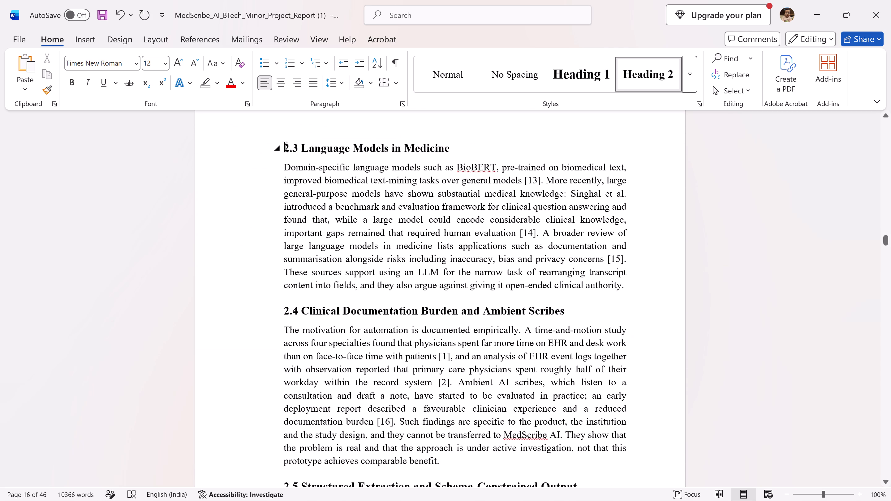
left_click_drag(284, 146, 624, 288)
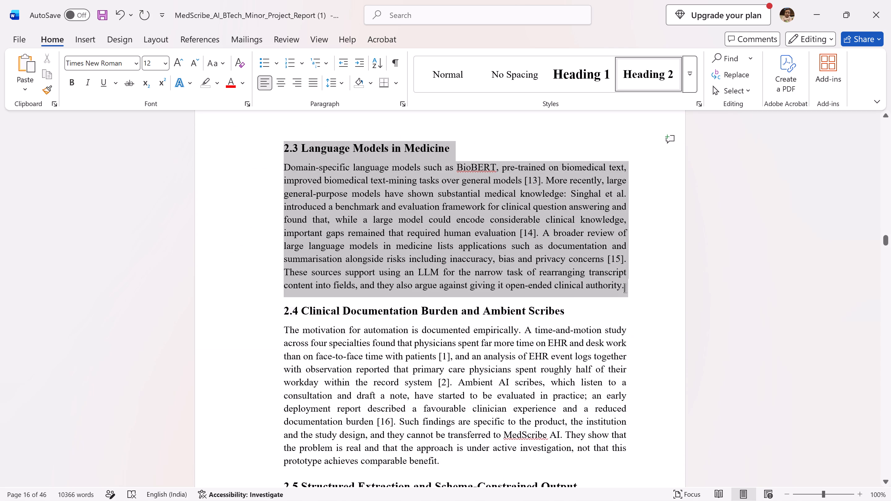
left_click_drag(624, 288, 625, 289)
key("ctrl+c")
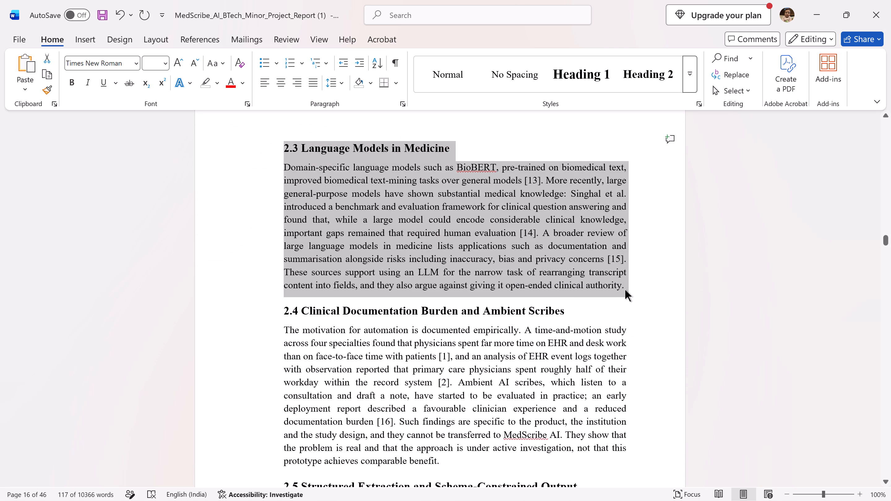
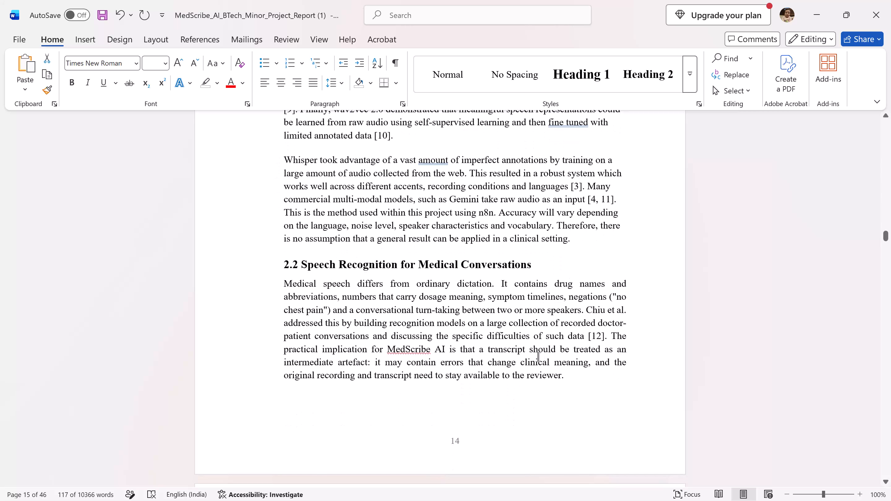
Replace the paragraph under 2.2 Speech Recognition for Medical Conversations with the copied reworded text, keeping the 2.3 heading on its own line.
left_click_drag(565, 377, 433, 329)
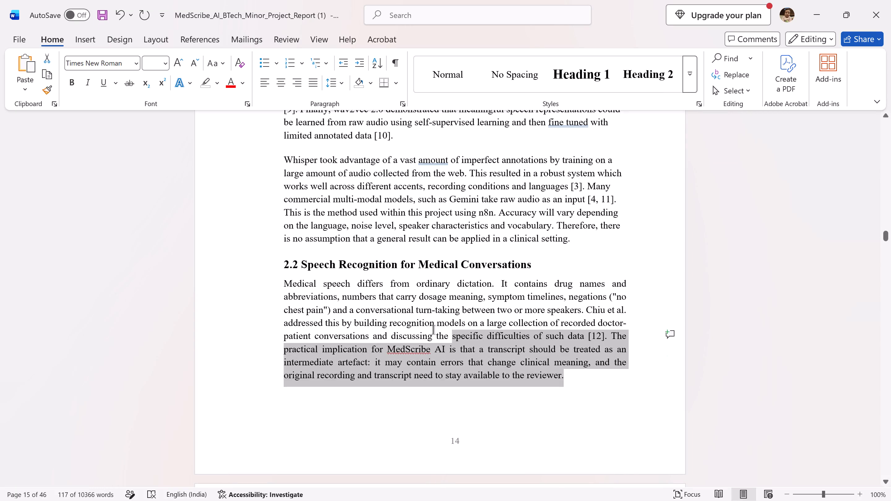
left_click_drag(433, 329, 286, 286)
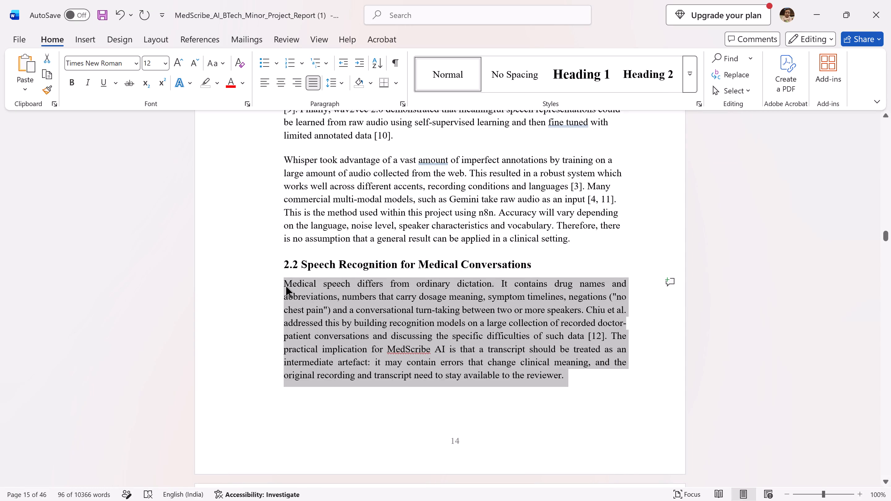
key("ctrl+v")
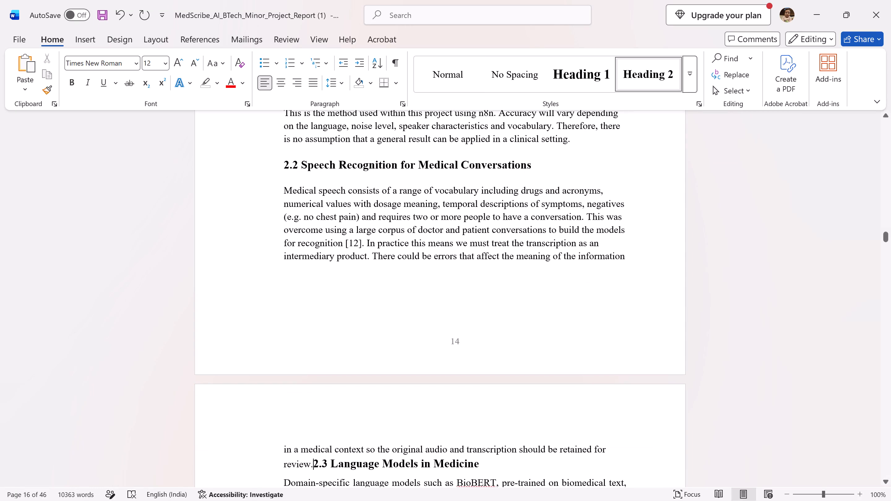
key("Return")
Select the whole 2.4 Clinical Documentation Burden and Ambient Scribes section, including its heading and paragraph, stopping before the 2.5 heading.
scroll(286, 286, "down", 1)
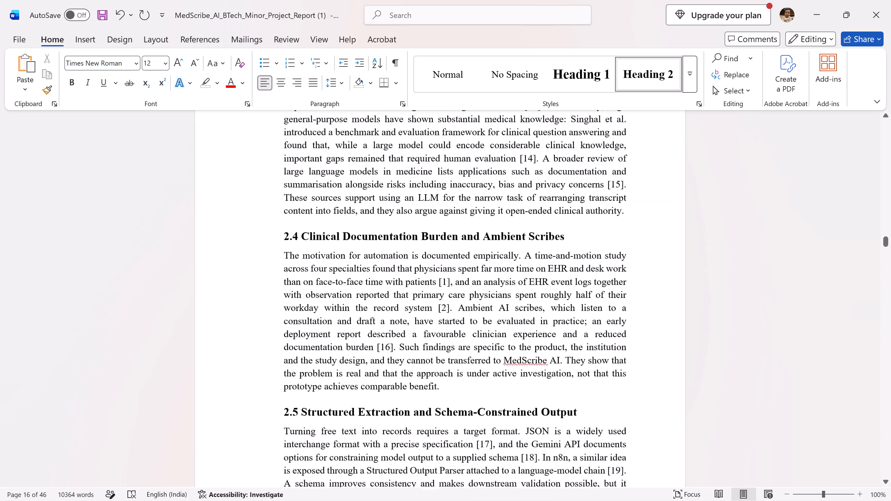
scroll(286, 286, "down", 1)
left_click_drag(444, 346, 277, 194)
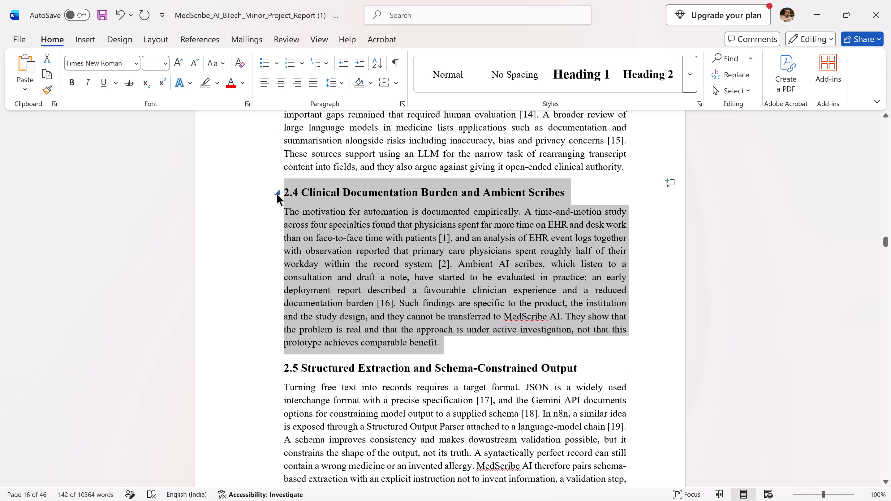
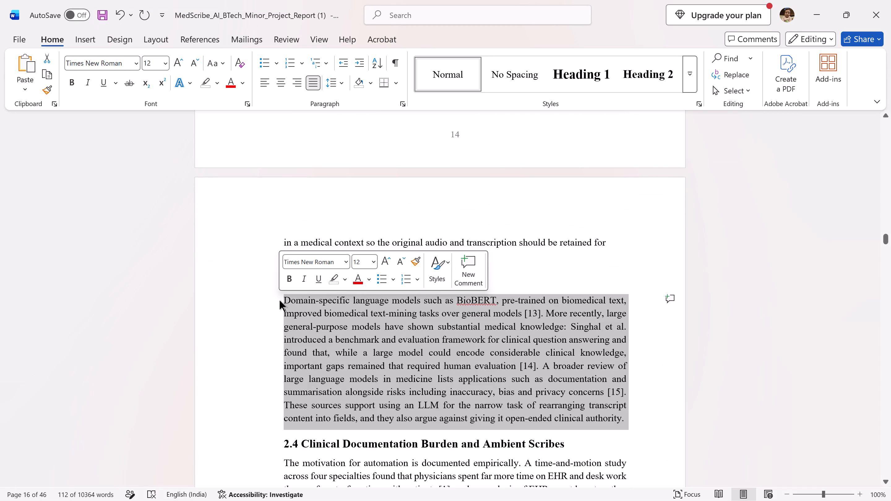
Replace the selected section 2.3 paragraph with the copied reworded text, keeping the 2.4 heading on its own line.
key("ctrl+v")
scroll(279, 300, "down", 1)
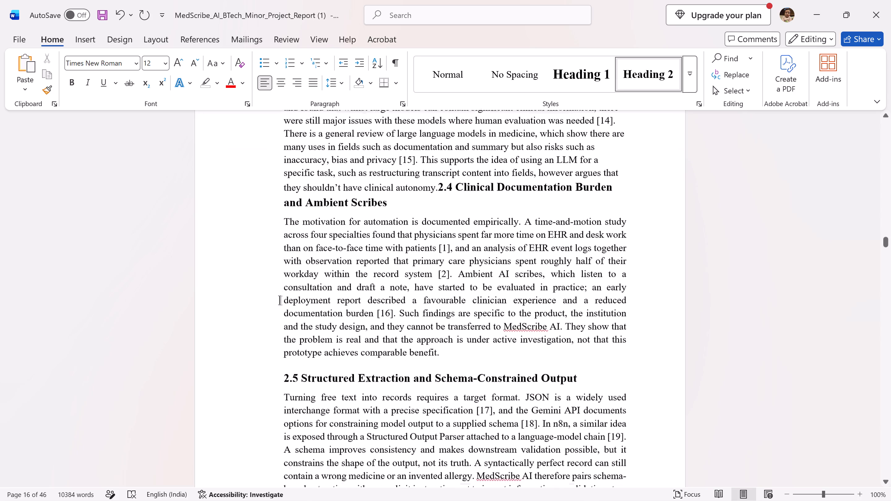
key("Return")
Copy the whole 2.5 Structured Extraction and Schema-Constrained Output section, including its heading and paragraph.
scroll(279, 300, "down", 1)
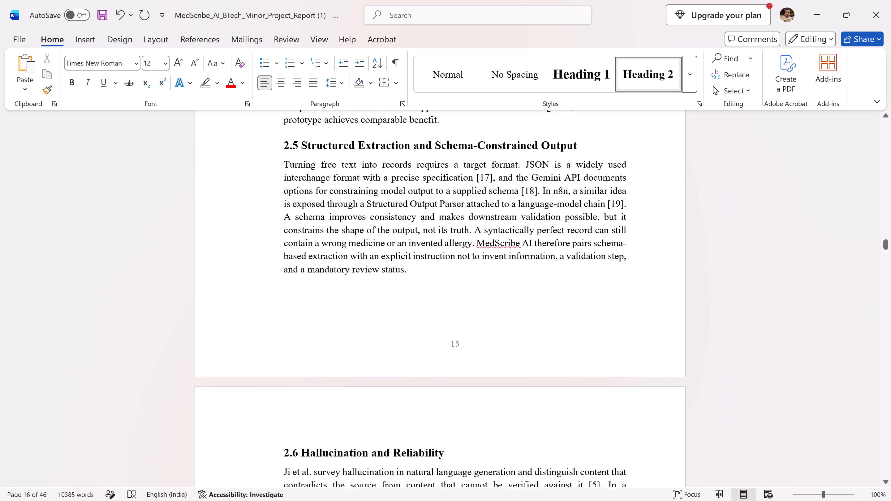
scroll(279, 300, "down", 1)
left_click_drag(415, 250, 251, 161)
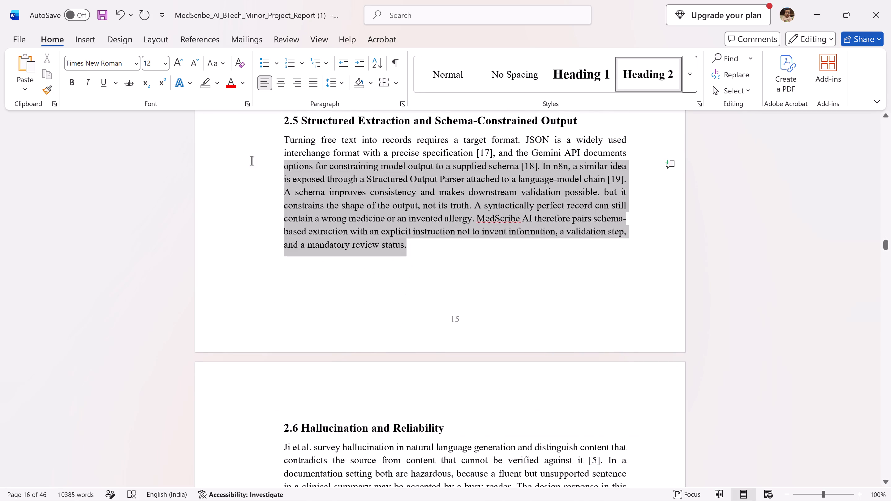
left_click_drag(251, 161, 223, 124)
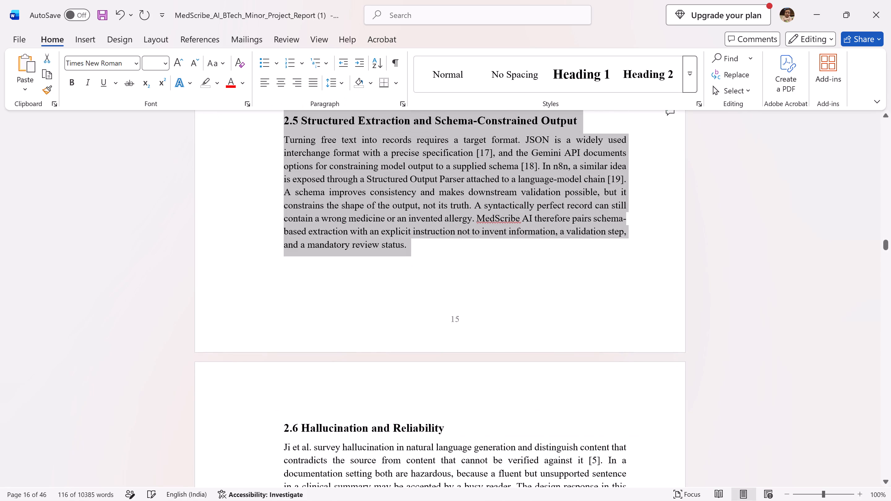
key("ctrl+c")
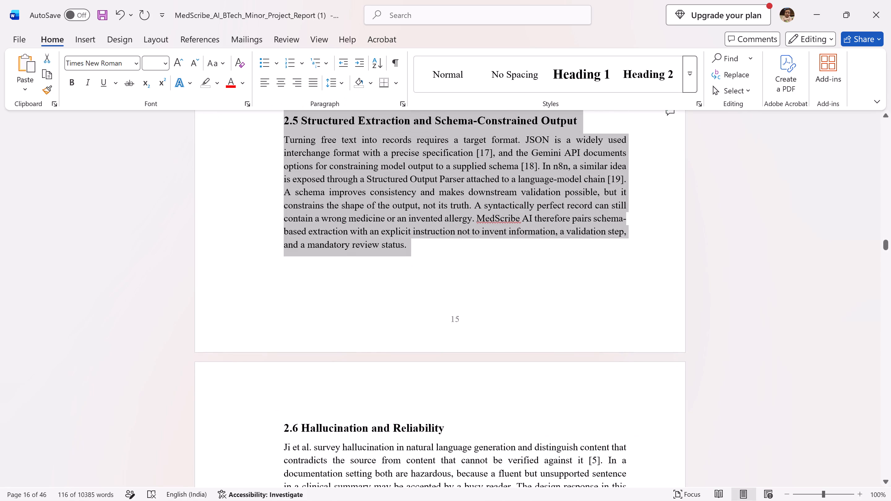
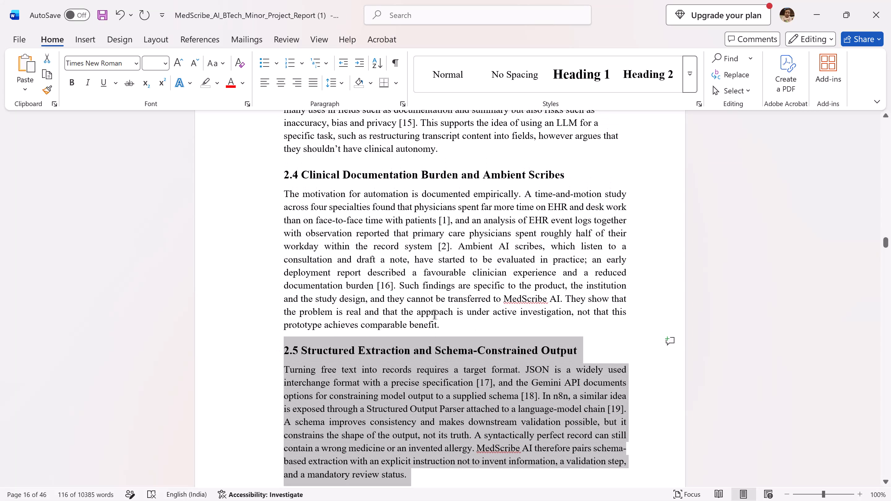
Replace the section 2.4 paragraph with the copied reworded text, keeping the 2.5 heading on its own line.
left_click_drag(442, 325, 286, 189)
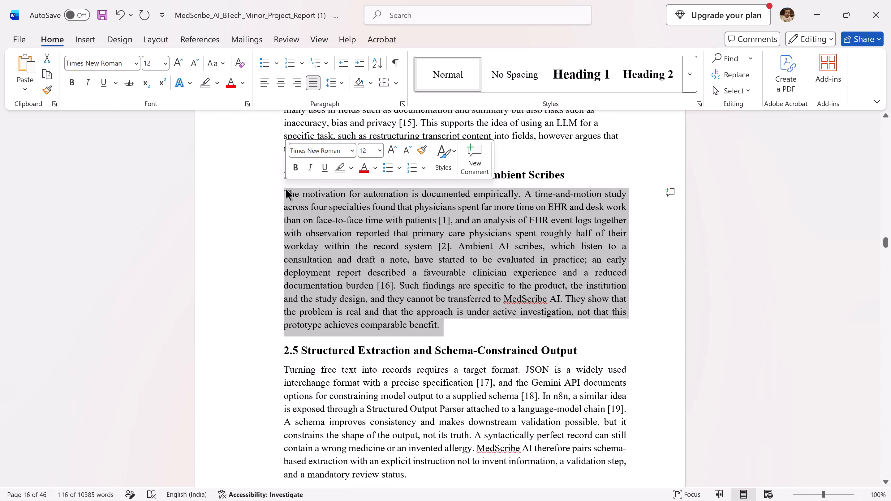
key("ctrl+v")
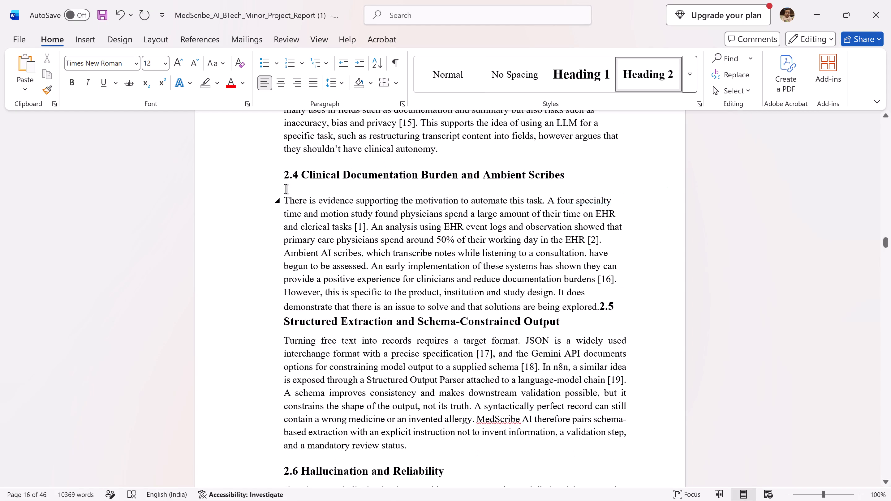
key("Return")
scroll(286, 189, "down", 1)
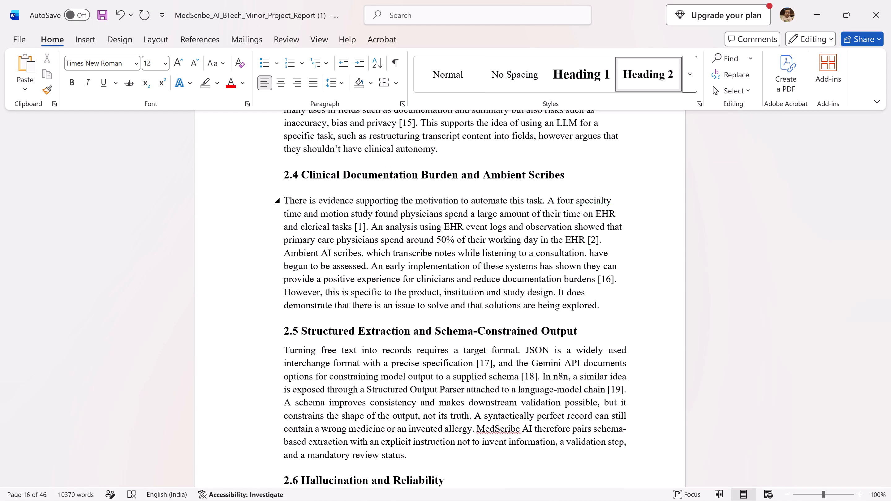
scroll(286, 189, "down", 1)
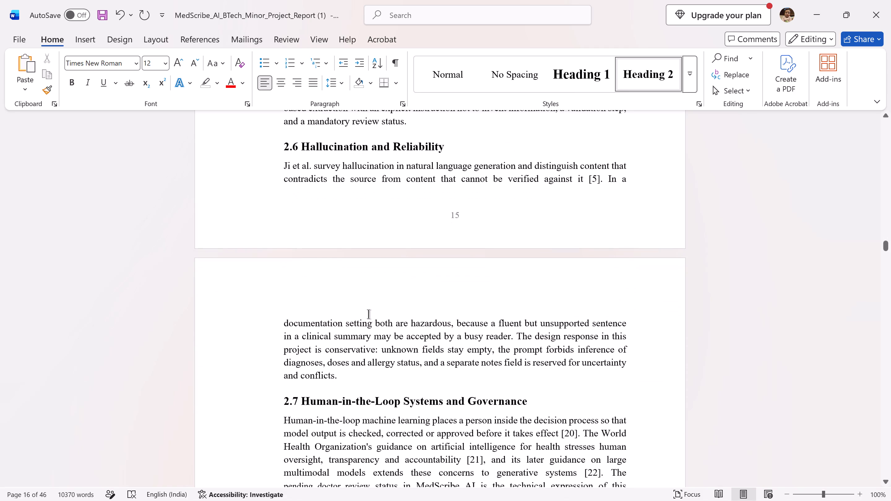
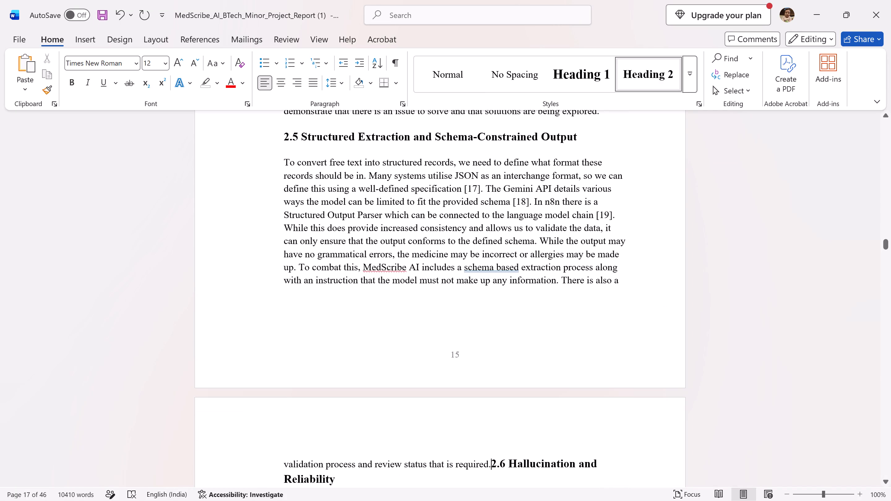
Move the 2.6 Hallucination and Reliability heading onto its own line after the section 2.5 paragraph.
key("Return")
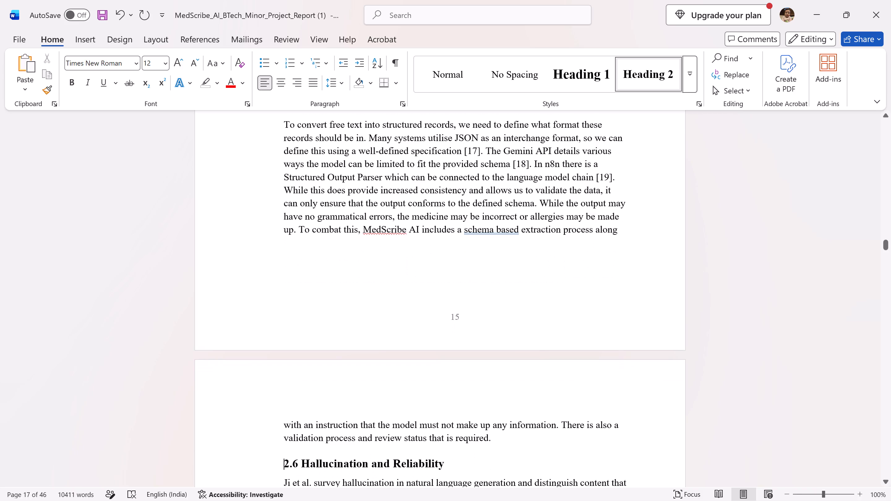
Select the full body paragraph of section 2.7 Human-in-the-Loop Systems and Governance.
scroll(278, 311, "down", 1)
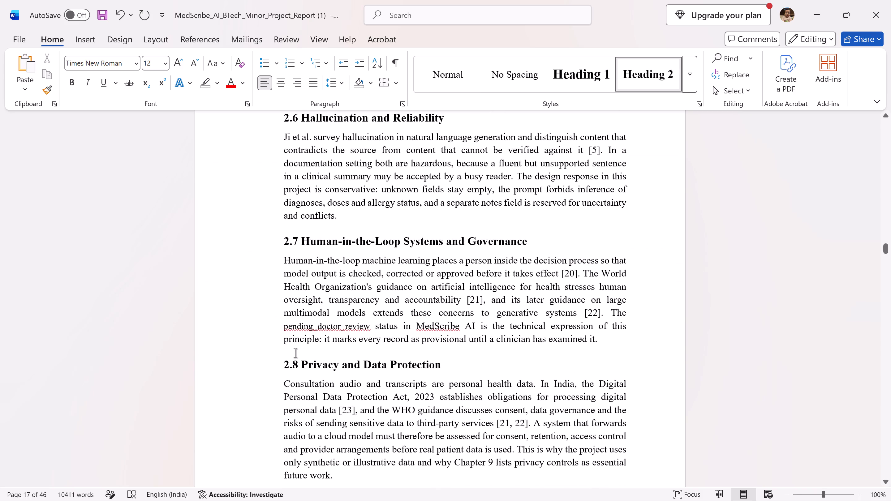
left_click_drag(600, 347, 266, 245)
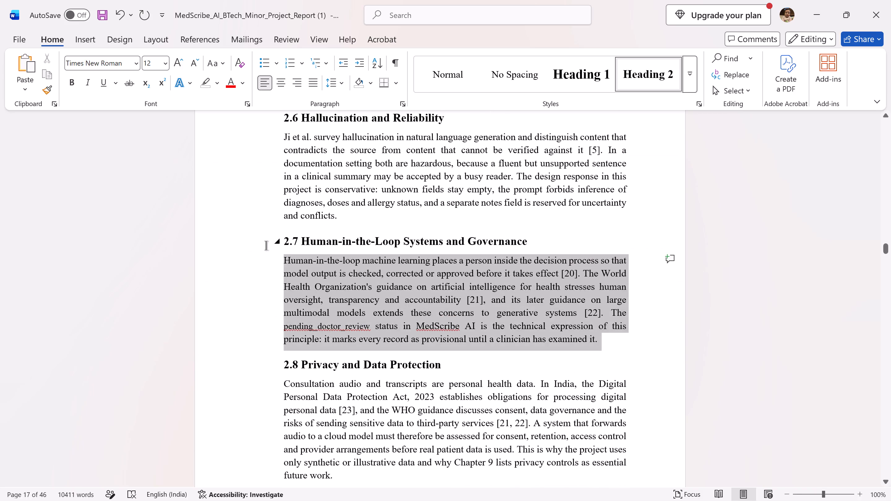
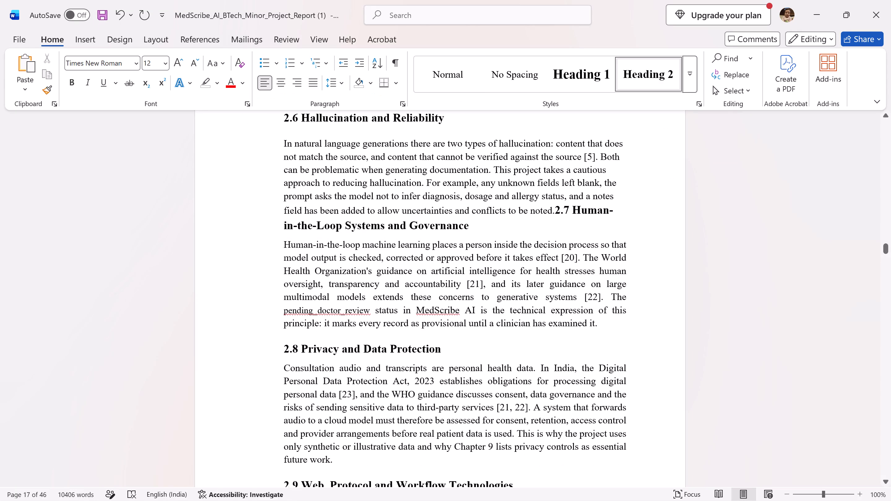
Move the 2.7 Human-in-the-Loop Systems and Governance heading onto its own line after the section 2.6 paragraph.
key("Return")
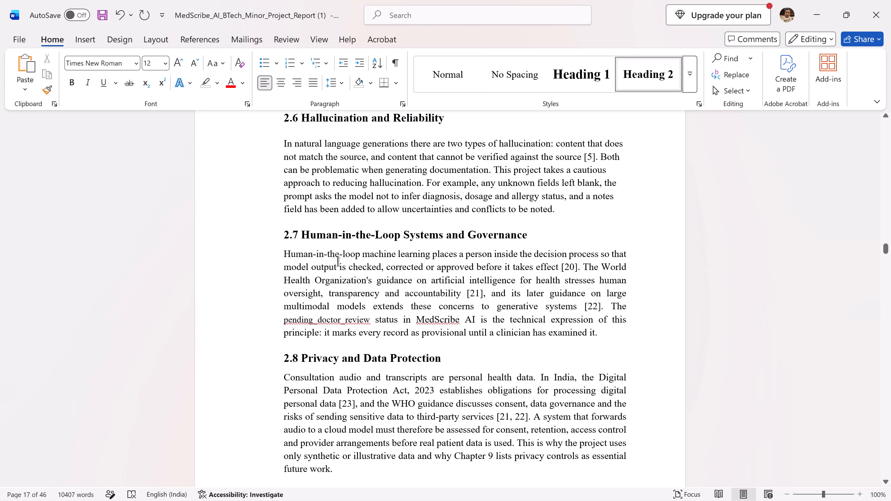
Select the body text of section 2.8 Privacy and Data Protection, from "Personal Data Protection Act" through "future work.".
left_click_drag(339, 477, 273, 388)
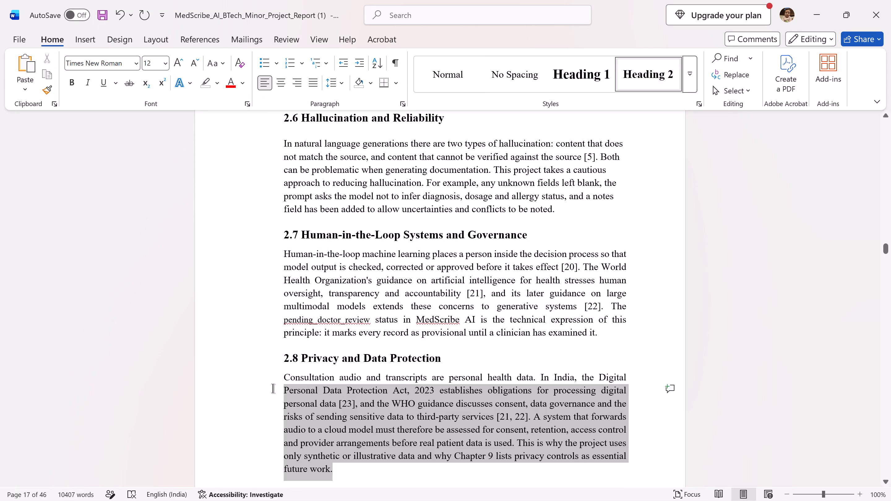
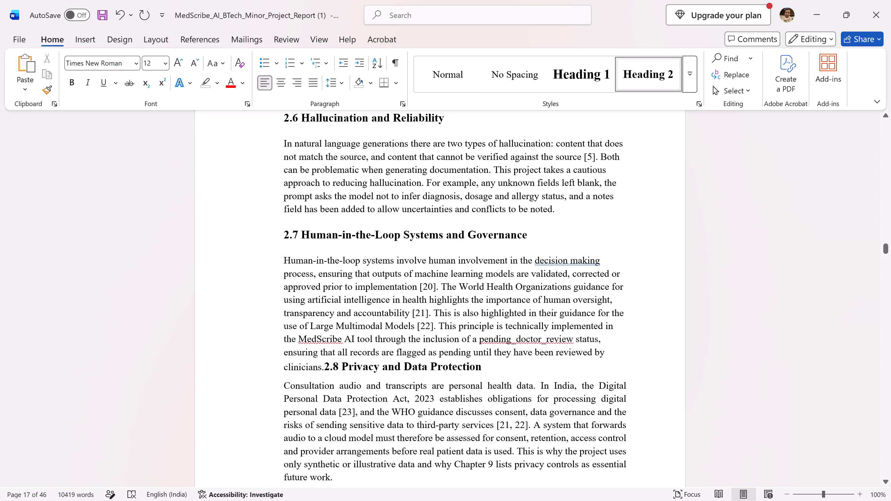
Move the 2.8 Privacy and Data Protection heading onto its own line after the section 2.7 paragraph.
key("Return")
scroll(270, 256, "down", 1)
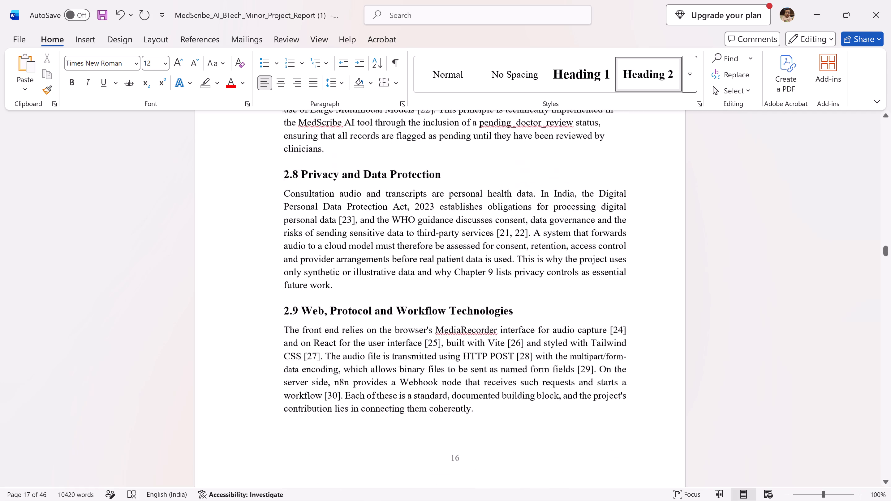
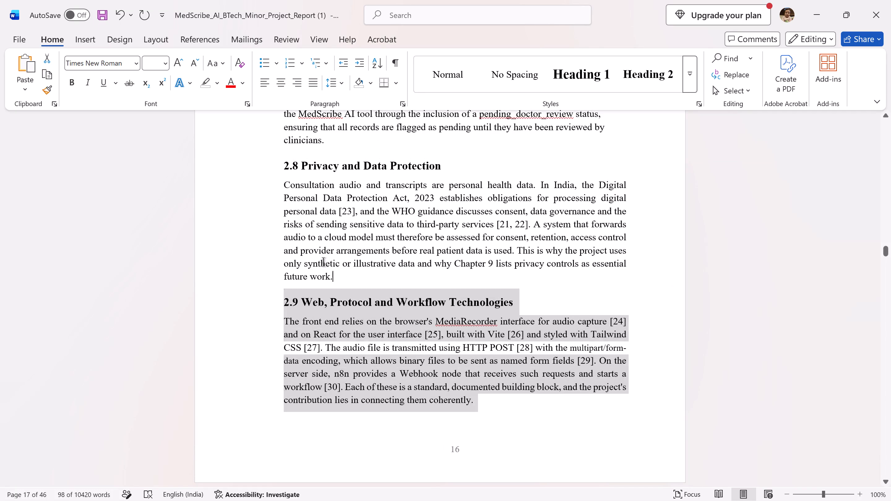
Replace the section 2.8 Privacy and Data Protection paragraph with the copied reworded text, keeping the 2.9 heading on its own line.
left_click_drag(323, 262, 259, 180)
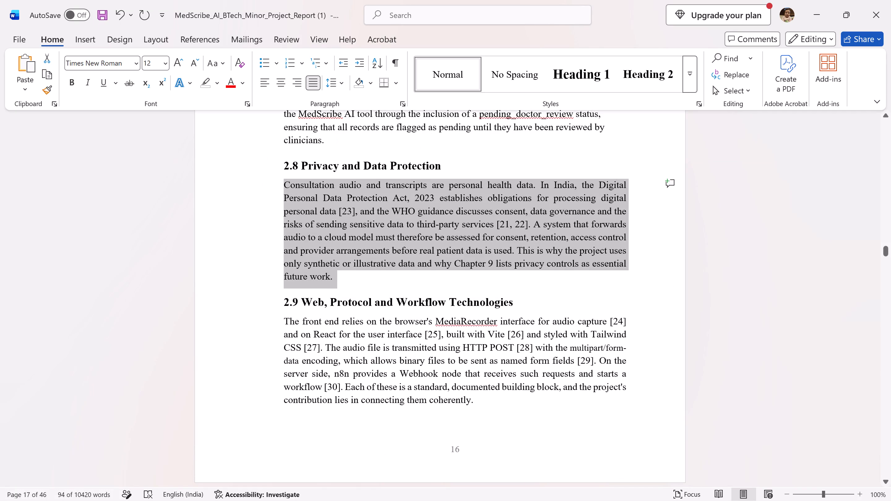
key("ctrl+v")
key("Return")
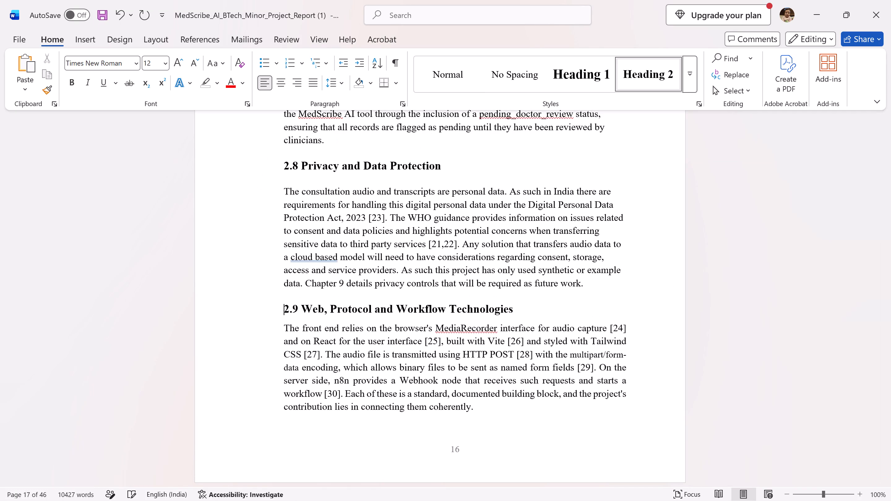
Copy the closing paragraph of section 2.10 Summary and Research Gap, below Table 1, for rewording.
scroll(365, 282, "down", 1)
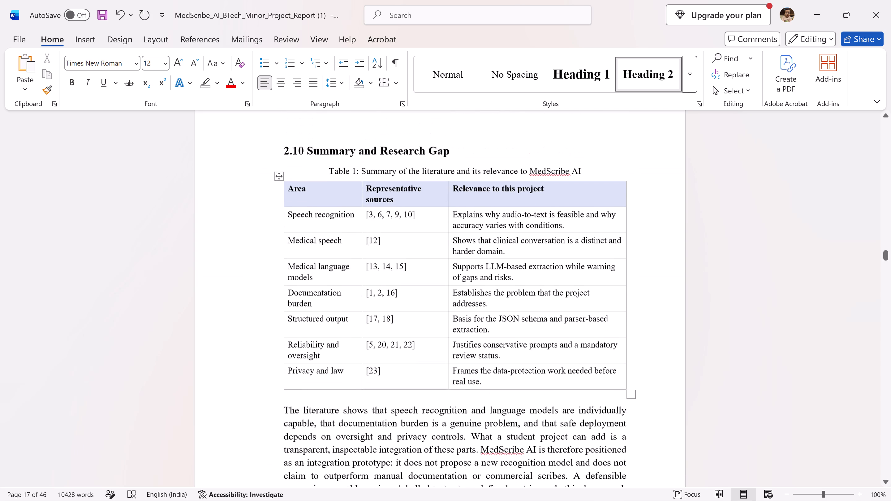
scroll(365, 282, "down", 2)
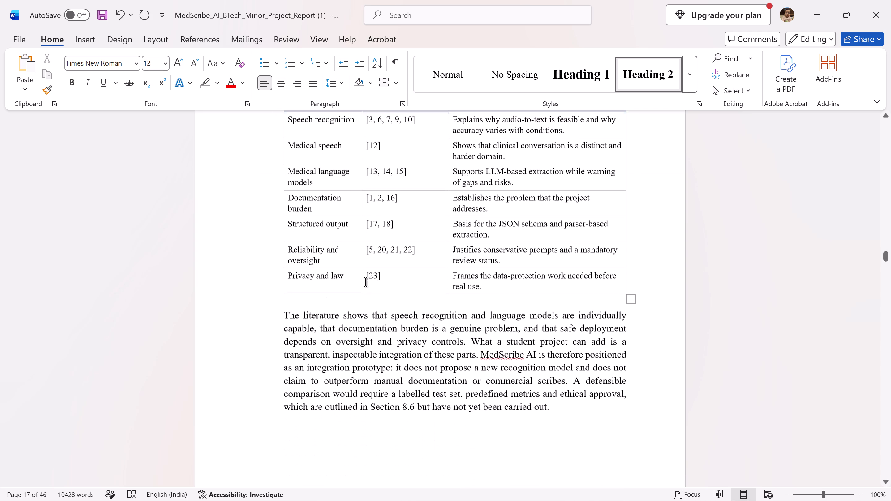
scroll(365, 282, "down", 1)
left_click_drag(579, 392, 286, 276)
key("ctrl+c")
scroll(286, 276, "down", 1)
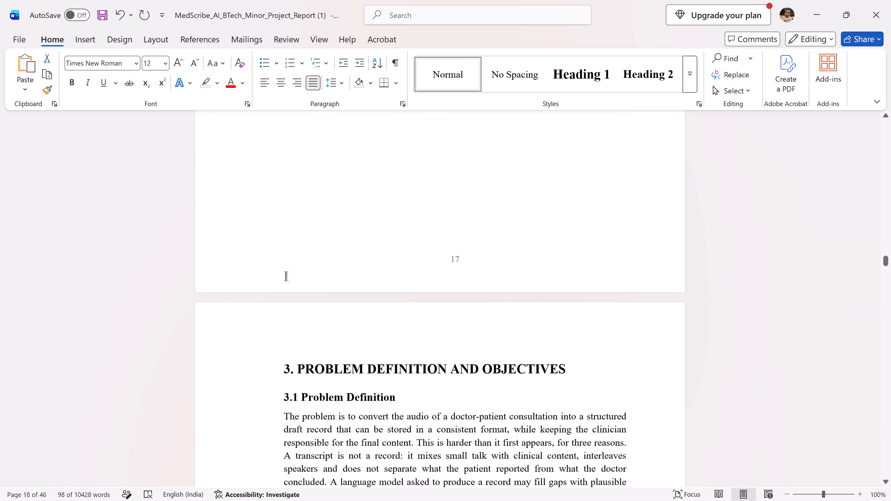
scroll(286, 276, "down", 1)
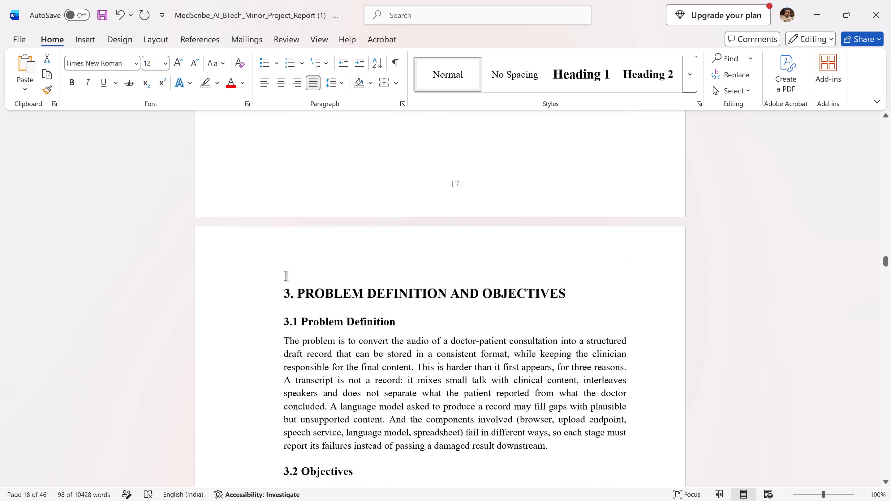
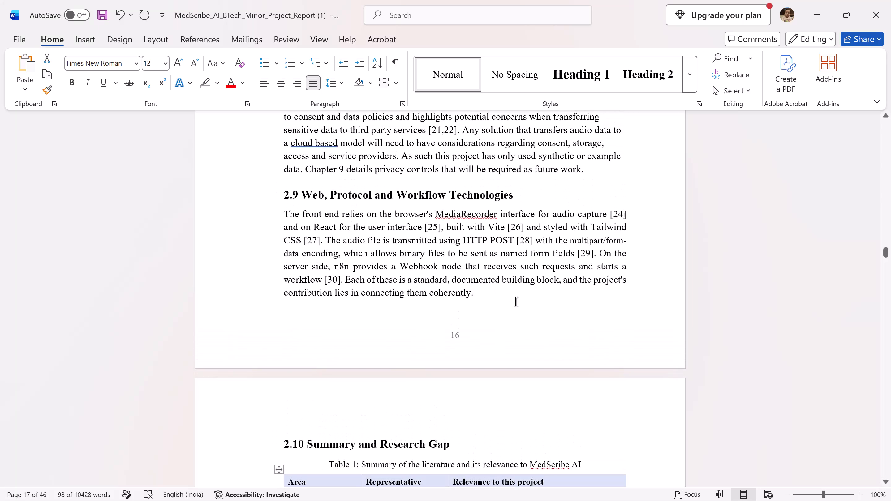
Replace the section 2.9 Web, Protocol and Workflow Technologies paragraph with the copied reworded text, keeping the 2.10 heading on its own line.
left_click_drag(491, 303, 286, 211)
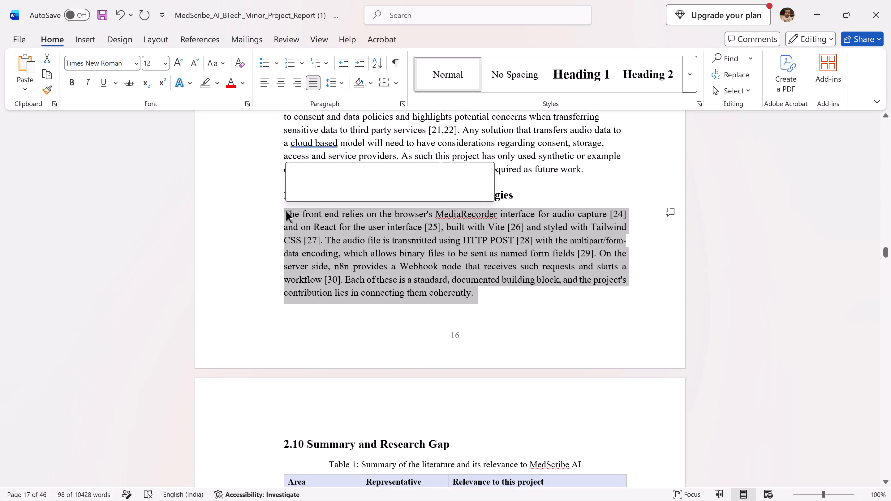
key("ctrl+v")
key("Return")
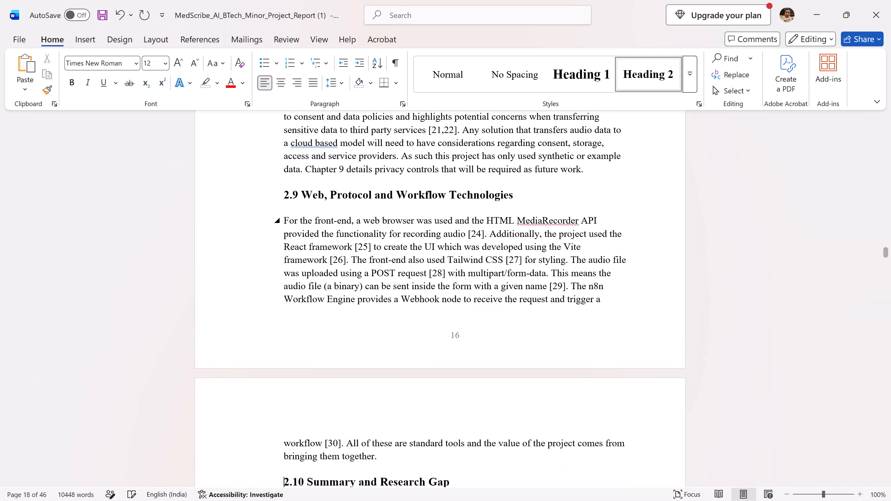
Copy the 3.1 Problem Definition heading and its paragraph in Chapter 3 for rewording.
scroll(286, 211, "down", 1)
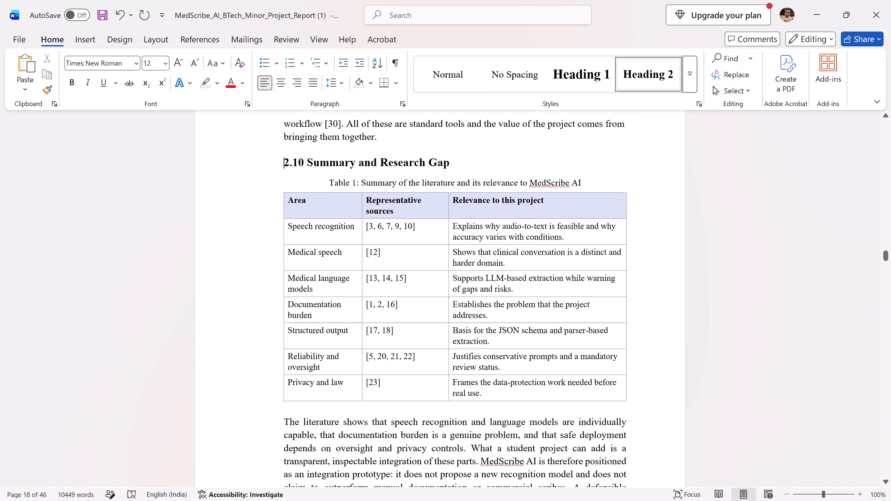
scroll(286, 211, "down", 1)
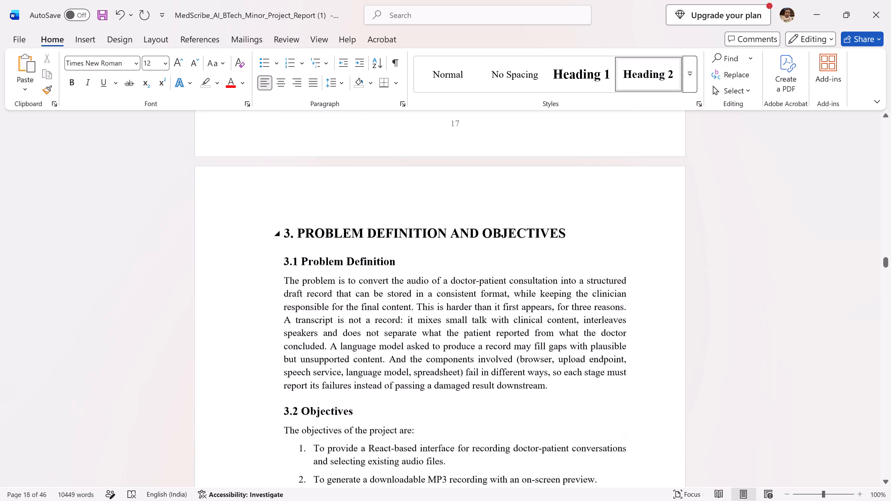
scroll(286, 211, "down", 1)
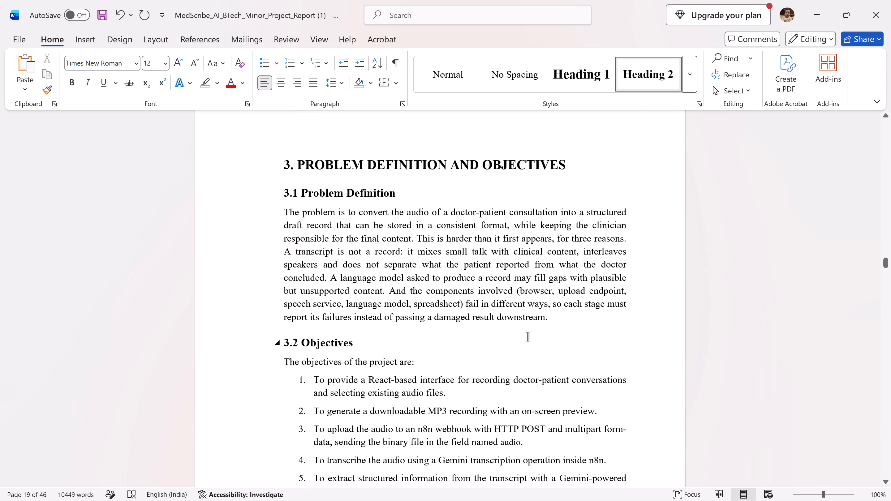
left_click_drag(549, 325, 282, 192)
key("ctrl+c")
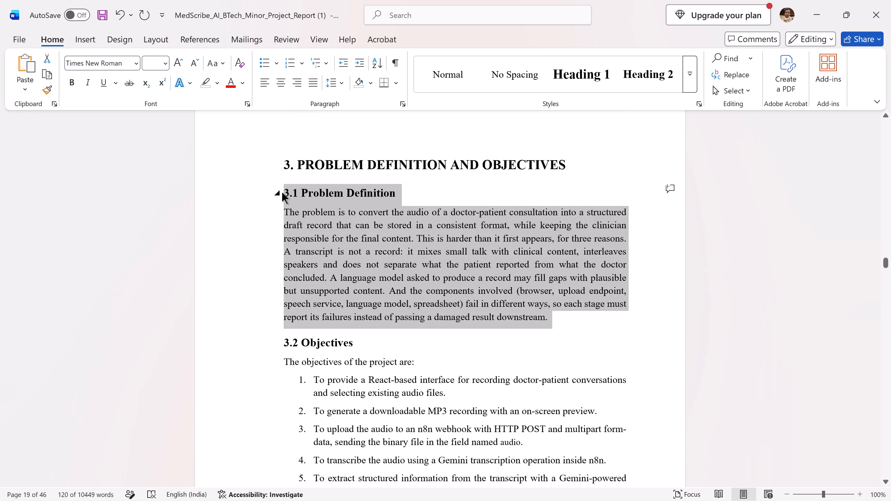
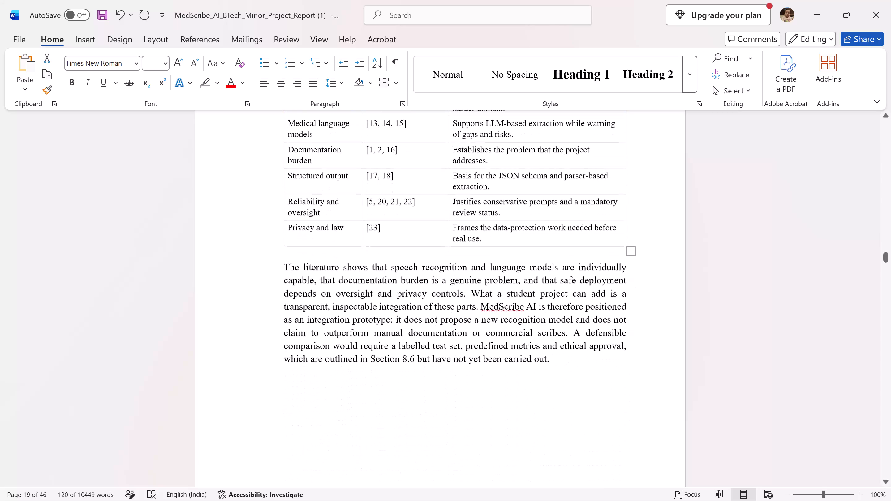
Replace the section 2.10 closing paragraph below Table 1 with the copied reworded text, keeping the Chapter 3 heading on its own line.
left_click_drag(553, 362, 454, 335)
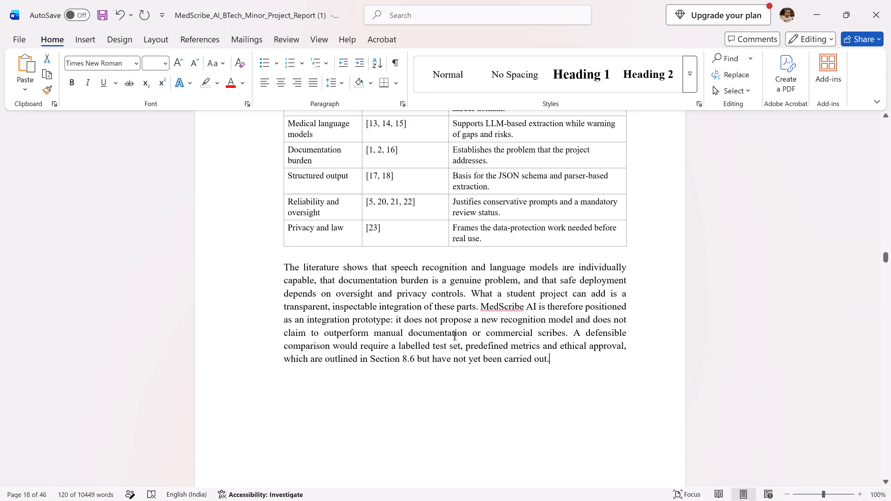
left_click_drag(454, 335, 283, 267)
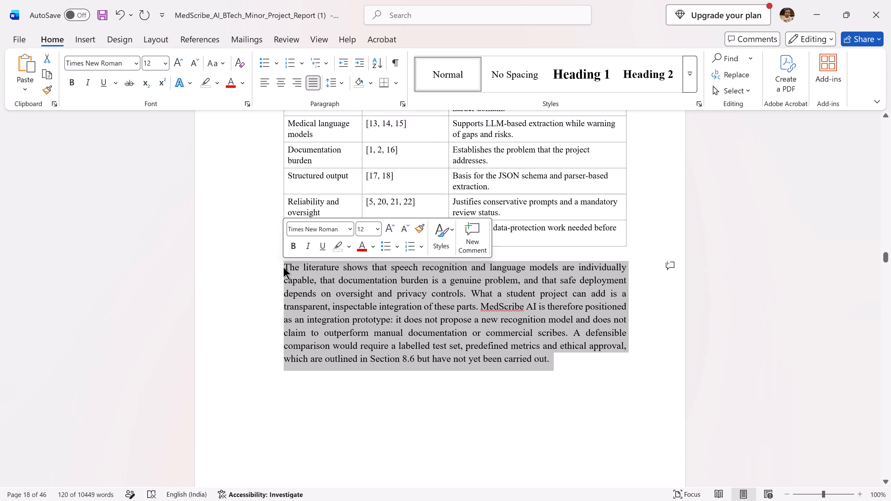
key("ctrl+v")
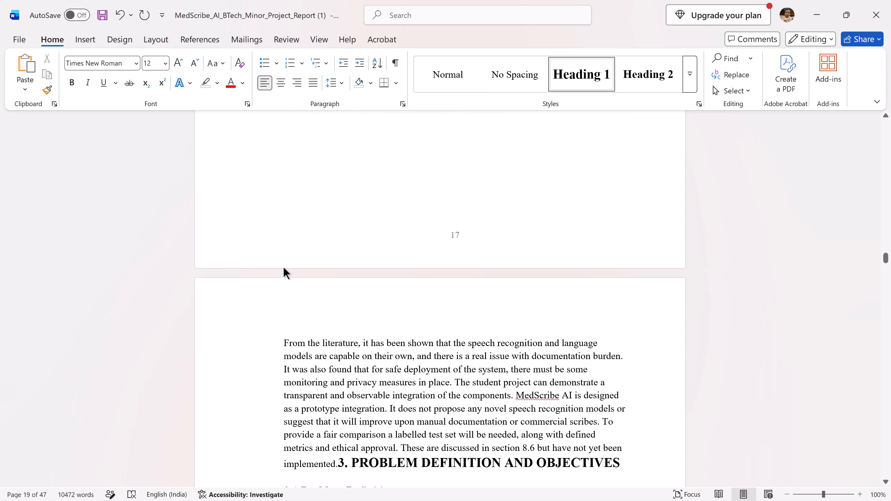
key("Return")
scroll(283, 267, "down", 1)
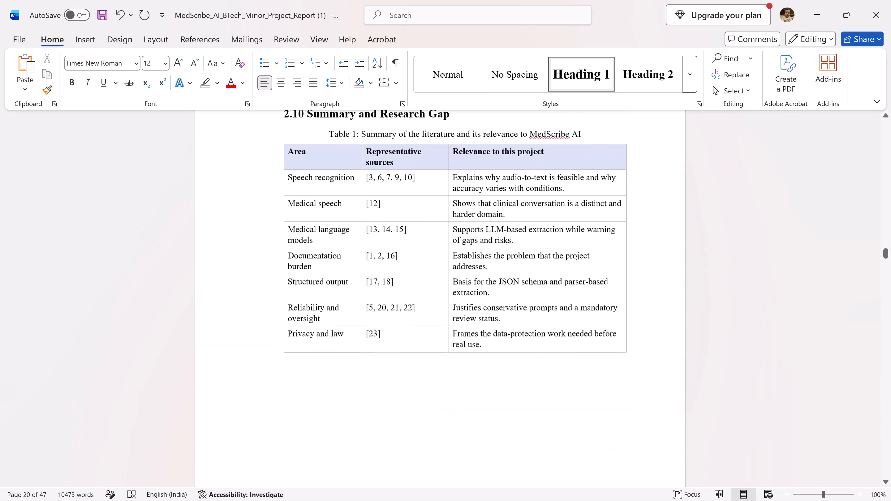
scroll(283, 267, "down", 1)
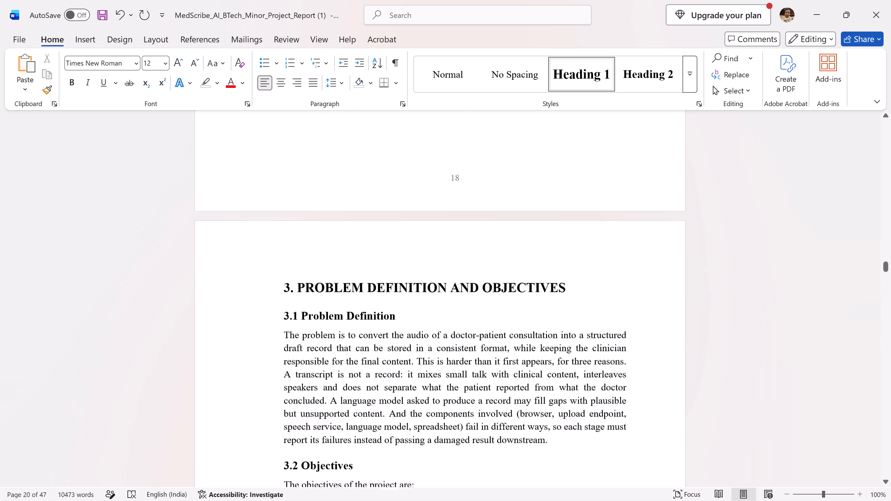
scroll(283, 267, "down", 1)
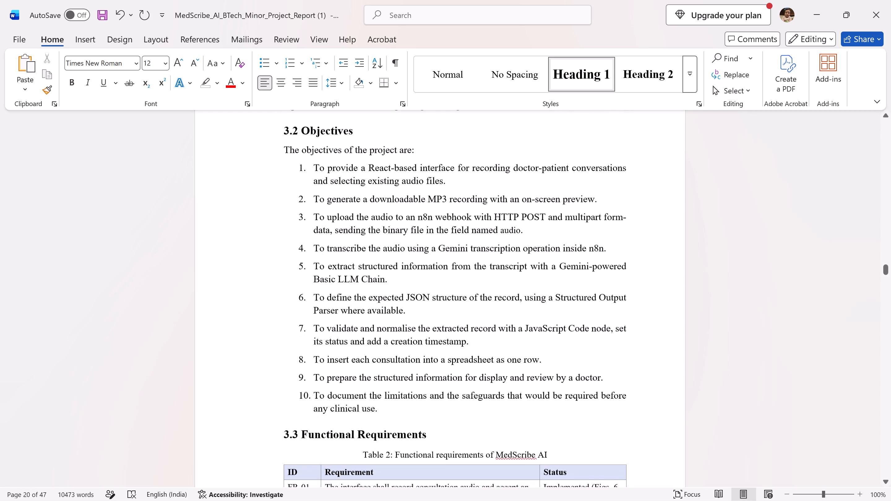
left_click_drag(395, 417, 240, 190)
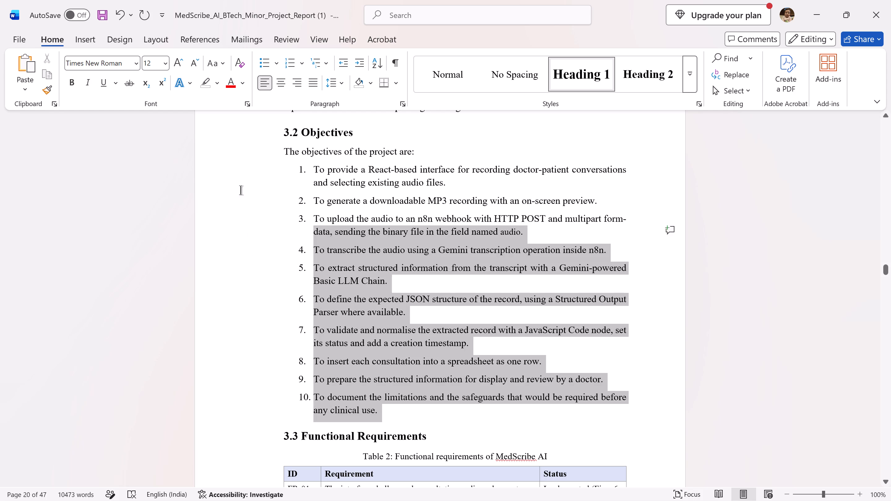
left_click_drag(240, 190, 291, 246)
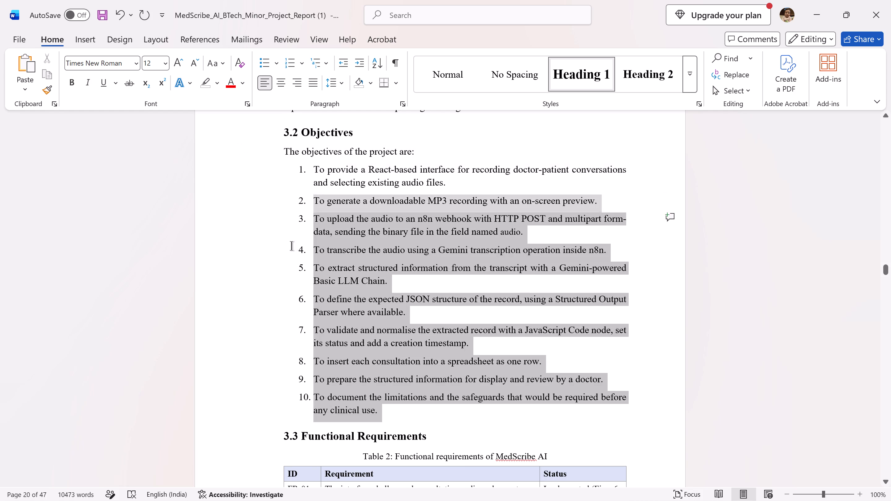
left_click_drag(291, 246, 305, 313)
Copy the 3.4 Non-Functional Requirements heading and its paragraph for rewording.
scroll(305, 313, "down", 1)
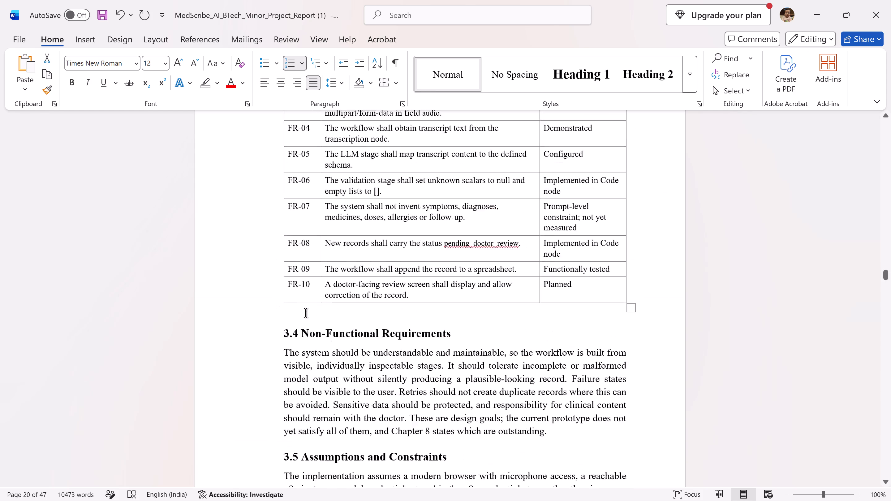
scroll(305, 313, "down", 1)
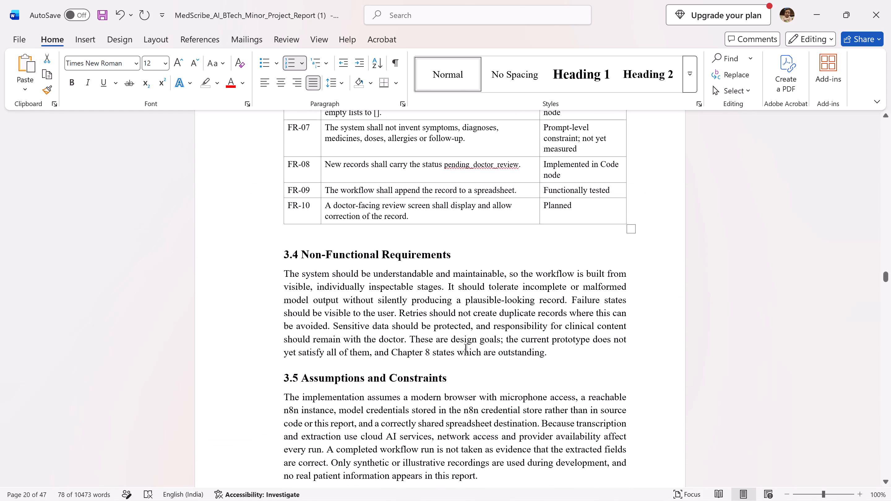
left_click_drag(555, 361, 283, 261)
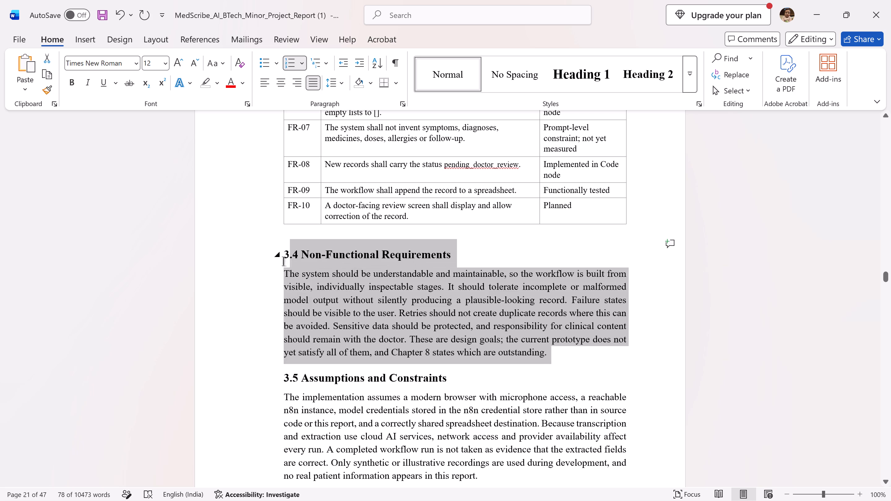
left_click_drag(283, 261, 277, 259)
key("ctrl+c")
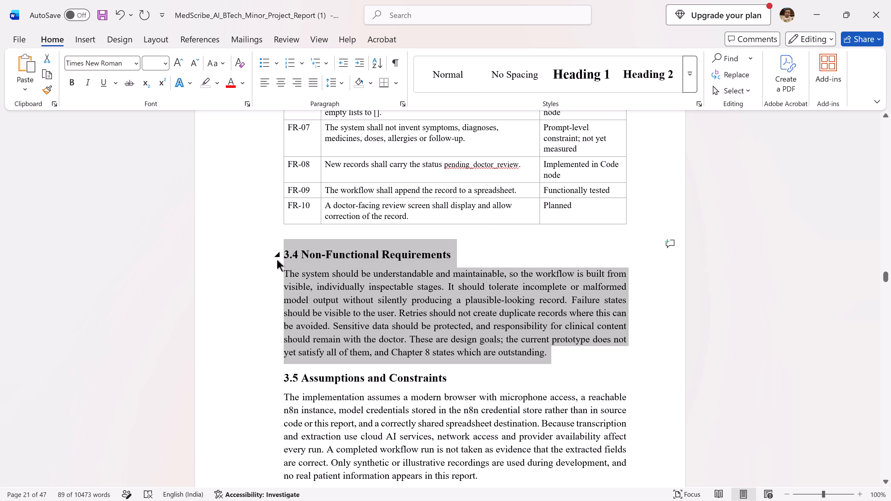
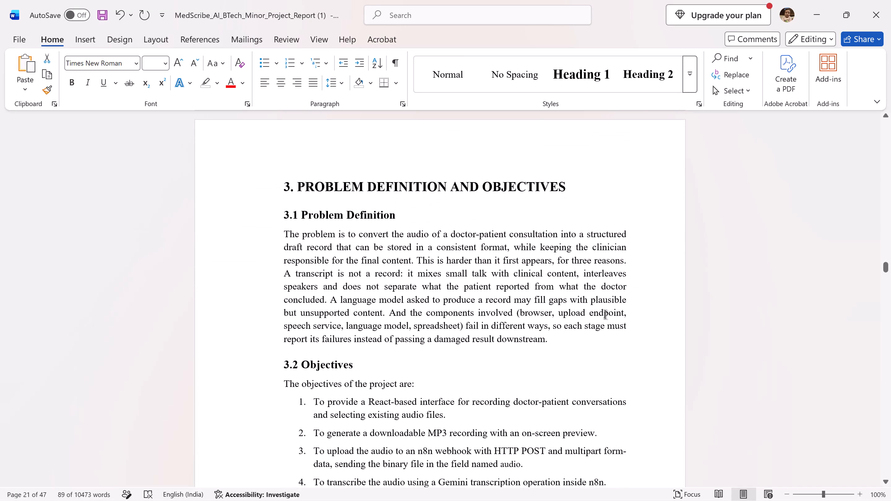
Replace the 3.1 Problem Definition paragraph with the copied reworded text, keeping the 3.2 Objectives heading on its own line.
left_click_drag(549, 340, 265, 233)
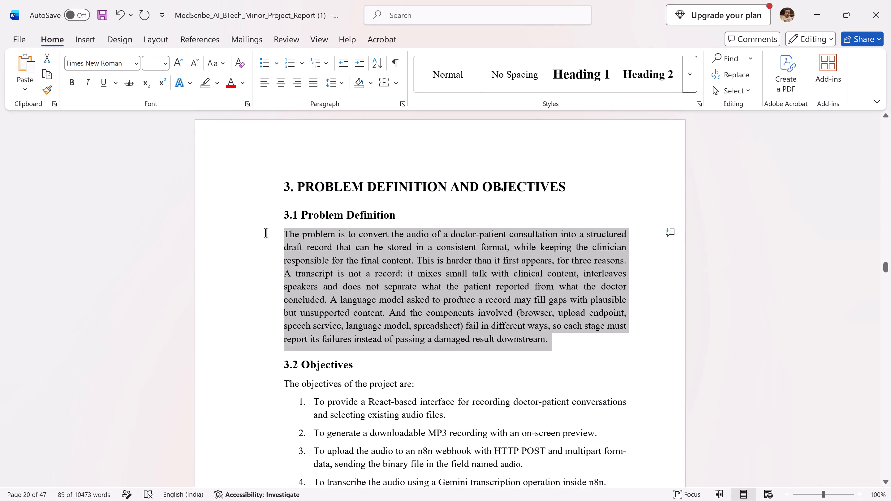
left_click_drag(265, 233, 261, 233)
key("ctrl+v")
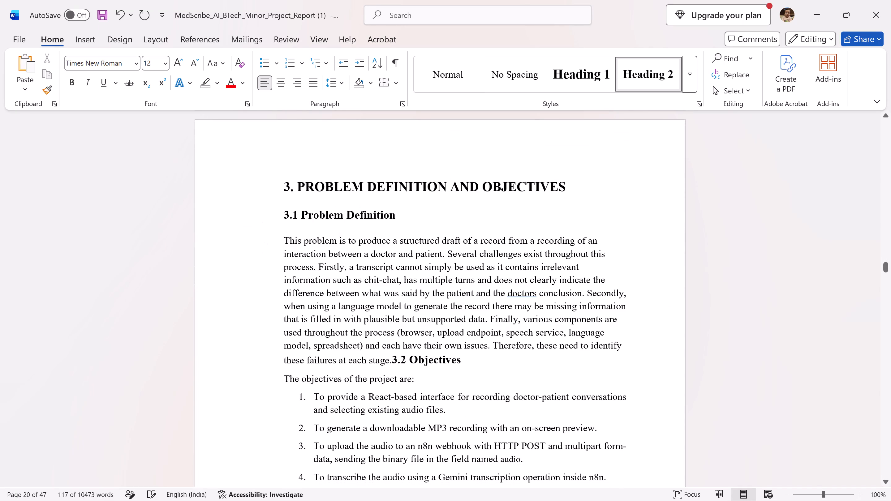
key("Return")
Select the 3.5 Assumptions and Constraints heading together with its full paragraph for rewording.
scroll(261, 233, "down", 1)
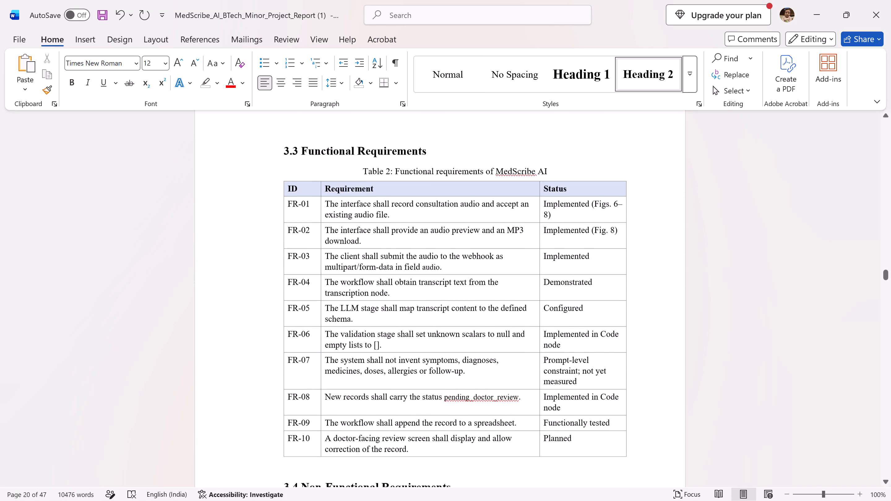
scroll(261, 233, "down", 1)
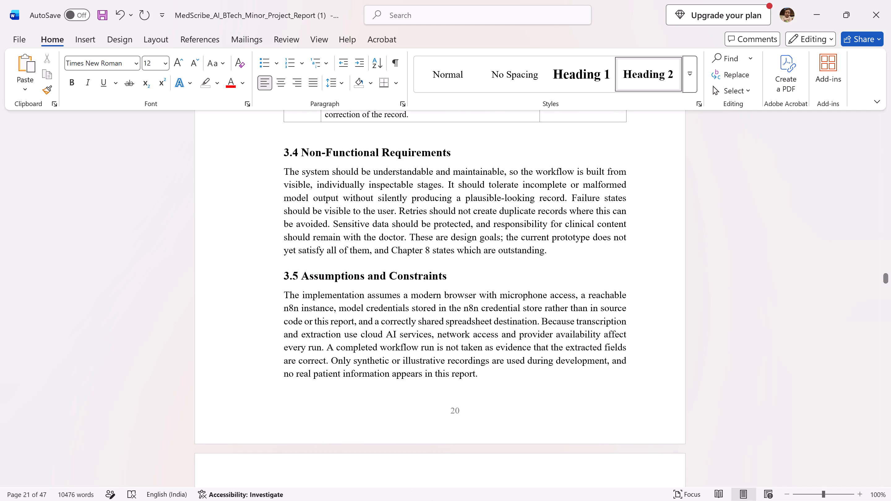
left_click_drag(484, 380, 482, 378)
left_click_drag(482, 378, 483, 383)
left_click_drag(479, 372, 434, 342)
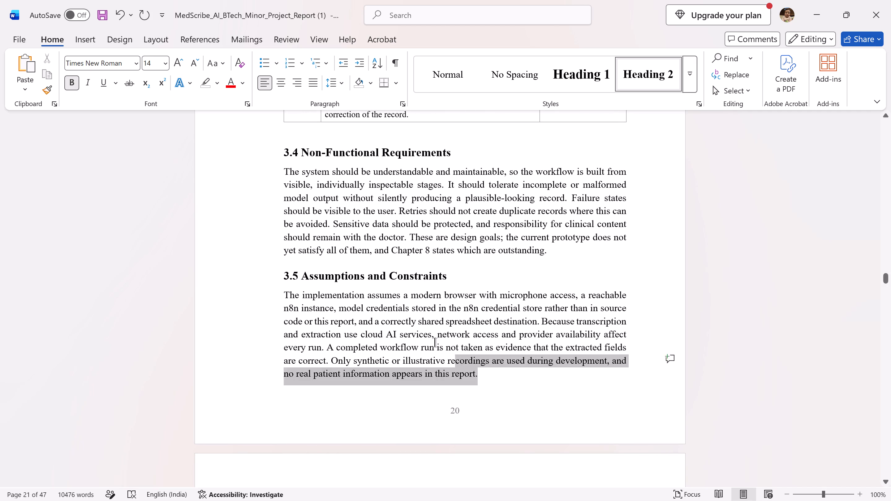
left_click_drag(434, 342, 280, 277)
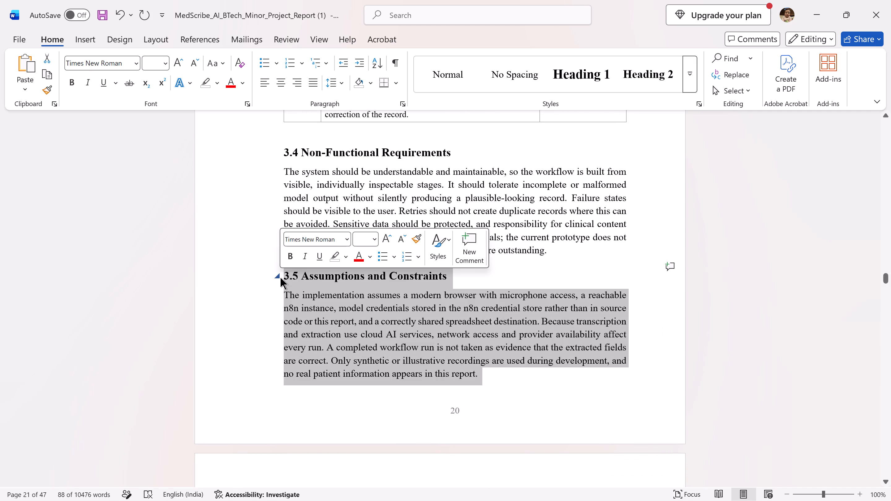
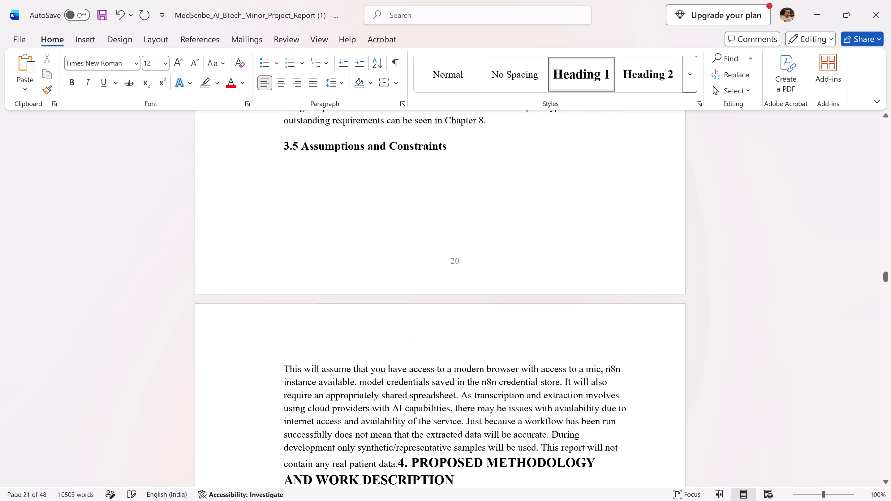
Separate the heading "4. PROPOSED METHODOLOGY AND WORK DESCRIPTION" from the end of the 3.5 paragraph so it starts on its own line.
key("Return")
Copy the 4.2 Audio Capture and Upload heading together with both of its paragraphs.
scroll(264, 237, "down", 1)
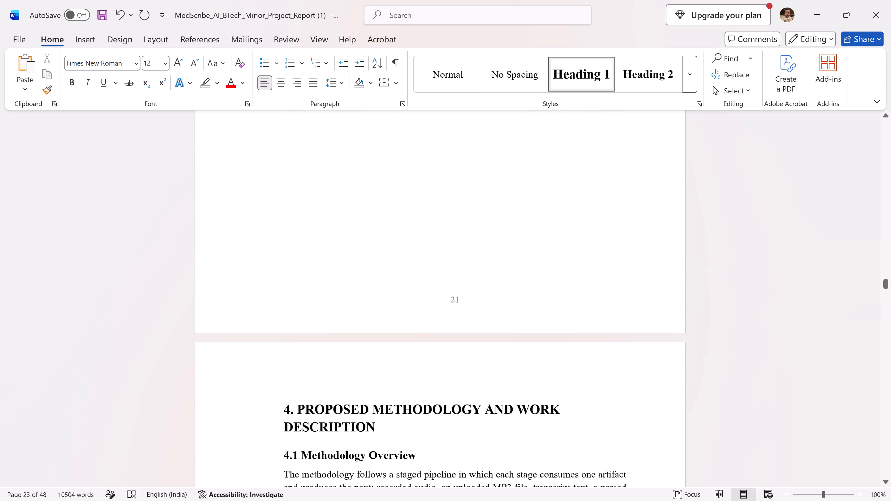
scroll(264, 237, "down", 1)
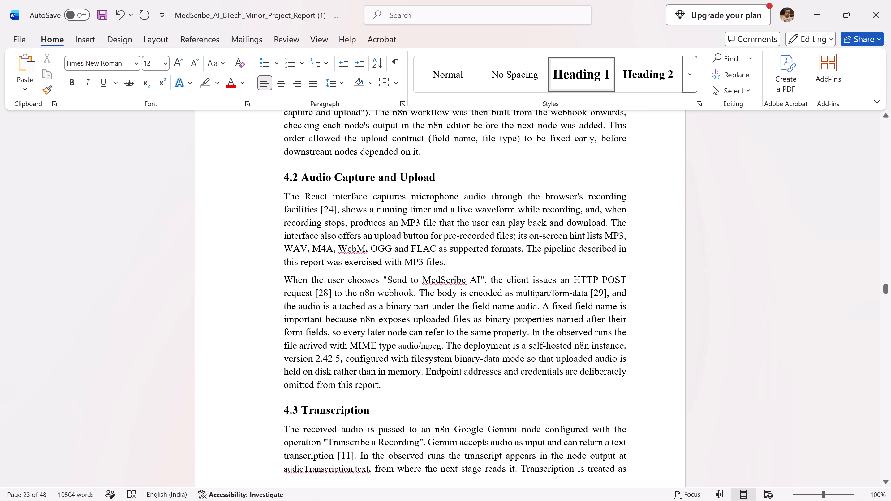
left_click_drag(390, 389, 292, 203)
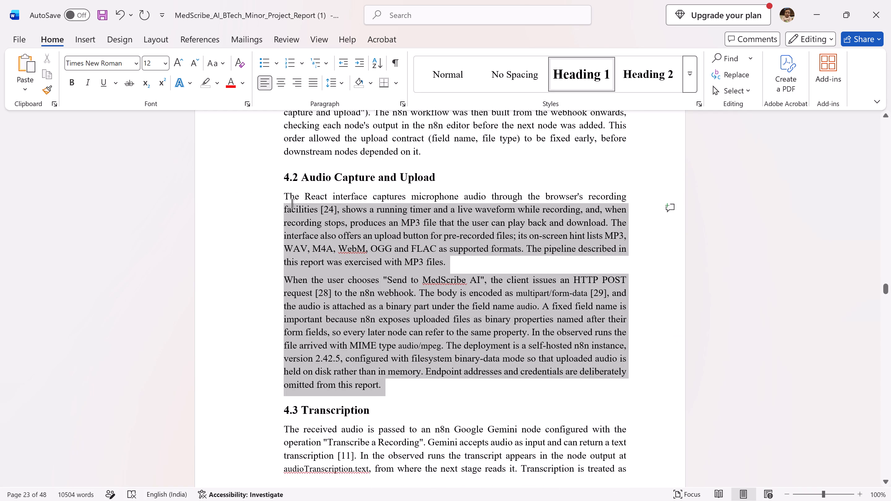
left_click_drag(292, 203, 281, 185)
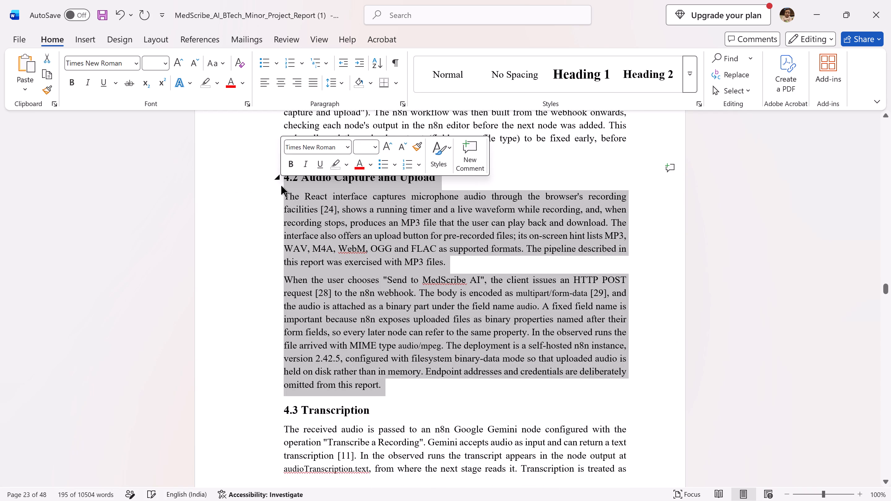
key("ctrl+c")
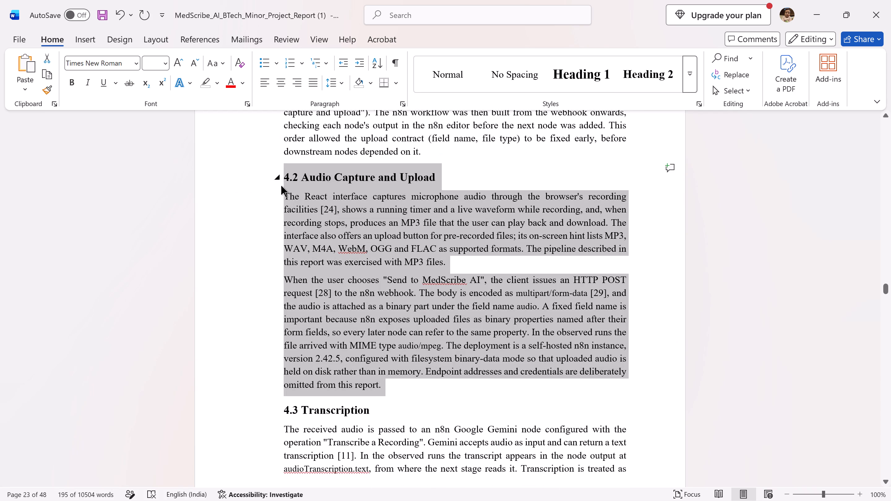
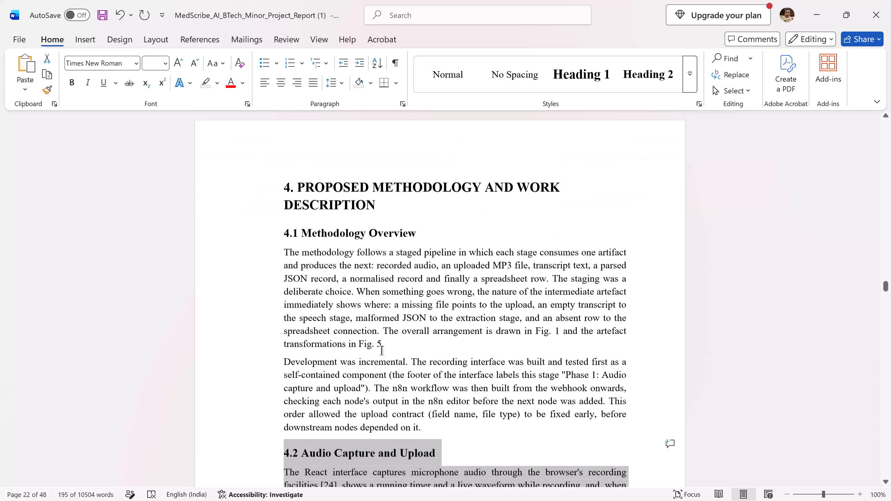
Replace both paragraphs under 4.1 Methodology Overview with the copied reworded text, starting the 4.2 Audio Capture and Upload heading on its own line.
left_click_drag(423, 358, 279, 176)
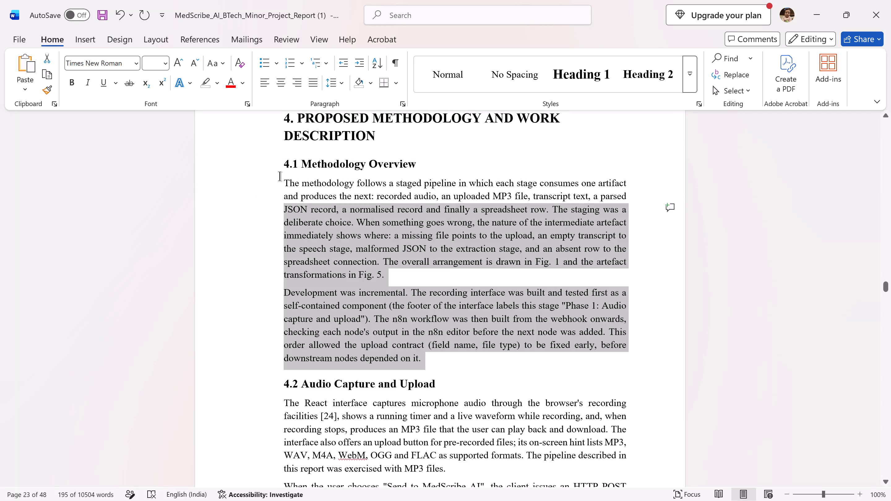
left_click_drag(279, 176, 269, 181)
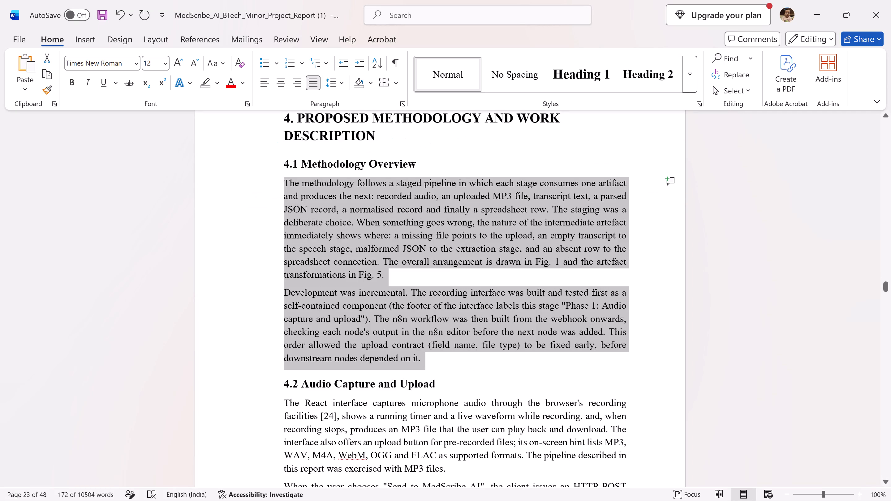
key("ctrl+v")
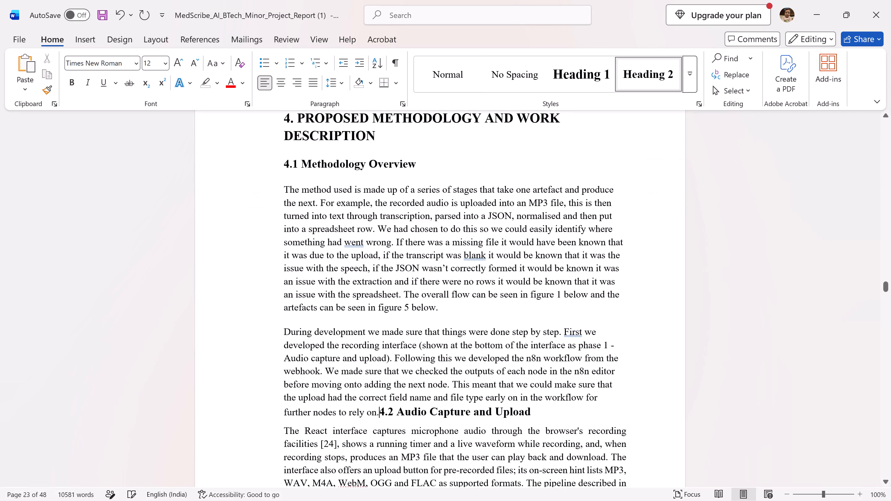
key("Return")
Copy the 4.3 Transcription heading together with its paragraph.
scroll(489, 280, "down", 1)
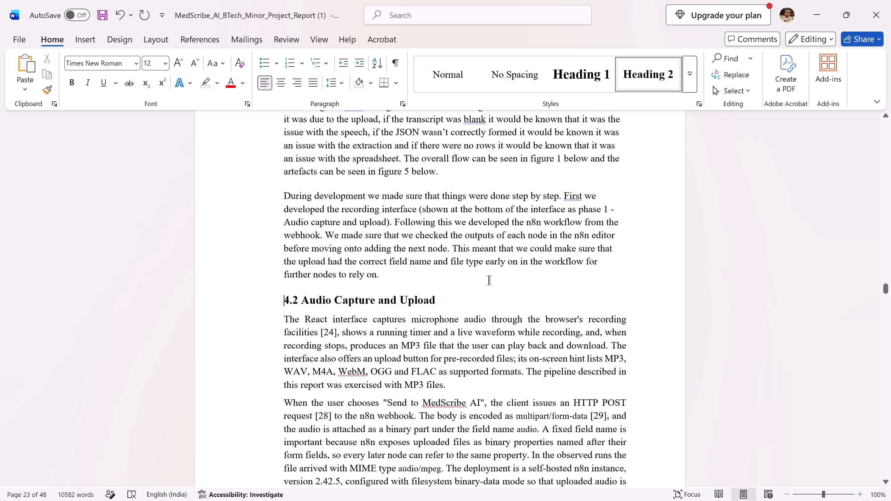
scroll(489, 280, "down", 2)
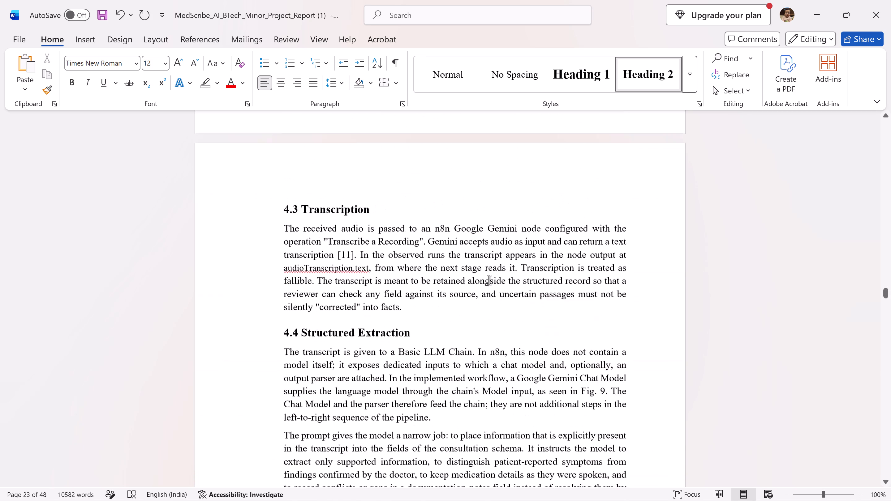
scroll(489, 280, "down", 1)
left_click_drag(415, 263, 276, 200)
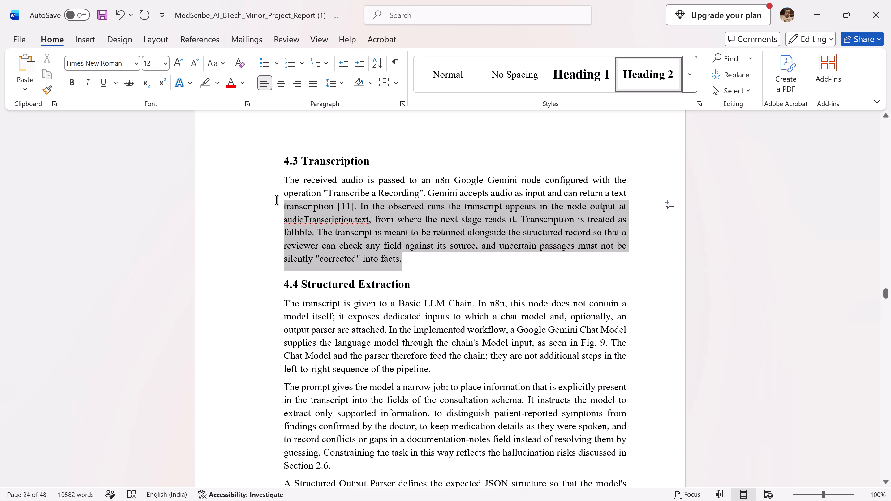
left_click_drag(276, 200, 272, 184)
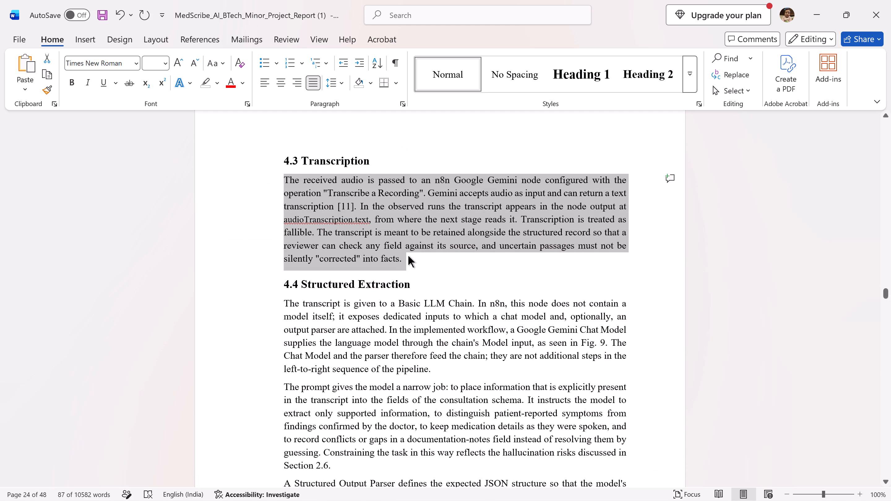
left_click(404, 260)
left_click_drag(404, 260, 294, 165)
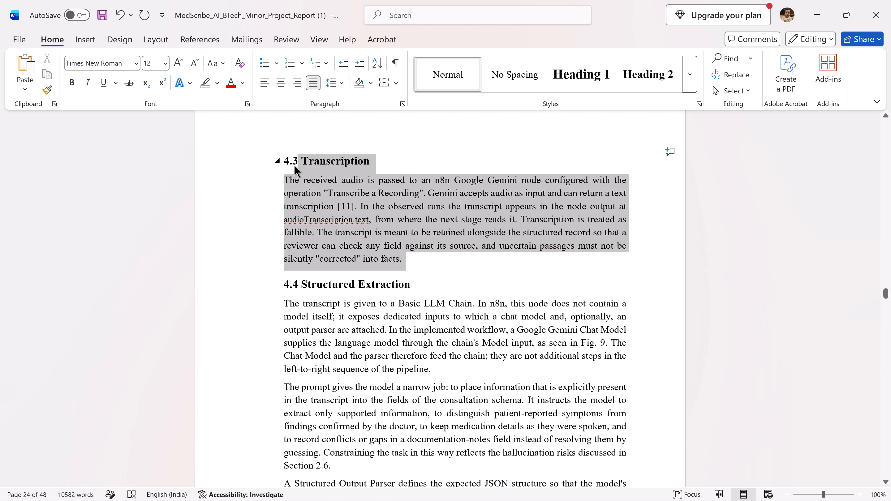
left_click_drag(294, 165, 283, 164)
key("ctrl+c")
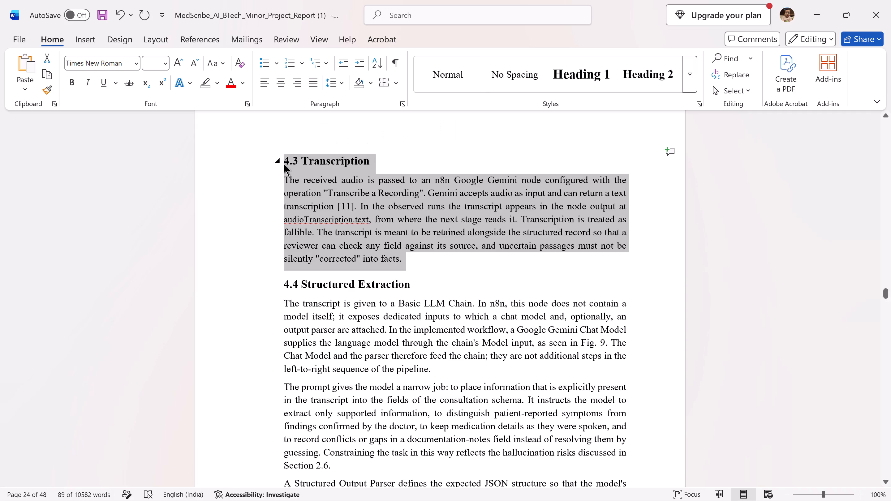
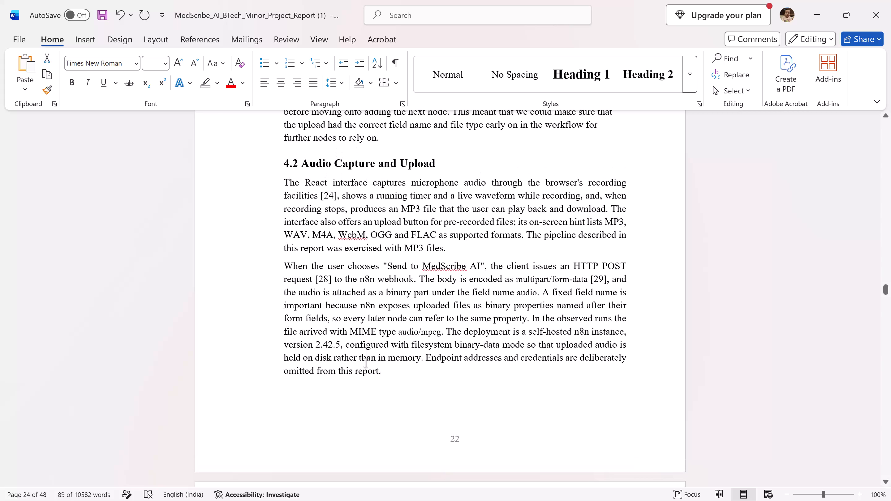
Replace both paragraphs under 4.2 Audio Capture and Upload with the copied reworded text, starting the 4.3 Transcription heading on its own line.
left_click_drag(387, 374, 272, 184)
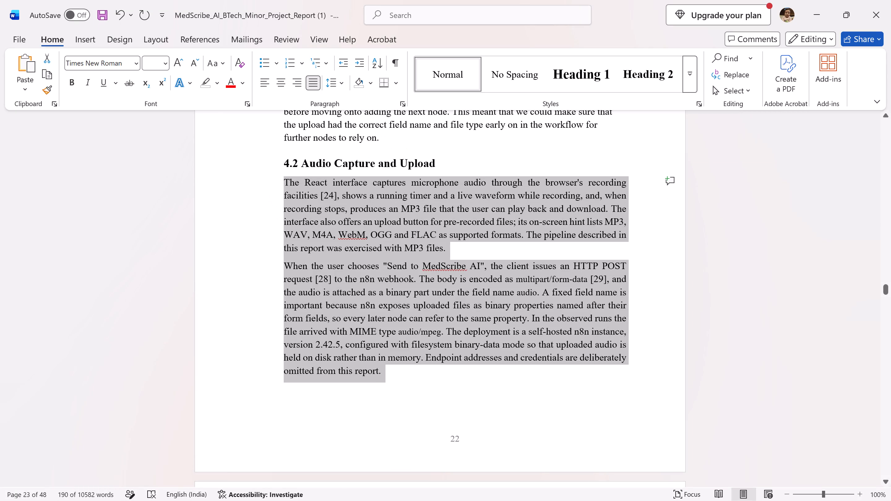
key("ctrl+v")
key("Return")
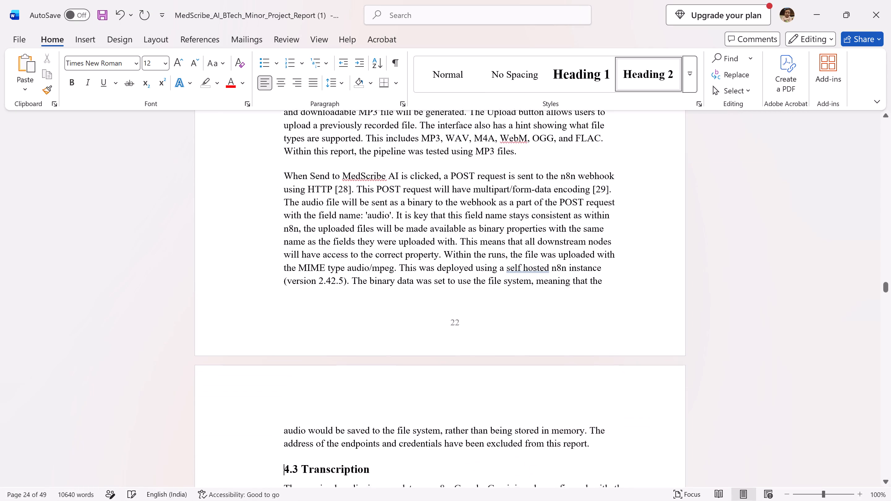
scroll(272, 184, "down", 1)
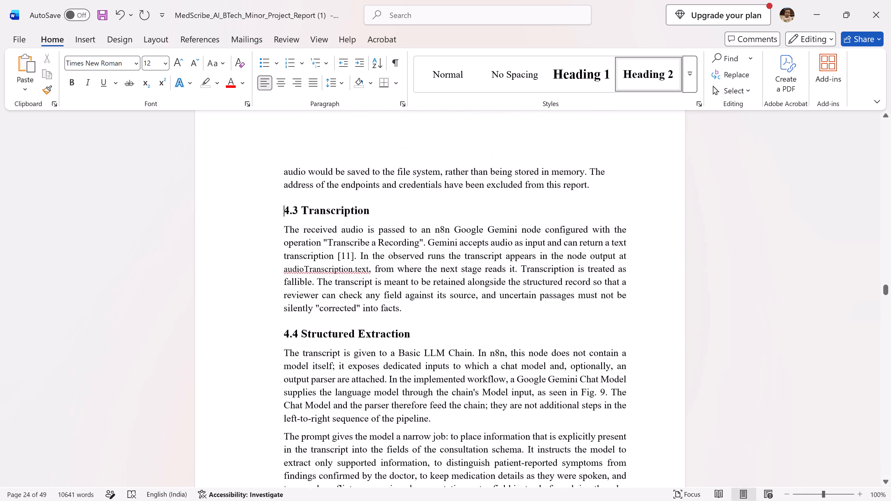
scroll(272, 184, "down", 1)
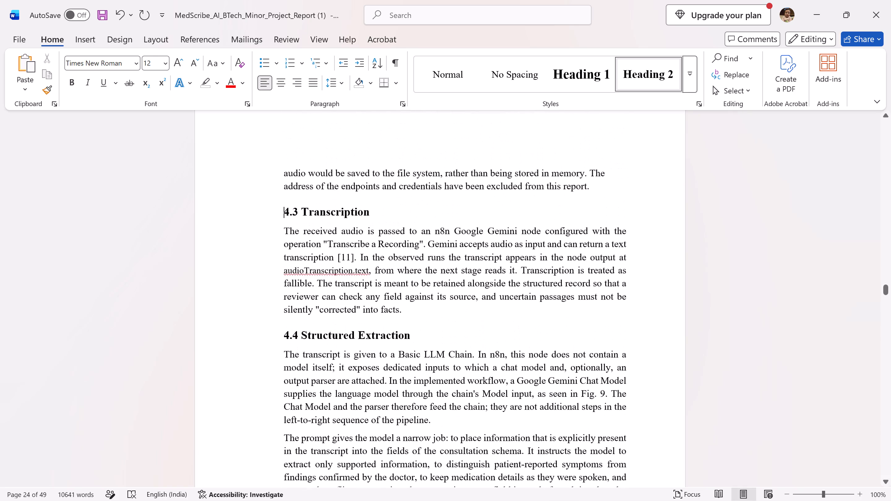
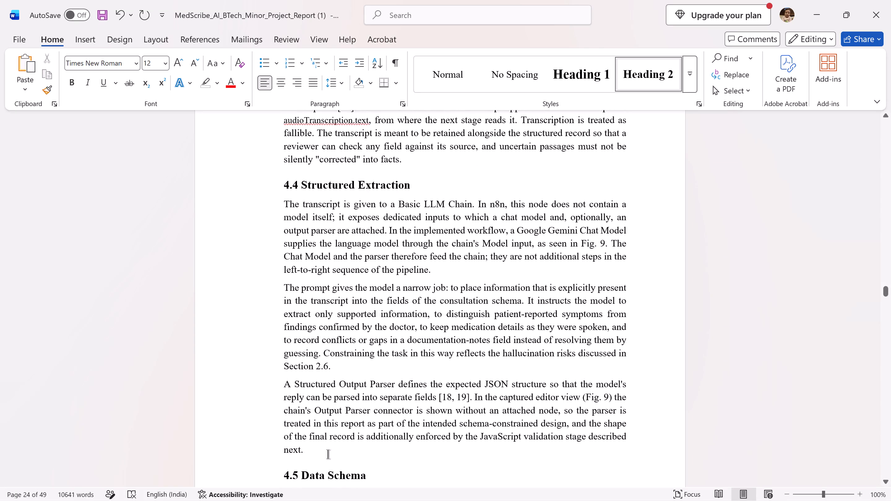
Select the whole 4.4 Structured Extraction section, from its heading through the end of its third paragraph.
left_click_drag(321, 456, 200, 183)
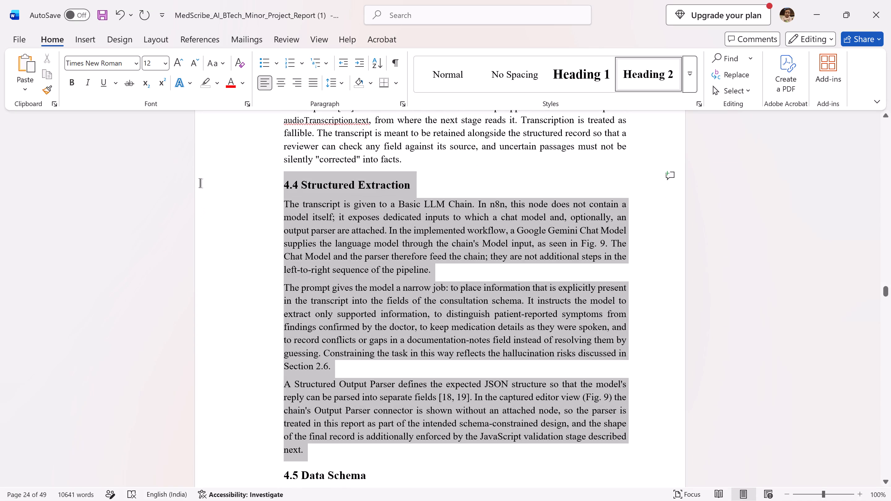
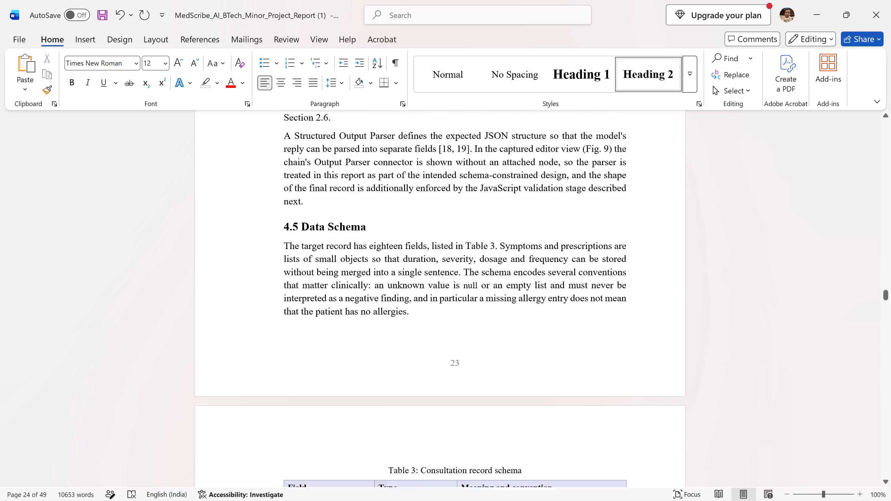
Select the full body paragraph under the 4.5 Data Schema heading, from "The target record" through "no allergies.".
scroll(287, 179, "down", 1)
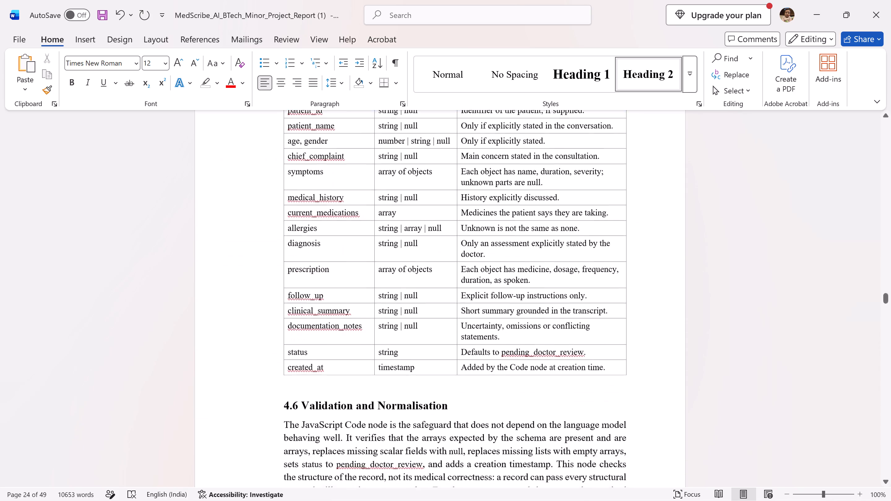
scroll(287, 179, "down", 1)
left_click_drag(428, 271, 287, 198)
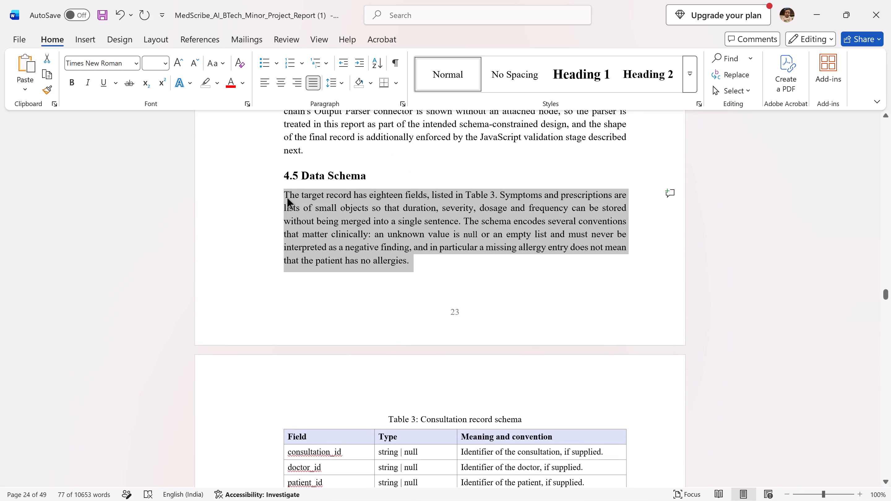
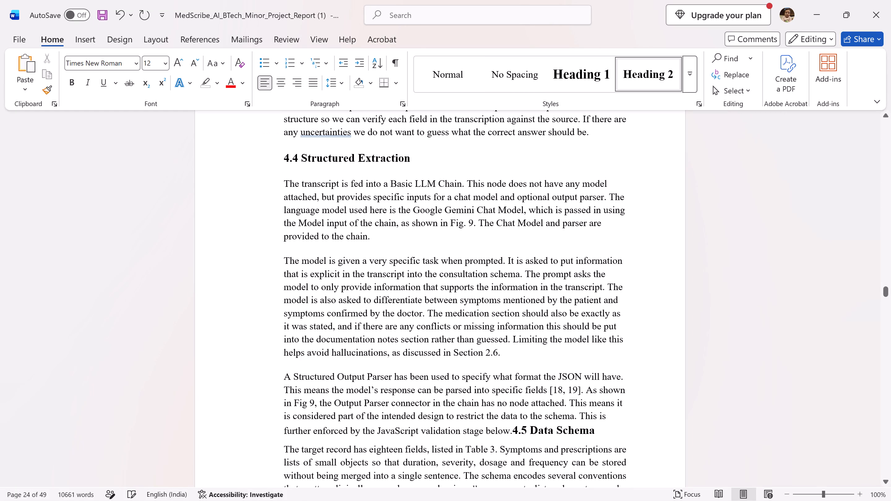
Separate the 4.5 Data Schema heading from the end of the last 4.4 Structured Extraction paragraph with a paragraph break.
key("Return")
Copy the whole 4.6 Validation and Normalisation section, from its heading through "filled in to look valid.".
scroll(242, 175, "down", 1)
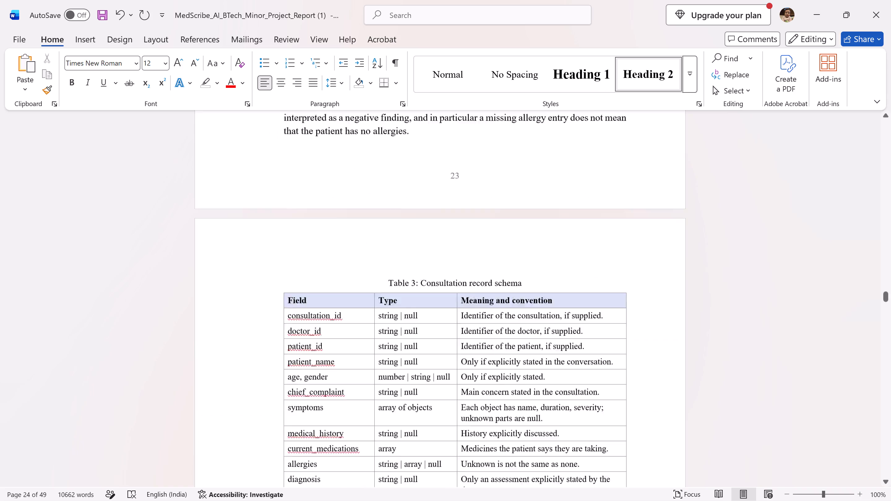
scroll(242, 175, "down", 1)
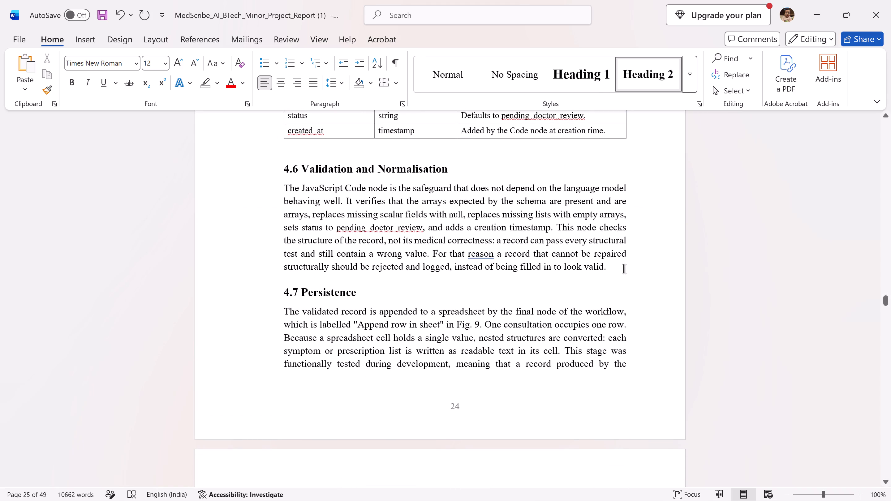
left_click_drag(618, 272, 258, 174)
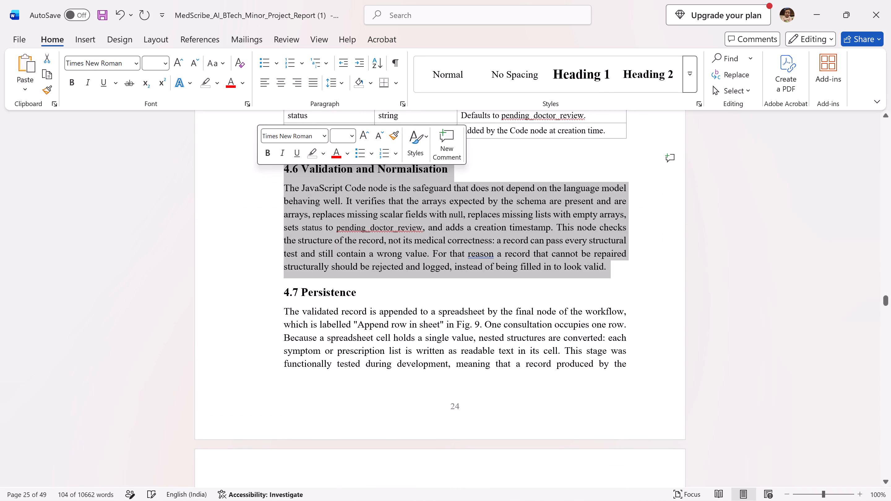
key("ctrl+c")
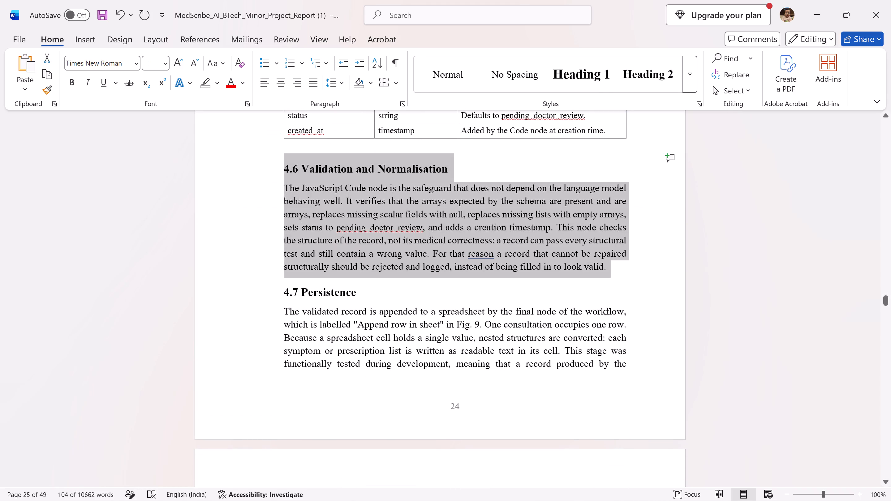
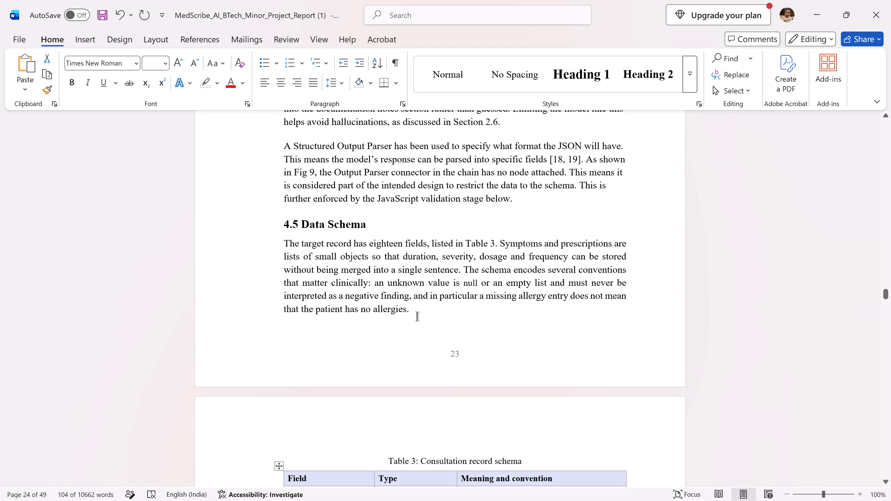
Replace the 4.5 Data Schema paragraph with the copied reworded version and separate it from the Table 3 caption with a paragraph break.
left_click_drag(414, 315, 286, 241)
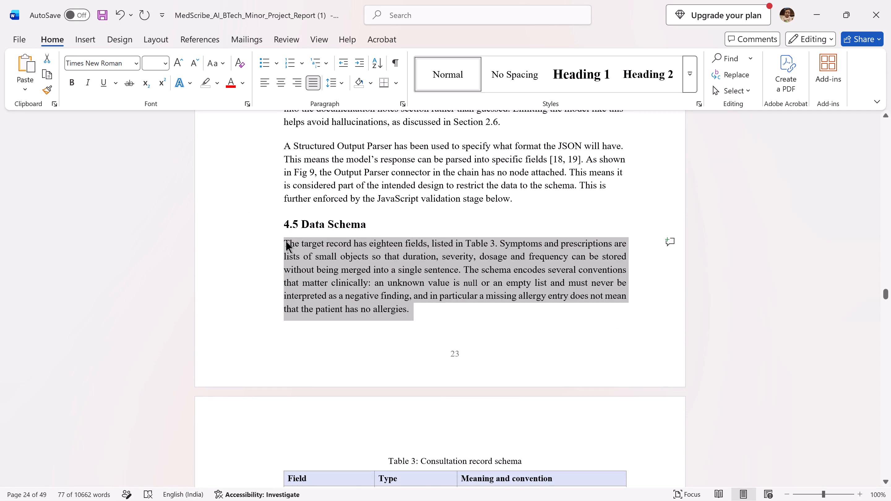
key("ctrl+v")
key("Return")
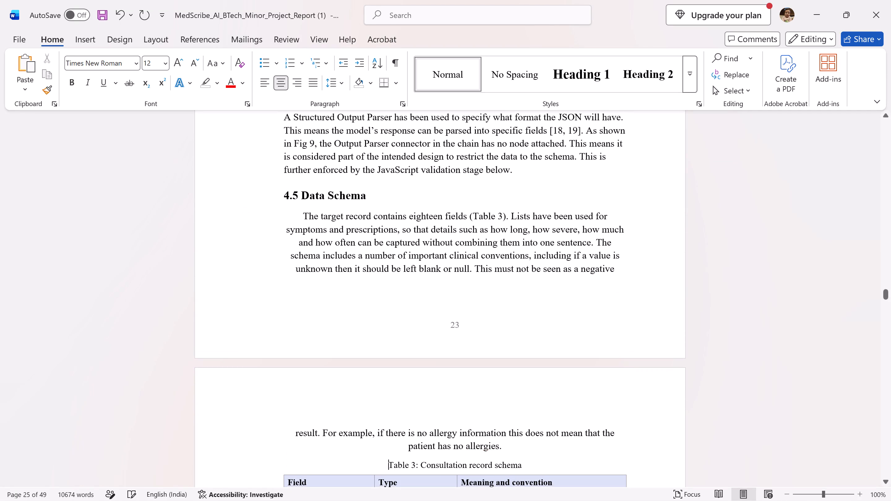
Locate the 4.6 Validation and Normalisation section following the consultation record schema table.
scroll(286, 241, "down", 1)
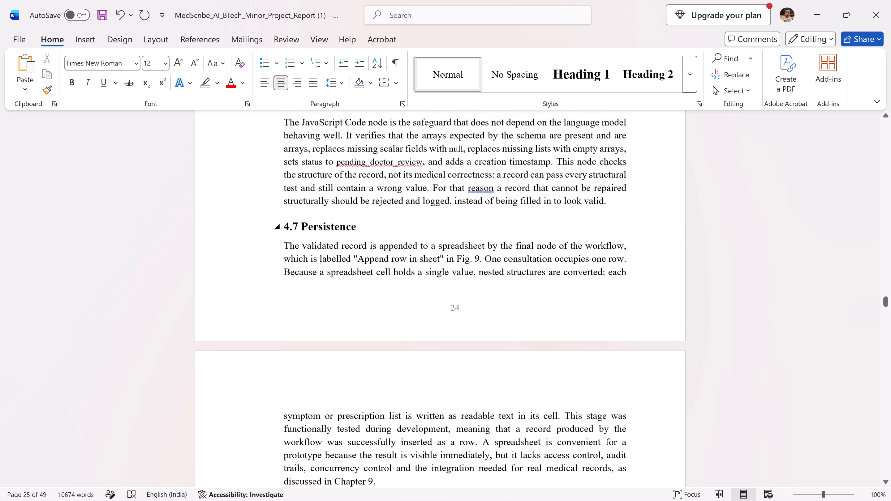
scroll(286, 241, "down", 1)
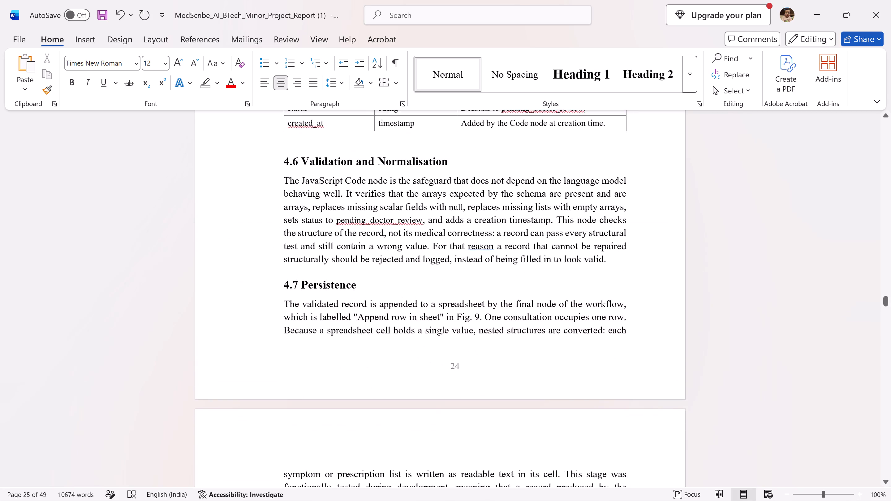
scroll(286, 241, "down", 1)
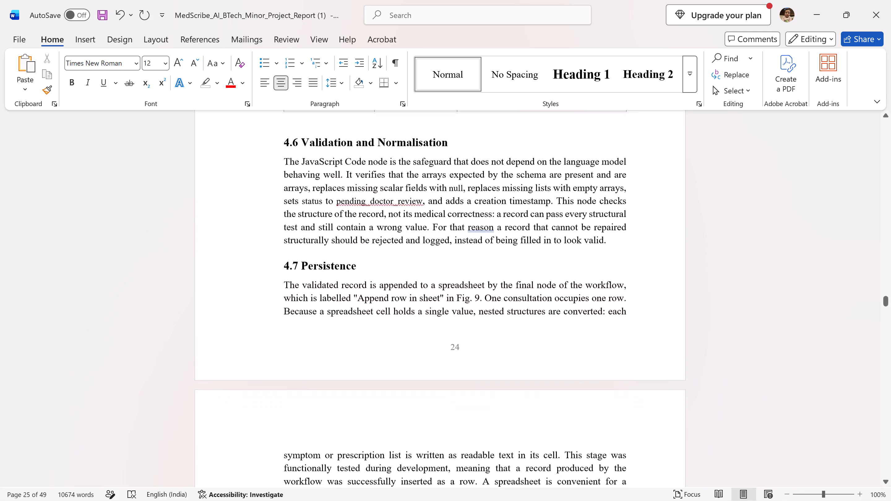
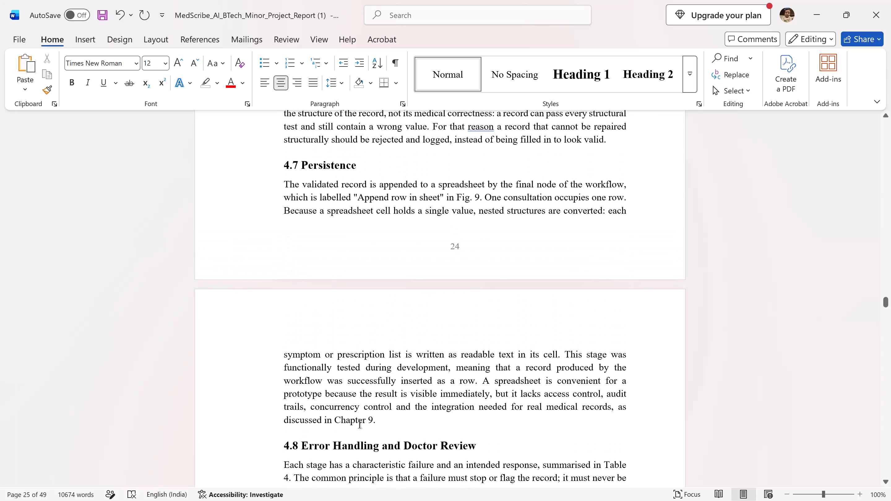
Select the whole 4.7 Persistence section, from its heading through the paragraph ending "as discussed in Chapter 9.".
left_click_drag(378, 416, 279, 219)
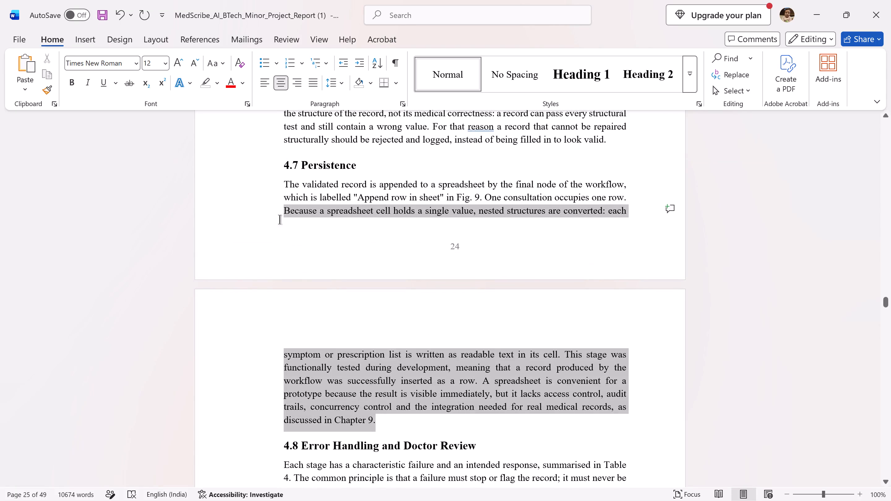
left_click_drag(279, 219, 264, 161)
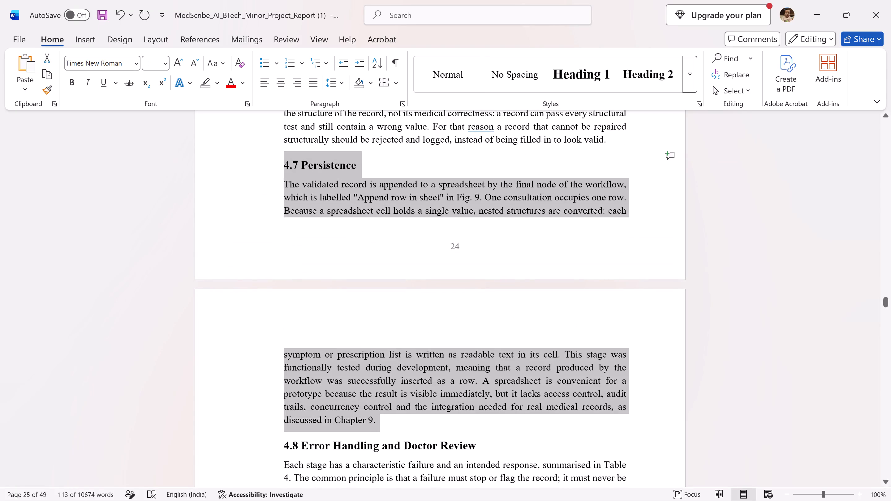
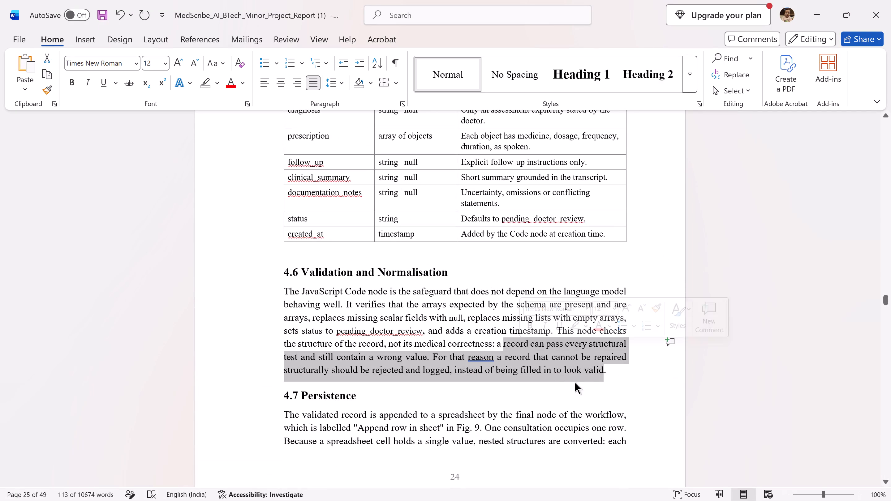
Replace the body paragraph of section 4.6 Validation and Normalisation with the copied reworded text beginning "The JavaScript Code node acts as a fail-safe.".
left_click_drag(609, 373, 311, 294)
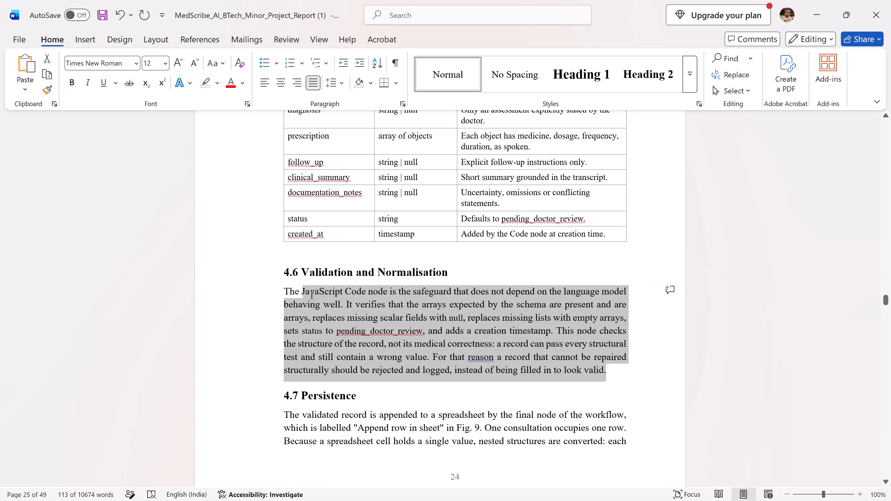
left_click_drag(311, 294, 289, 293)
key("ctrl+v")
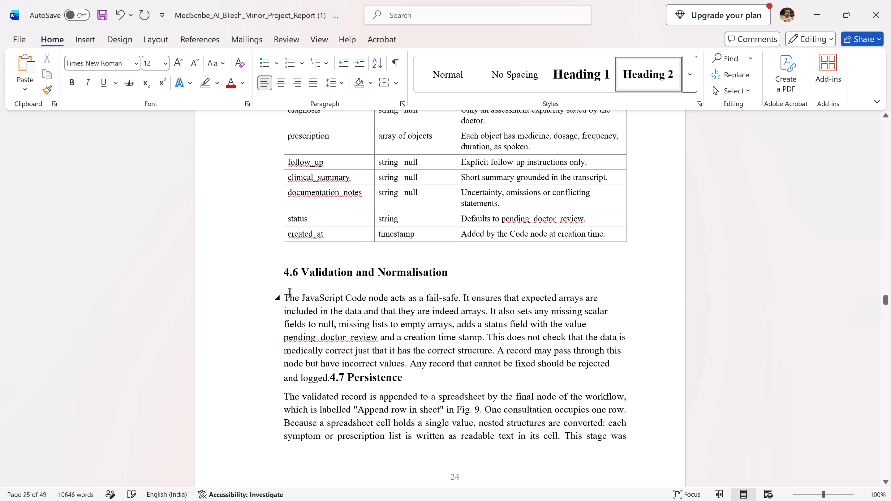
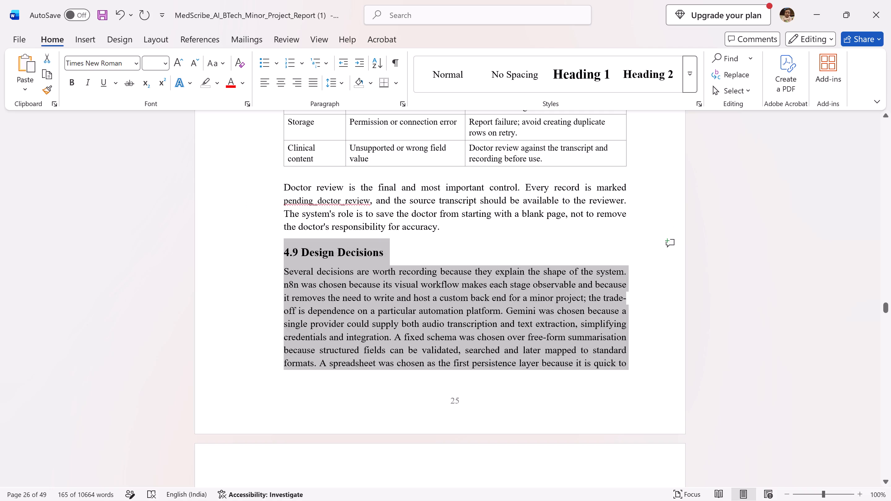
Copy the selected section 4.9 Design Decisions, including its heading and body text.
key("ctrl+c")
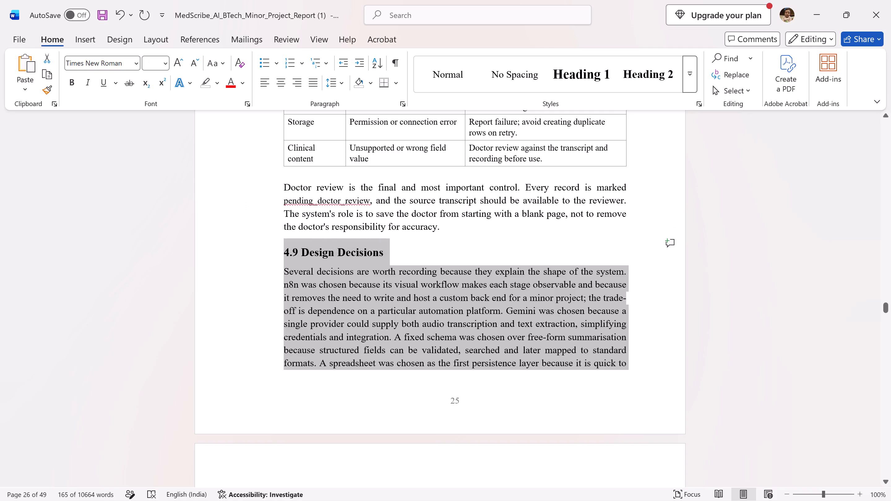
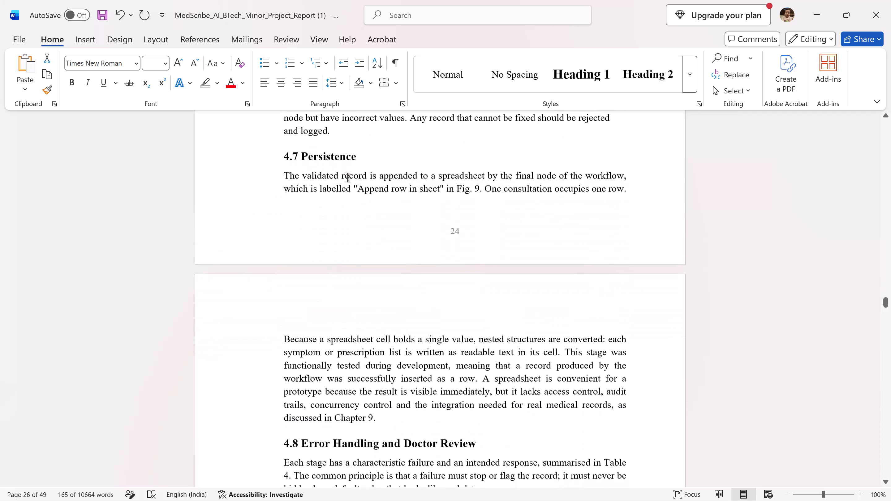
Replace the body text under 4.7 Persistence with the copied reworded version, keeping the section heading.
left_click_drag(378, 416, 262, 160)
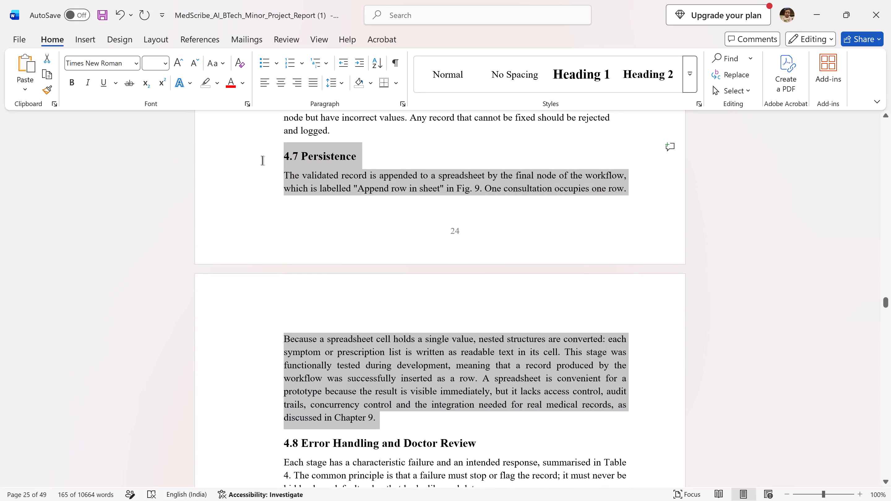
left_click_drag(262, 160, 265, 181)
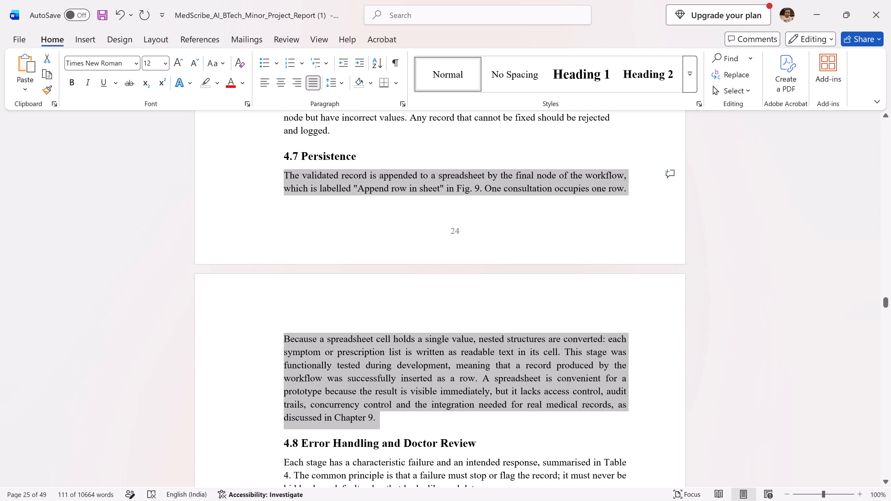
key("ctrl+v")
key("Return")
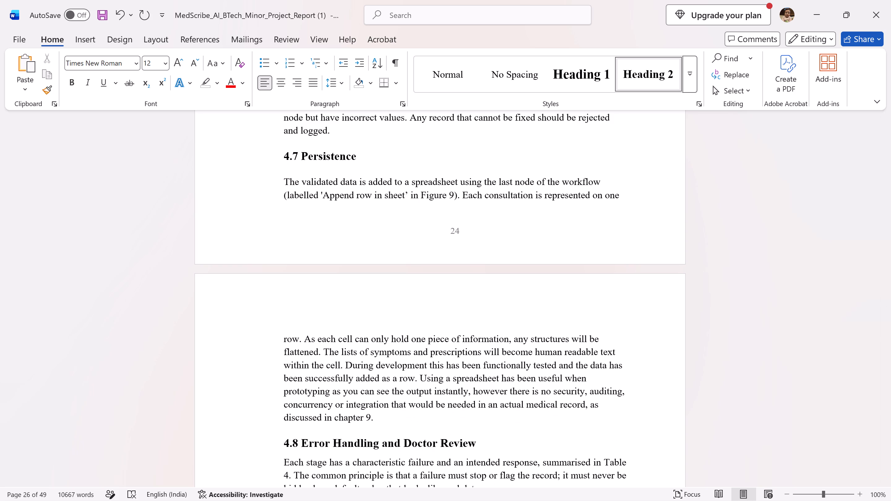
Select the introductory paragraph of section 4.8 Error Handling and Doctor Review, above the Table 4 caption.
scroll(265, 181, "down", 2)
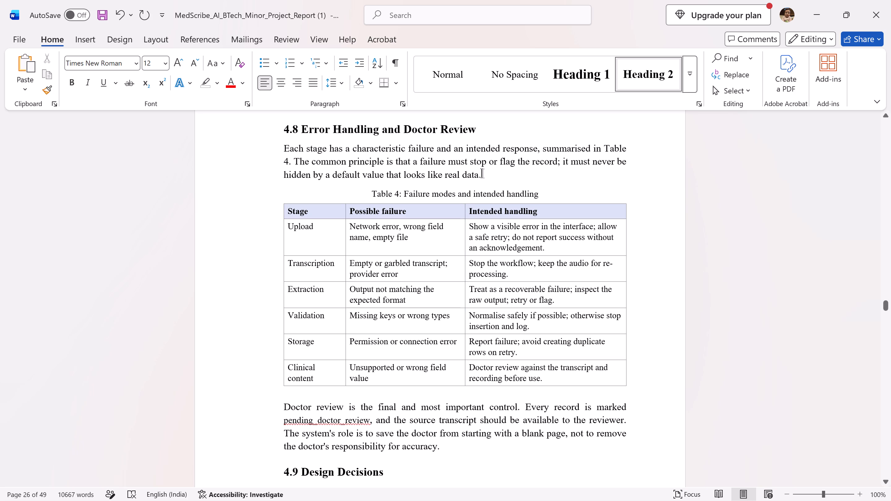
left_click_drag(481, 173, 346, 158)
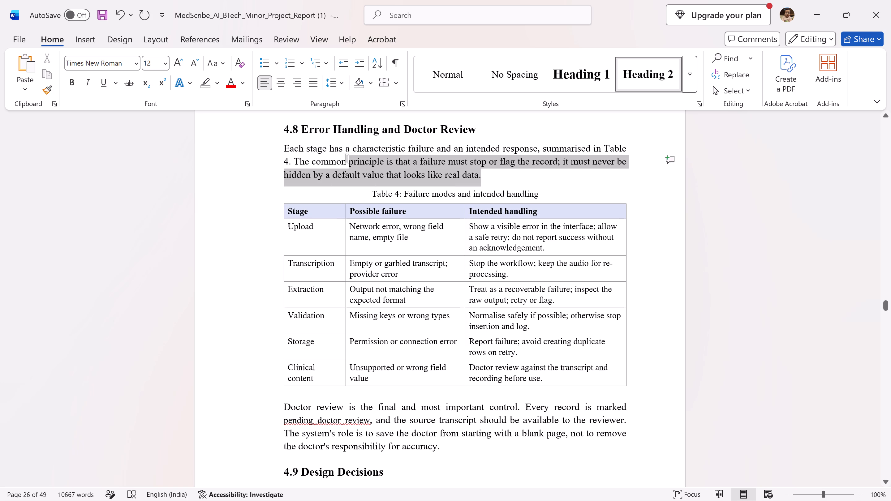
left_click_drag(346, 158, 279, 150)
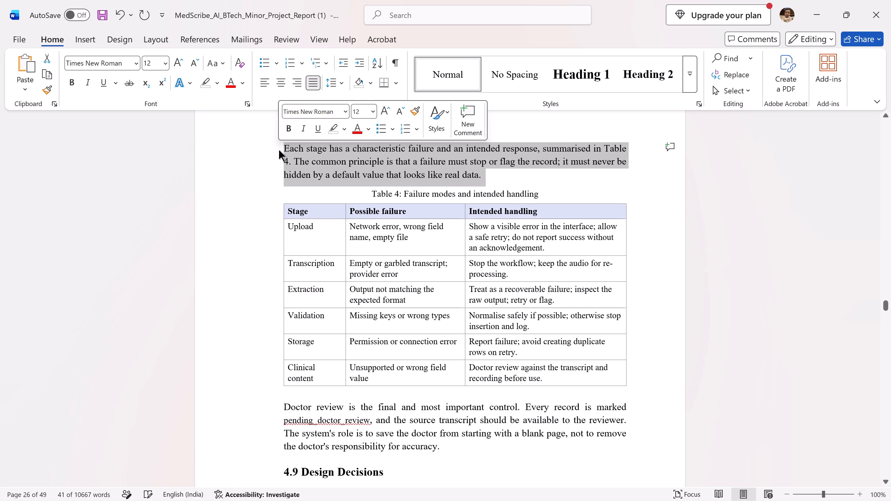
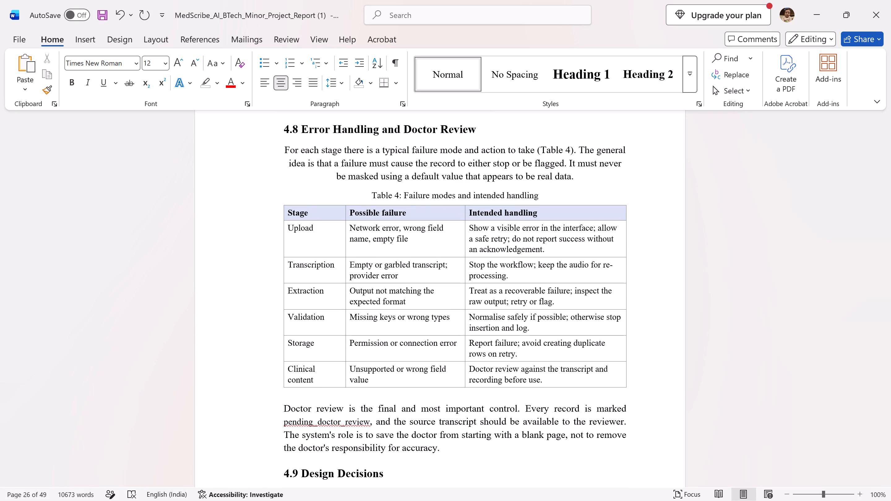
Select the Chapter 5 heading "5. PROPOSED ALGORITHMS" together with its introductory paragraph, stopping before section 5.1 Audio Submission.
scroll(279, 153, "down", 1)
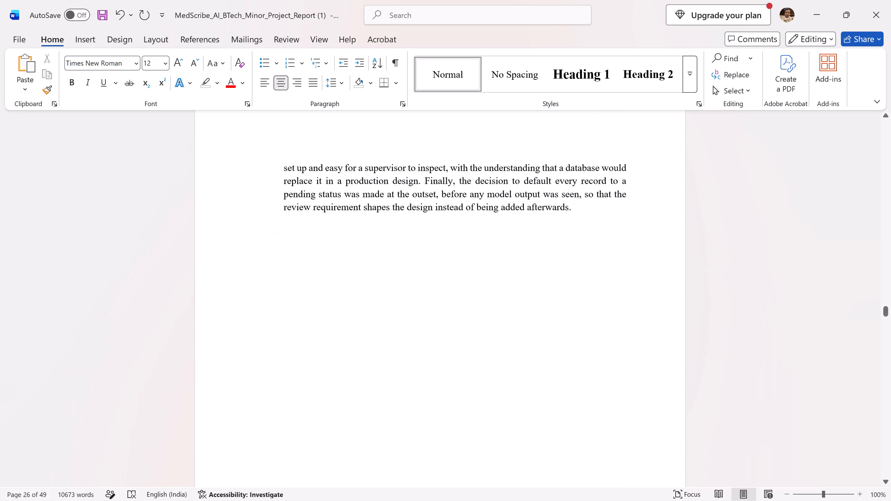
scroll(279, 153, "down", 1)
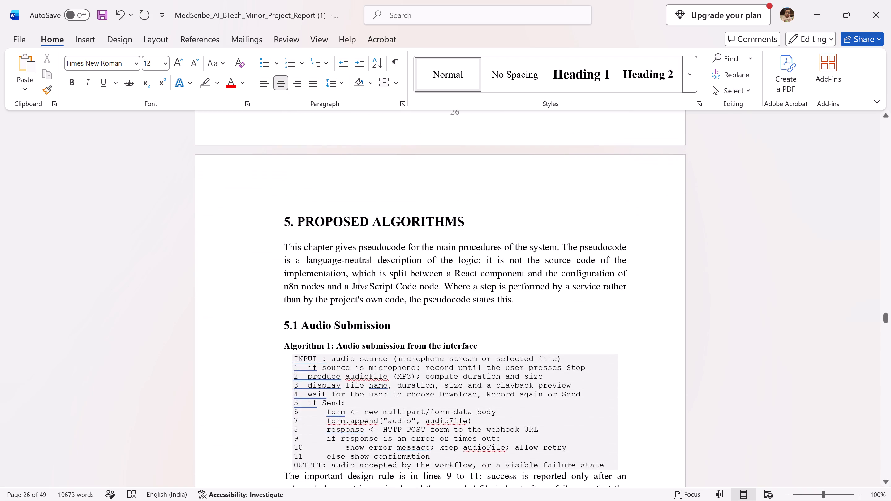
left_click_drag(530, 308, 264, 229)
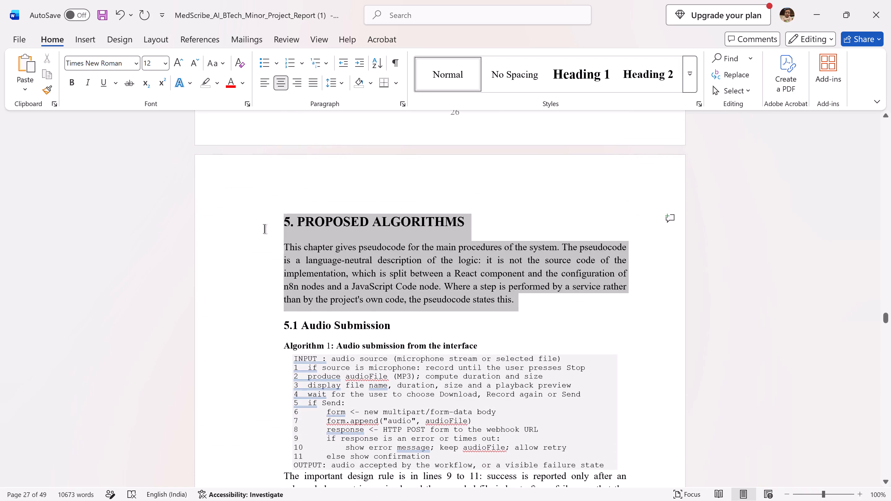
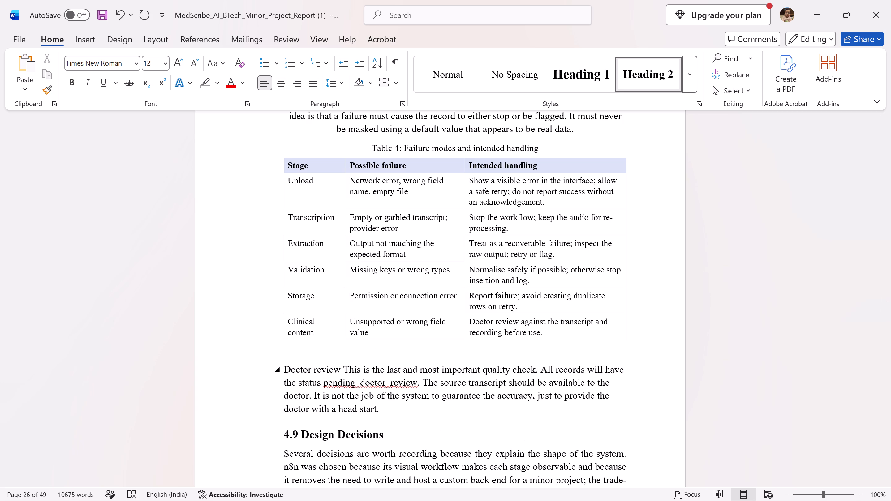
Select the paragraph below Algorithm 1 in section 5.1 Audio Submission, from "The important design rule" through "have to be repeated.".
scroll(296, 364, "down", 1)
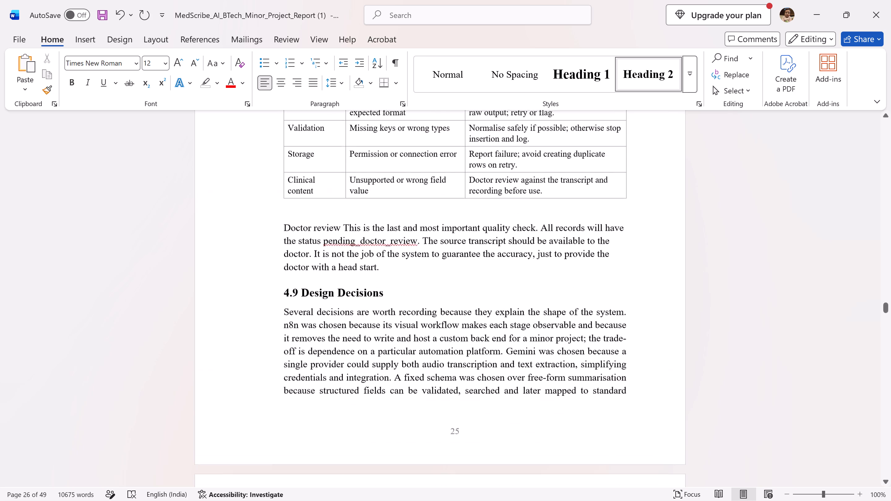
scroll(296, 364, "down", 2)
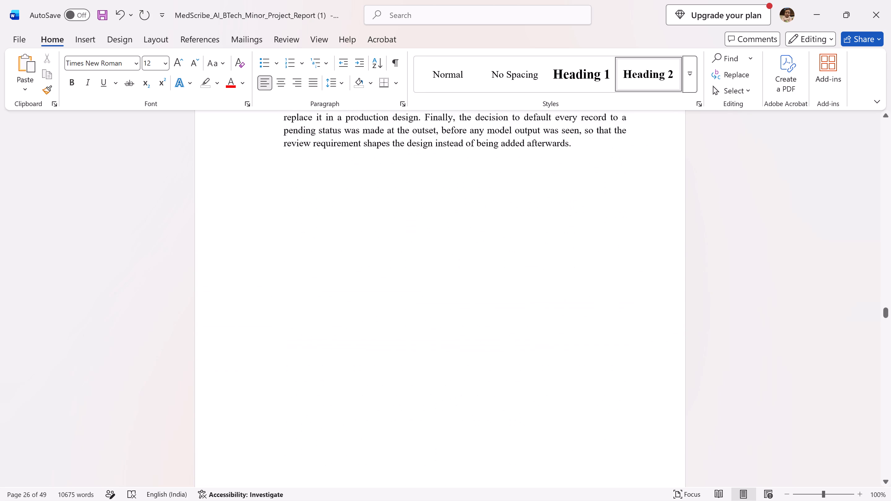
scroll(296, 364, "down", 1)
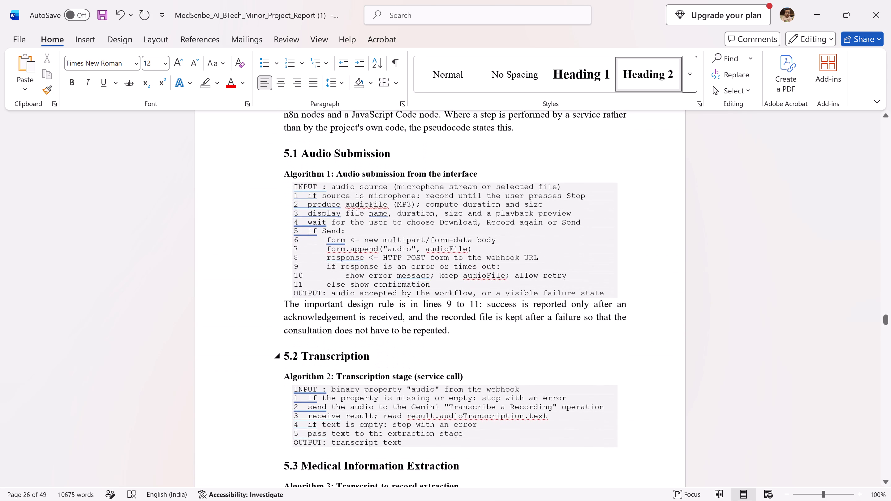
left_click_drag(465, 339, 277, 306)
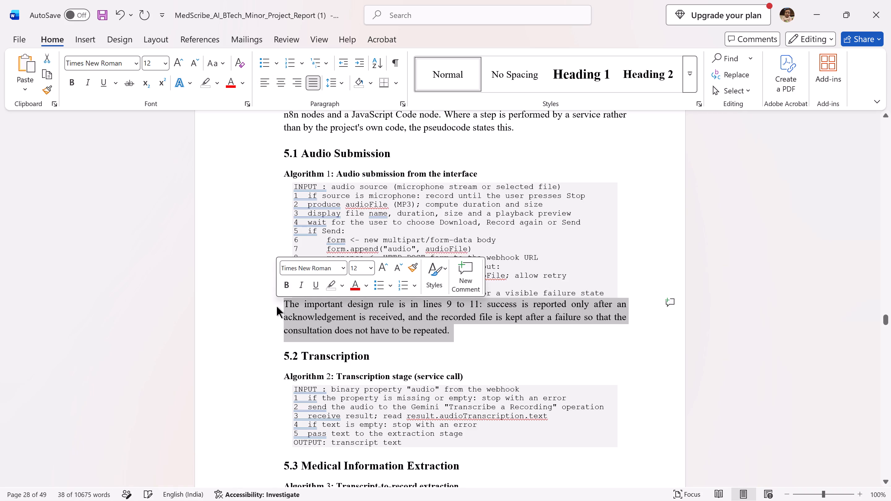
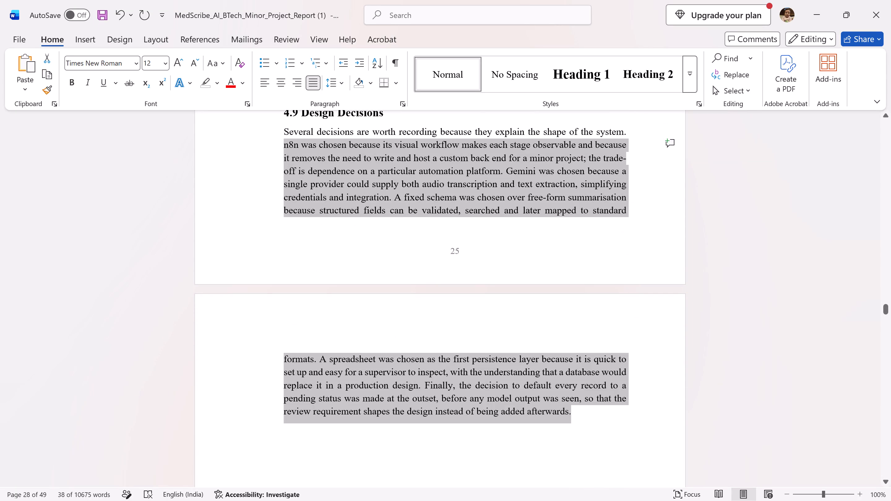
Replace the whole paragraph under 4.9 Design Decisions with the copied reworded version beginning "There were many decisions which were important to note.".
left_click_drag(268, 139, 268, 135)
key("ctrl+v")
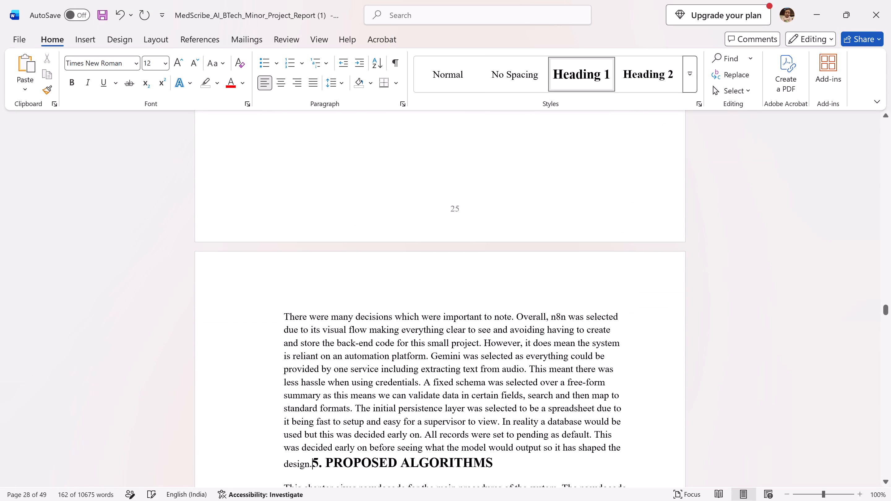
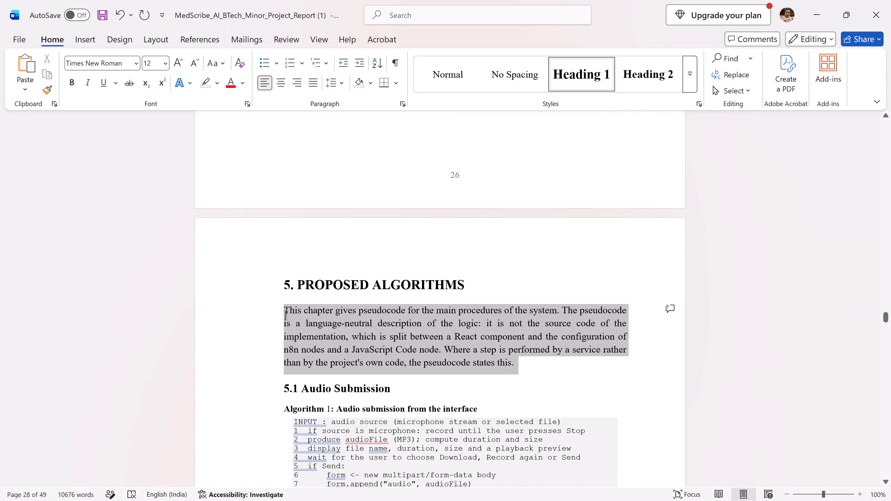
Replace the Chapter 5 introduction with the copied version beginning "In this chapter, we provide pseudocode" and put the 5.1 Audio Submission heading on its own line.
left_click_drag(285, 315, 286, 313)
key("ctrl+v")
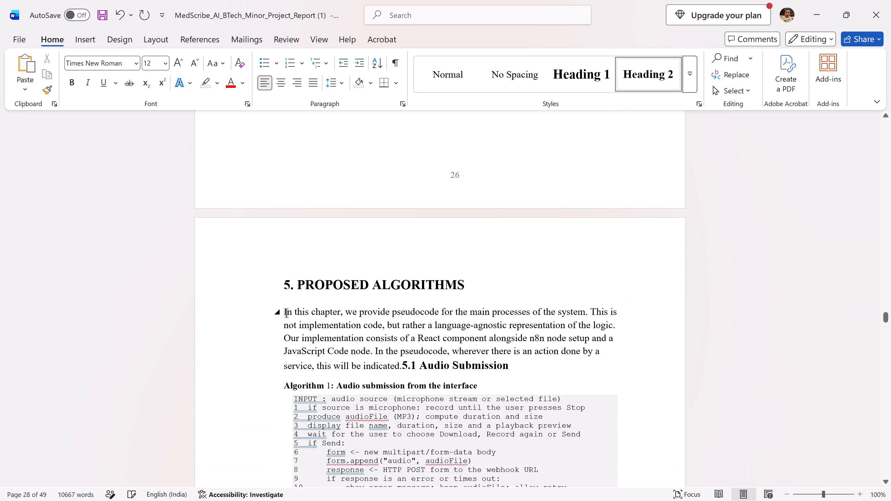
key("Return")
Select the whole closing paragraph under 5.6 Error Handling, beginning "Each procedure has a cost that grows linearly.".
scroll(286, 313, "down", 1)
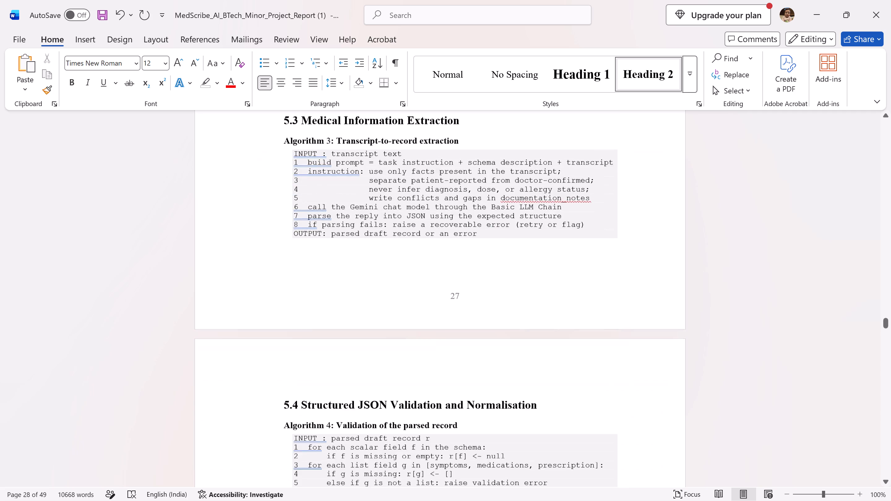
scroll(286, 313, "down", 1)
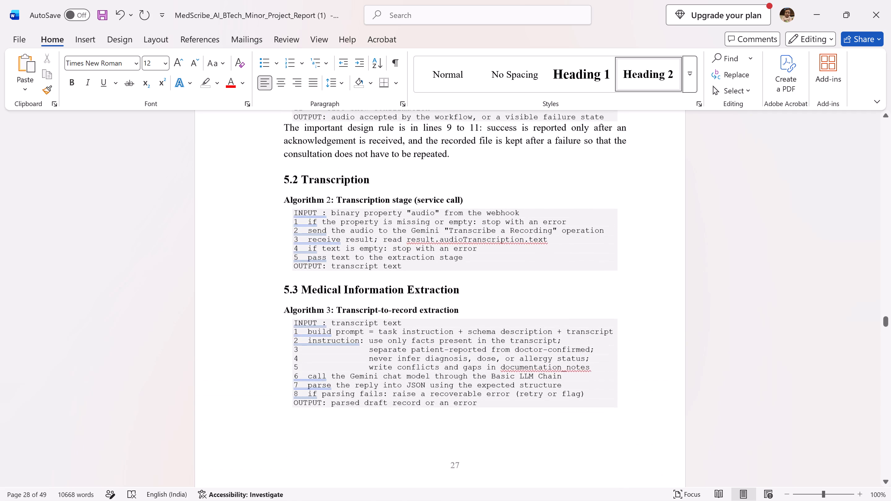
scroll(286, 313, "down", 1)
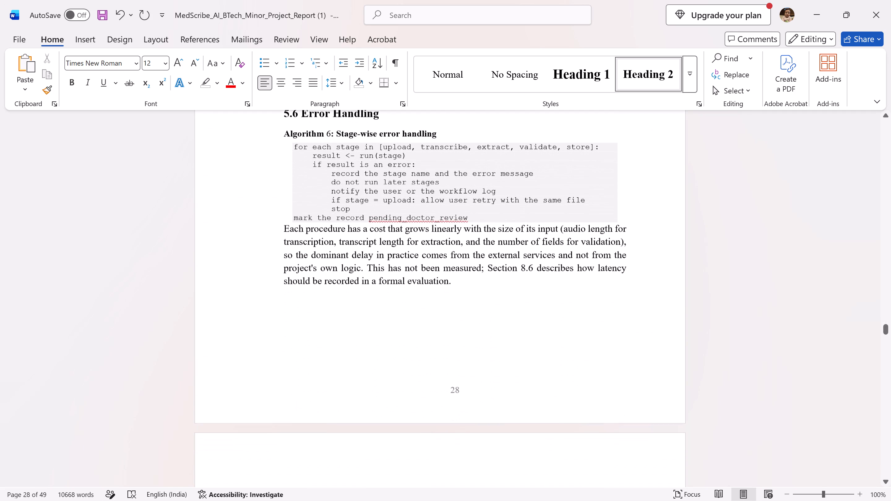
left_click_drag(458, 288, 273, 246)
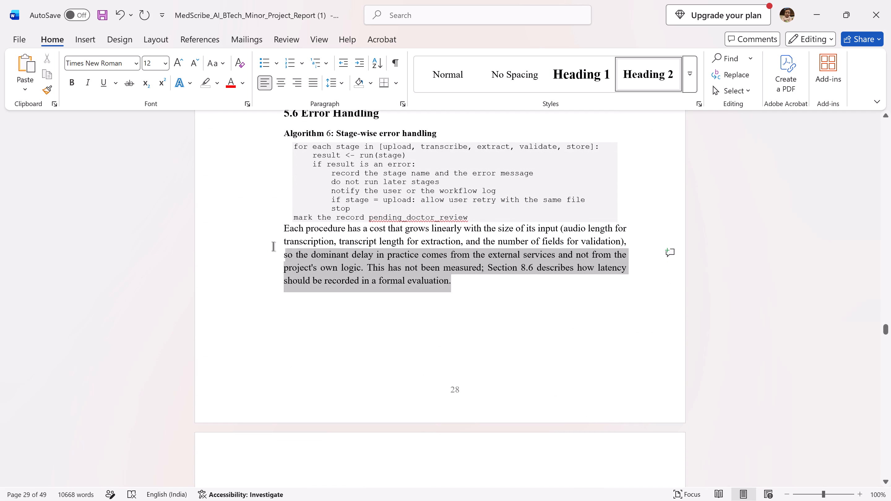
left_click_drag(273, 246, 273, 226)
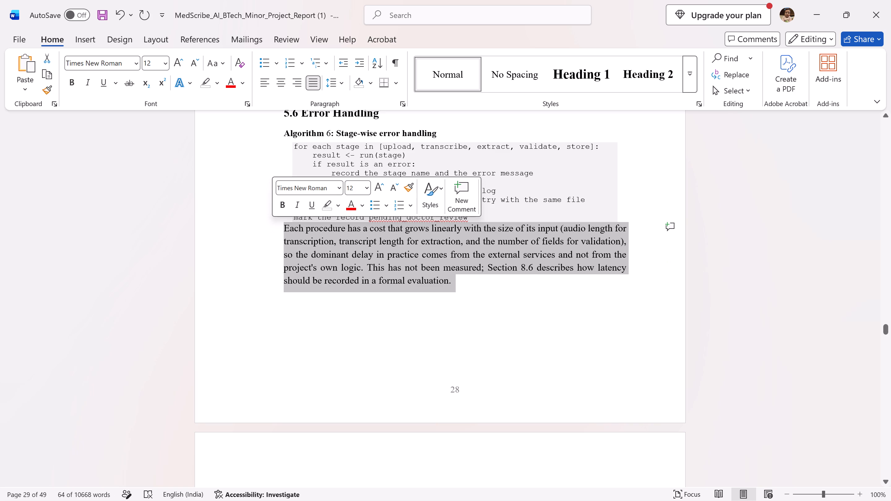
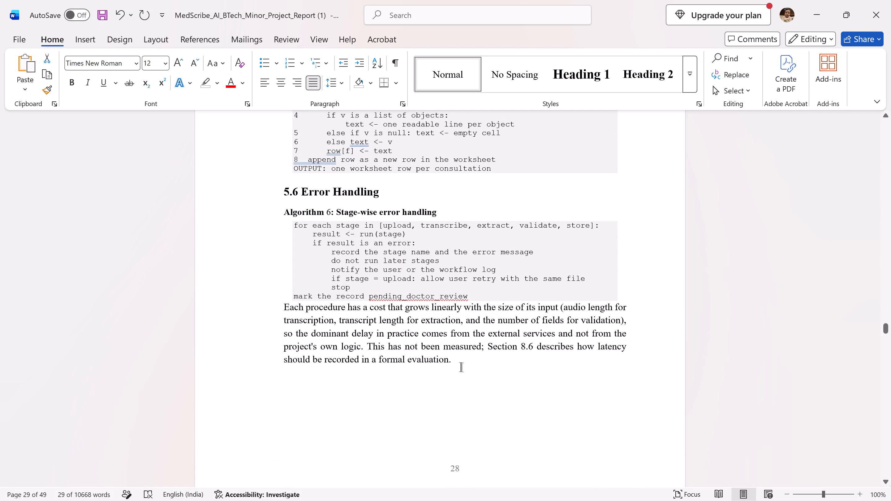
Replace the closing paragraph under 5.6 Error Handling with the copied text and put the Chapter 6 heading on its own line.
left_click_drag(461, 367, 237, 311)
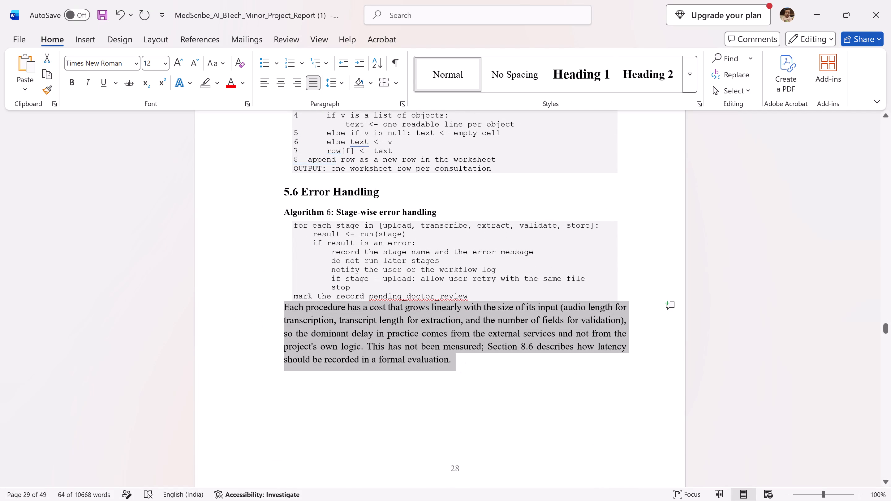
key("ctrl+v")
key("Return")
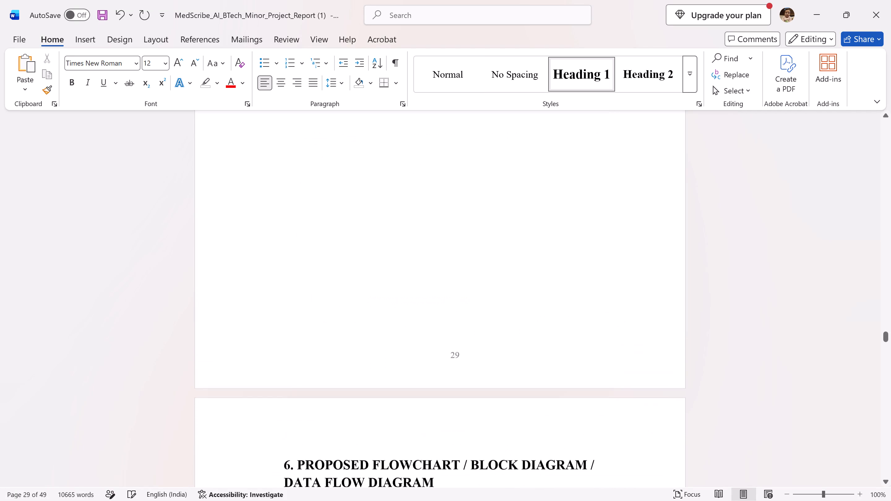
scroll(237, 311, "down", 1)
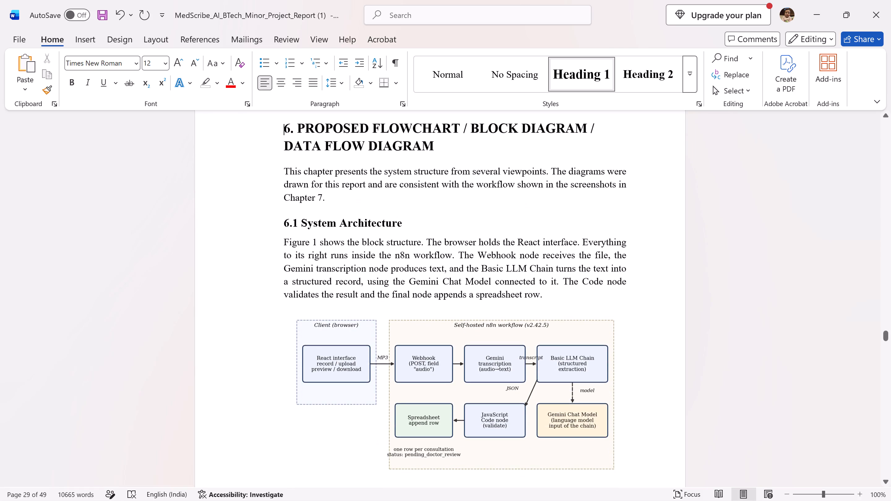
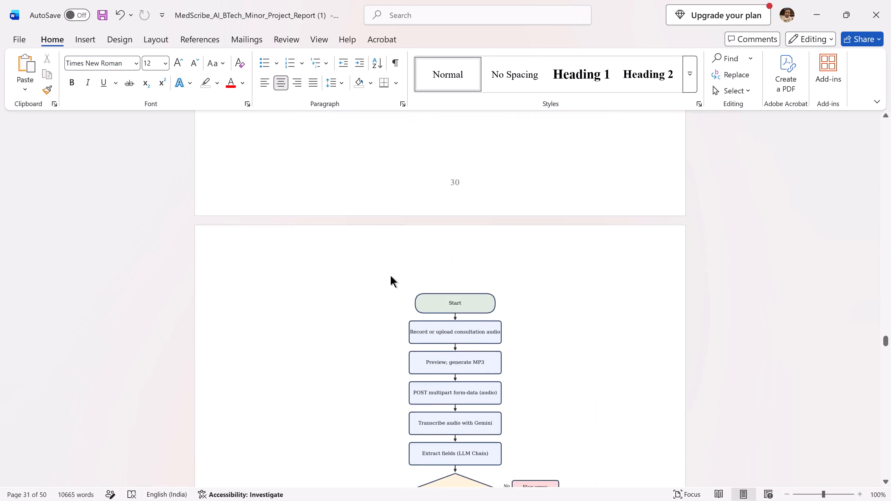
Select the Figure 1 caption together with the 6.2 Processing Workflow heading and its paragraph.
scroll(390, 276, "up", 1)
left_click_drag(390, 276, 224, 195)
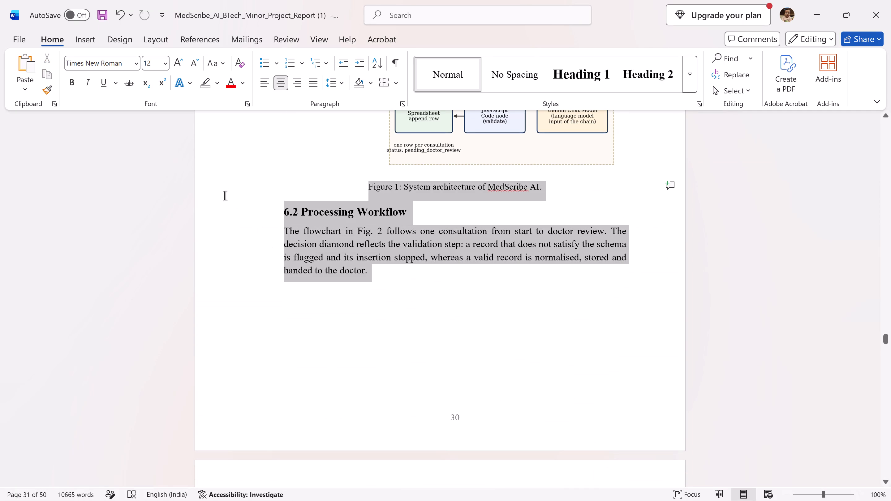
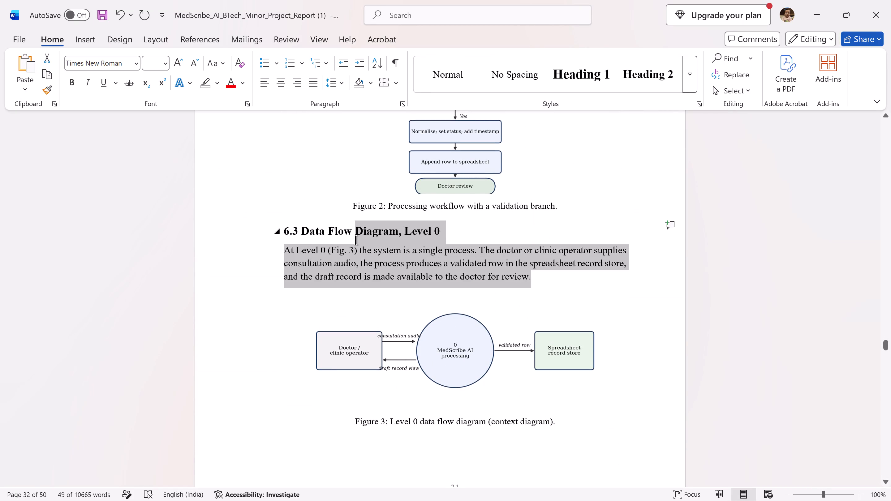
Copy the 6.3 Data Flow Diagram, Level 0 heading together with its paragraph.
left_click_drag(355, 240, 275, 235)
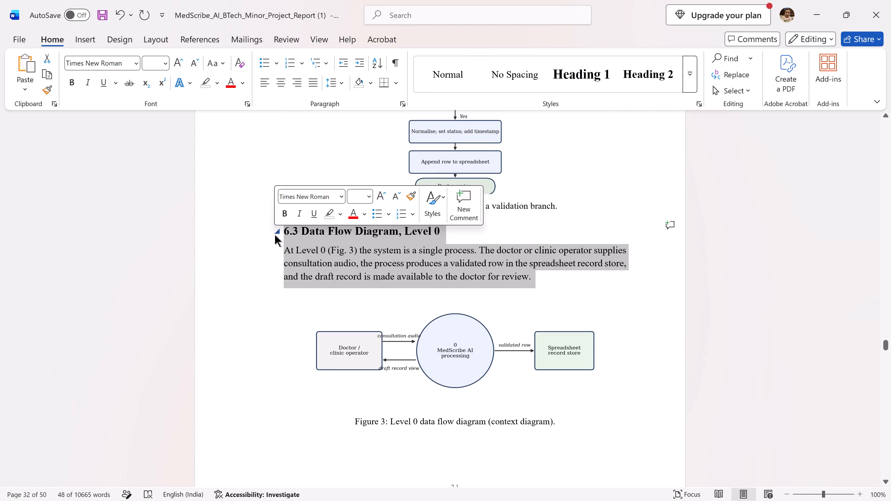
key("ctrl+c")
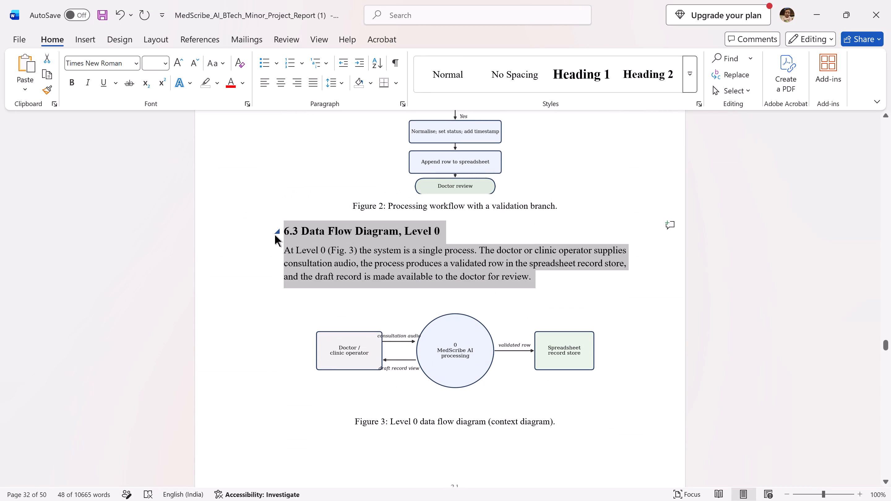
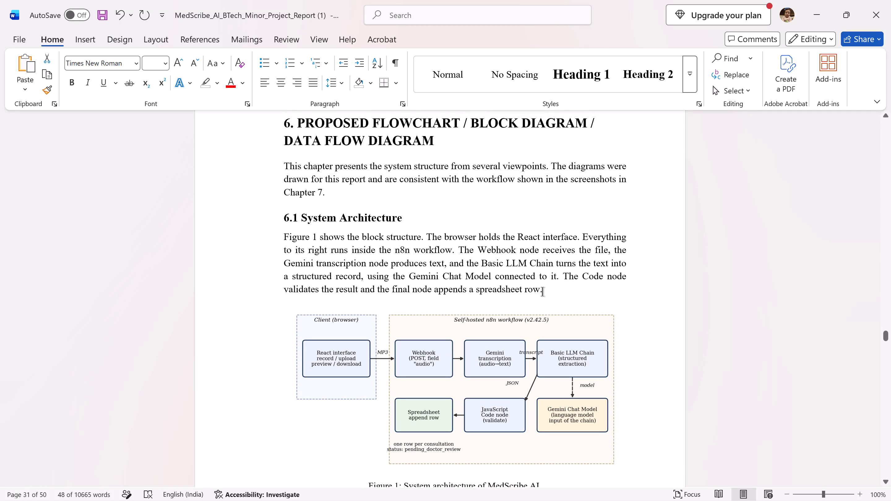
Replace the paragraph under 6.1 System Architecture with the copied reworded text, keeping the Figure 1 diagram on its own line below.
left_click_drag(542, 291, 280, 242)
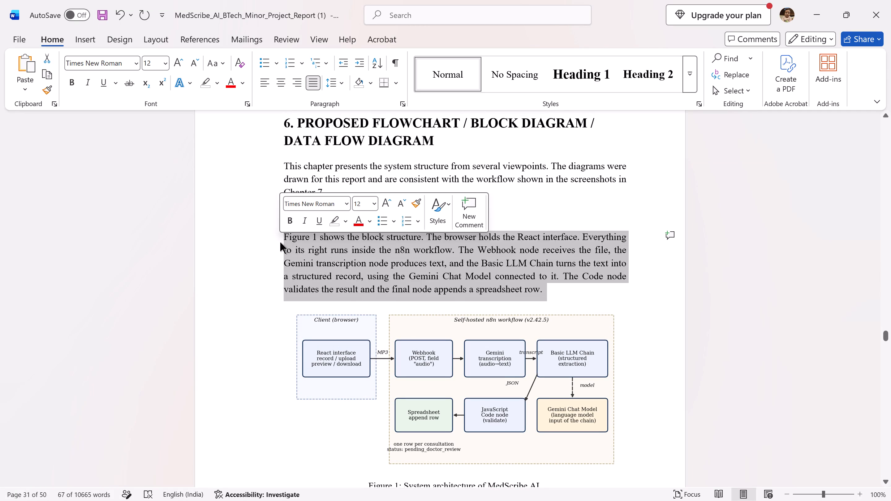
key("ctrl+v")
key("Return")
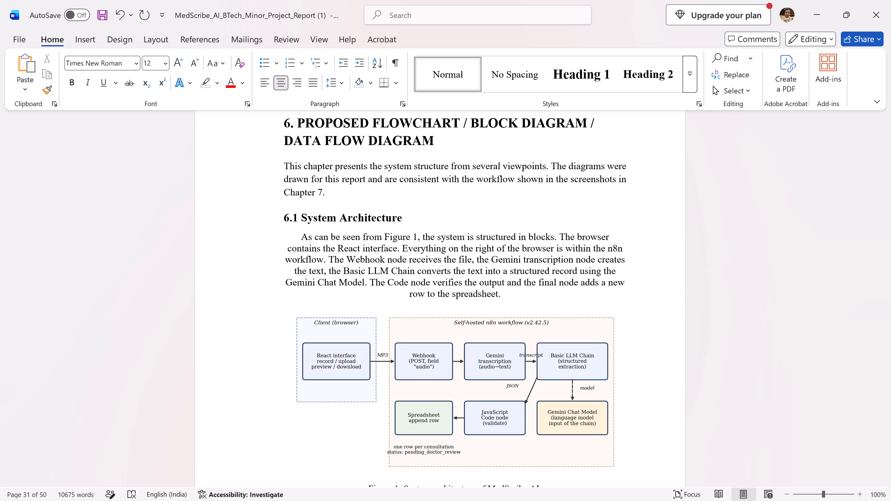
Left-align the whole reworded paragraph under 6.1 System Architecture.
left_click_drag(503, 295, 324, 233)
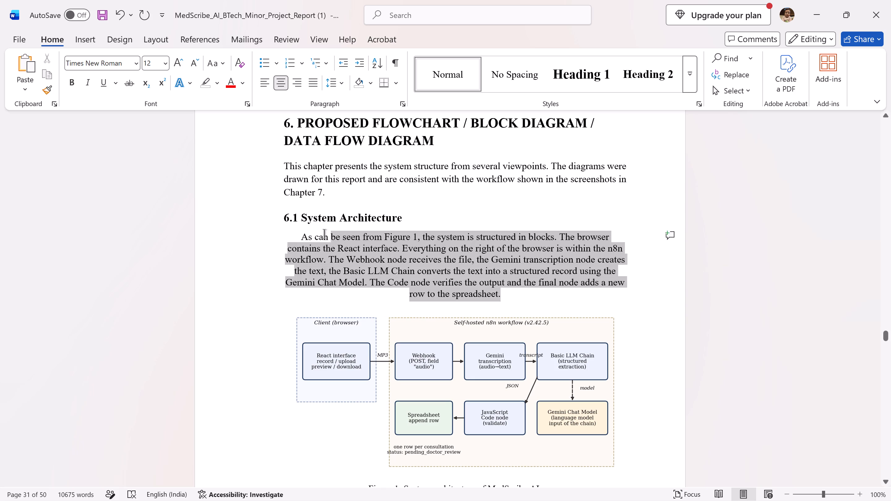
left_click_drag(324, 233, 295, 233)
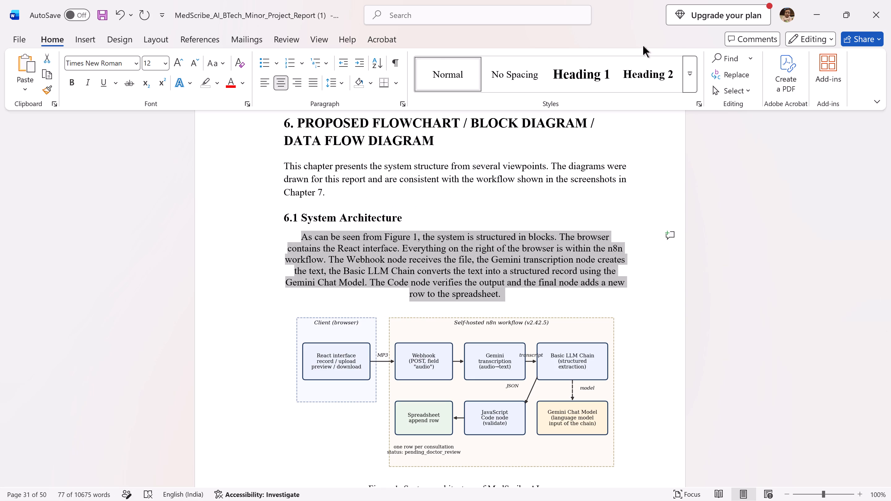
left_click(259, 84)
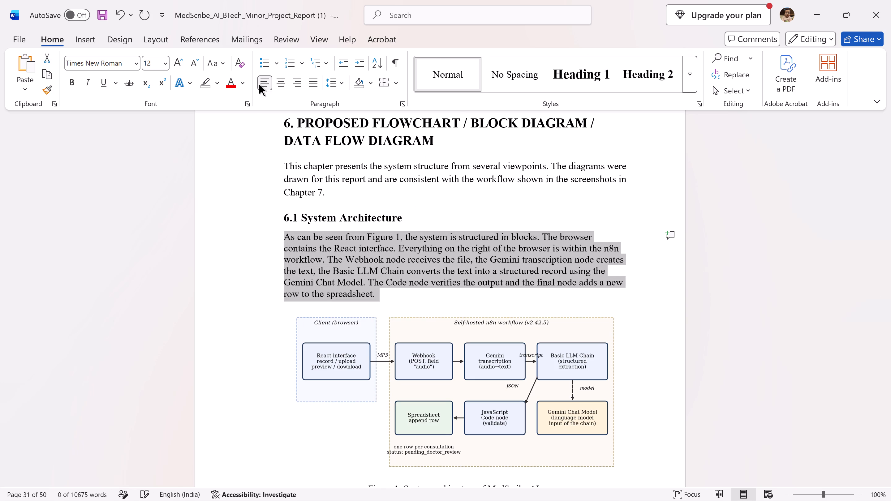
left_click(728, 291)
Select the 6.4 Data Flow Diagram, Level 1 heading together with the paragraph beneath it.
scroll(728, 291, "down", 1)
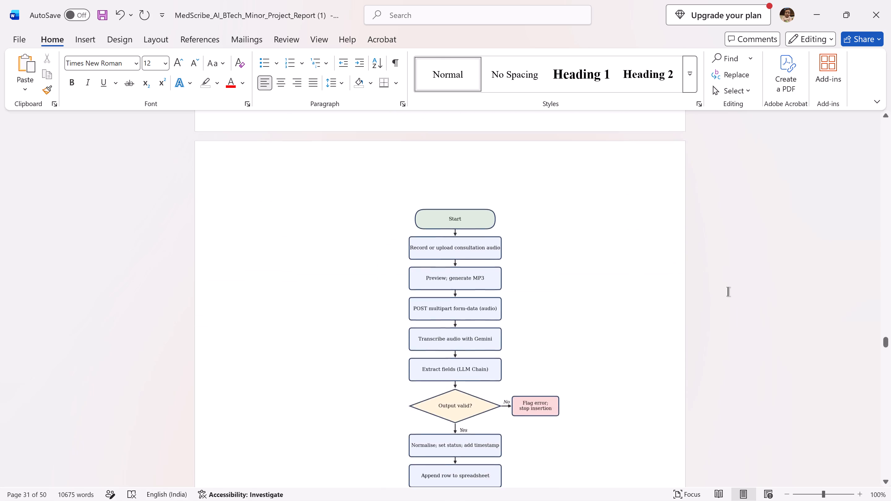
scroll(728, 291, "down", 1)
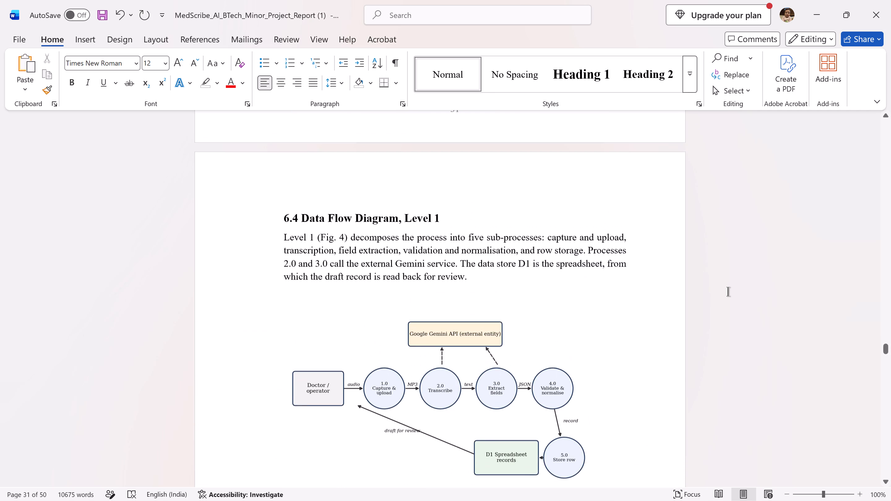
left_click_drag(469, 279, 342, 245)
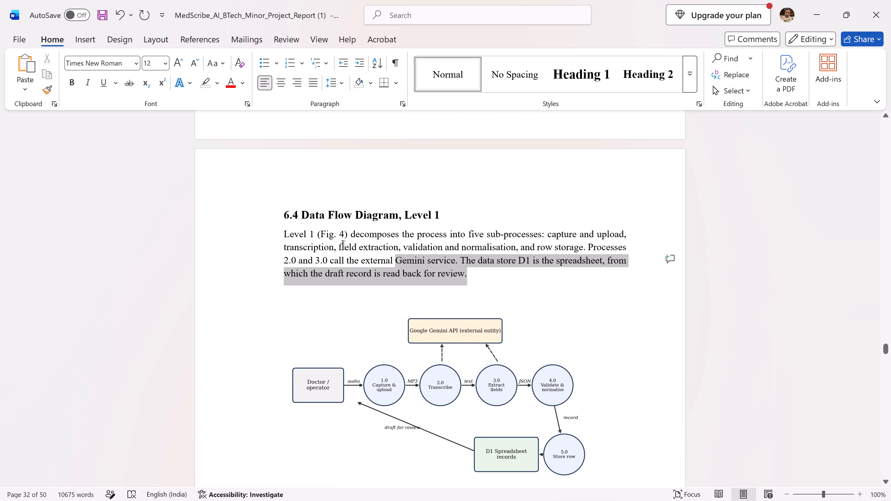
left_click_drag(342, 245, 283, 217)
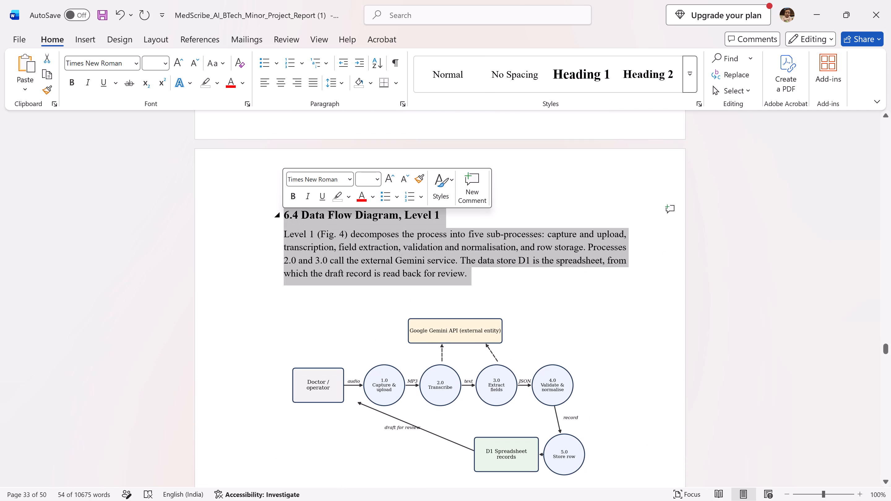
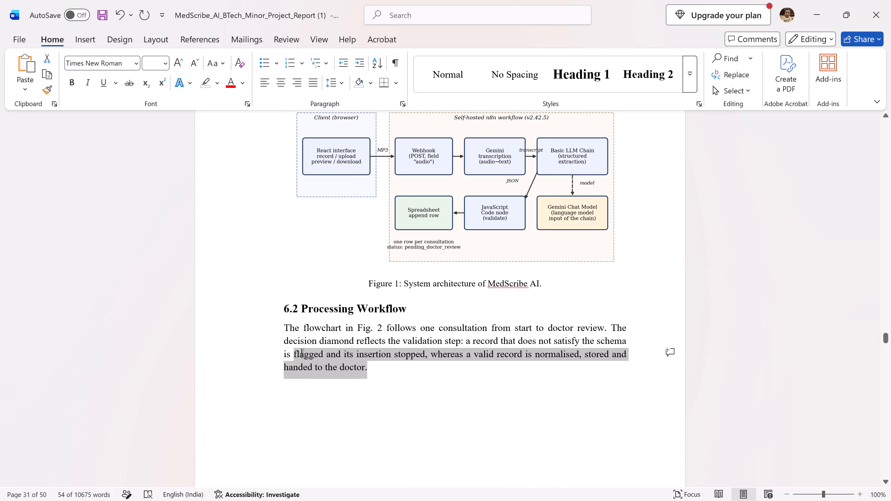
Replace the paragraph under 6.2 Processing Workflow with the copied reworded text, keeping the Figure 2 flowchart on its own line below.
left_click_drag(301, 353, 269, 333)
key("ctrl+v")
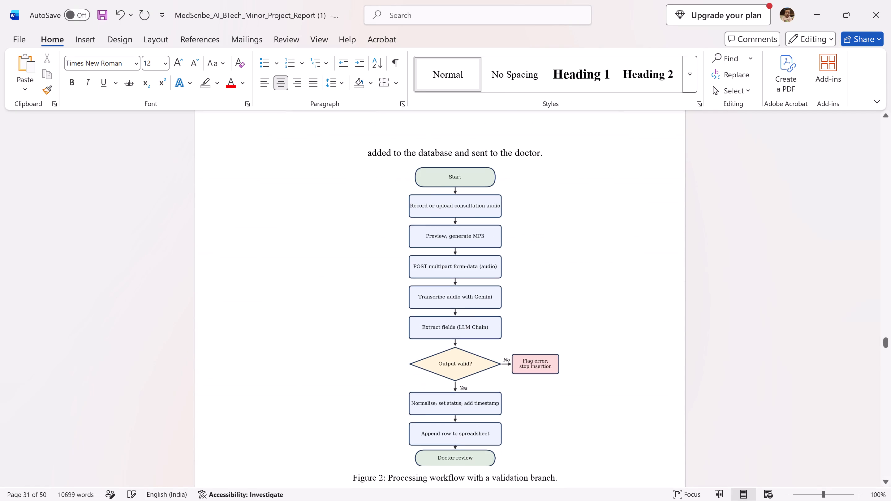
key("Return")
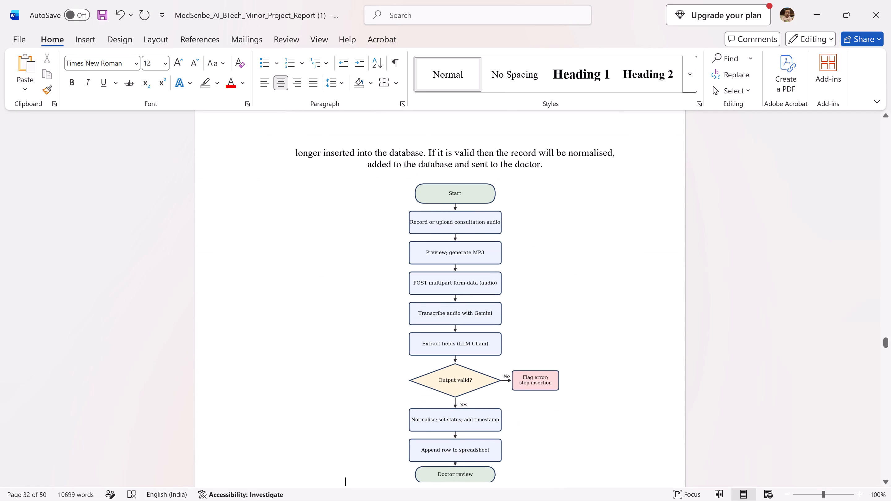
Select the paragraph under the 6.5 Record Transformation heading, above the Figure 5 diagram.
scroll(362, 349, "down", 1)
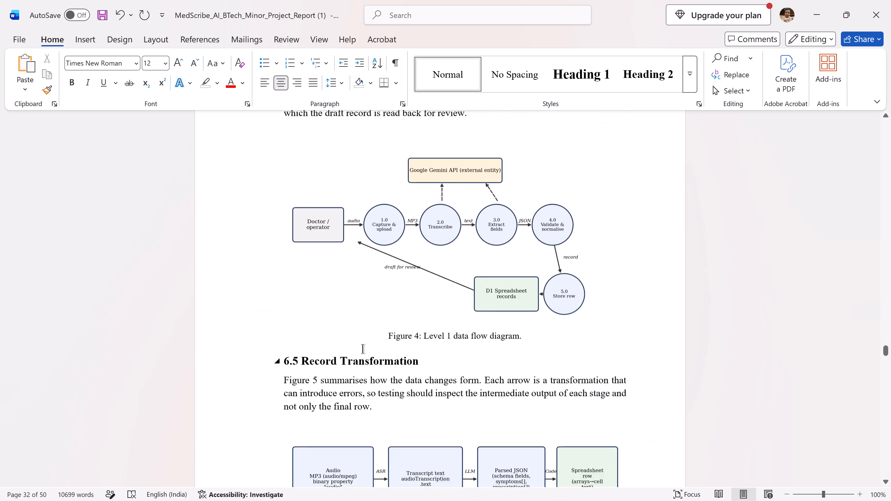
scroll(362, 349, "down", 1)
left_click_drag(375, 280, 313, 251)
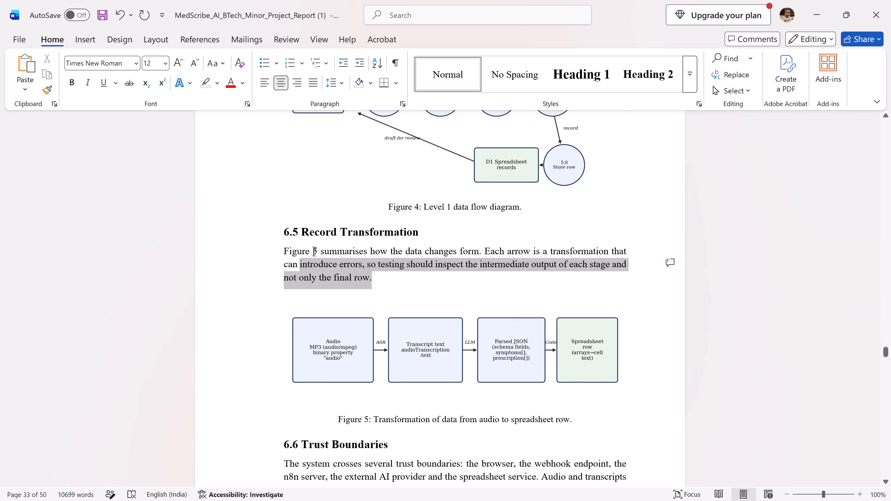
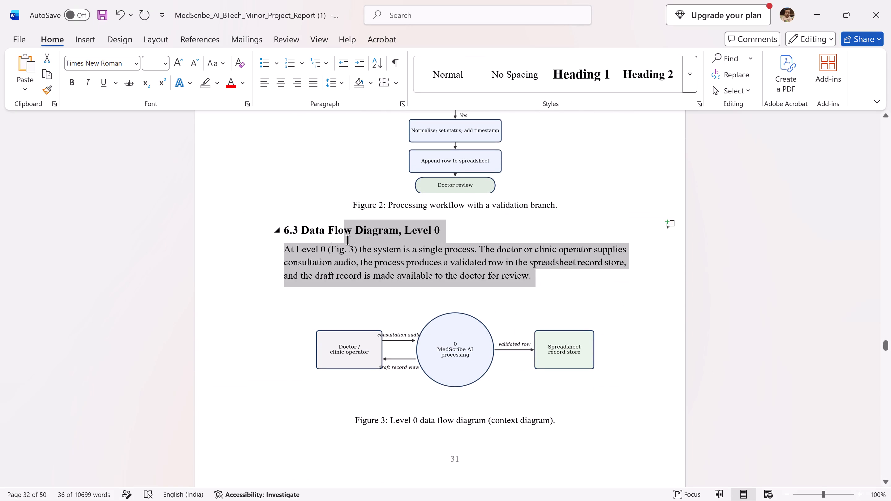
Replace the paragraph under 6.3 Data Flow Diagram, Level 0 with the copied reworded text, left-aligned and separated from the Figure 3 diagram.
left_click_drag(347, 240, 278, 252)
key("ctrl+v")
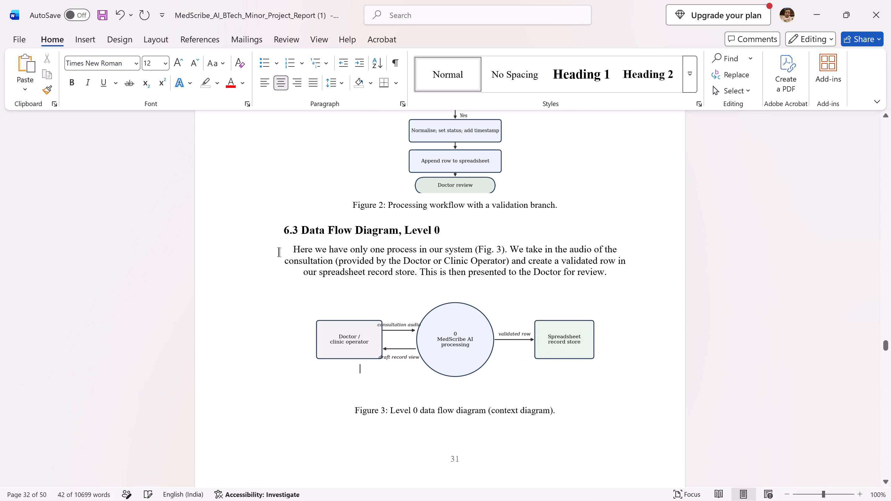
key("Return")
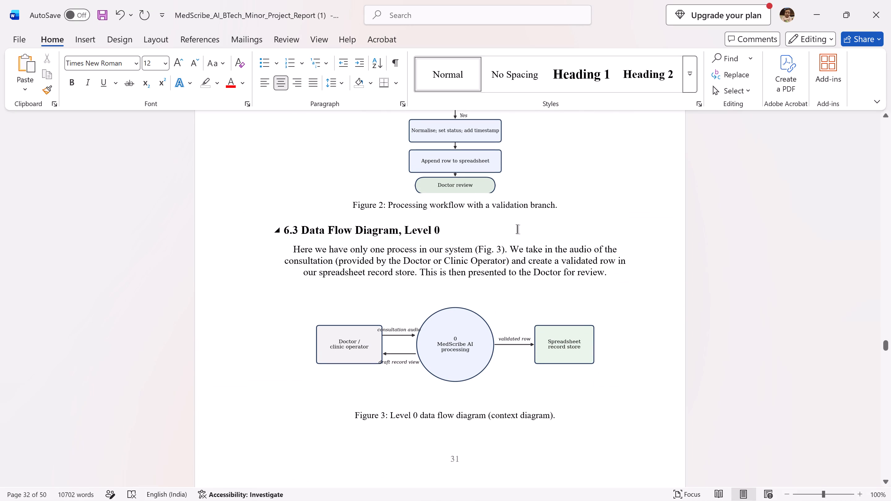
left_click_drag(612, 275, 313, 255)
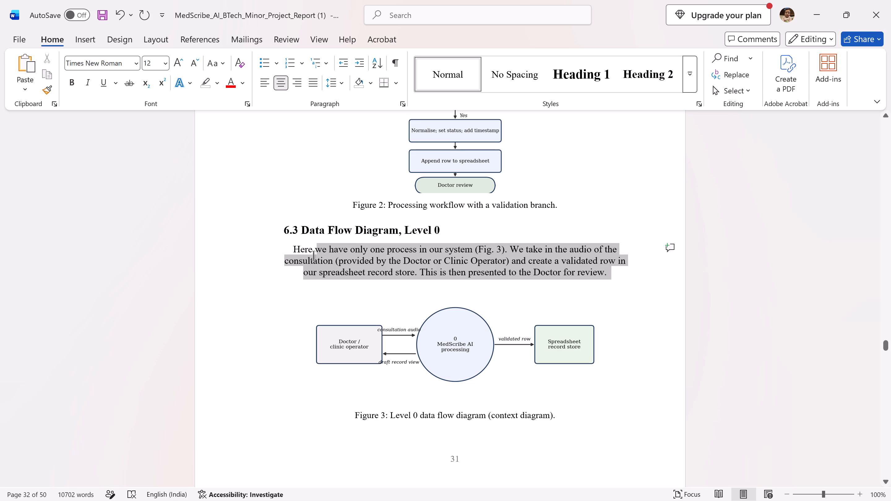
left_click_drag(313, 255, 287, 253)
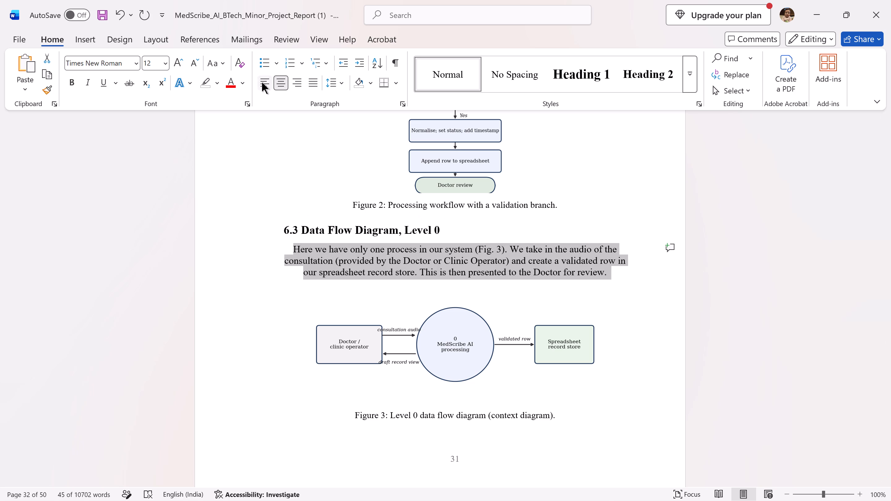
left_click(261, 84)
Select the 6.6 Trust Boundaries text, from its heading through the end of the paragraph that continues on the following page.
scroll(312, 248, "down", 1)
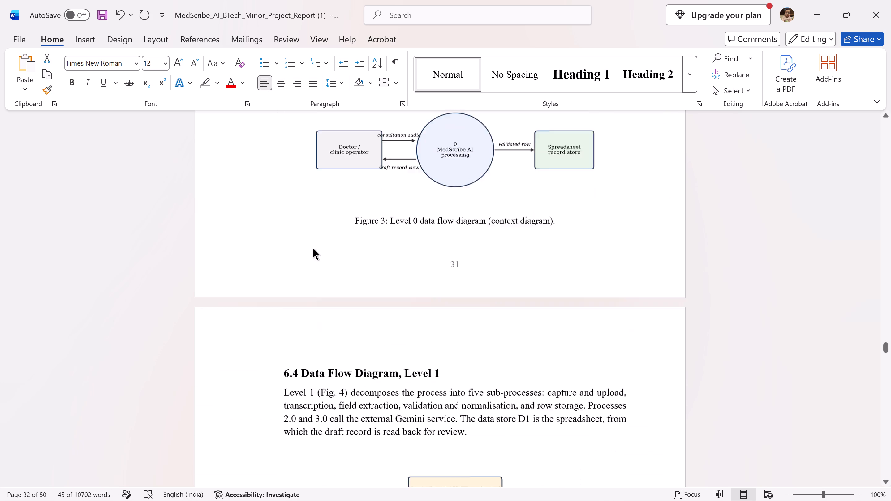
scroll(312, 248, "down", 1)
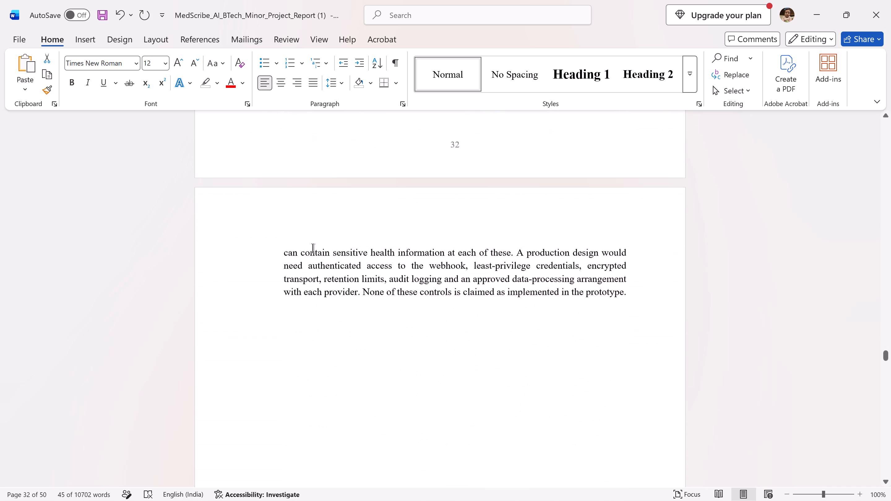
scroll(312, 248, "down", 1)
left_click_drag(638, 302, 370, 198)
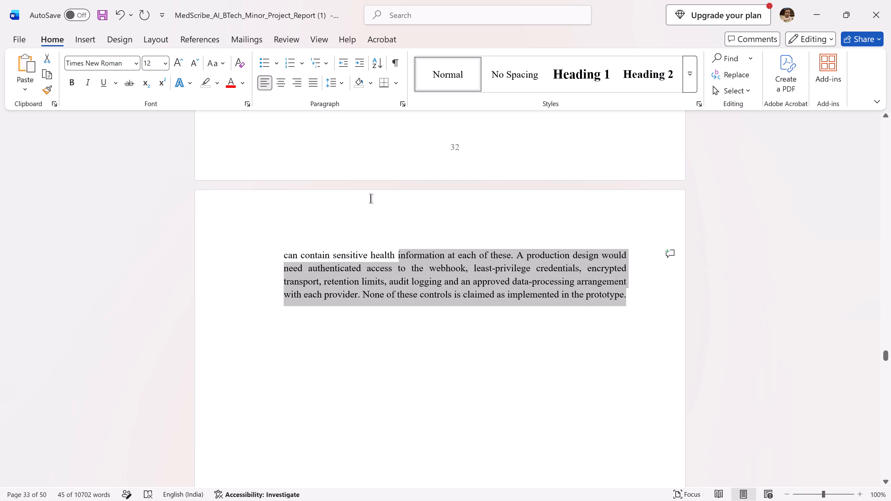
left_click_drag(370, 198, 266, 228)
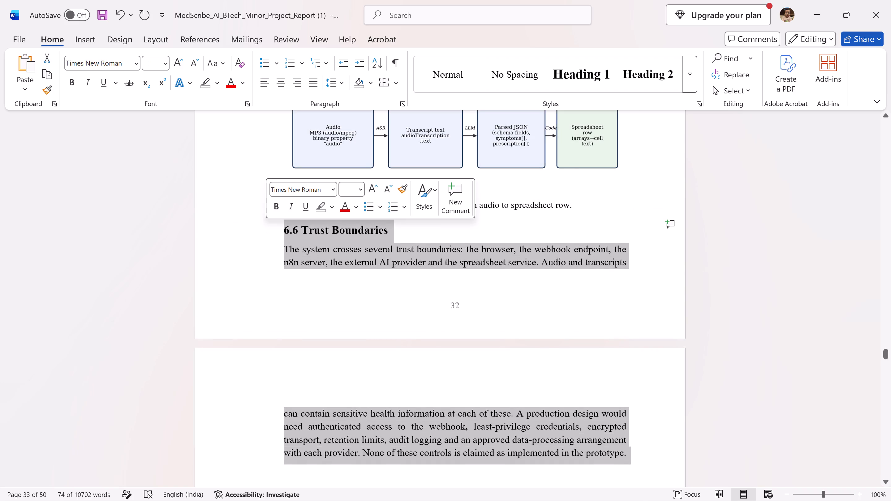
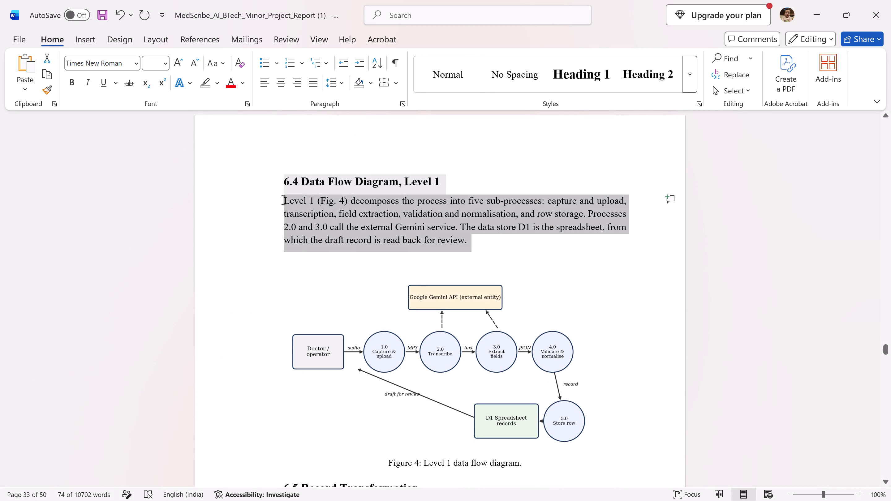
Replace the paragraph under 6.4 Data Flow Diagram, Level 1 with the copied reworded text, left-aligned and separated from the Figure 4 diagram.
left_click_drag(283, 200, 284, 200)
key("ctrl+v")
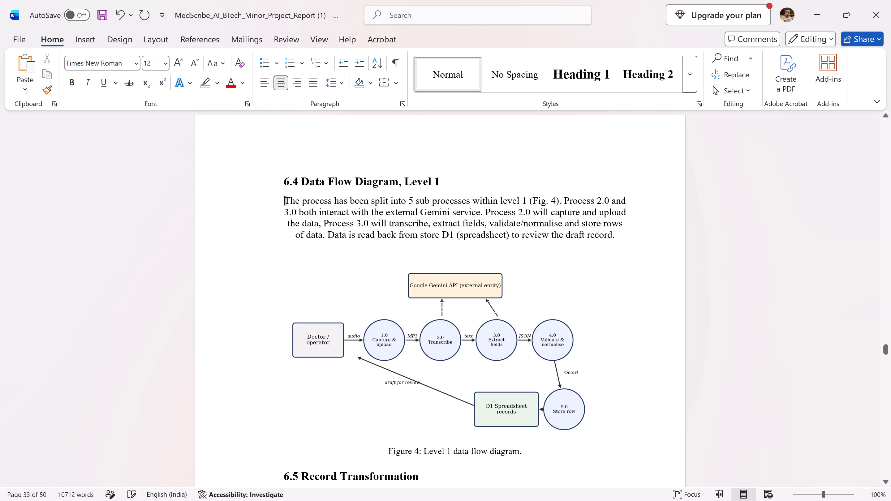
key("Return")
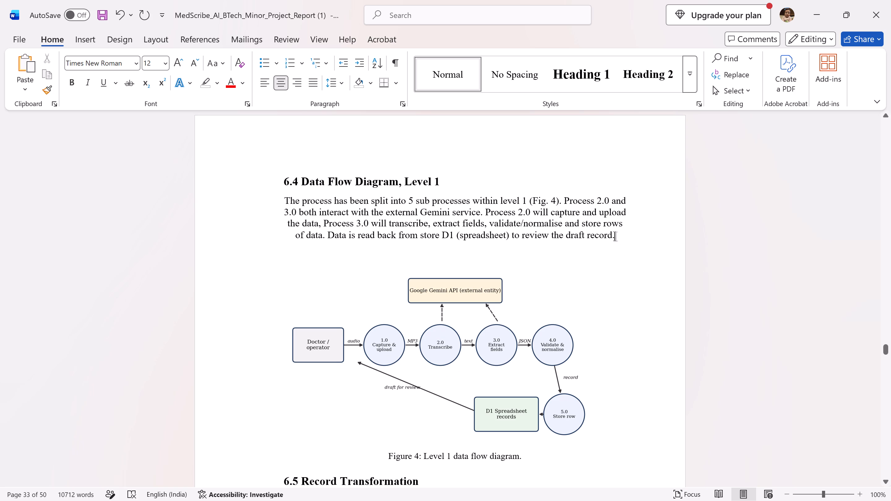
left_click_drag(617, 237, 273, 202)
left_click(268, 82)
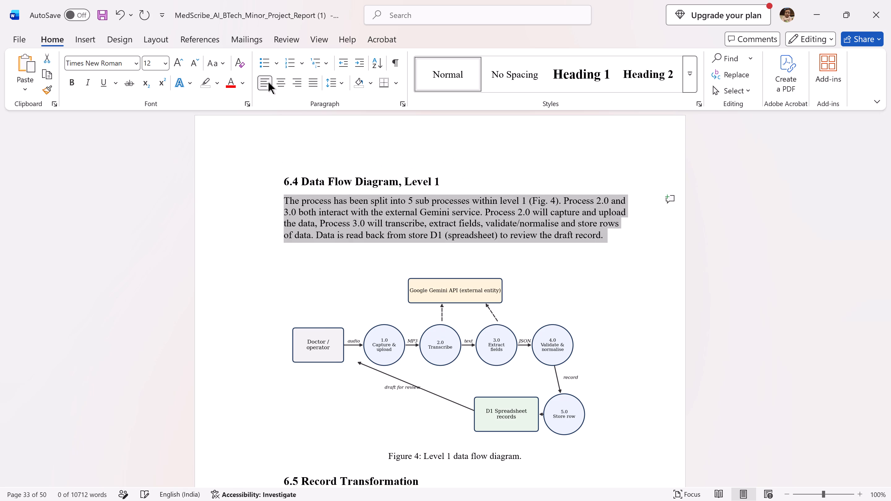
scroll(358, 268, "down", 1)
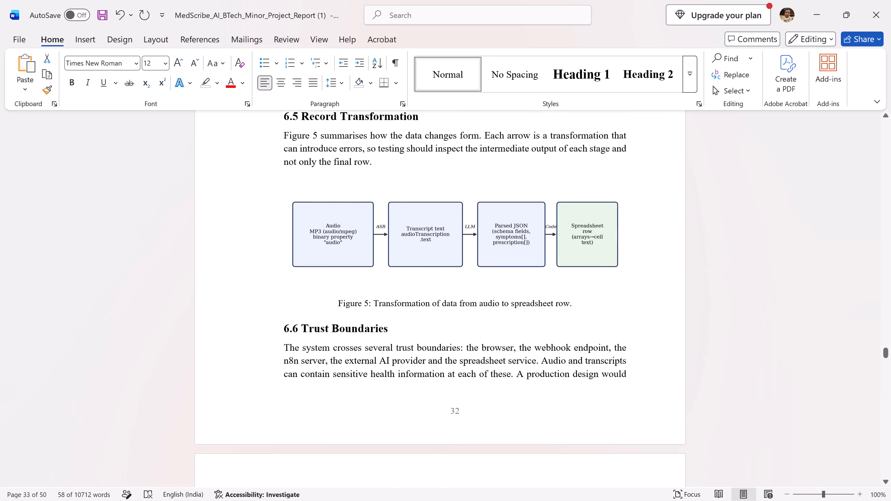
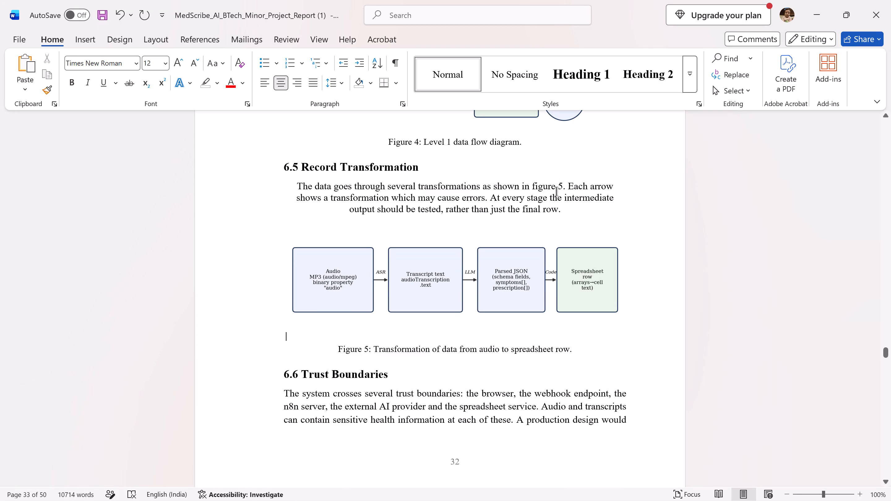
Left-align the paragraph under 6.5 Record Transformation.
left_click_drag(560, 212, 297, 181)
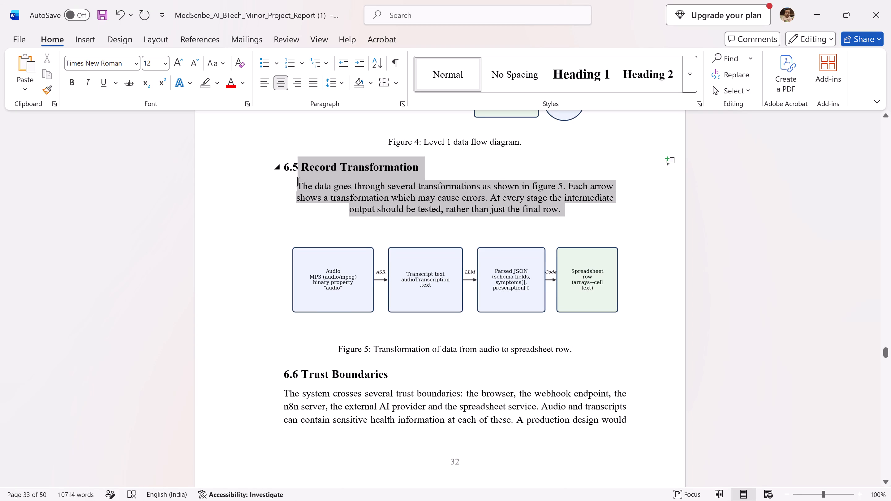
left_click_drag(297, 181, 293, 187)
left_click(264, 88)
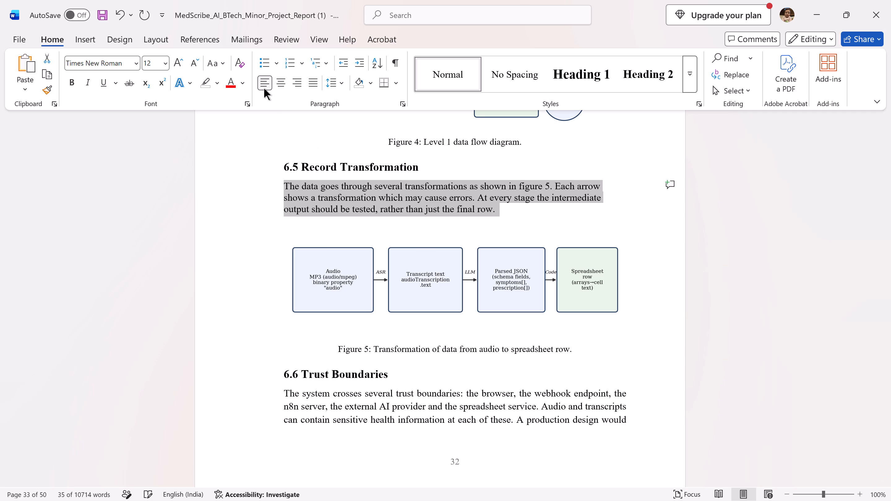
Copy the 7.2 Front-End Implementation heading together with its two paragraphs, ending at "another device can still be processed.".
scroll(326, 245, "down", 1)
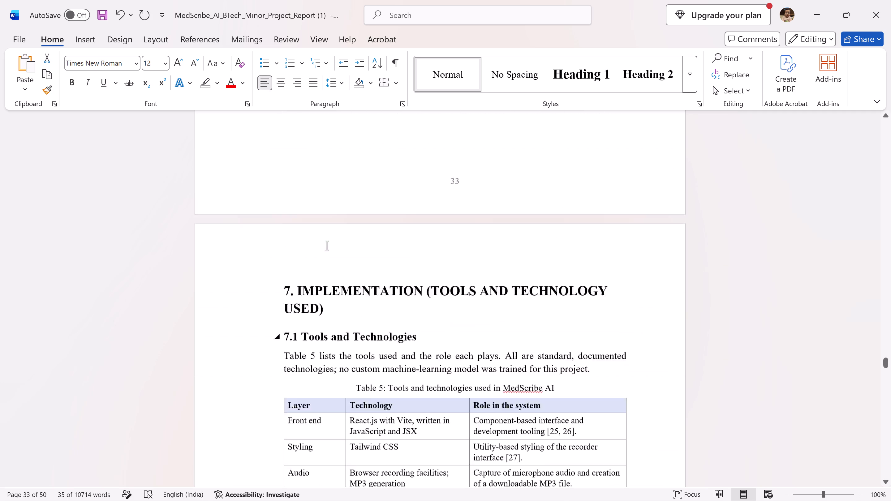
scroll(326, 245, "down", 1)
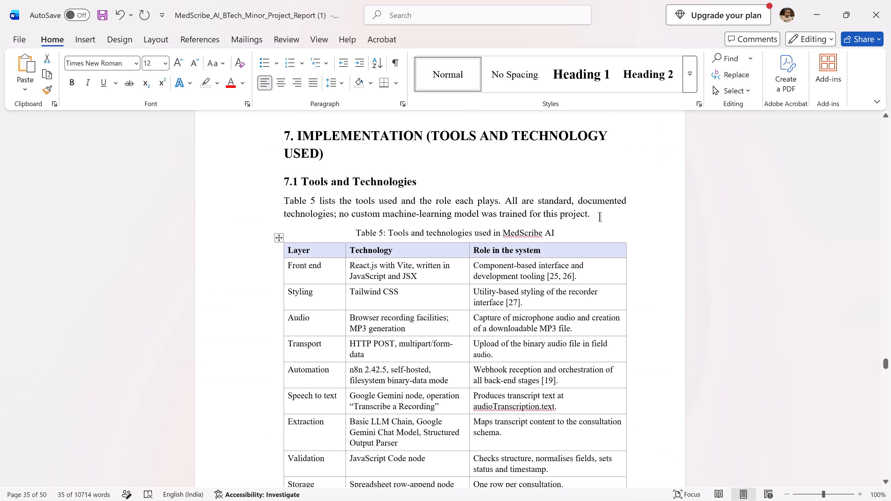
scroll(599, 216, "down", 1)
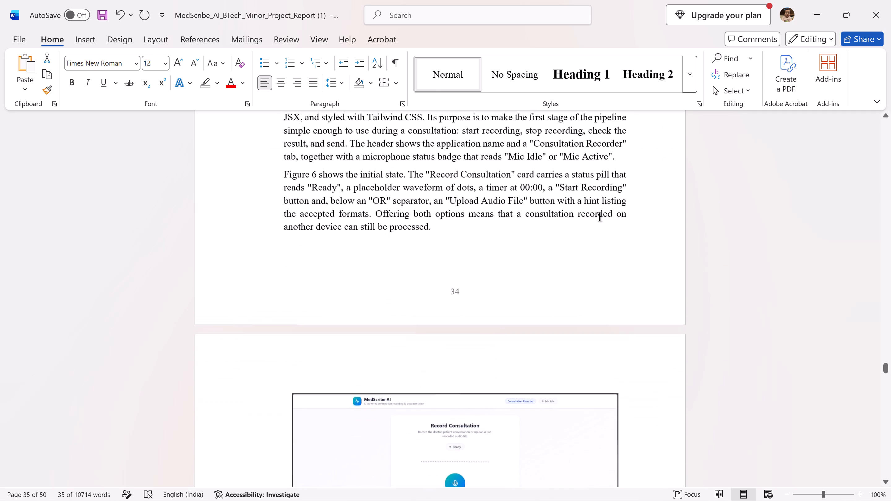
scroll(599, 216, "down", 1)
left_click_drag(442, 334, 256, 216)
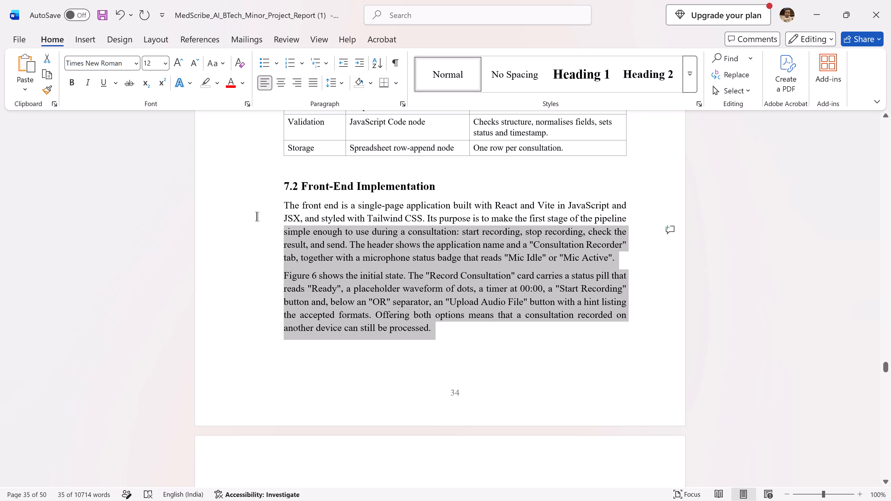
left_click_drag(256, 216, 243, 181)
key("ctrl+c")
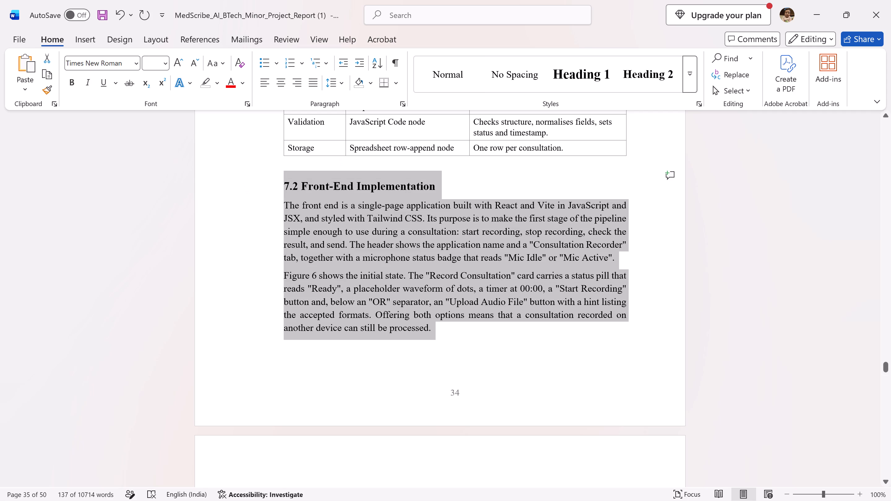
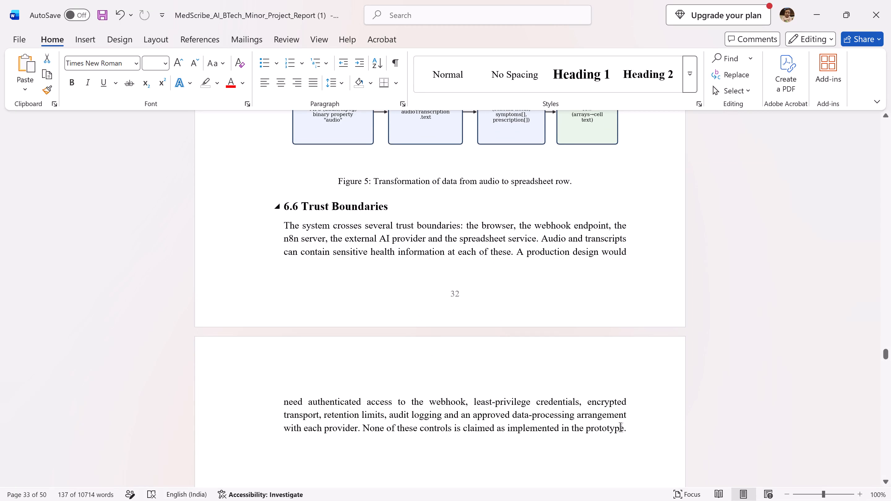
Replace the paragraph under 6.6 Trust Boundaries with the copied reworded version and start the Chapter 7 heading on its own line.
left_click_drag(627, 429, 267, 221)
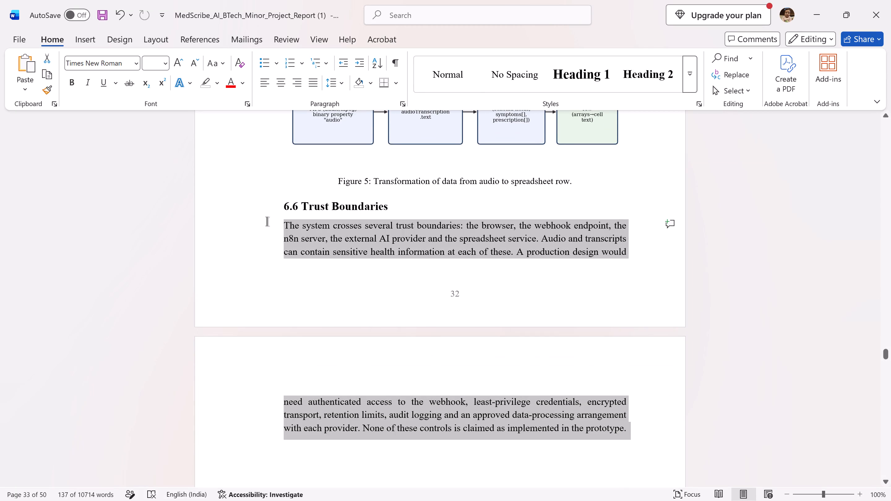
left_click_drag(267, 221, 268, 223)
key("ctrl+v")
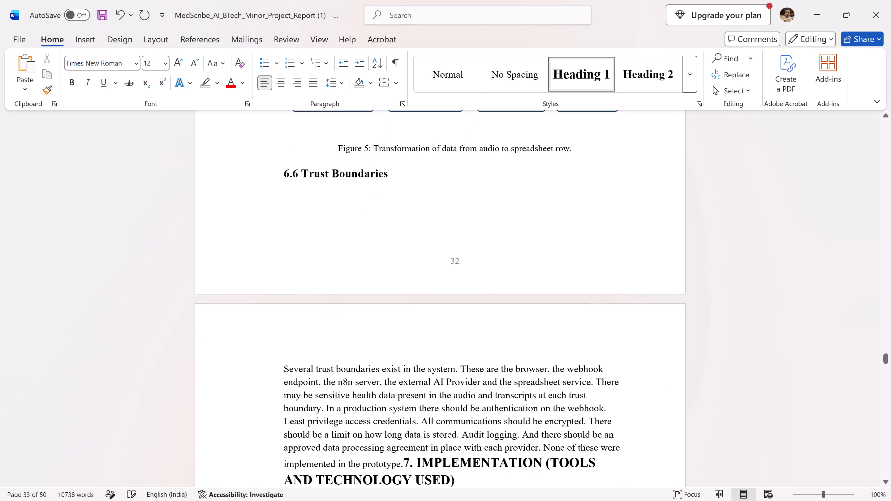
key("Return")
Select the paragraph below the Figure 6 caption, from "When recording starts (Fig. 7)" through "would mean a lost consultation.".
scroll(268, 223, "down", 1)
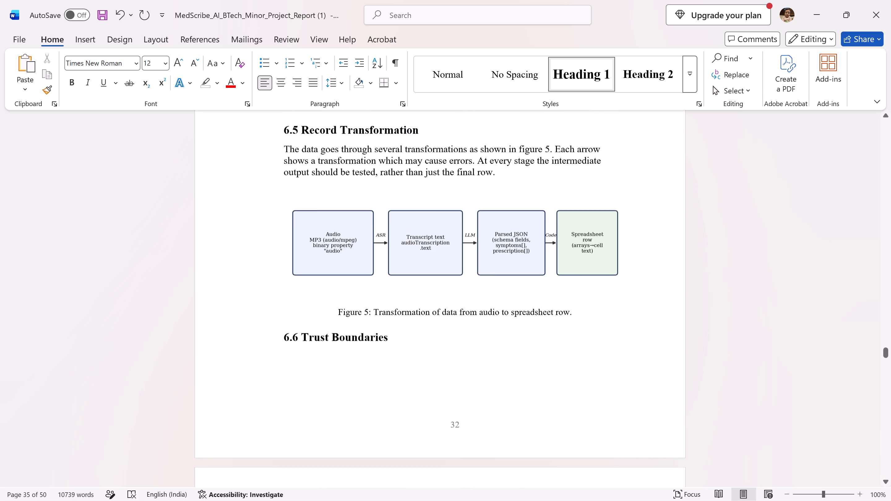
scroll(268, 223, "down", 1)
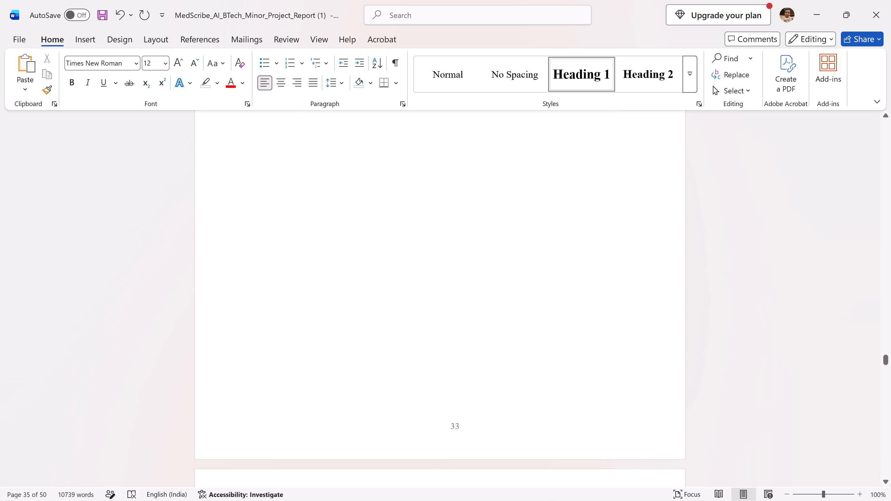
scroll(268, 223, "down", 2)
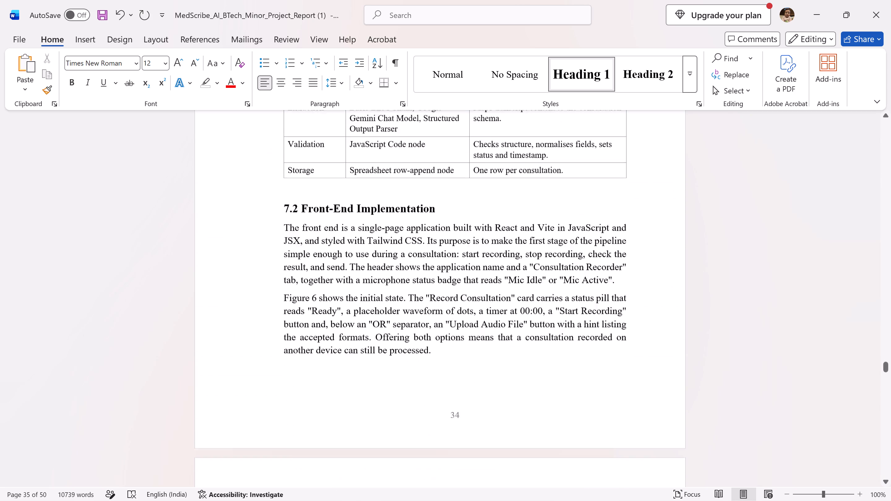
scroll(268, 223, "down", 1)
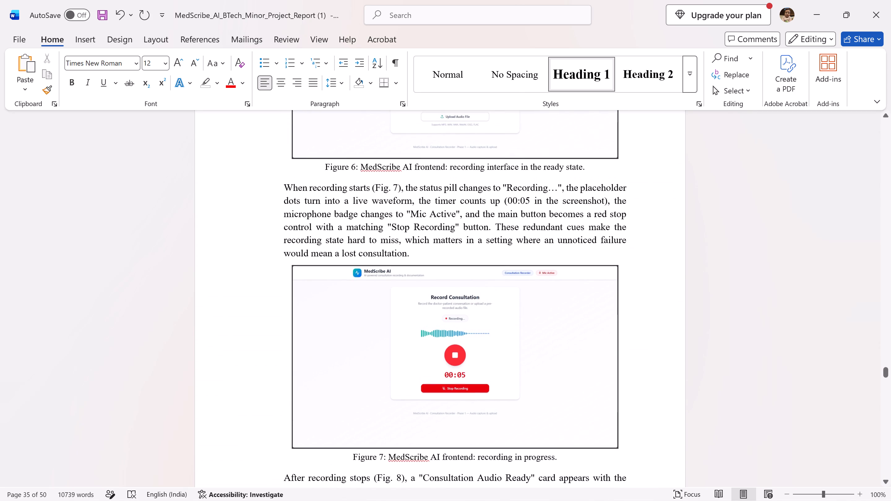
left_click_drag(416, 255, 283, 191)
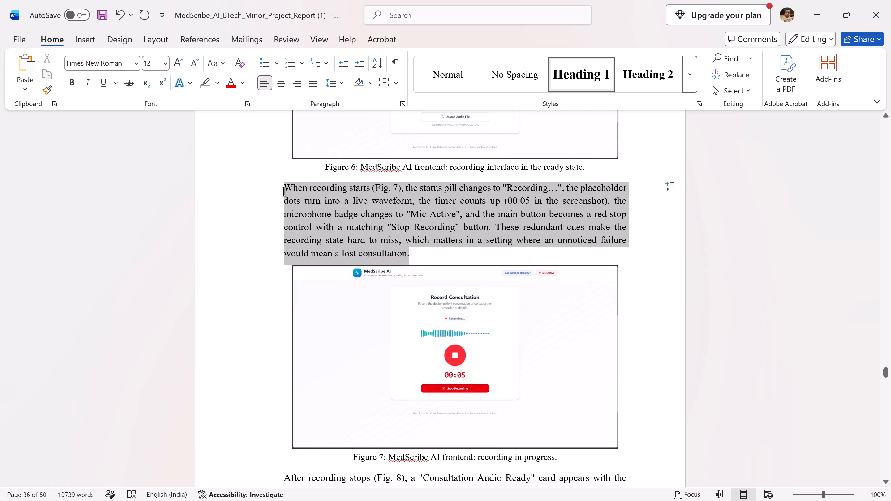
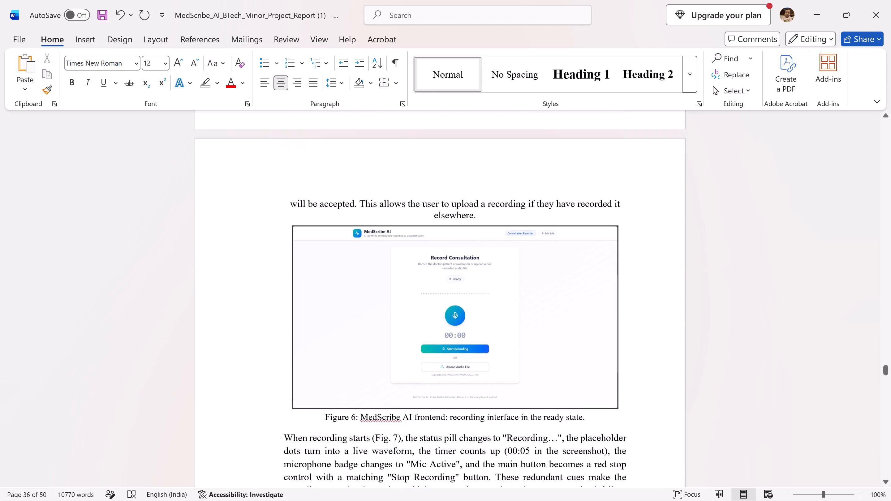
Copy the paragraph below the Figure 7 caption, from "After recording stops (Fig. 8)" through "inaudible recording to the pipeline.".
scroll(287, 280, "down", 1)
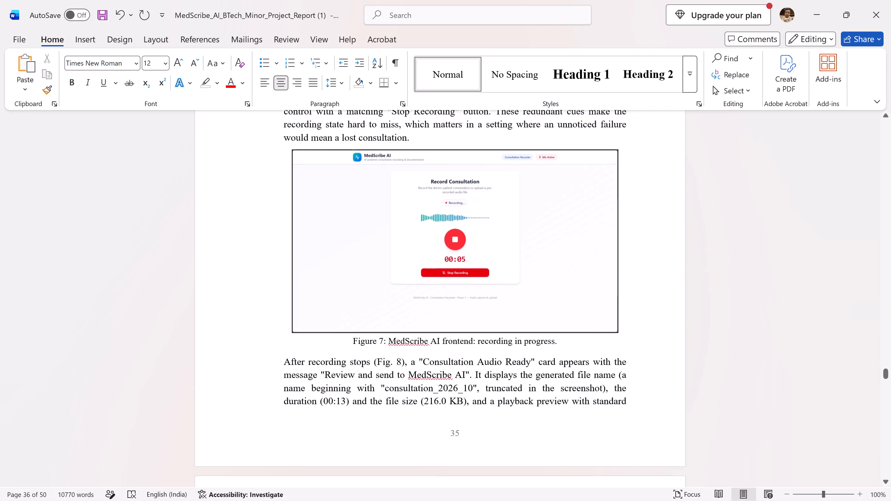
scroll(287, 280, "down", 1)
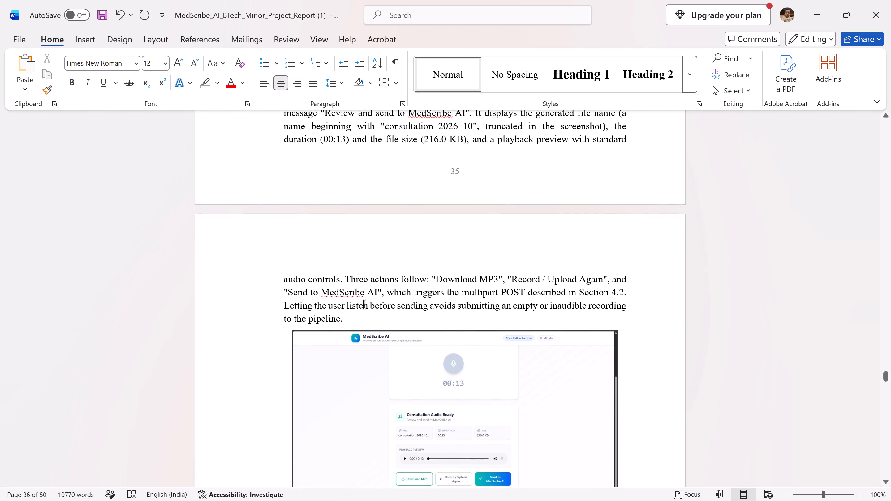
left_click_drag(346, 319, 282, 146)
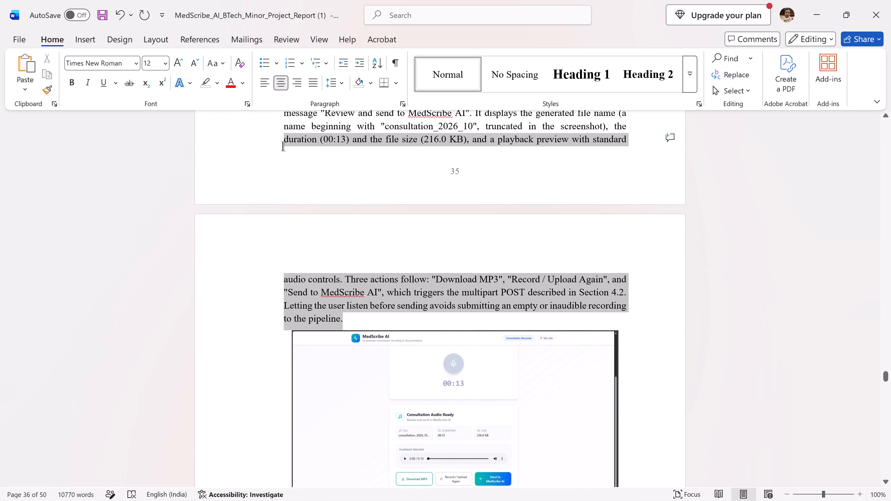
left_click_drag(282, 146, 269, 147)
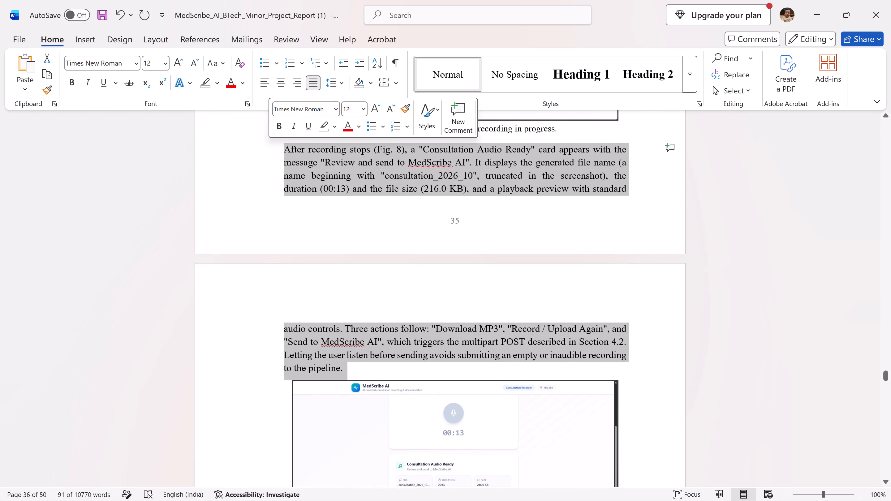
key("ctrl+c")
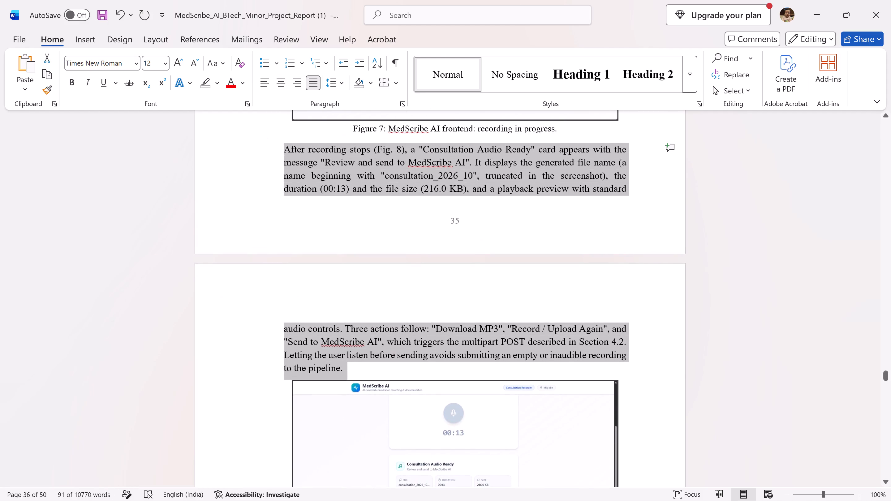
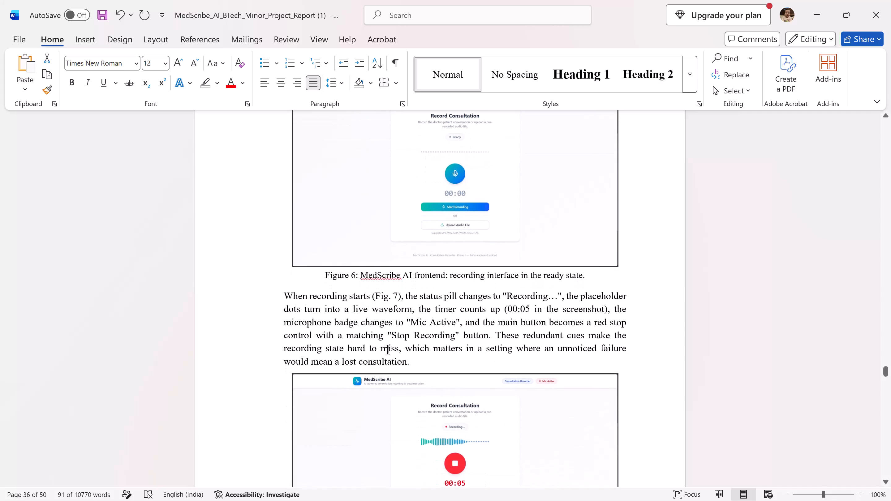
Replace the "When recording starts (Fig. 7)" paragraph below the Figure 6 caption with the copied reworded text, ending it with a paragraph break.
left_click_drag(410, 363, 296, 291)
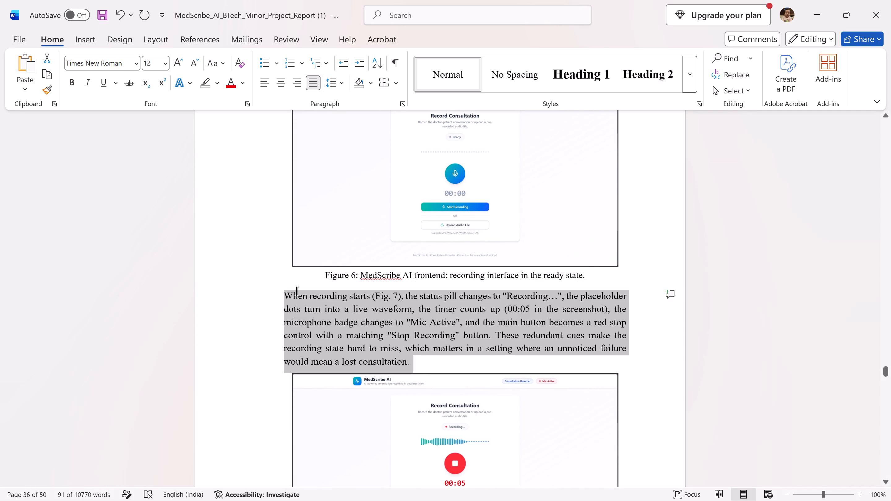
left_click_drag(296, 291, 284, 297)
key("ctrl+v")
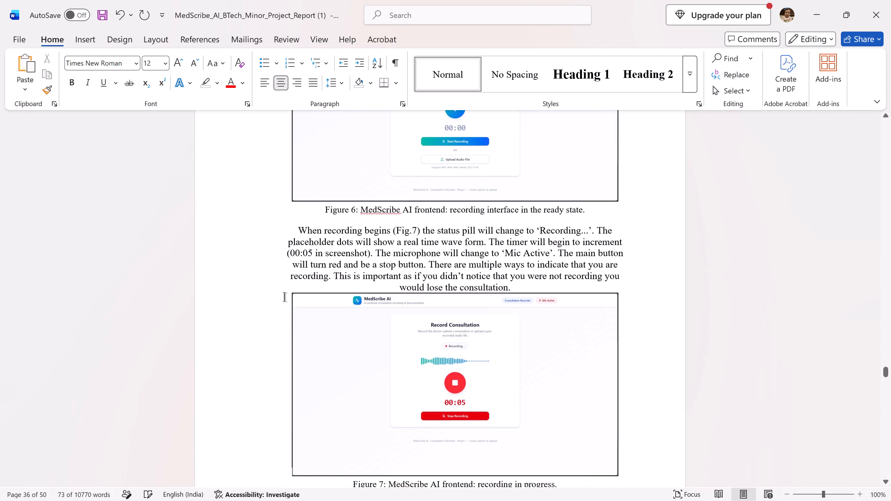
key("Return")
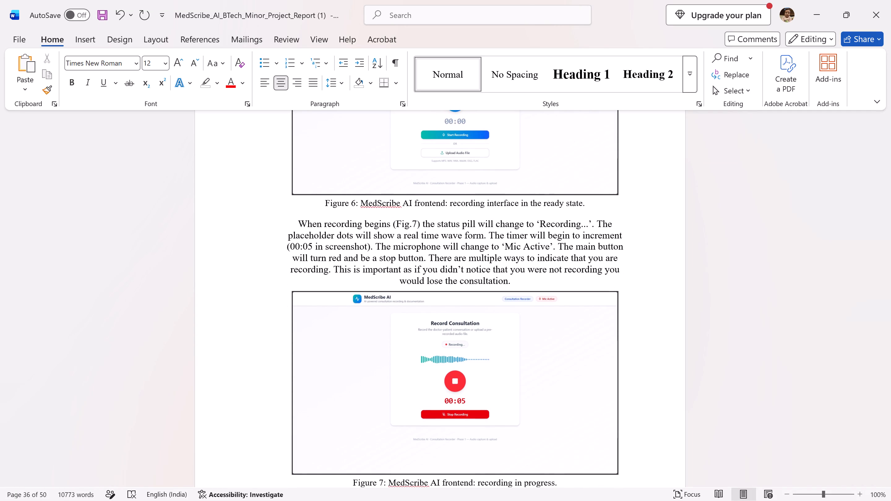
Left-align the two reworded paragraphs under 7.2 Front-End Implementation, from "The front end has been created" through "recorded it elsewhere.".
scroll(284, 297, "up", 1)
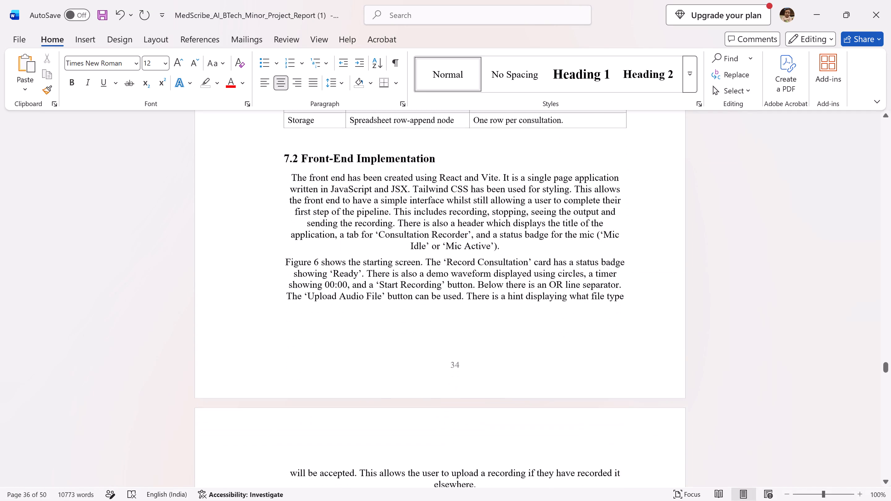
scroll(284, 297, "up", 1)
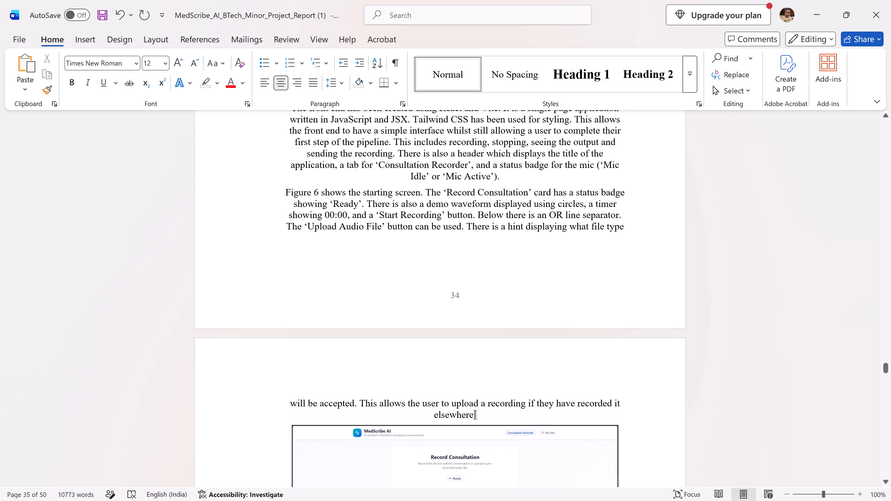
left_click_drag(479, 415, 282, 133)
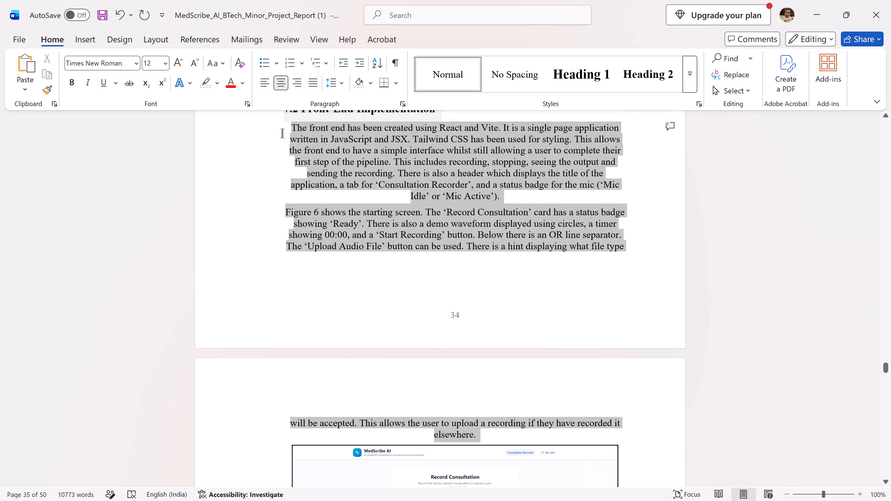
left_click_drag(282, 133, 280, 129)
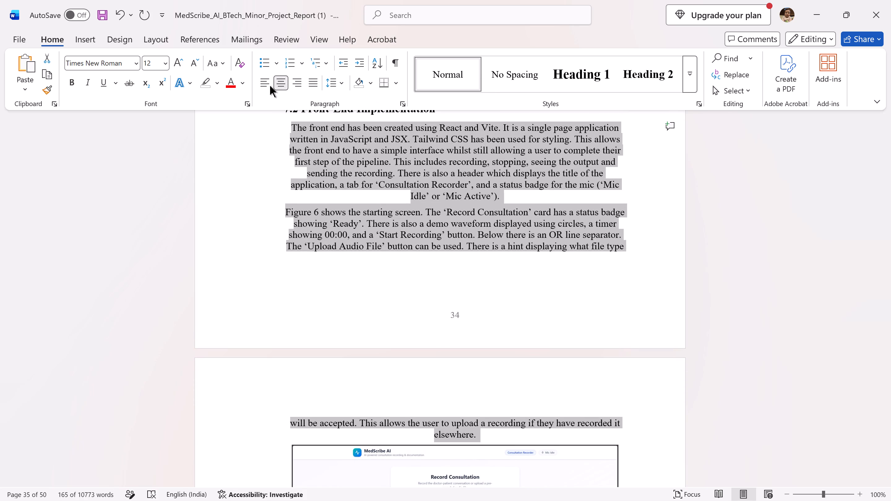
left_click(265, 84)
Left-align the reworded "When recording begins (Fig.7)" paragraph between Figures 6 and 7.
scroll(313, 231, "down", 1)
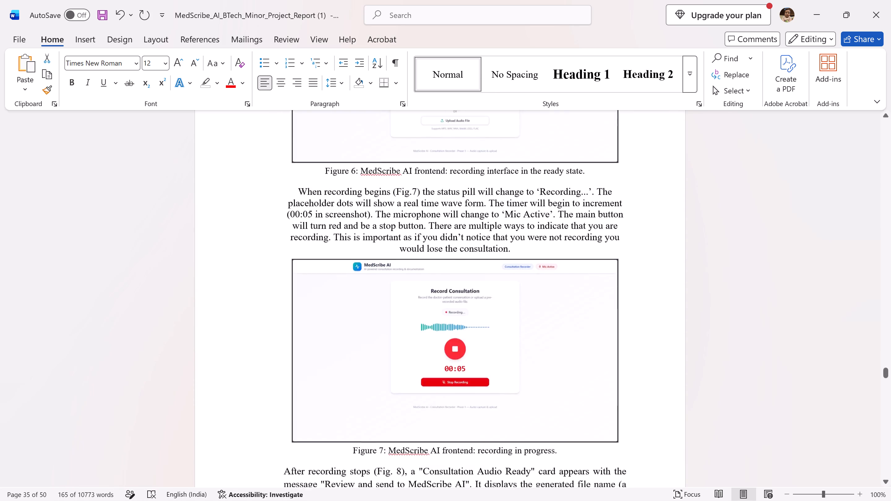
scroll(313, 231, "down", 1)
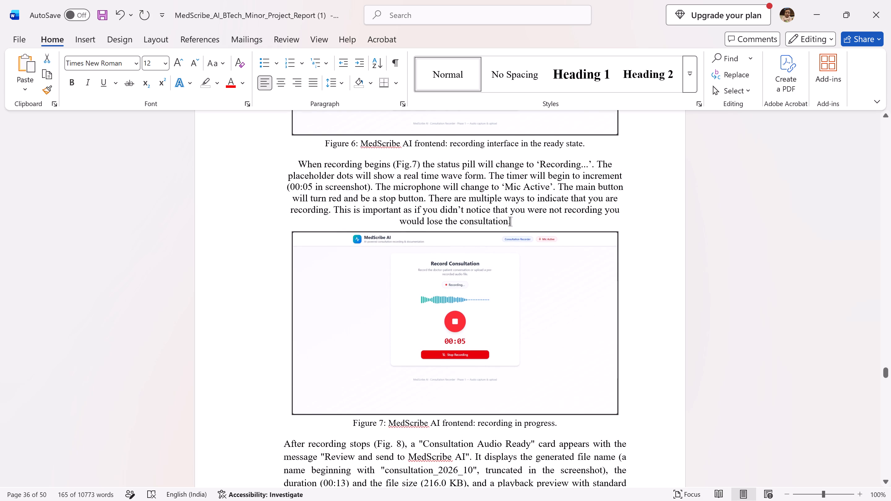
left_click_drag(511, 222, 298, 165)
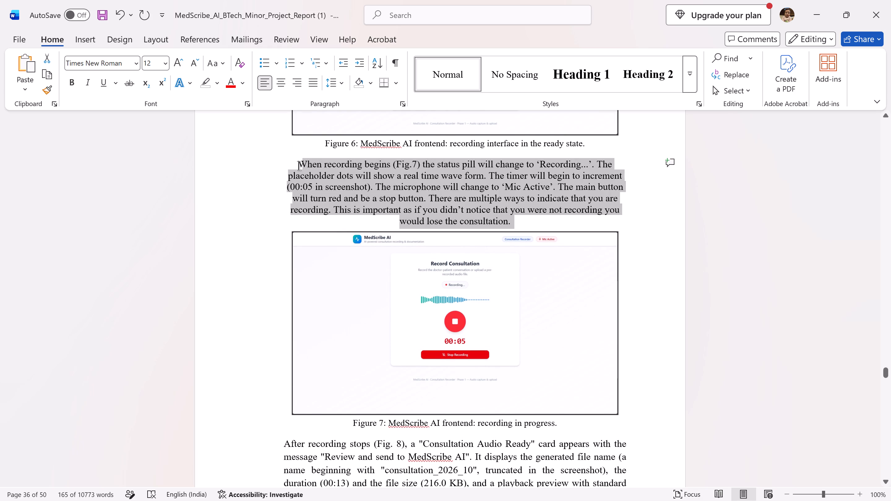
left_click_drag(298, 165, 274, 163)
left_click(262, 82)
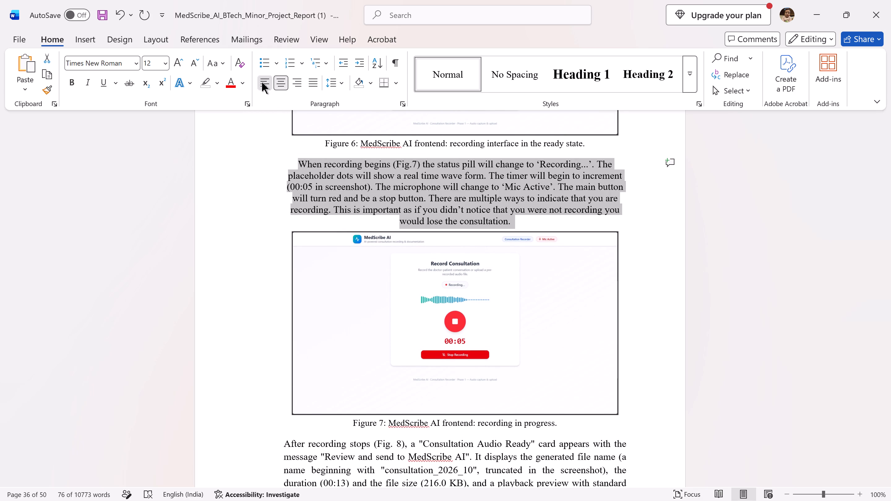
Select the paragraph under 7.3 n8n Workflow Implementation, from "The back end is the workflow" through "summarised in Table 6.".
scroll(338, 275, "down", 1)
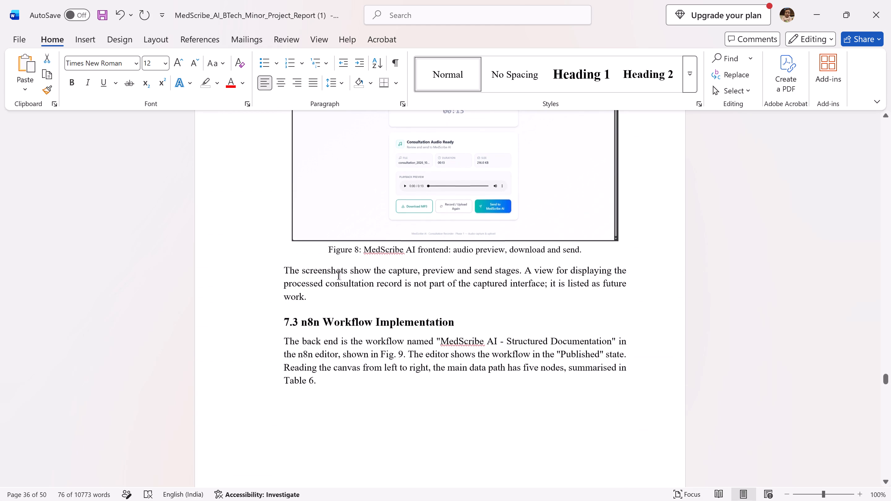
scroll(338, 275, "down", 1)
scroll(338, 275, "up", 1)
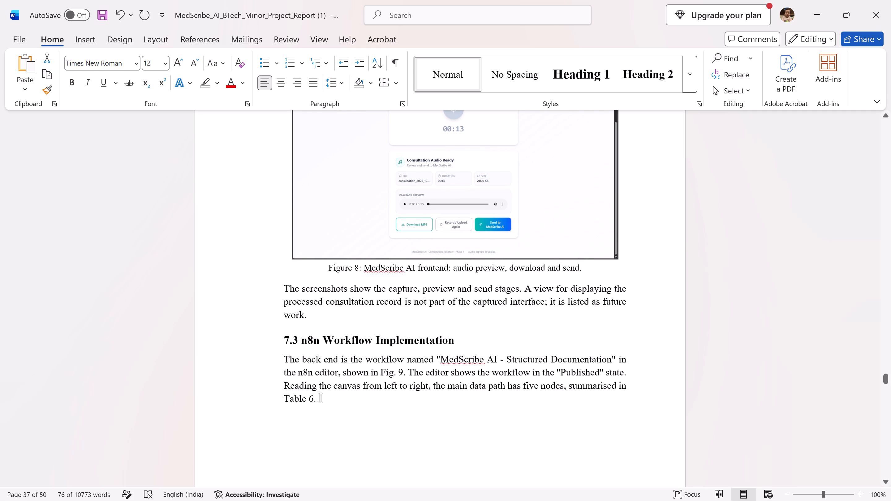
left_click_drag(326, 404, 420, 404)
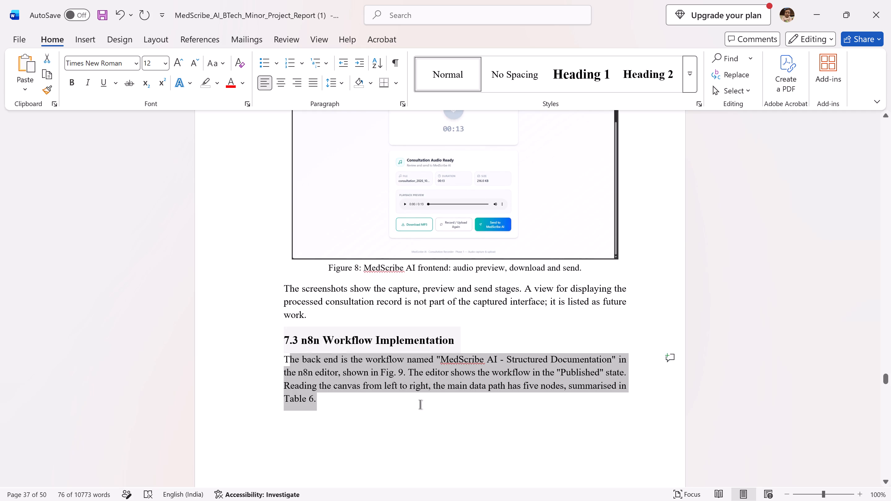
left_click_drag(420, 404, 458, 406)
left_click_drag(325, 405, 267, 353)
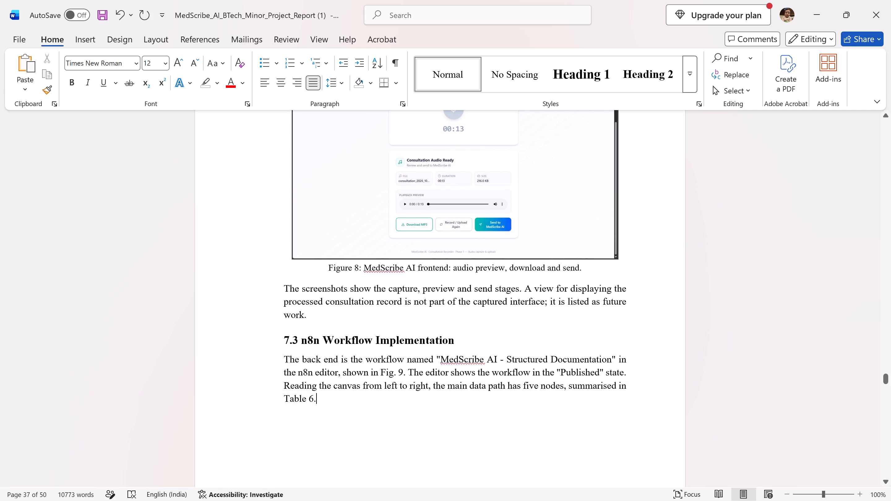
left_click_drag(267, 353, 319, 400)
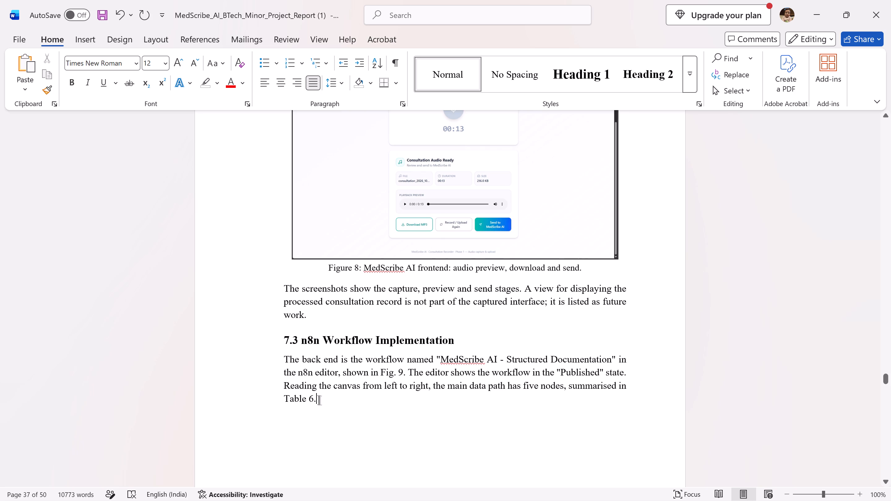
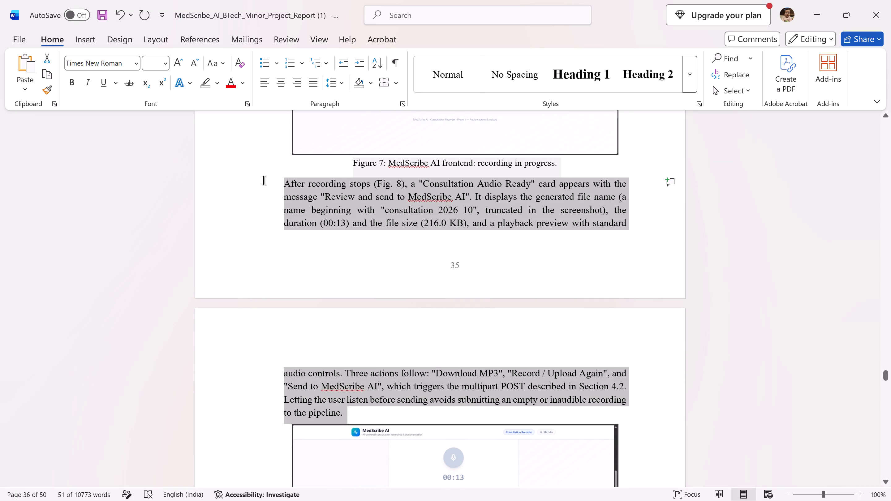
Replace the "After recording stops (Fig. 8)" paragraph below the Figure 7 caption with the copied reworded text, ending it with a paragraph break.
left_click_drag(263, 180, 263, 181)
key("ctrl+v")
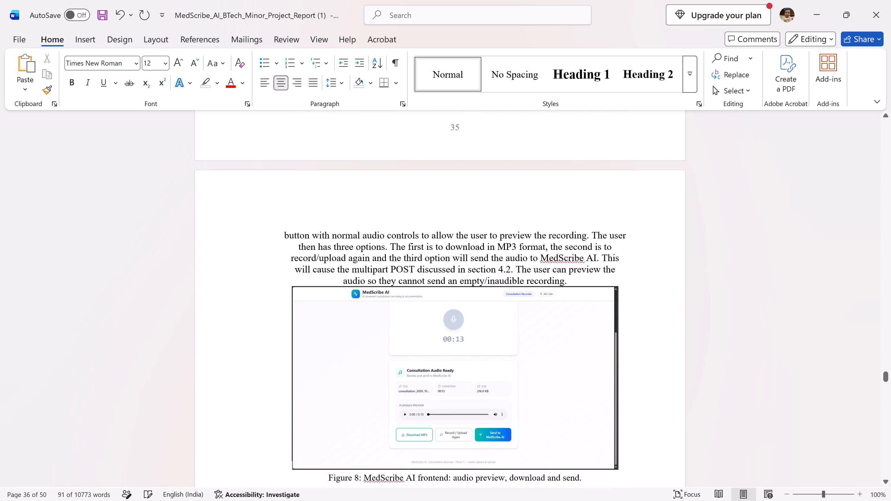
scroll(263, 181, "up", 1)
key("Return")
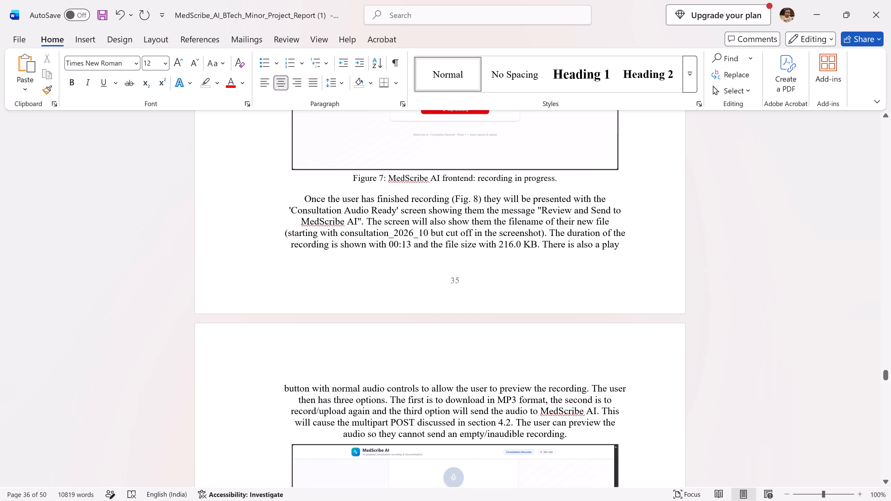
Left-align the reworded paragraph between Figures 7 and 8, from "Once the user has finished recording" through "empty/inaudible recording.".
left_click_drag(569, 438, 308, 218)
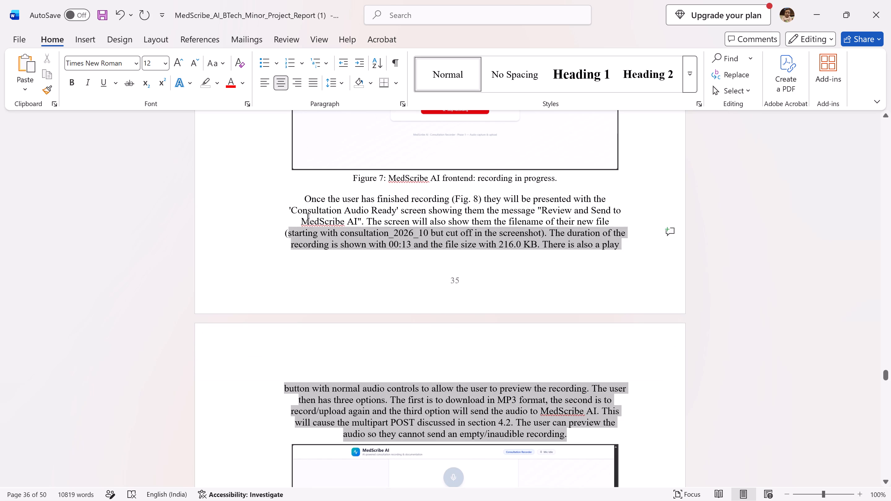
left_click_drag(308, 218, 305, 201)
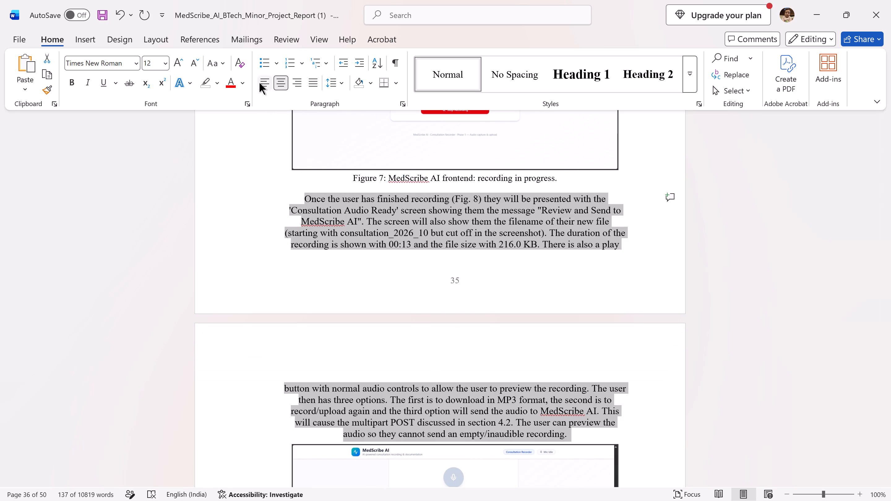
left_click(259, 83)
Select the paragraph below Table 6, from "Two details of the canvas deserve explanation" through "verifiable from the workflow.".
scroll(313, 258, "down", 1)
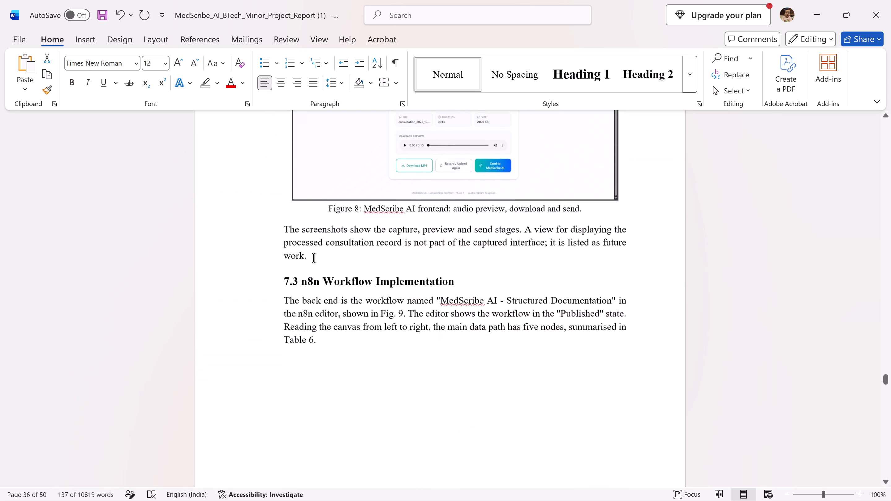
scroll(313, 258, "down", 1)
left_click(313, 258)
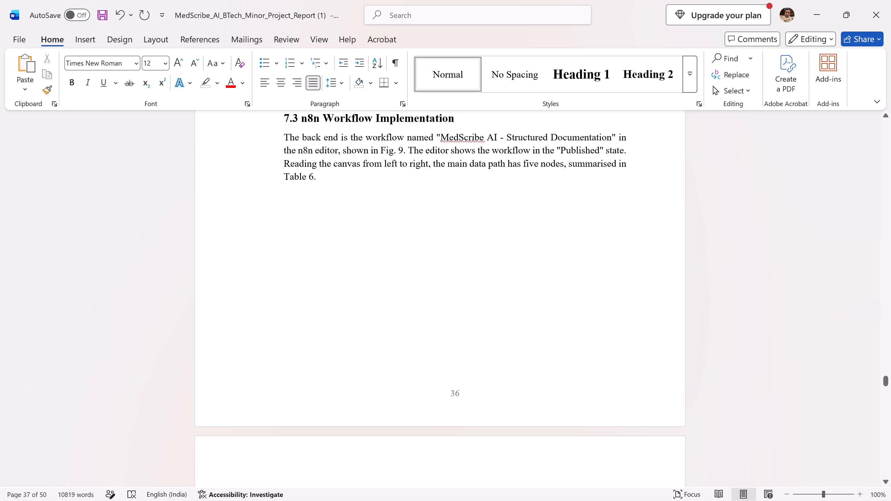
scroll(313, 258, "down", 1)
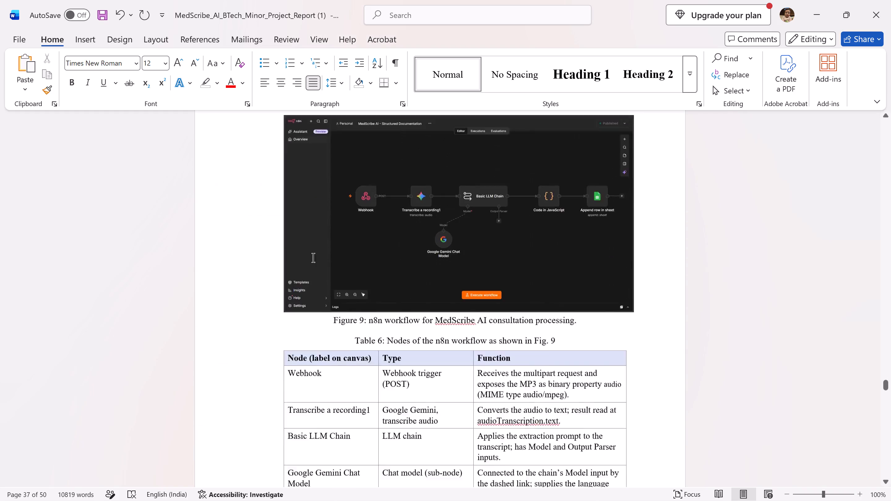
scroll(313, 258, "down", 1)
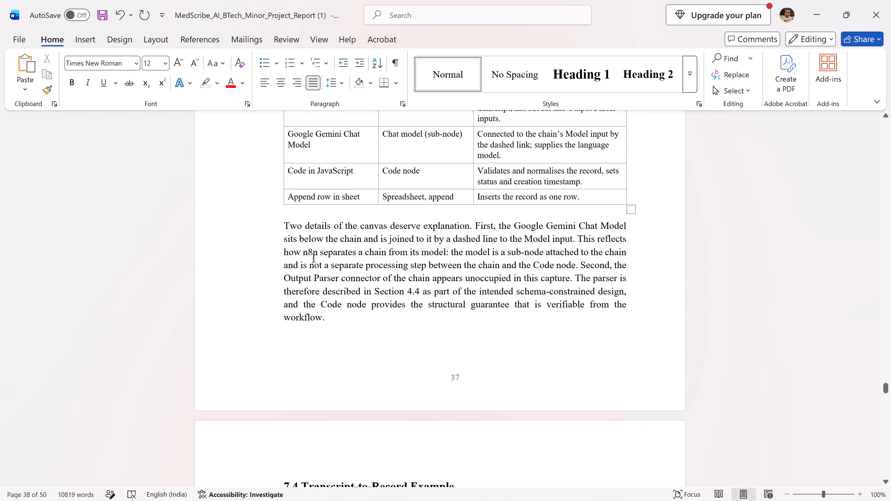
left_click_drag(334, 329, 281, 219)
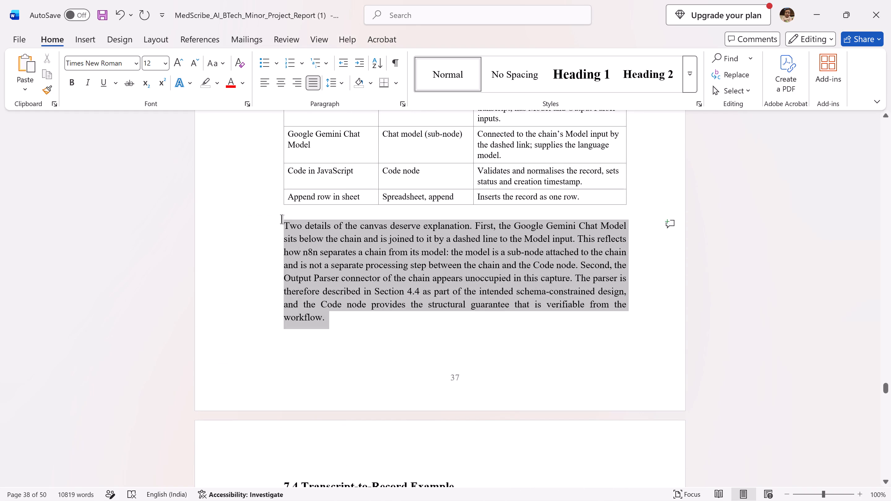
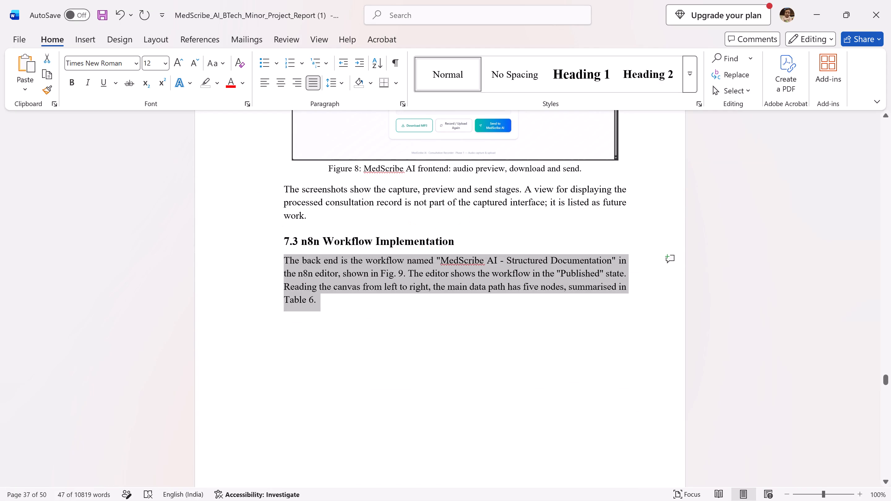
Replace the "The back end is the workflow named" paragraph under 7.3 with the copied reworded text, ending it with a paragraph break.
key("ctrl+v")
key("Return")
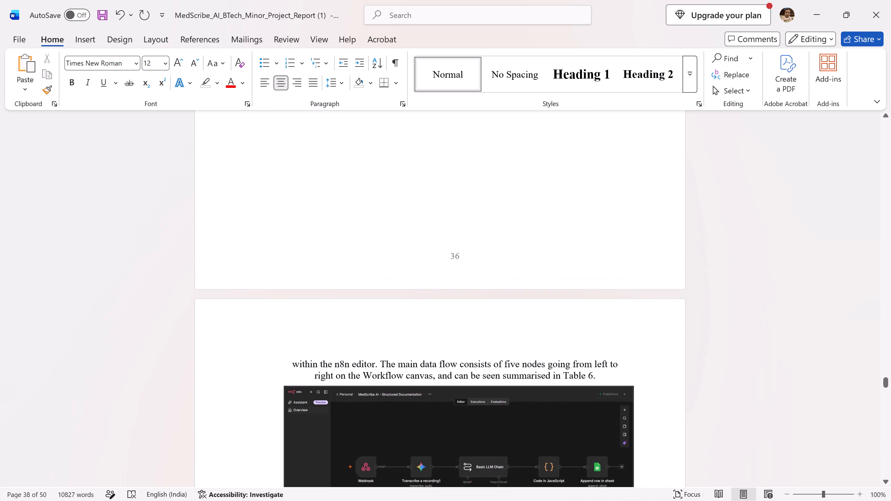
Left-align the reworded 7.3 paragraph from "The backend consists of a workflow" through "summarised in Table 6.".
left_click_drag(596, 369, 491, 301)
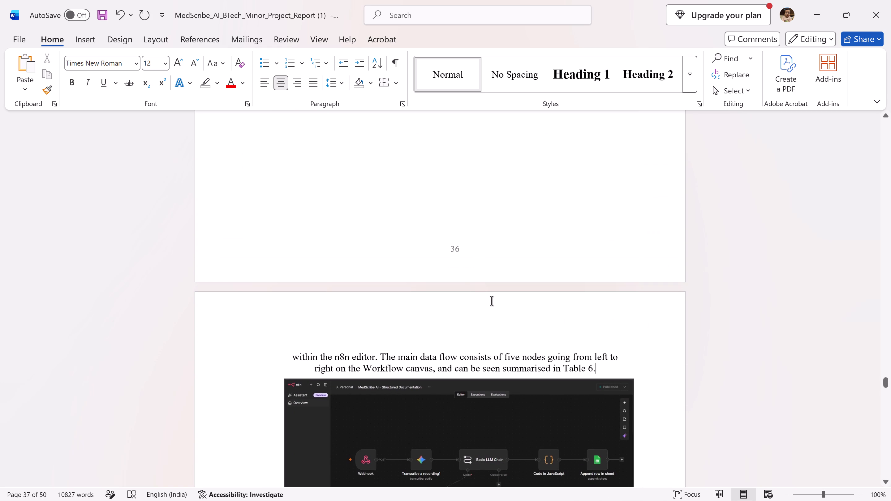
left_click_drag(491, 301, 312, 237)
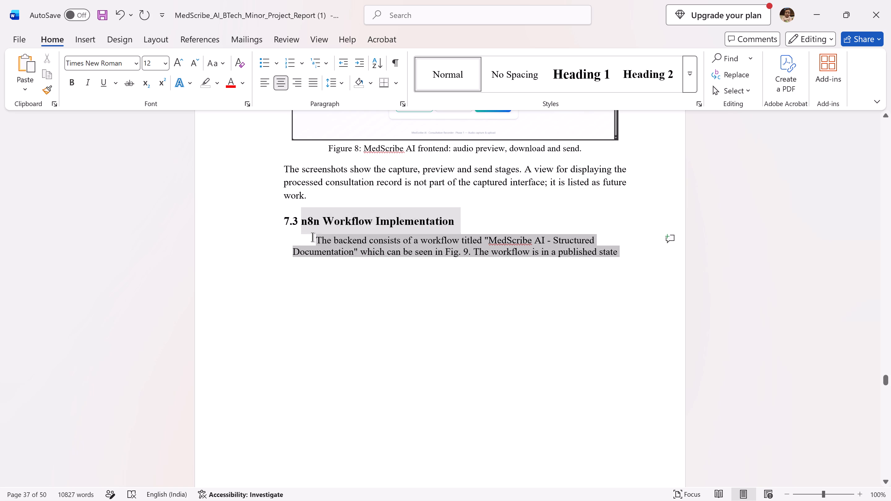
left_click_drag(312, 237, 307, 240)
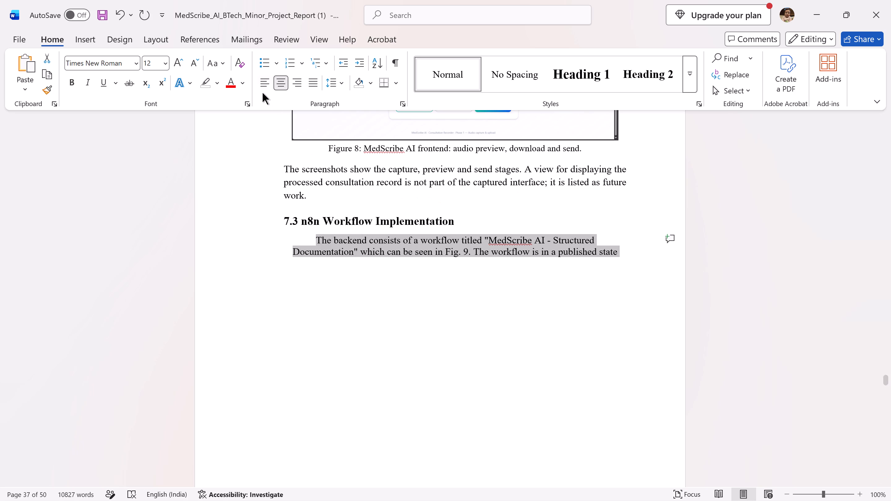
left_click(259, 84)
left_click(447, 409)
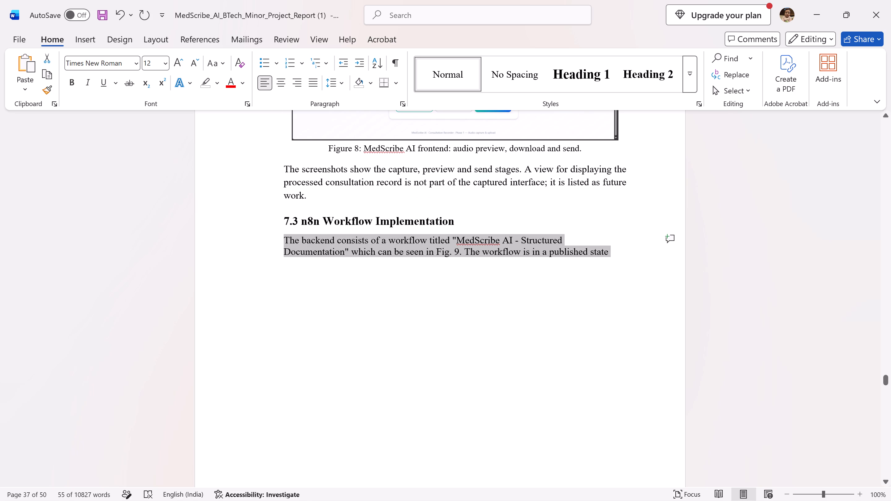
left_click(447, 409)
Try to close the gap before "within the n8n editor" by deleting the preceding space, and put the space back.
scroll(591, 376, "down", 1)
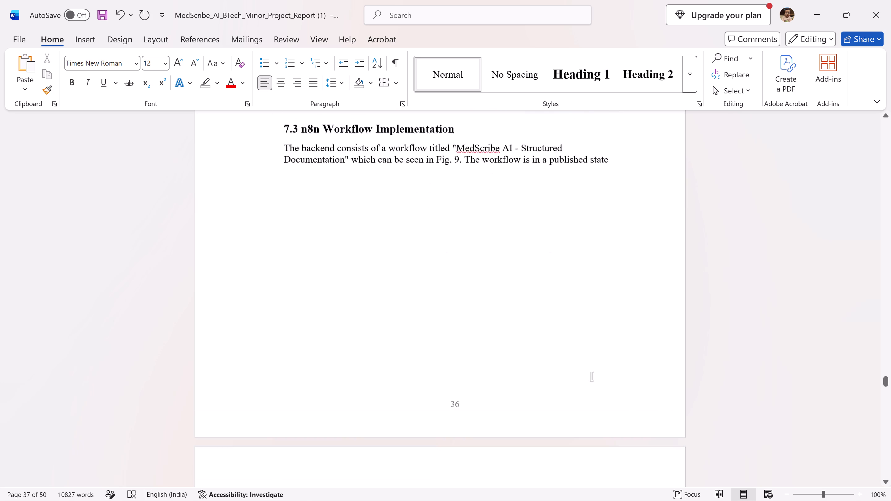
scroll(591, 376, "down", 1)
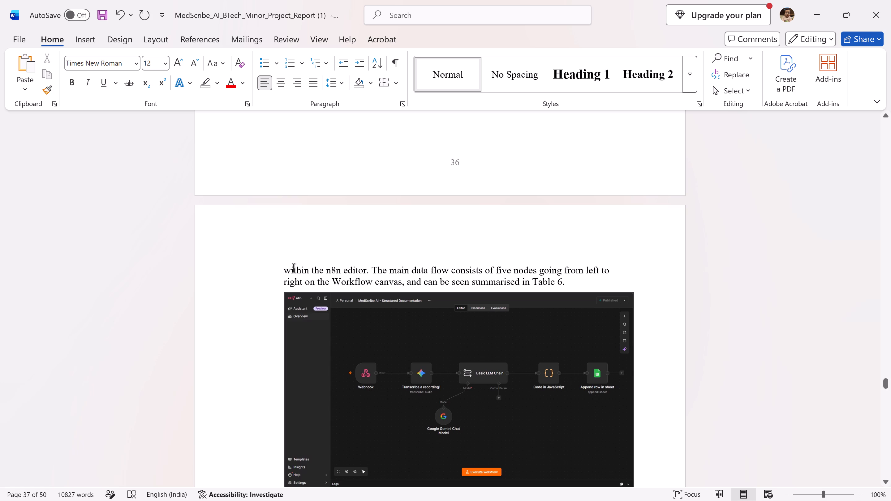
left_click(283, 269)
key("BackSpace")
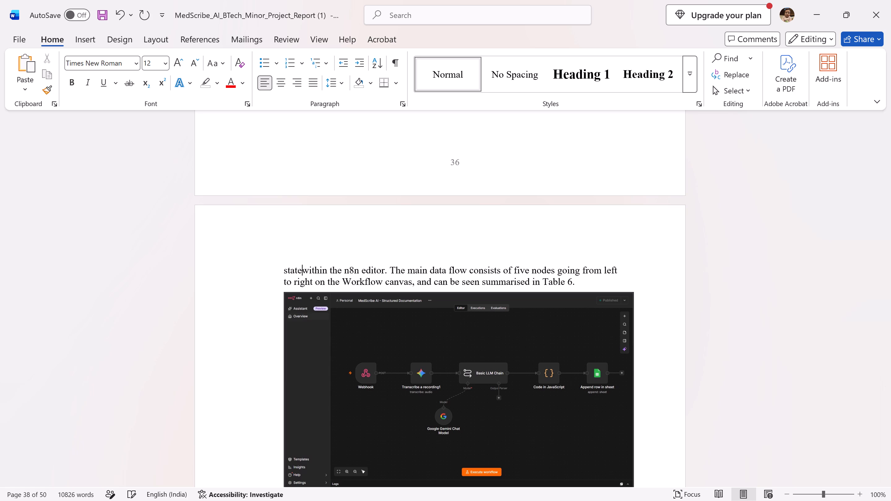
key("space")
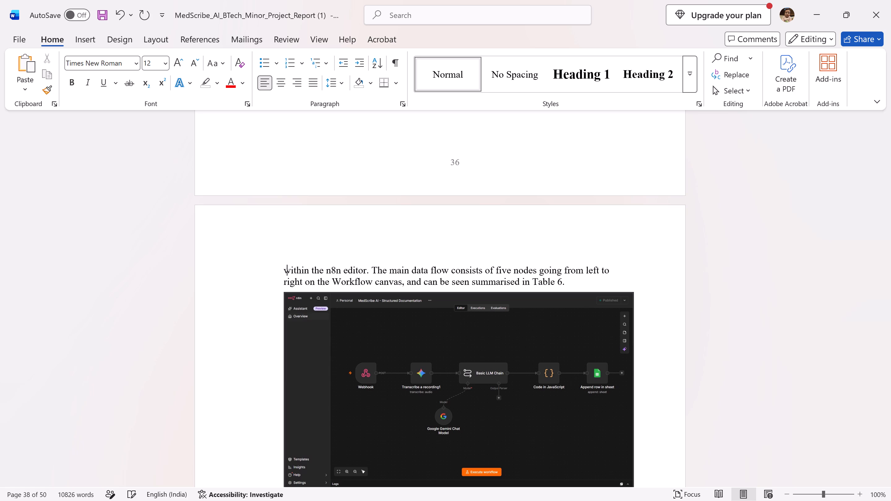
Insert a paragraph break after "The workflow is in a published state" in the 7.3 introduction.
scroll(283, 269, "up", 1)
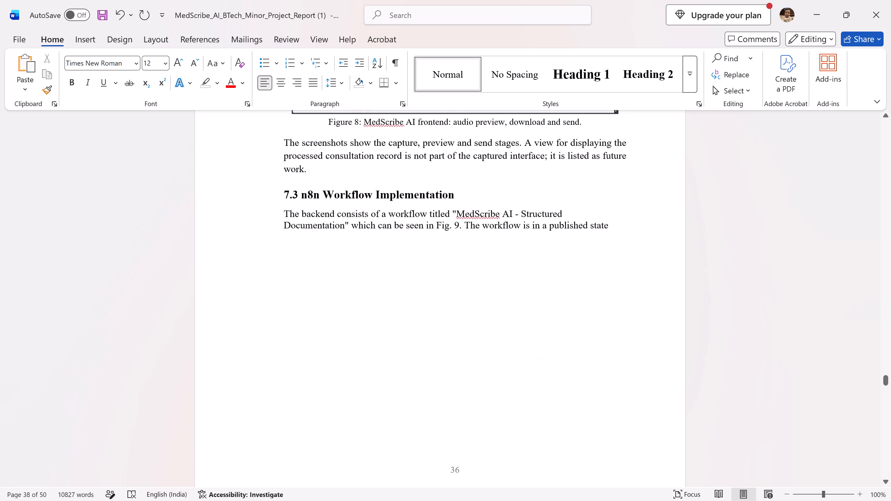
scroll(283, 269, "up", 1)
left_click(612, 229)
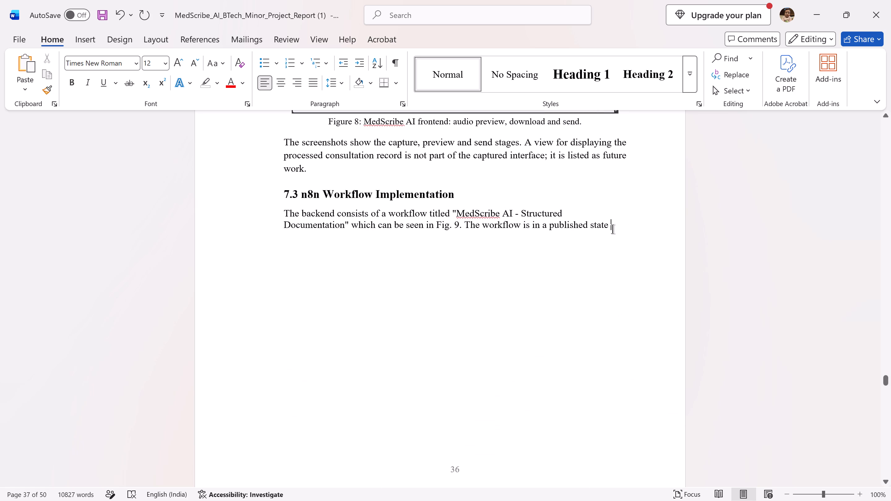
key("Return")
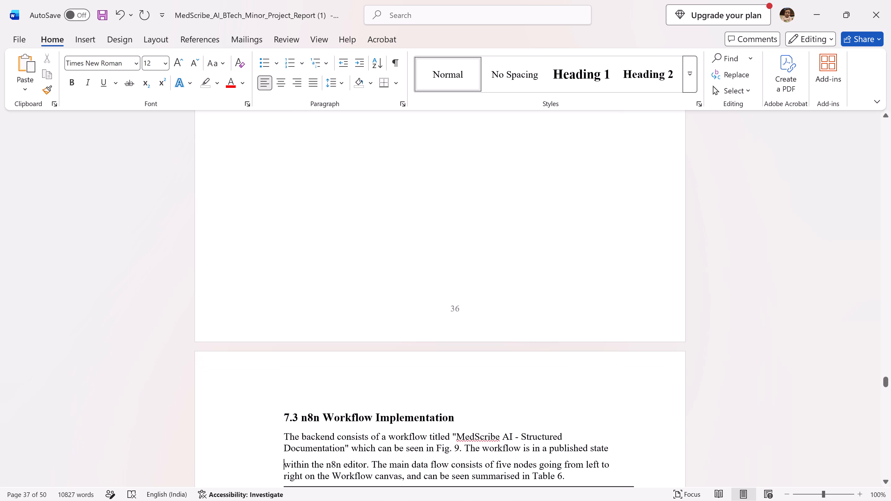
Look through the pages following the 7.3 introduction, past Figure 9, Table 6 and the sample JSON record to 7.5 Validation Logic.
scroll(612, 229, "down", 1)
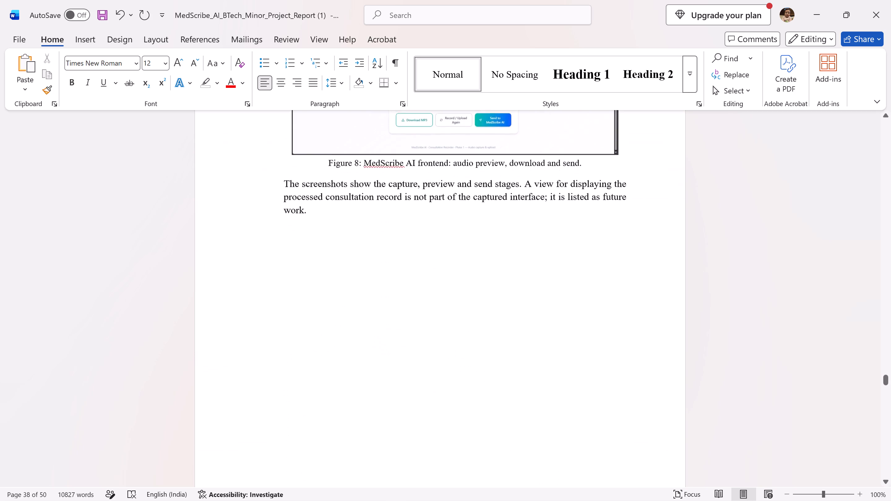
scroll(612, 229, "down", 1)
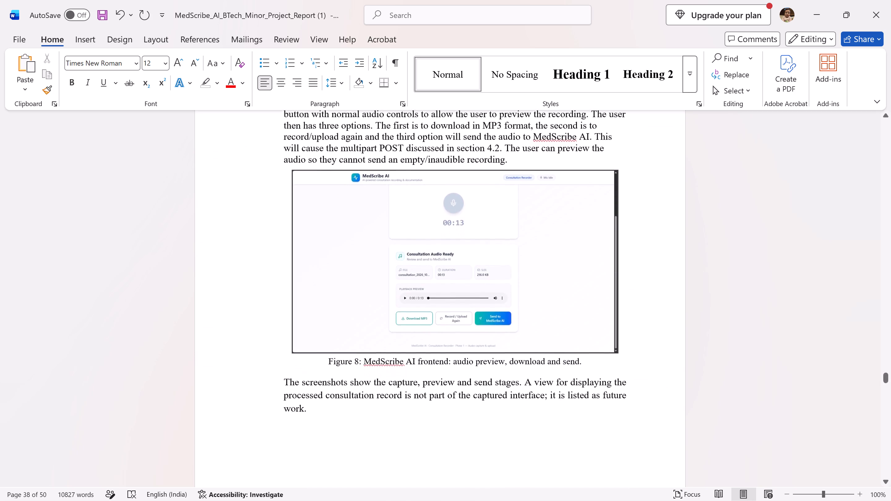
scroll(612, 229, "down", 1)
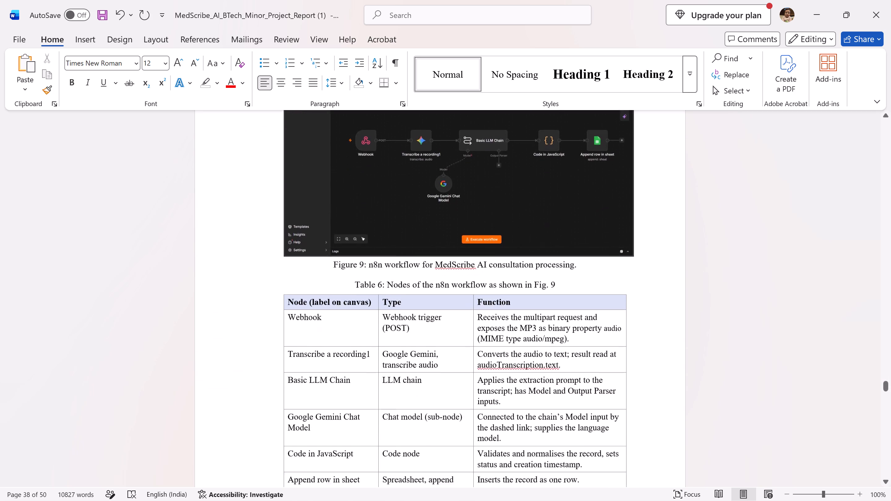
scroll(612, 229, "down", 1)
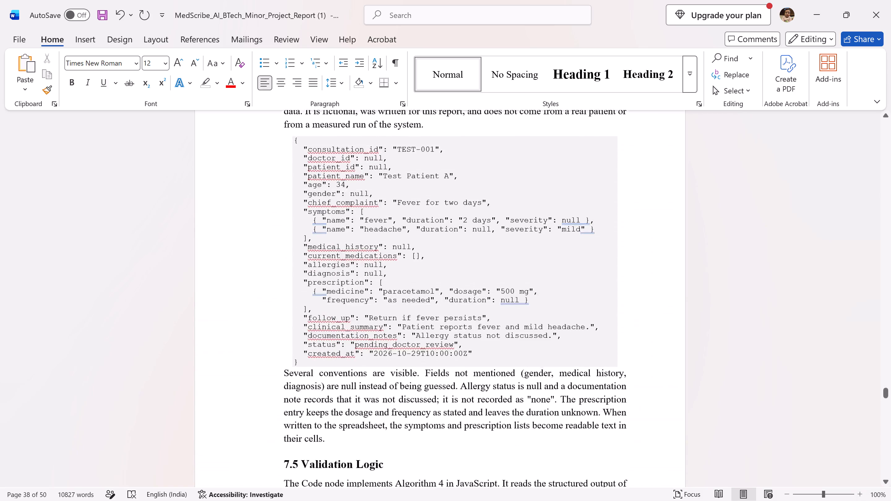
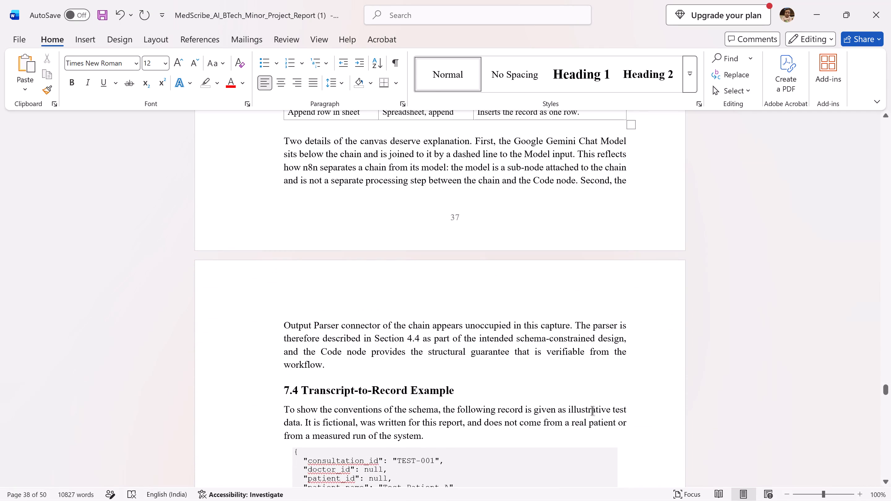
Review section 7.4 Transcript-to-Record Example, including its sample JSON record and the explanatory paragraph below it, through to 7.5 Validation Logic.
scroll(391, 359, "down", 1)
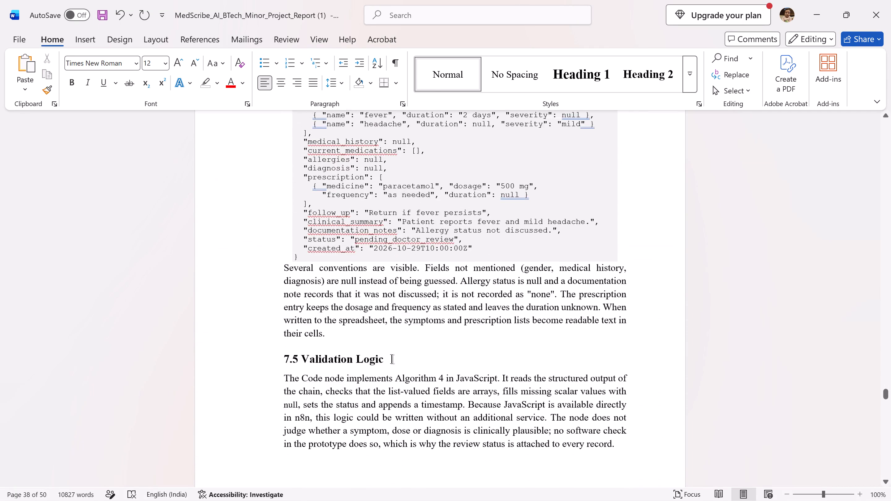
scroll(391, 359, "down", 1)
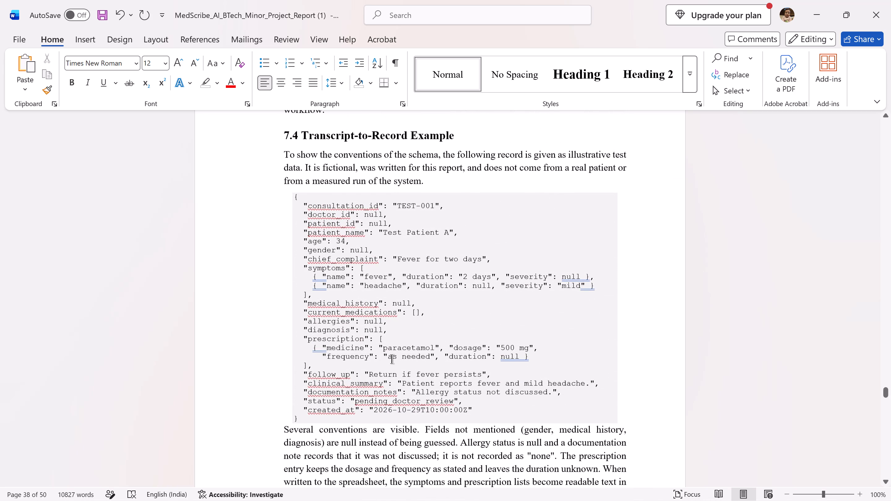
scroll(391, 359, "down", 1)
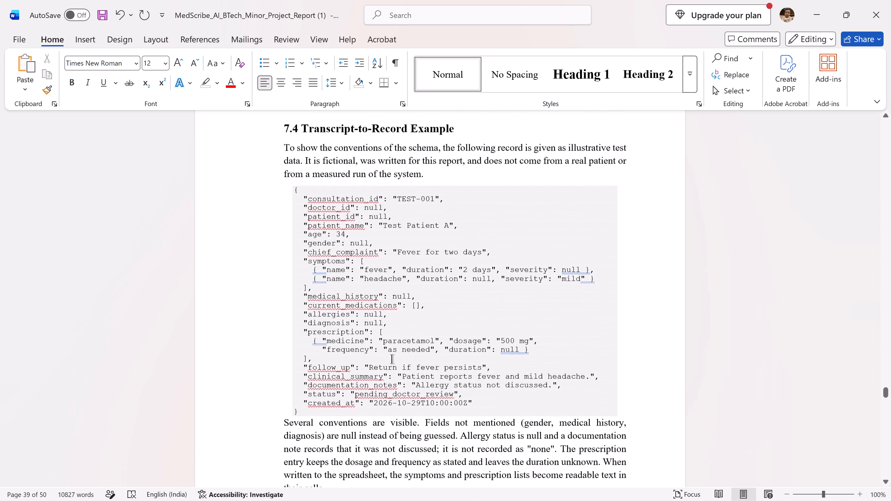
scroll(391, 359, "down", 1)
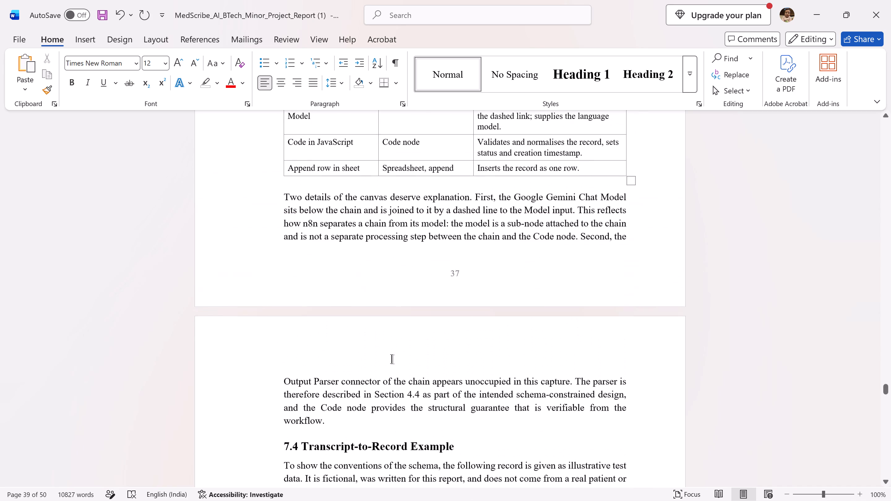
scroll(391, 359, "down", 1)
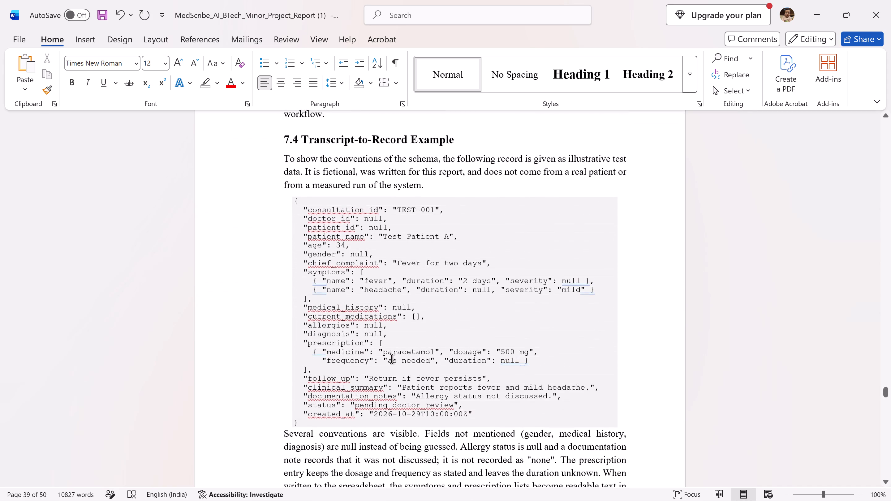
scroll(391, 359, "down", 2)
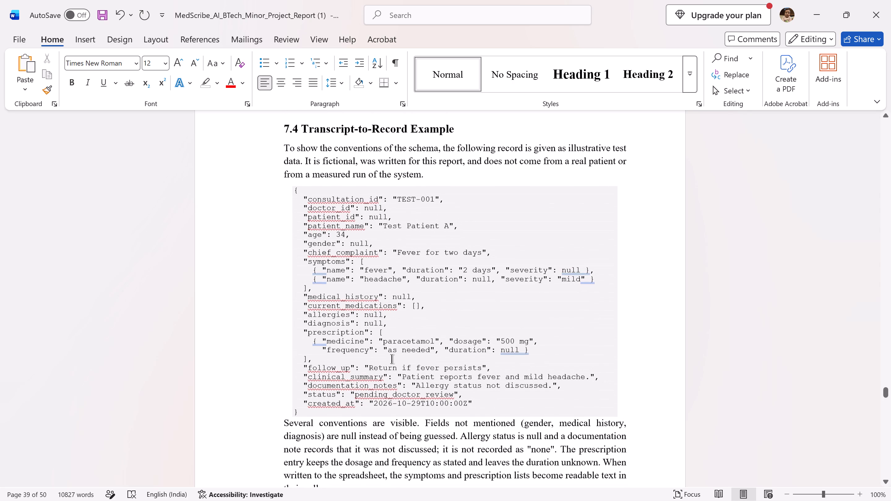
scroll(391, 359, "down", 2)
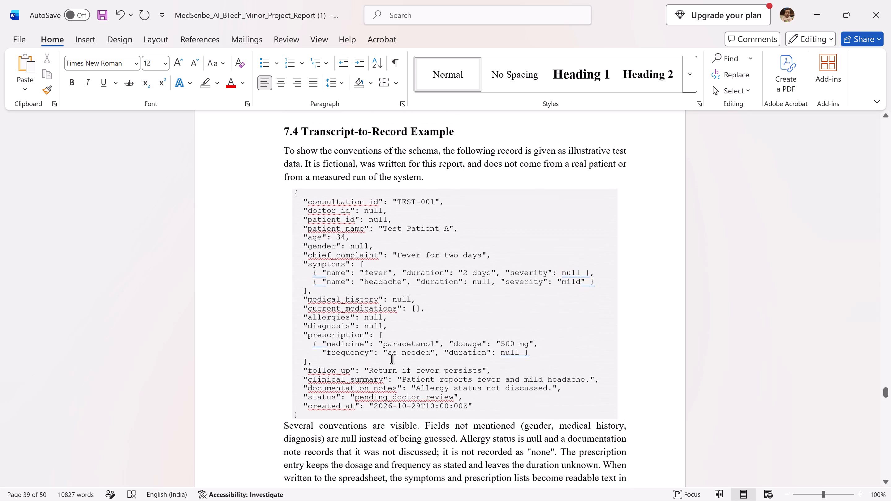
scroll(391, 359, "down", 3)
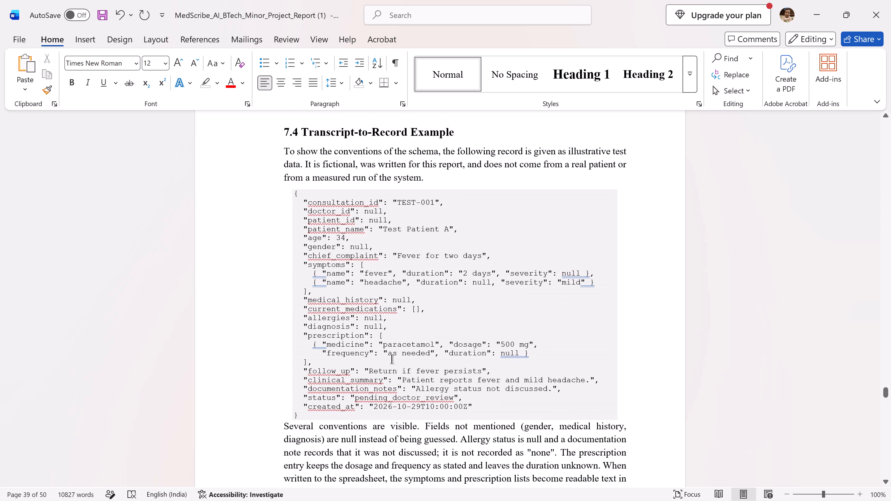
scroll(391, 359, "down", 1)
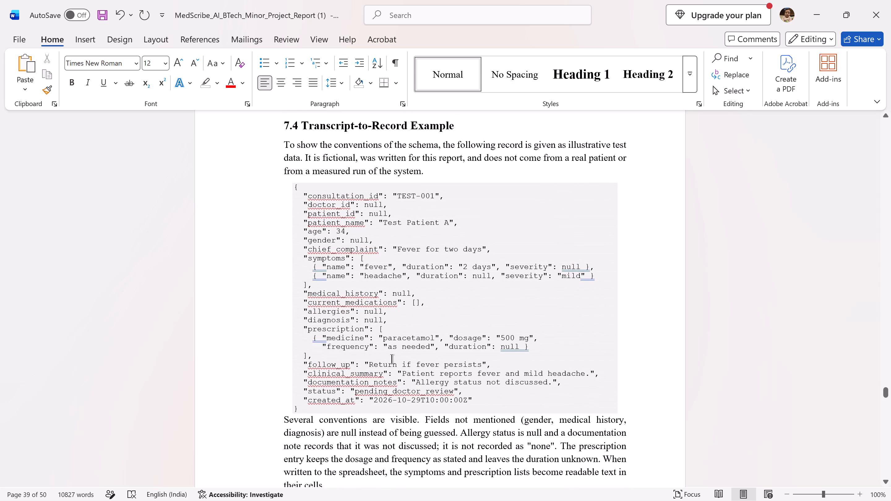
scroll(391, 359, "down", 4)
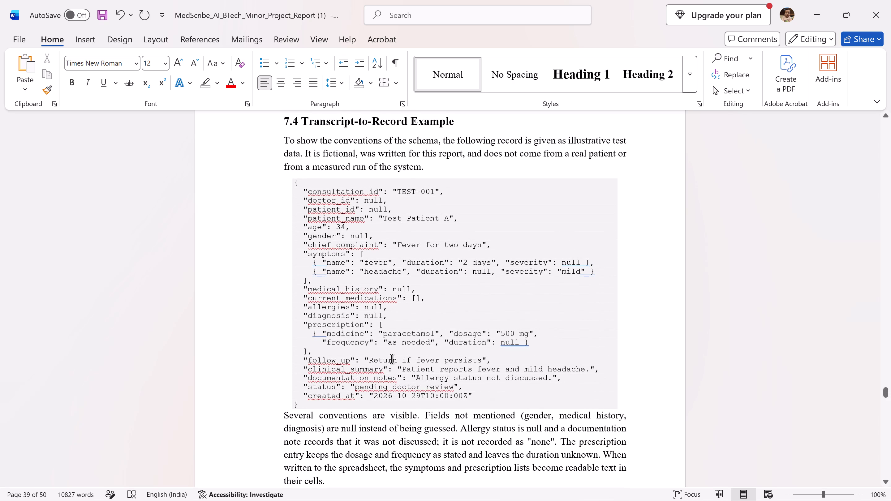